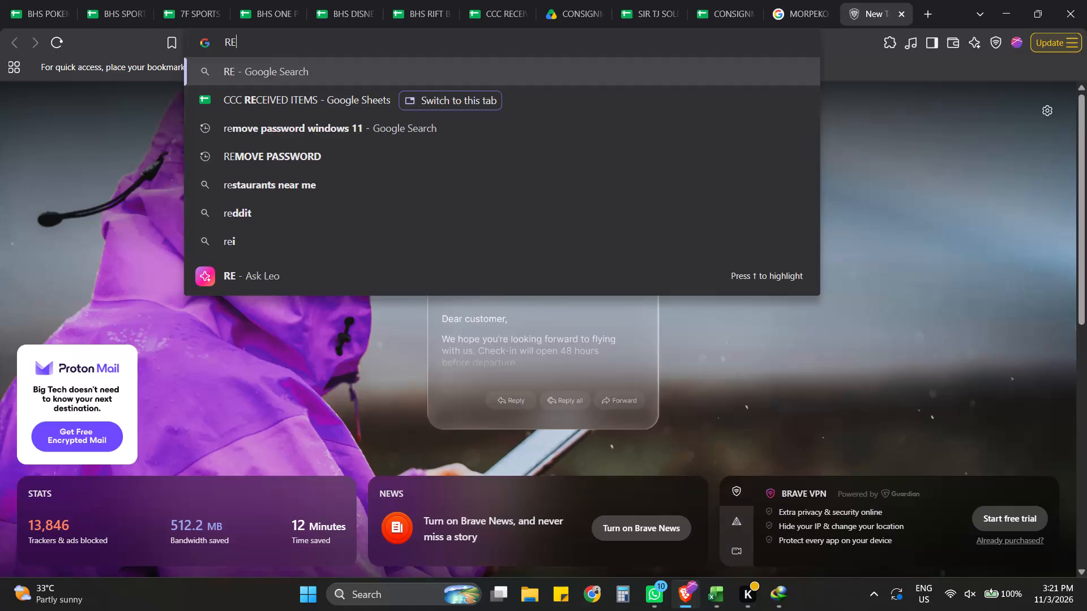
Open the CCC RECEIVED ITEMS spreadsheet in the new browser tab.
{"action": "key", "text": "e"}
{"action": "key", "text": "Down"}
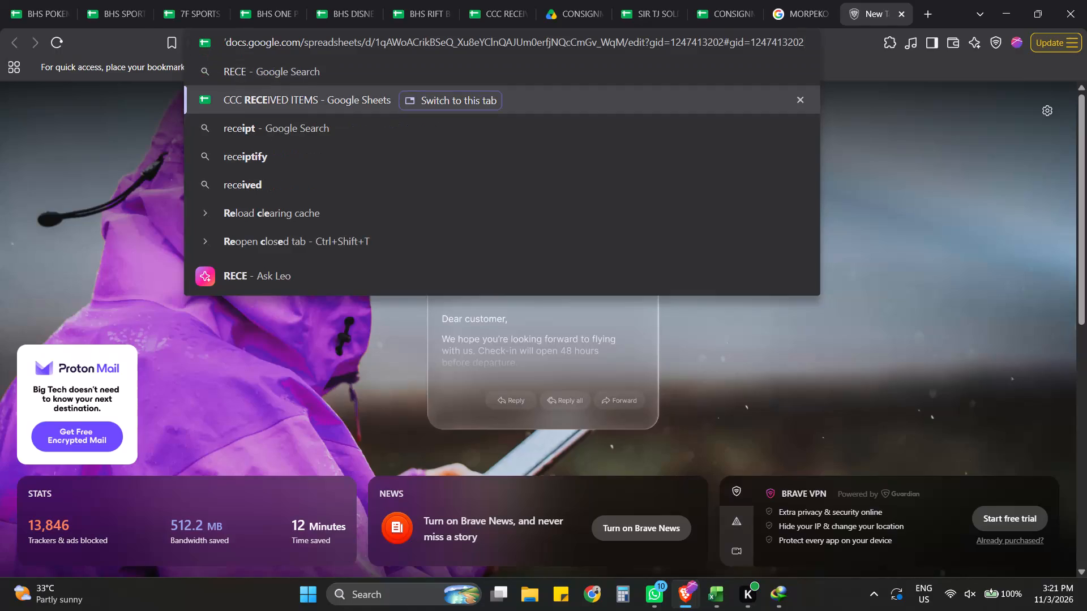
{"action": "key", "text": "Return"}
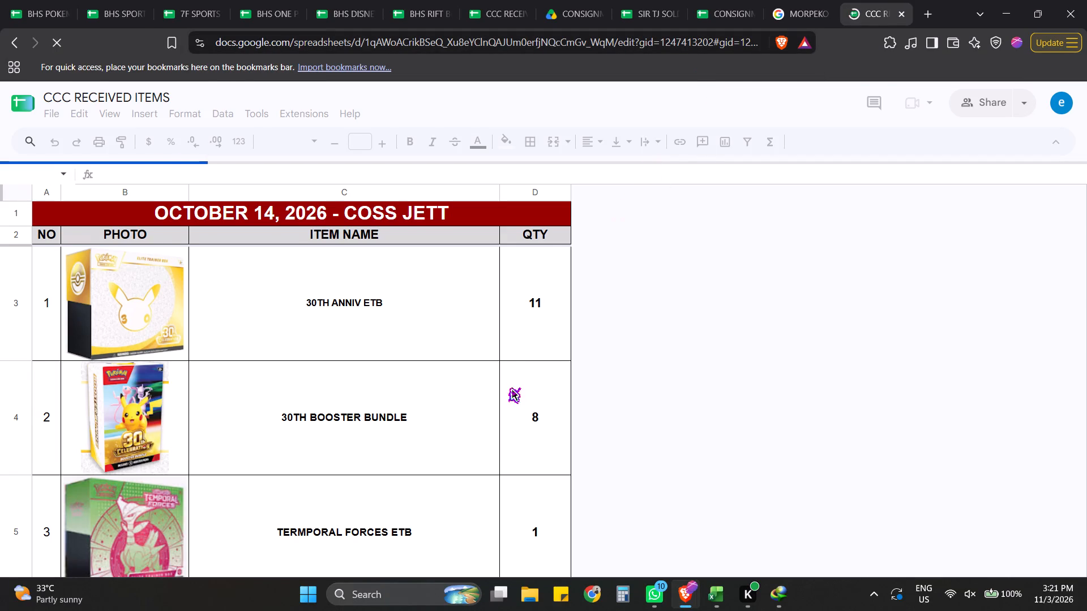
Open the NOVEMBER 3, 2026 - FROM MS AIMEE sheet near the end of the workbook and examine its item rows.
{"action": "scroll", "coordinate": [517, 364], "scroll_direction": "down", "scroll_amount": 4}
{"action": "triple_click", "coordinate": [1005, 569]}
{"action": "triple_click", "coordinate": [1005, 568]}
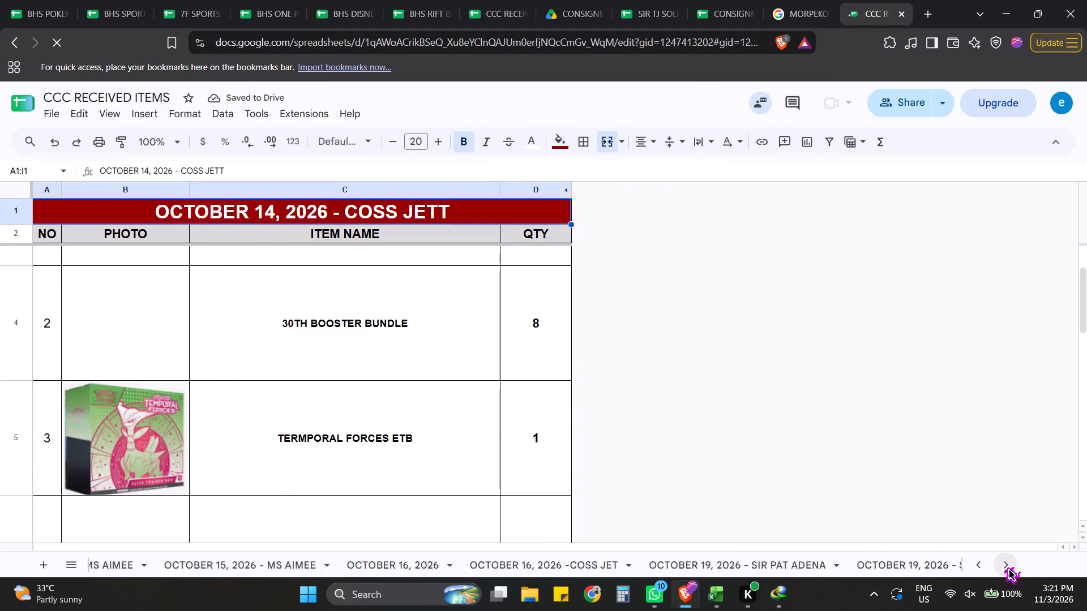
{"action": "triple_click", "coordinate": [1004, 567]}
{"action": "triple_click", "coordinate": [1003, 567]}
{"action": "triple_click", "coordinate": [1003, 566]}
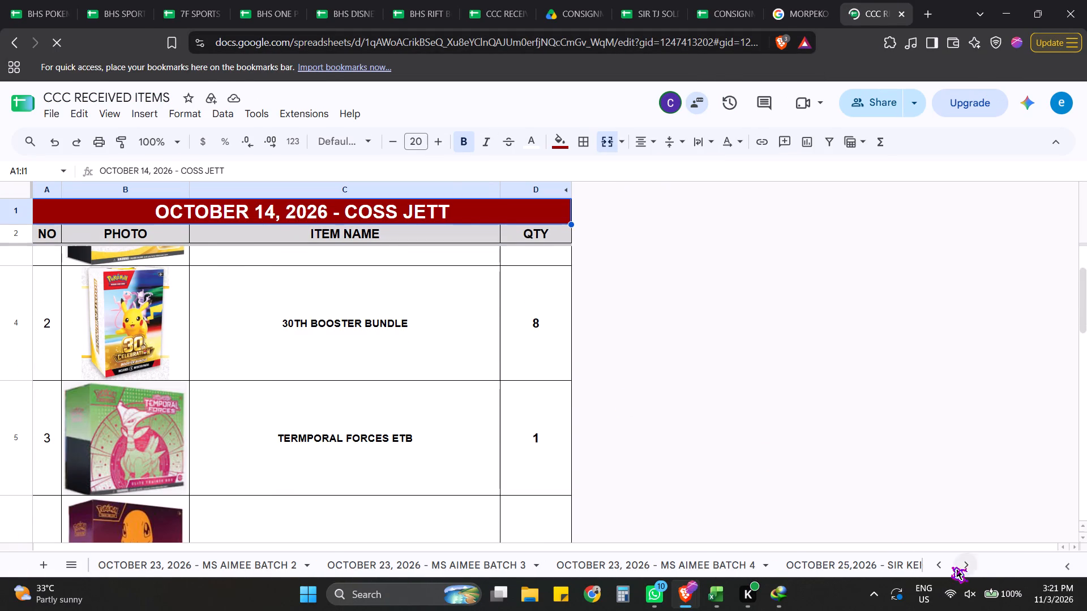
{"action": "left_click", "coordinate": [969, 564]}
{"action": "left_click", "coordinate": [969, 564]}
{"action": "left_click", "coordinate": [969, 564]}
{"action": "left_click", "coordinate": [968, 565]}
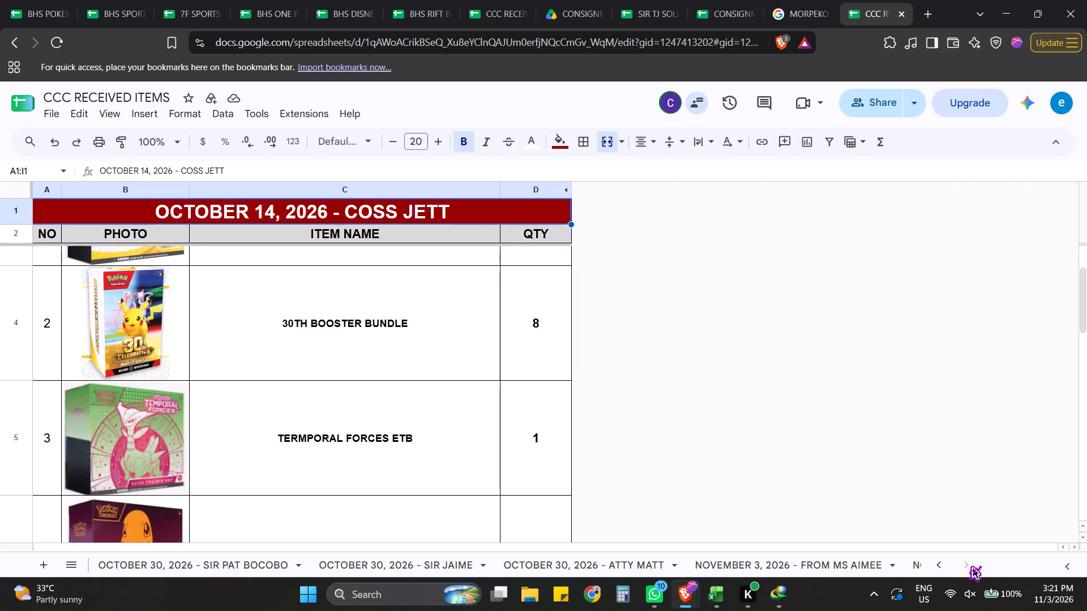
{"action": "left_click", "coordinate": [808, 560]}
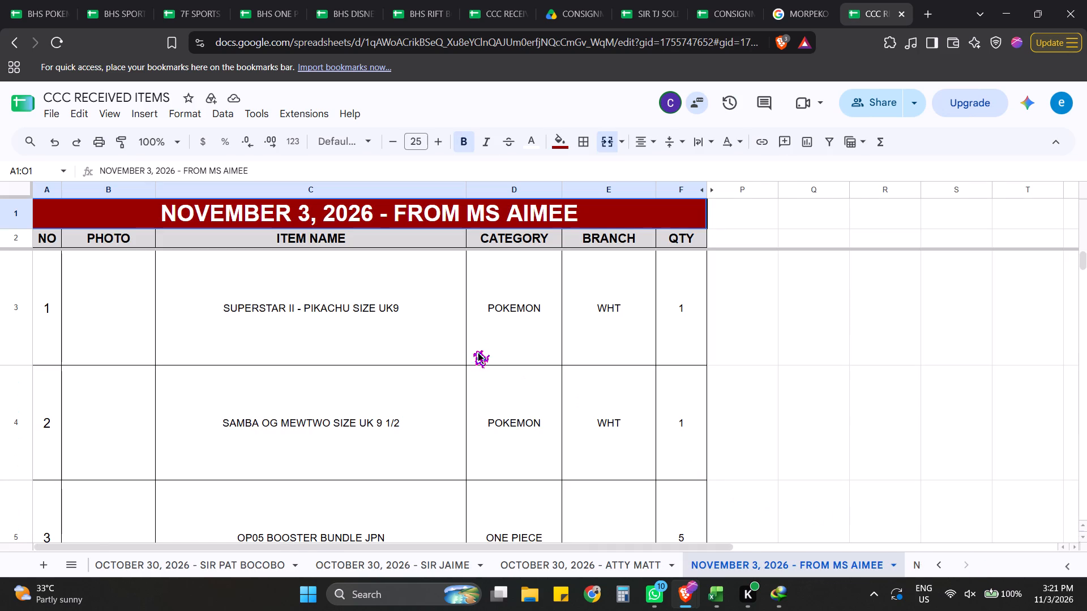
{"action": "scroll", "coordinate": [424, 313], "scroll_direction": "down", "scroll_amount": 8}
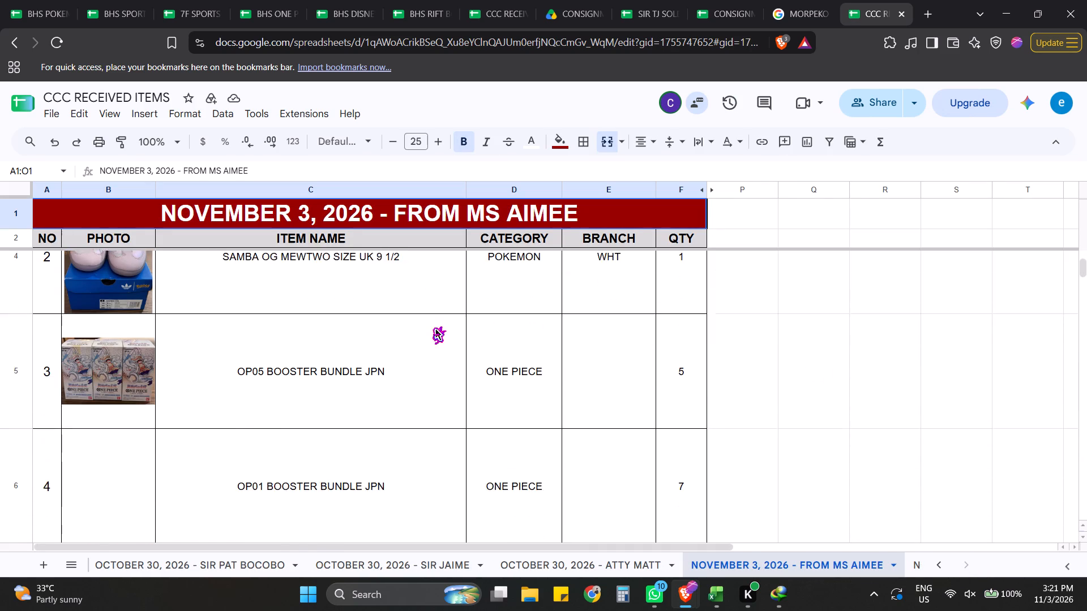
{"action": "scroll", "coordinate": [430, 326], "scroll_direction": "down", "scroll_amount": 16}
{"action": "scroll", "coordinate": [910, 541], "scroll_direction": "up", "scroll_amount": 2}
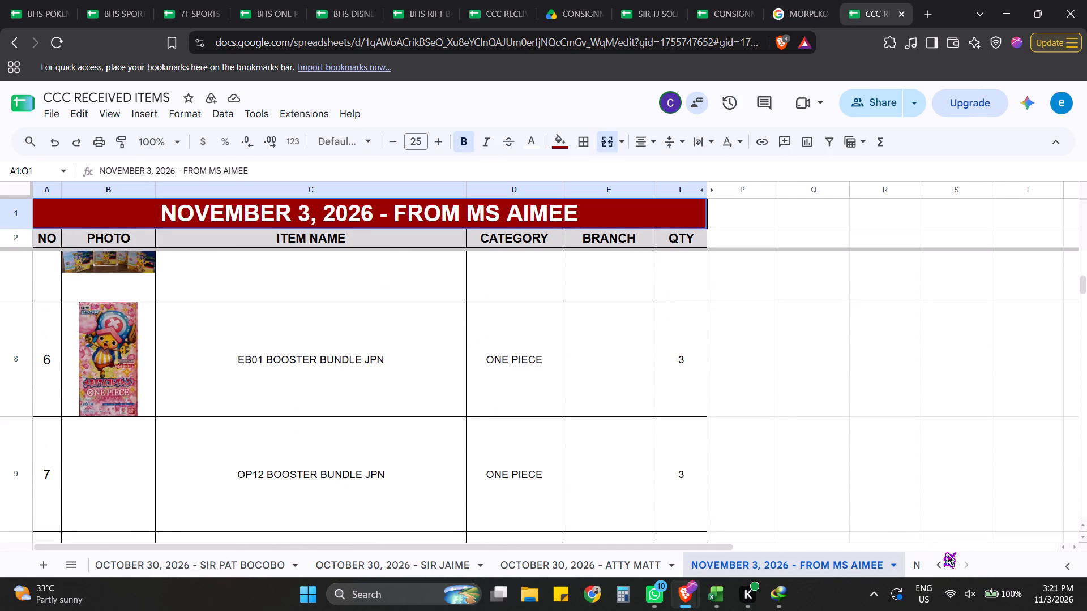
{"action": "left_click", "coordinate": [917, 561]}
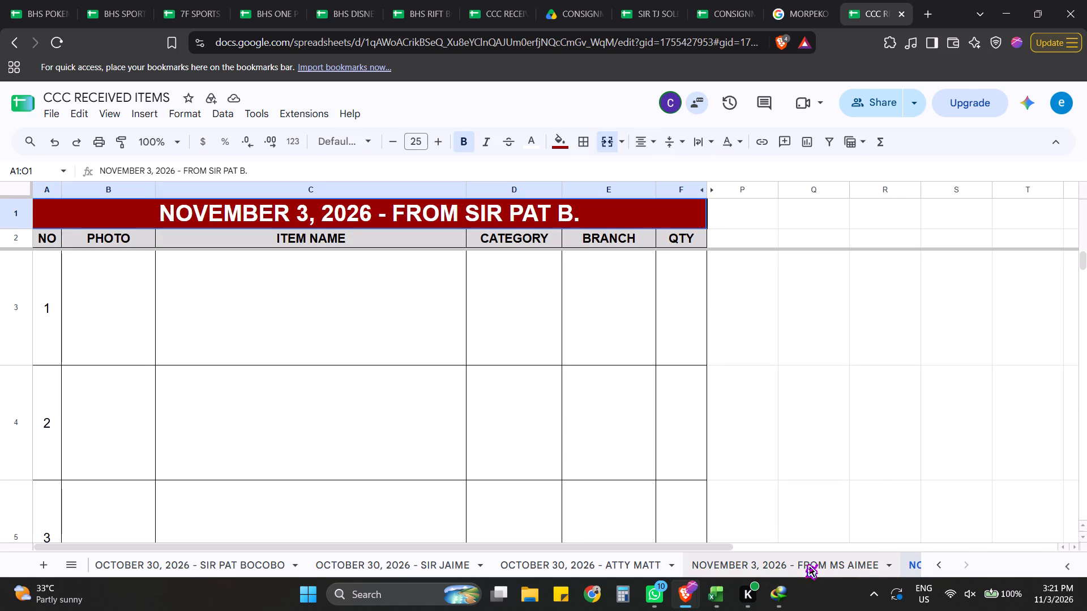
{"action": "scroll", "coordinate": [499, 420], "scroll_direction": "down", "scroll_amount": 7}
{"action": "scroll", "coordinate": [582, 395], "scroll_direction": "down", "scroll_amount": 13}
{"action": "scroll", "coordinate": [671, 408], "scroll_direction": "down", "scroll_amount": 5}
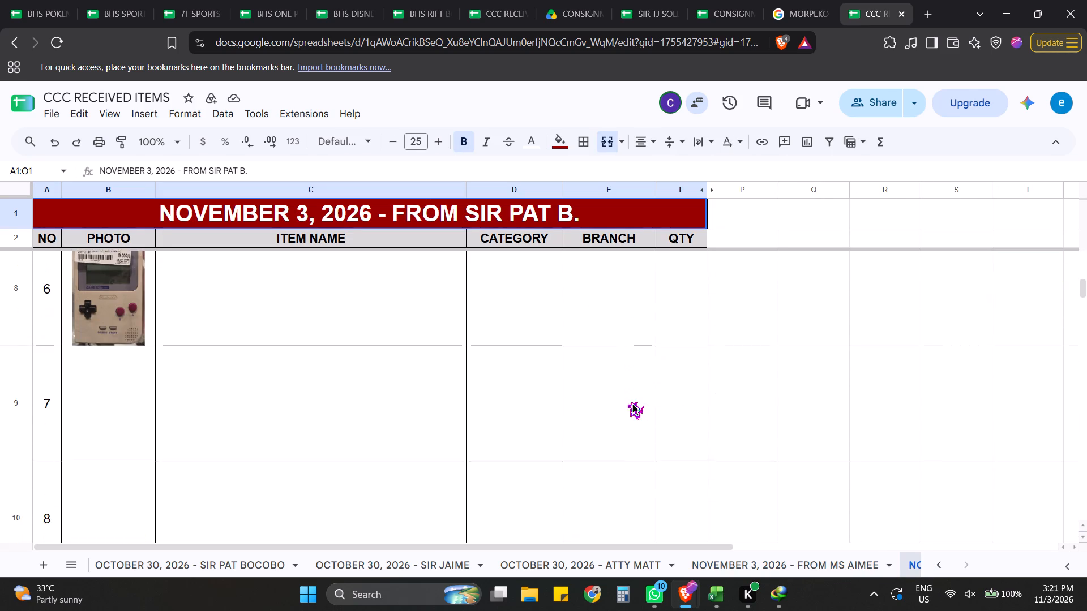
{"action": "scroll", "coordinate": [622, 416], "scroll_direction": "up", "scroll_amount": 20}
{"action": "scroll", "coordinate": [622, 416], "scroll_direction": "up", "scroll_amount": 5}
{"action": "scroll", "coordinate": [609, 385], "scroll_direction": "down", "scroll_amount": 9}
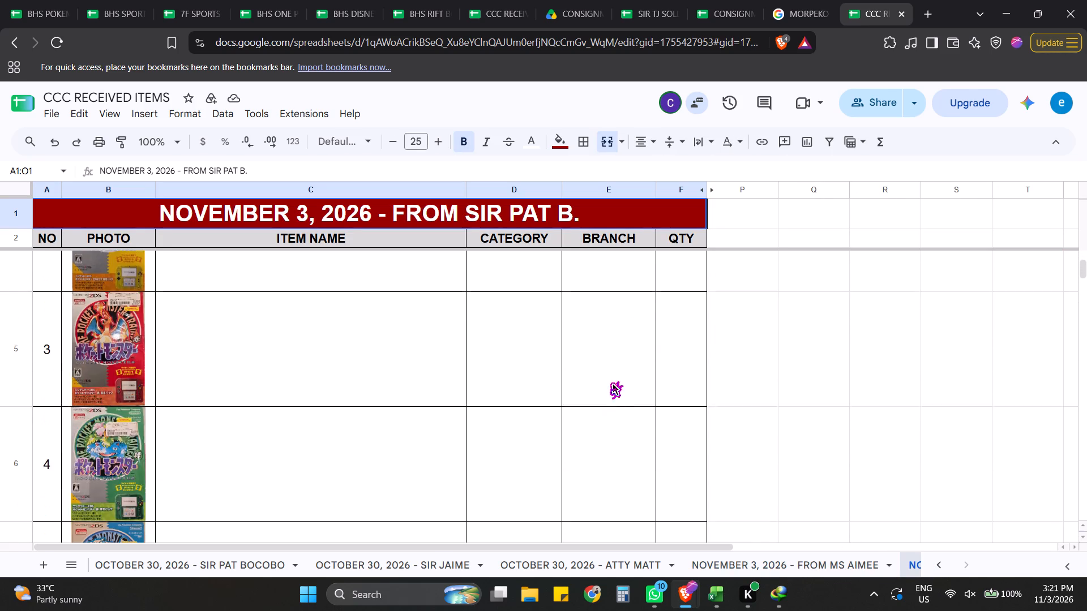
{"action": "scroll", "coordinate": [607, 381], "scroll_direction": "down", "scroll_amount": 16}
{"action": "scroll", "coordinate": [594, 398], "scroll_direction": "down", "scroll_amount": 8}
{"action": "scroll", "coordinate": [593, 401], "scroll_direction": "up", "scroll_amount": 19}
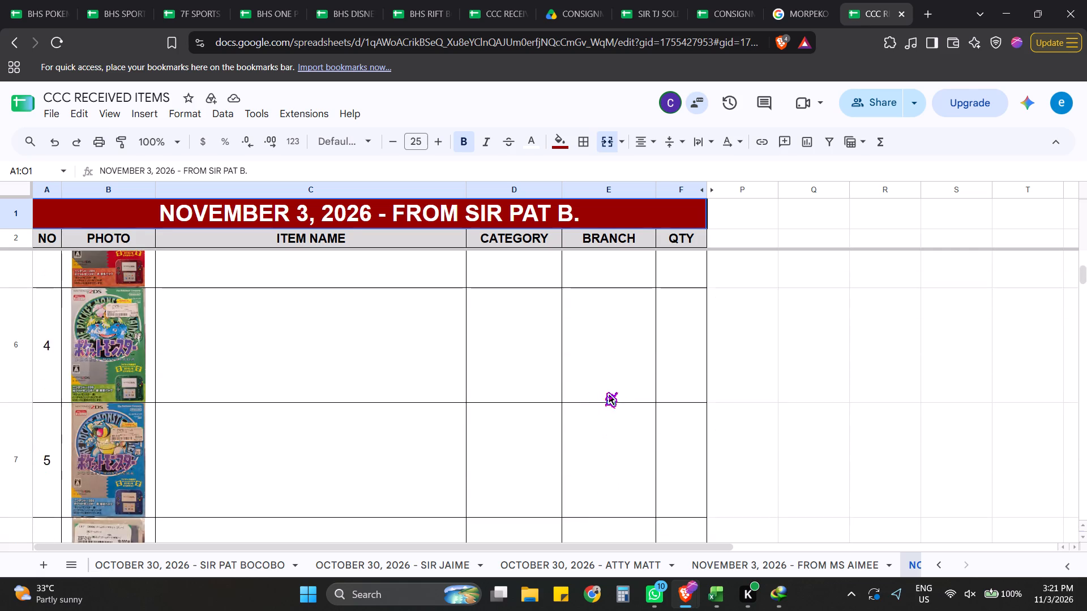
{"action": "scroll", "coordinate": [604, 391], "scroll_direction": "up", "scroll_amount": 20}
{"action": "scroll", "coordinate": [604, 391], "scroll_direction": "up", "scroll_amount": 4}
Duplicate the NOVEMBER 3, 2026 - FROM MS AIMEE sheet.
{"action": "left_click", "coordinate": [769, 560]}
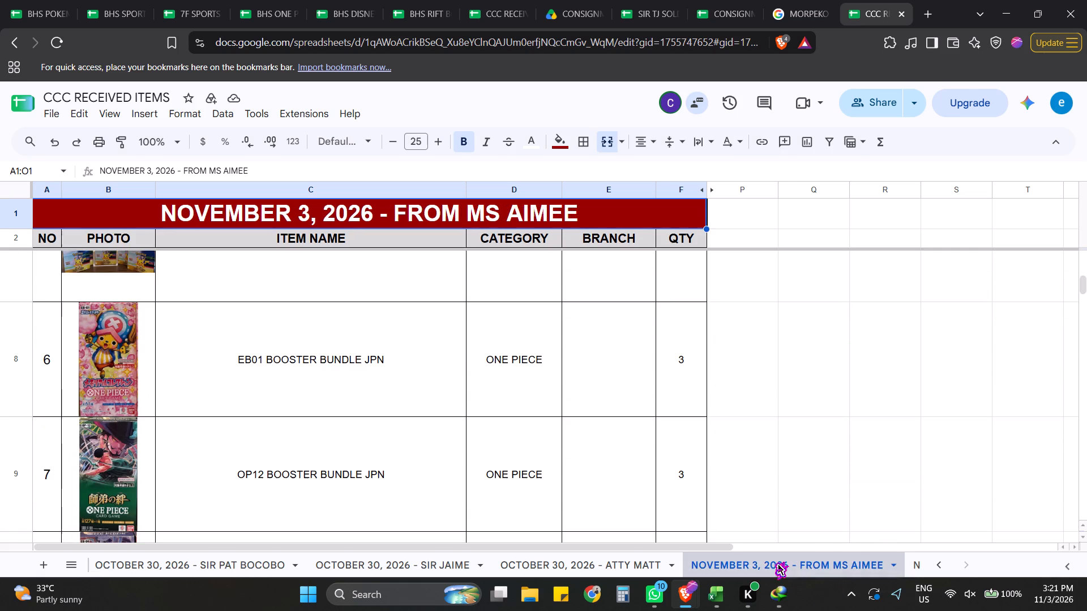
{"action": "left_click", "coordinate": [910, 565]}
{"action": "left_click", "coordinate": [812, 566]}
{"action": "right_click", "coordinate": [812, 566]}
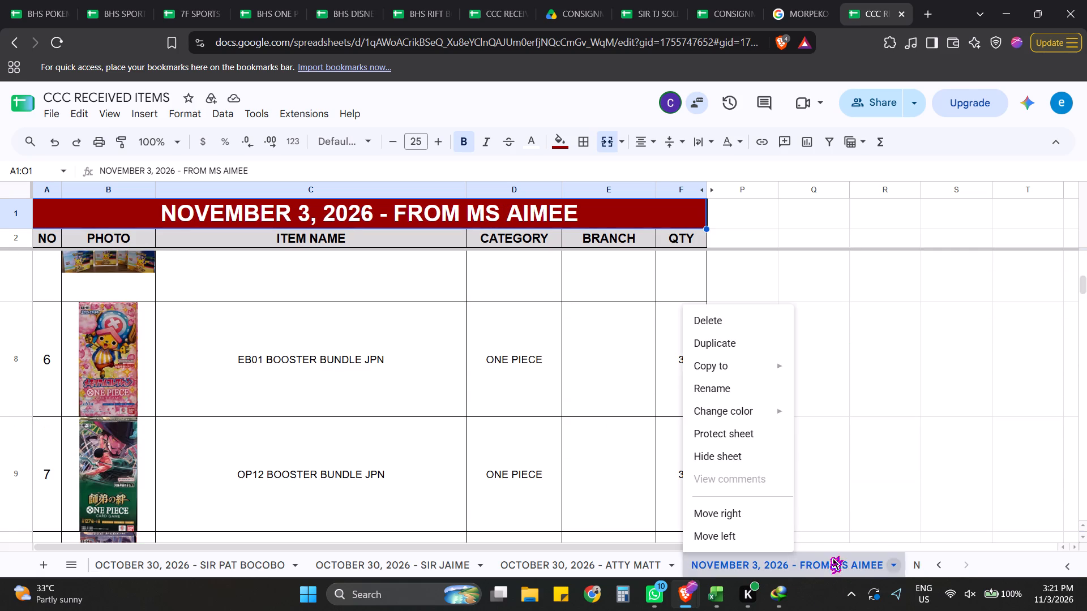
{"action": "left_click", "coordinate": [733, 342]}
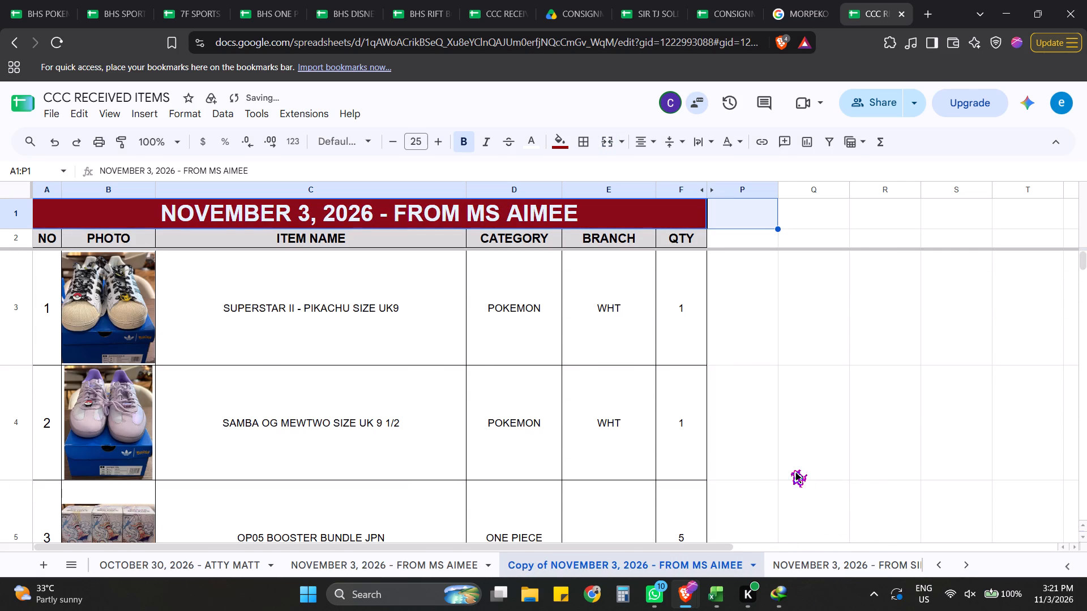
{"action": "left_click_drag", "start_coordinate": [643, 567], "coordinate": [916, 569]}
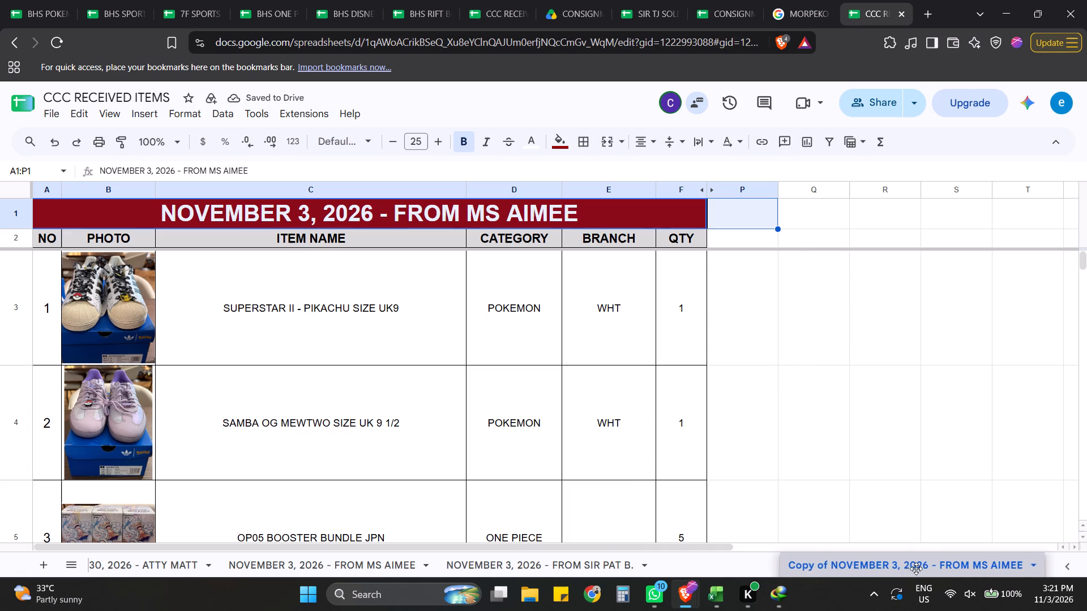
{"action": "left_click_drag", "start_coordinate": [916, 569], "coordinate": [802, 567]}
Edit the duplicated sheet's name, removing the "Copy of" prefix so it reads NOVEMBER 3, 2026 - FROM MS AIMEE.
{"action": "left_click", "coordinate": [761, 561]}
{"action": "right_click", "coordinate": [761, 561]}
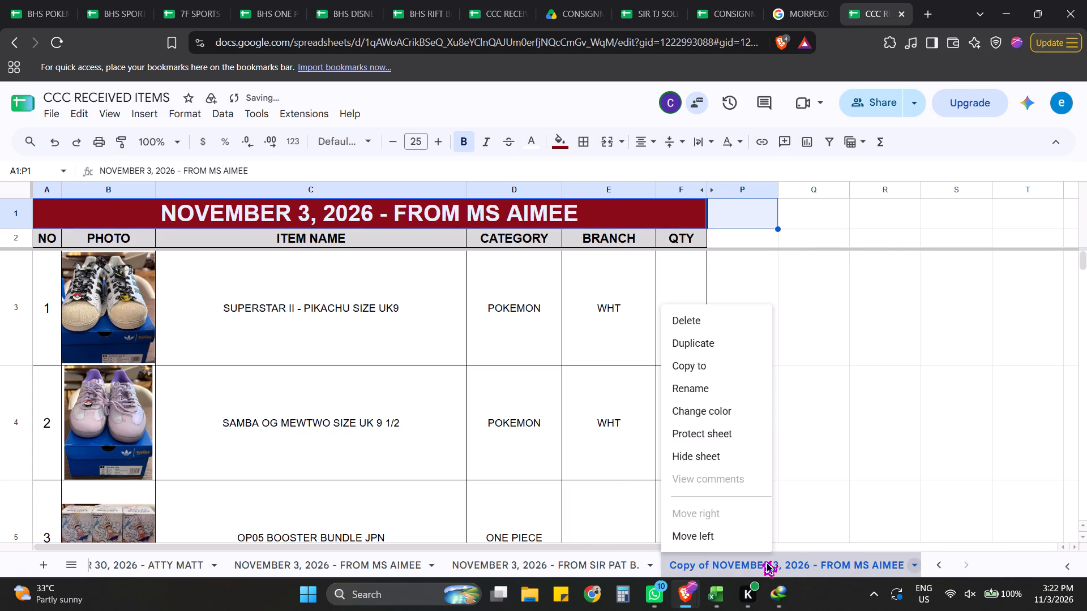
{"action": "left_click", "coordinate": [706, 390]}
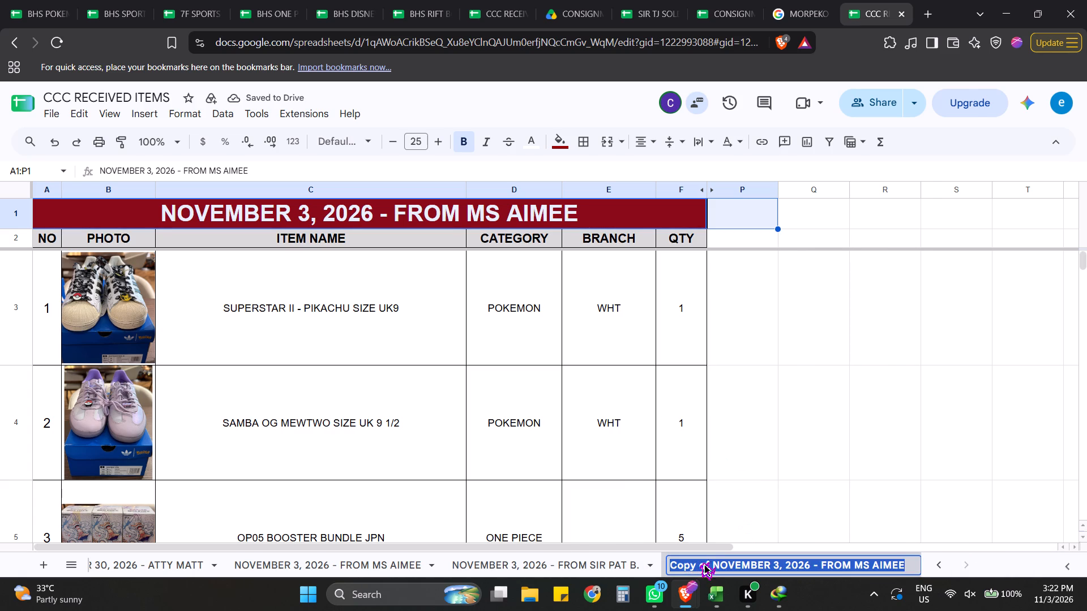
{"action": "left_click", "coordinate": [700, 565]}
{"action": "left_click", "coordinate": [714, 562]}
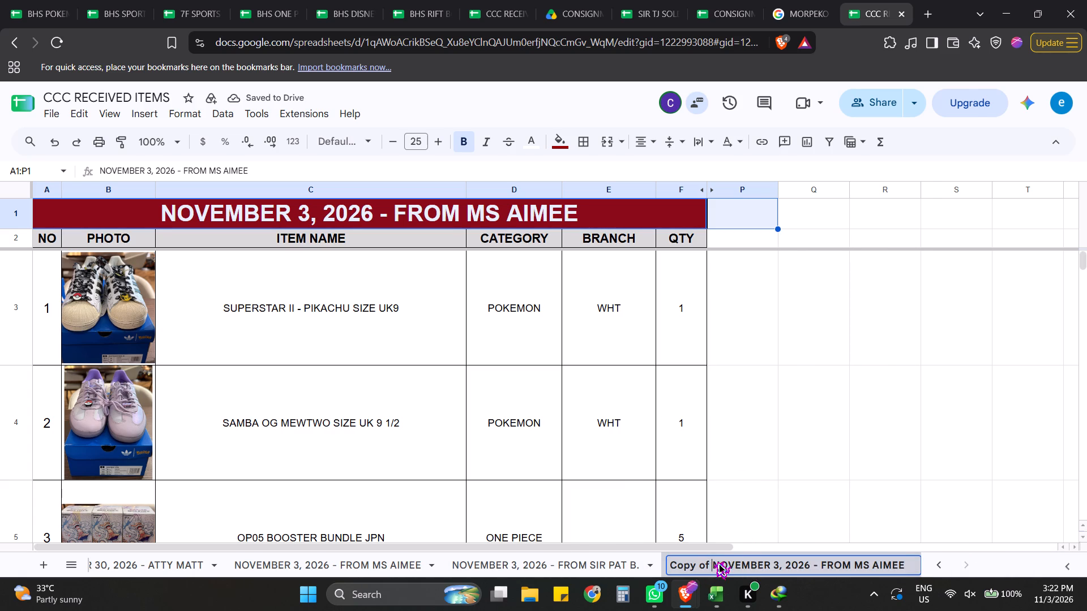
{"action": "key", "text": "BackSpace"}
{"action": "key", "text": "BackSpace"}
{"action": "key", "text": "BackSpace"}
{"action": "key", "text": "BackSpace"}
{"action": "key", "text": "BackSpace"}
{"action": "key", "text": "BackSpace"}
{"action": "key", "text": "BackSpace"}
{"action": "left_click", "coordinate": [907, 563]}
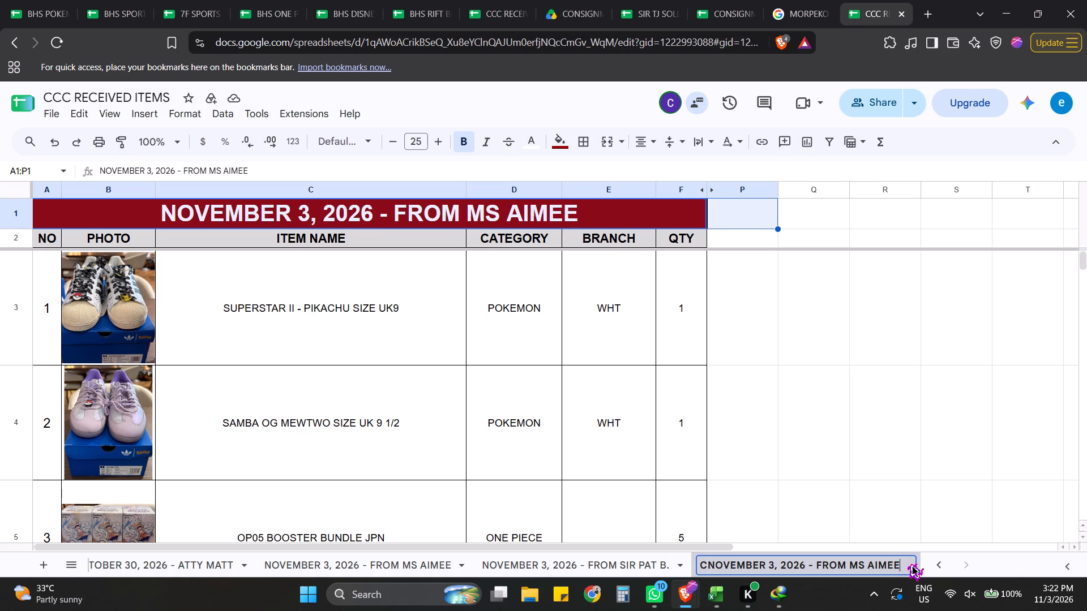
{"action": "left_click", "coordinate": [708, 565]}
{"action": "key", "text": "BackSpace"}
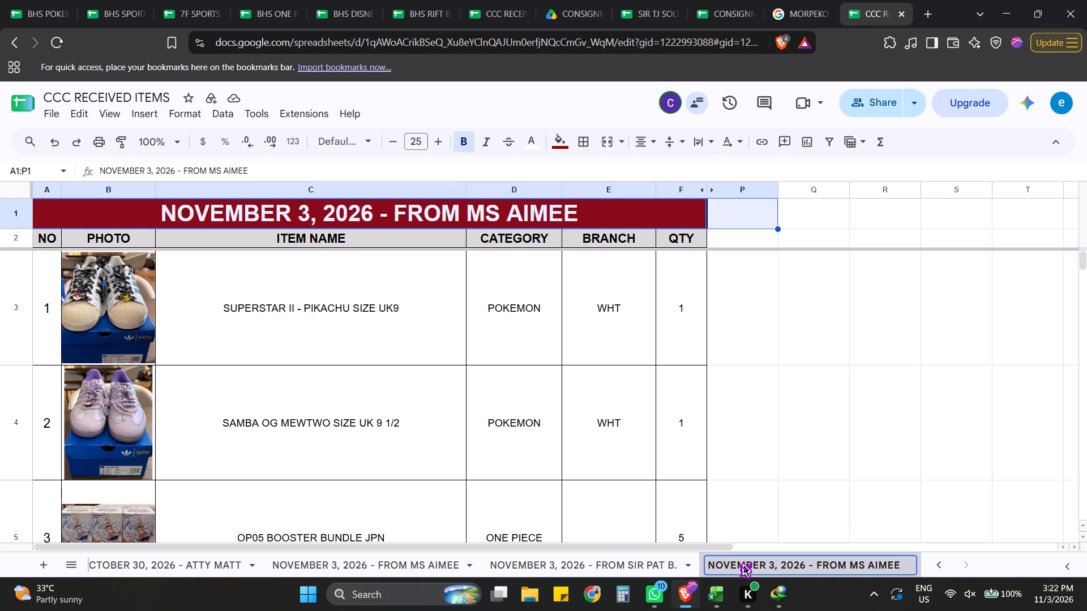
Append BATCH 2 to the duplicated sheet's name so it reads NOVEMBER 3, 2026 - FROM MS AIMEE BATCH 2.
{"action": "left_click", "coordinate": [901, 566]}
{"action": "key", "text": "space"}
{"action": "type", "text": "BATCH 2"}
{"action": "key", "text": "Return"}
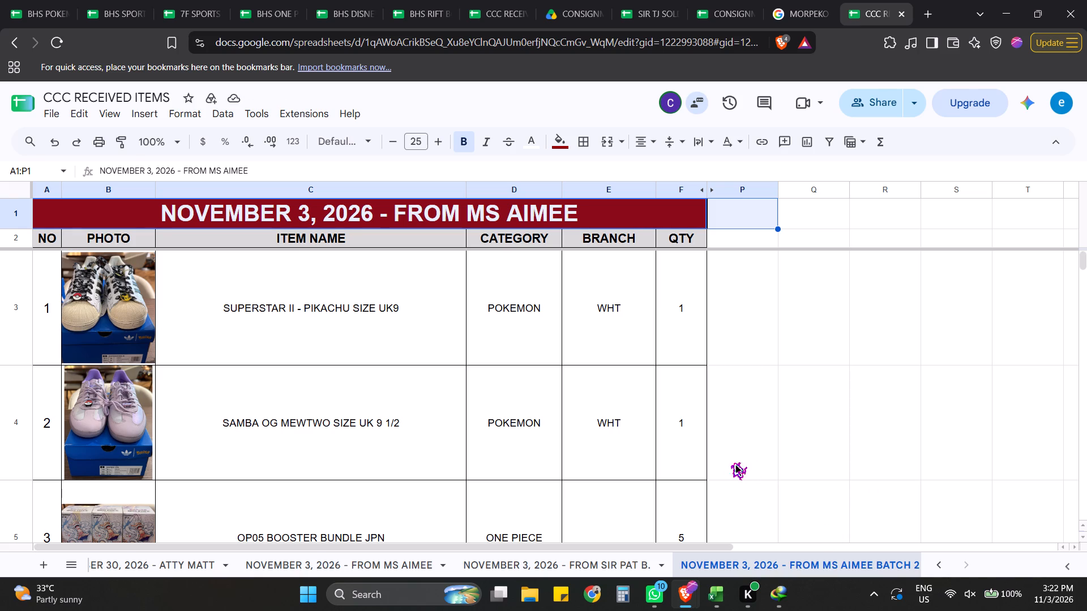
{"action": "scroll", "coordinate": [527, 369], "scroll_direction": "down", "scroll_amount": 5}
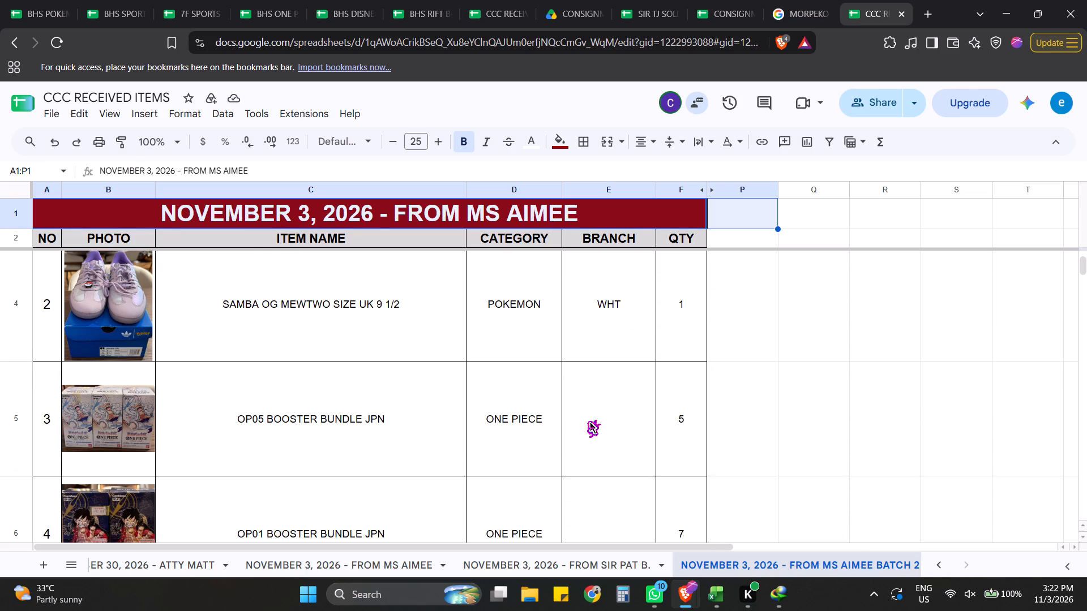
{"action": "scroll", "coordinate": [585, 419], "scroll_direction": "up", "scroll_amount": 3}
Close the browser tab with the MORPEKO EX 055/084 image search.
{"action": "left_click", "coordinate": [792, 0]}
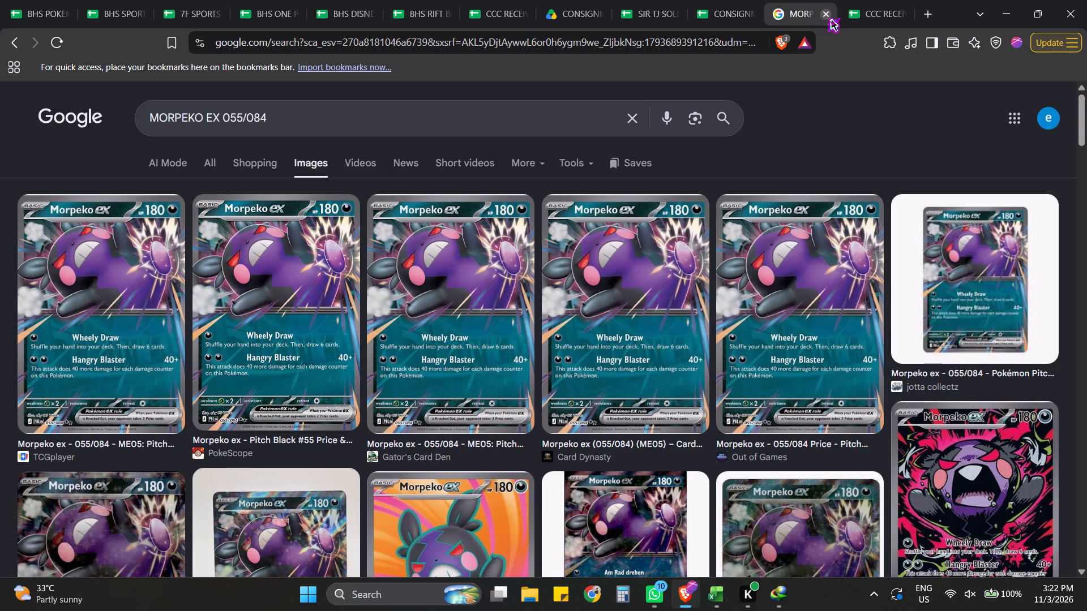
{"action": "left_click", "coordinate": [826, 17]}
Look through the open CONSIGNMENT SALES REPORT - OCTOBER 2026 and SIR TJ SOLD ITEMS spreadsheets.
{"action": "left_click", "coordinate": [725, 0]}
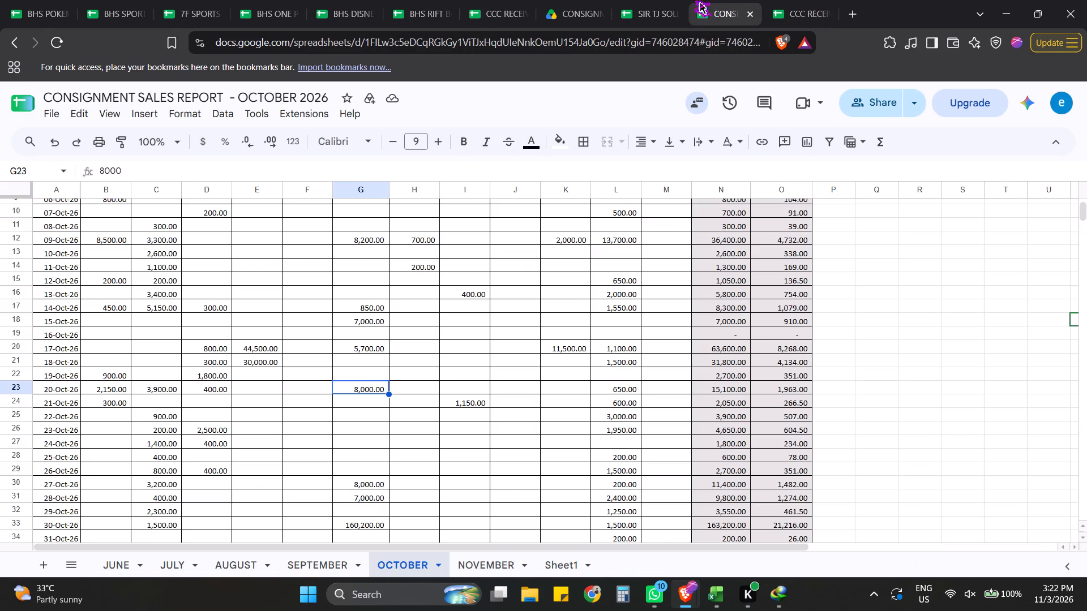
{"action": "left_click", "coordinate": [662, 0]}
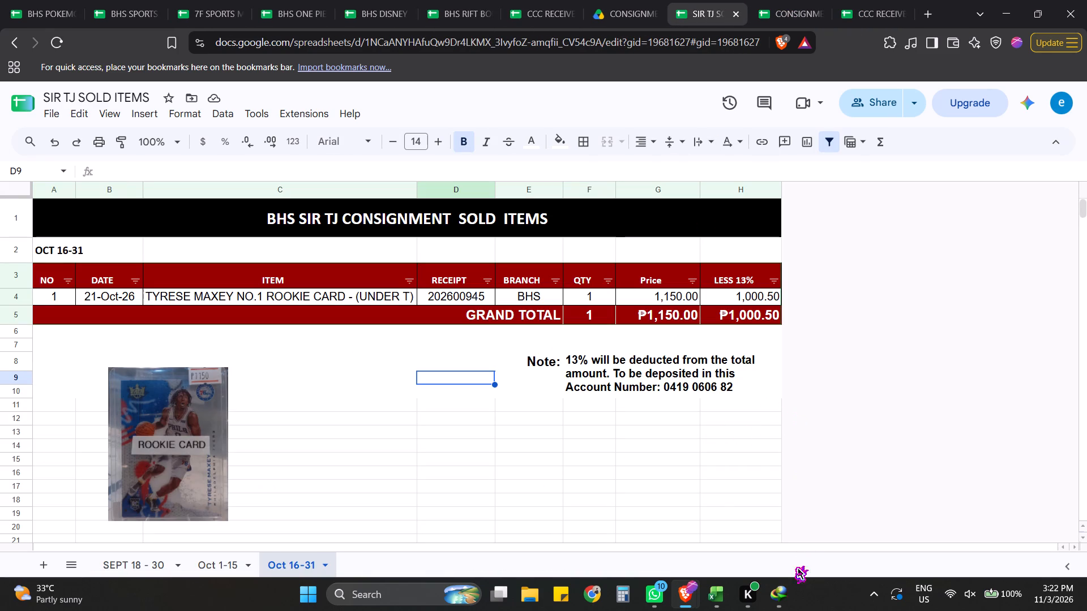
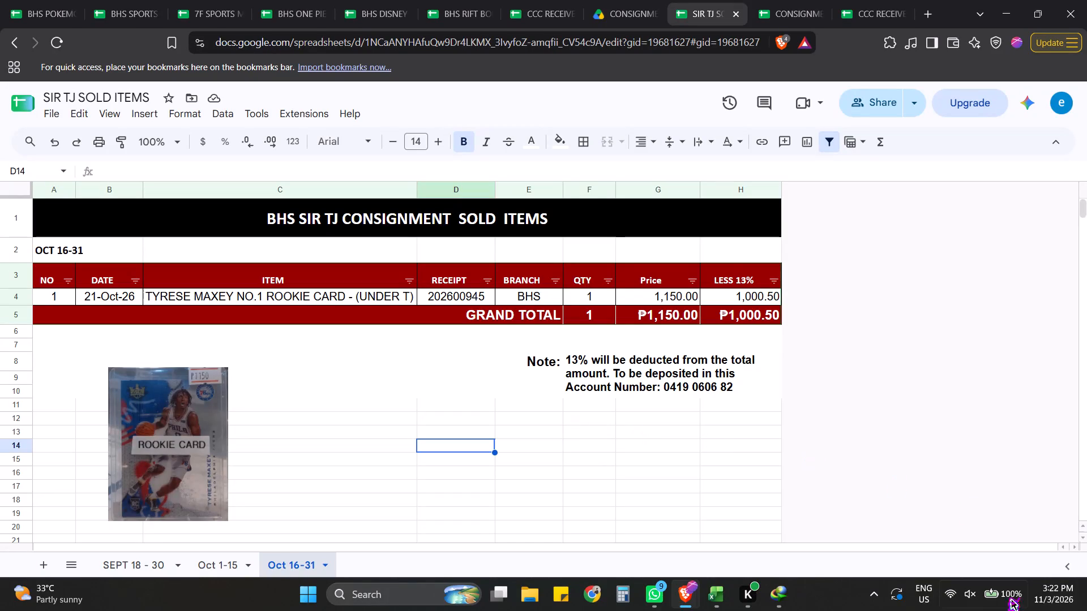
Open the system calendar and examine the October, November and December 2026 months.
{"action": "left_click", "coordinate": [1062, 603]}
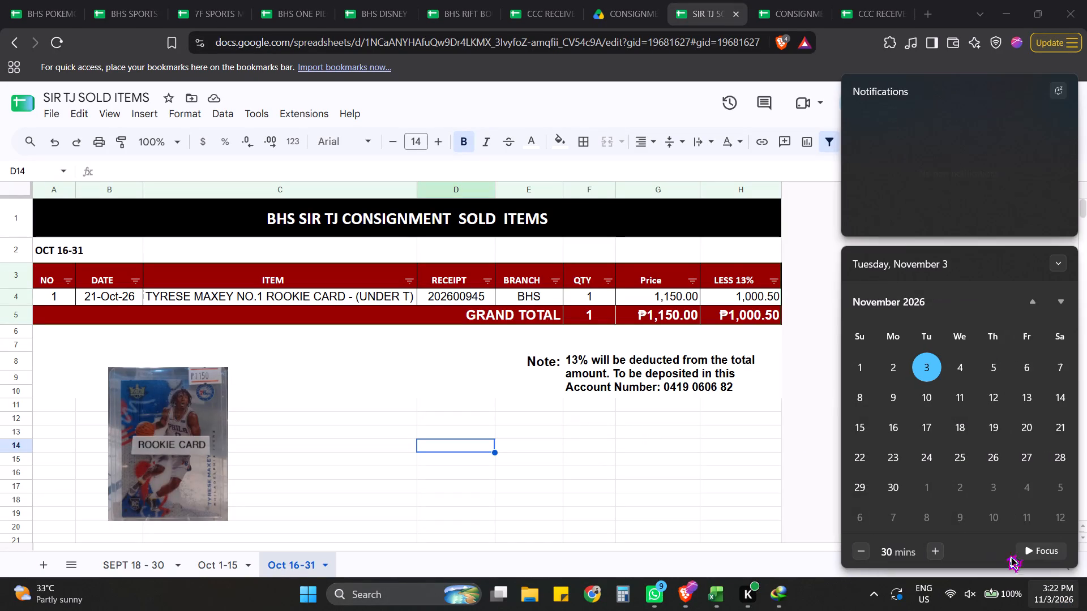
{"action": "left_click", "coordinate": [1035, 305]}
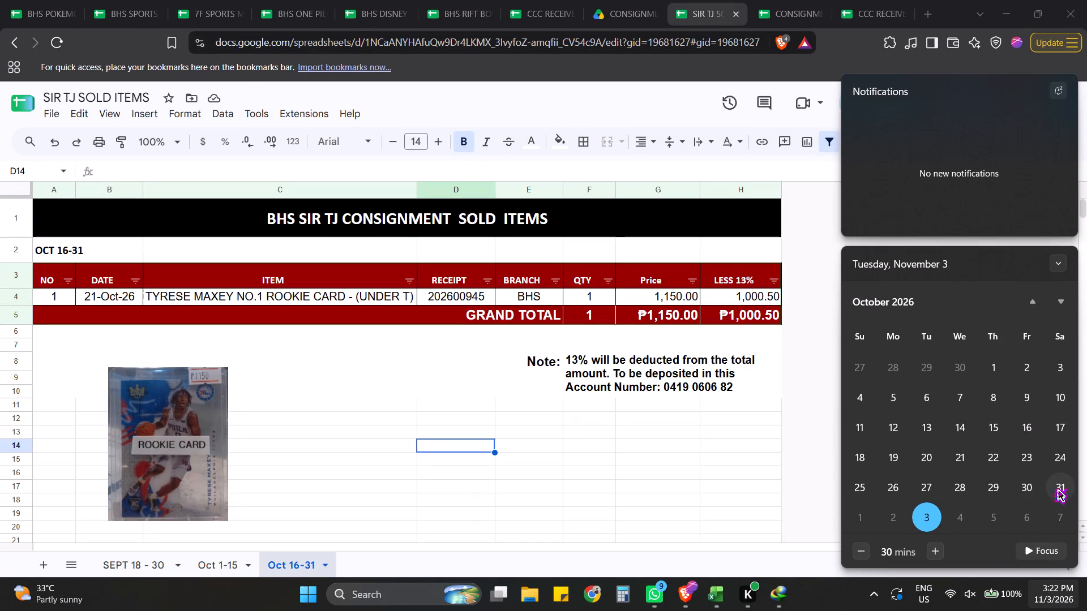
{"action": "left_click", "coordinate": [1060, 297]}
{"action": "left_click", "coordinate": [1058, 308]}
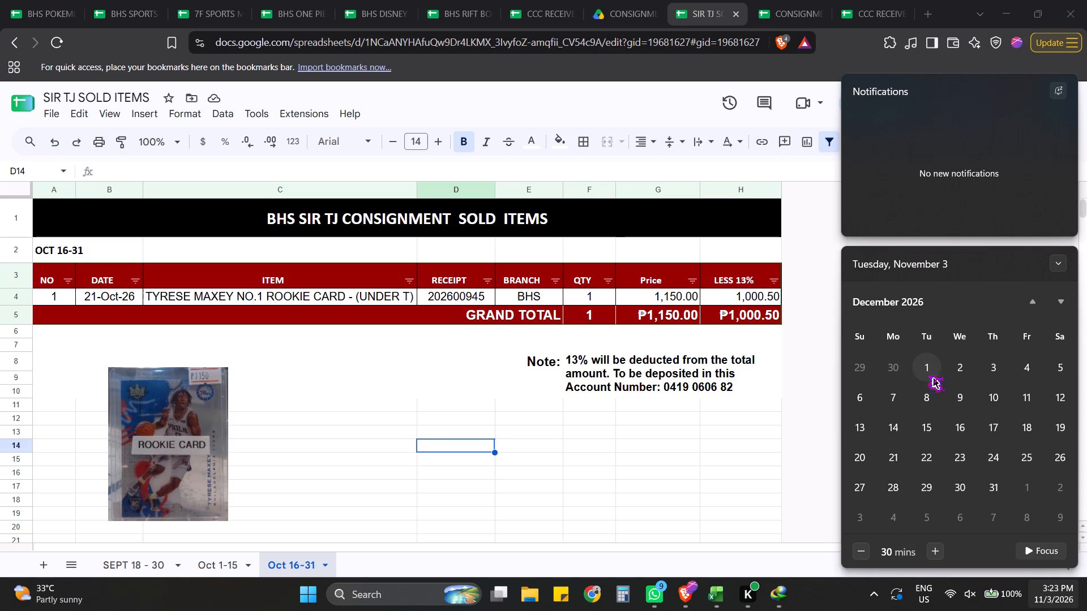
Close the SIR TJ SOLD ITEMS spreadsheet.
{"action": "left_click", "coordinate": [576, 470]}
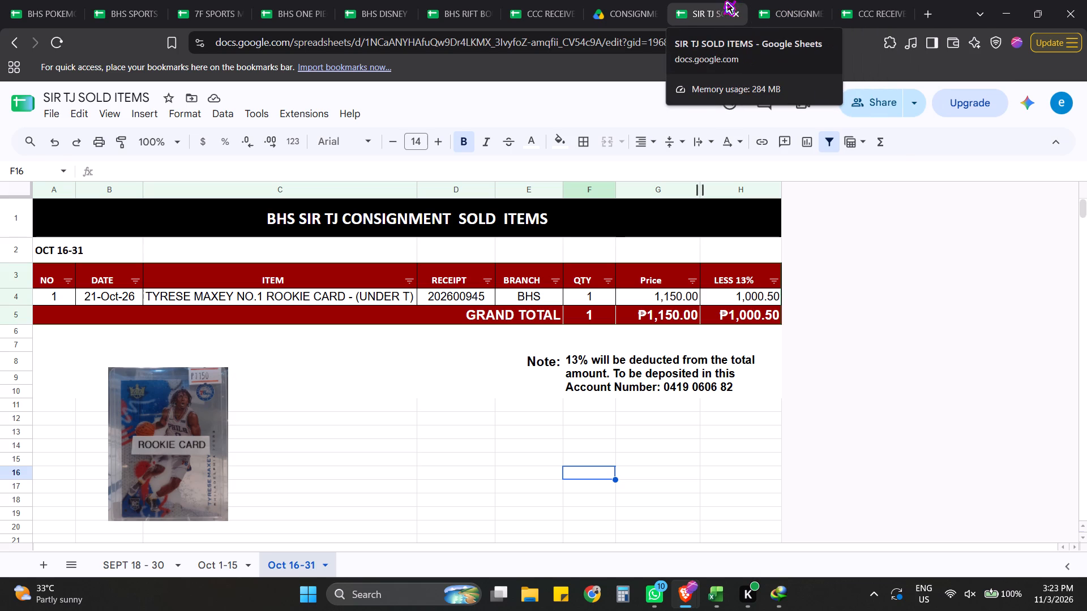
{"action": "left_click", "coordinate": [773, 0]}
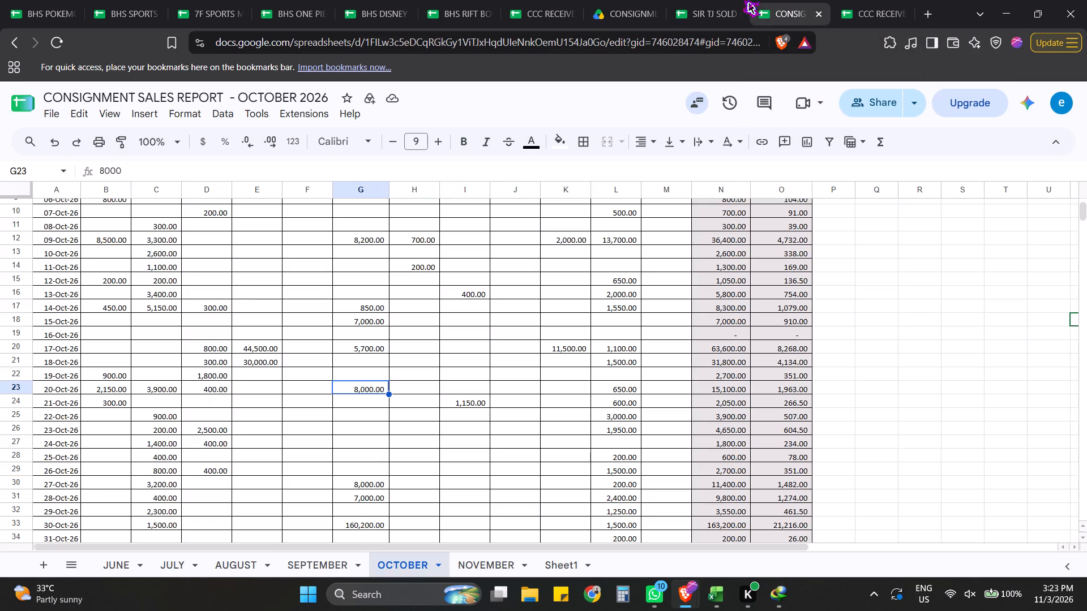
{"action": "left_click", "coordinate": [714, 0]}
{"action": "left_click", "coordinate": [735, 15]}
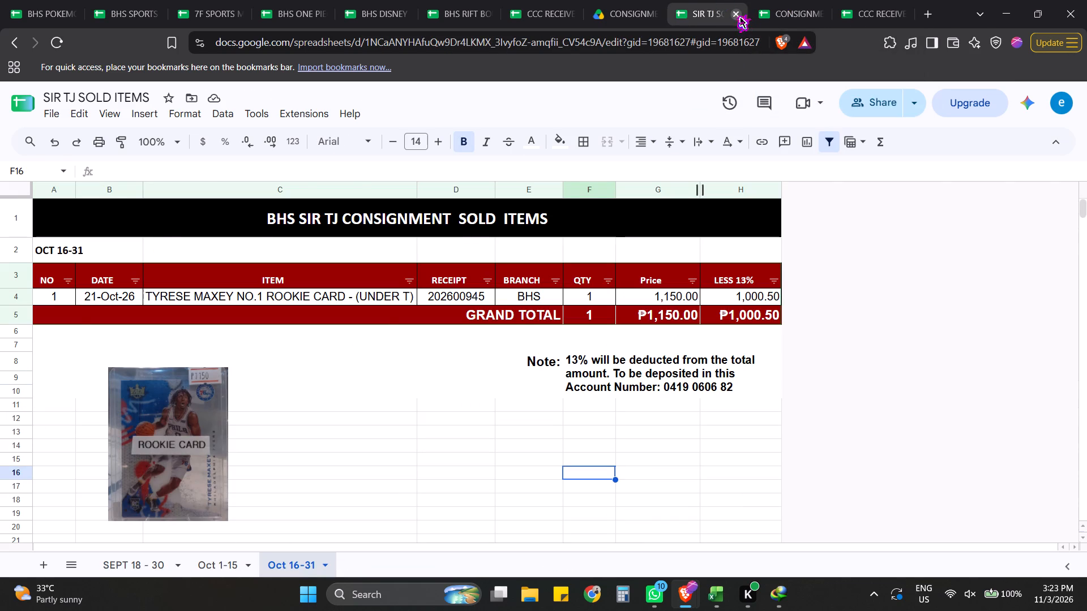
Examine the October daily sales by consignor in the CONSIGNMENT SALES REPORT spreadsheet.
{"action": "left_click", "coordinate": [720, 0]}
{"action": "left_click", "coordinate": [639, 0]}
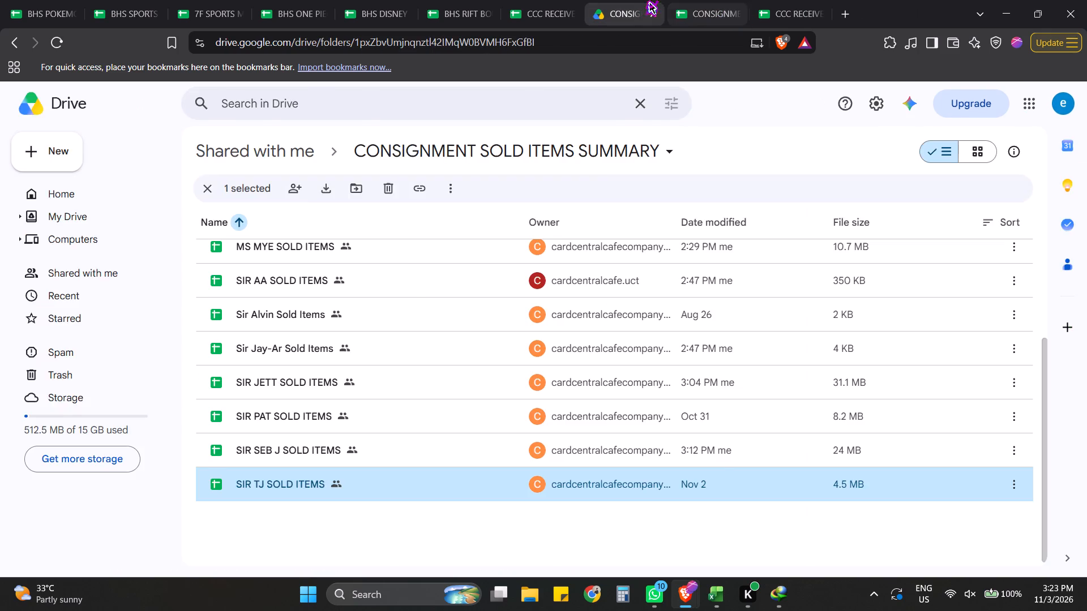
{"action": "left_click", "coordinate": [694, 0]}
{"action": "scroll", "coordinate": [699, 405], "scroll_direction": "down", "scroll_amount": 4}
{"action": "scroll", "coordinate": [681, 440], "scroll_direction": "up", "scroll_amount": 16}
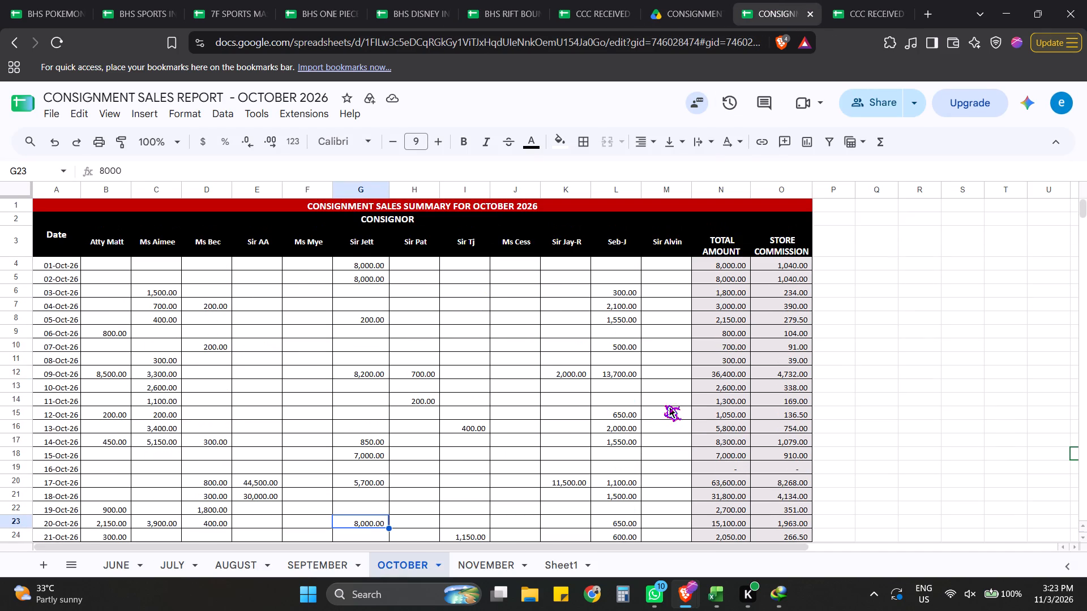
{"action": "scroll", "coordinate": [664, 404], "scroll_direction": "down", "scroll_amount": 2}
{"action": "scroll", "coordinate": [556, 382], "scroll_direction": "down", "scroll_amount": 5}
{"action": "scroll", "coordinate": [615, 407], "scroll_direction": "down", "scroll_amount": 2}
{"action": "scroll", "coordinate": [657, 423], "scroll_direction": "up", "scroll_amount": 3}
{"action": "left_click", "coordinate": [654, 417]}
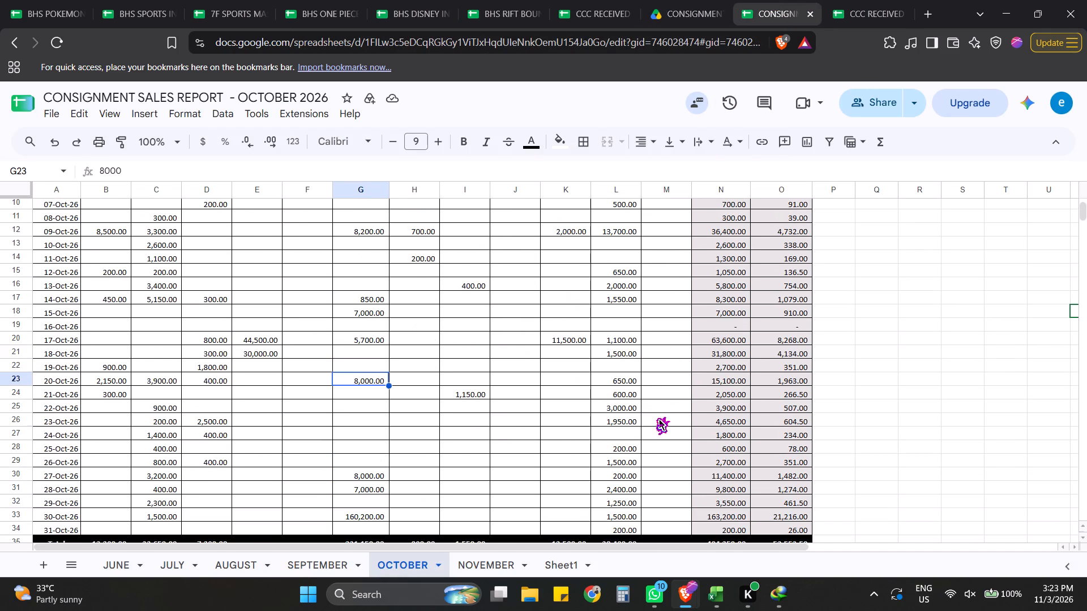
{"action": "scroll", "coordinate": [751, 219], "scroll_direction": "up", "scroll_amount": 4}
{"action": "left_click", "coordinate": [860, 0]}
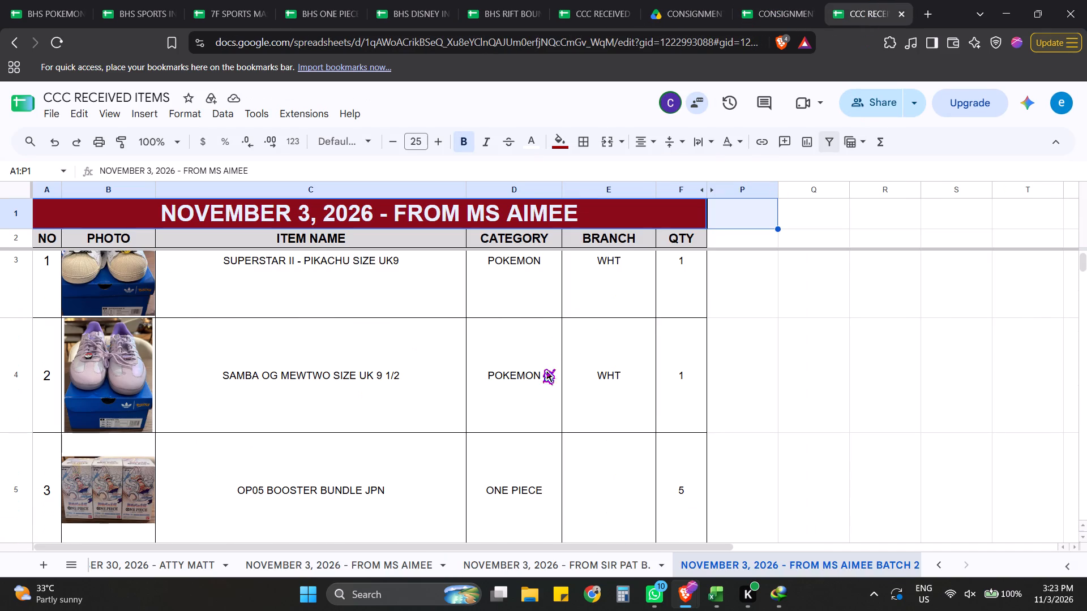
{"action": "scroll", "coordinate": [540, 369], "scroll_direction": "down", "scroll_amount": 3}
{"action": "scroll", "coordinate": [786, 476], "scroll_direction": "up", "scroll_amount": 2}
{"action": "left_click", "coordinate": [610, 569]}
{"action": "scroll", "coordinate": [411, 421], "scroll_direction": "up", "scroll_amount": 10}
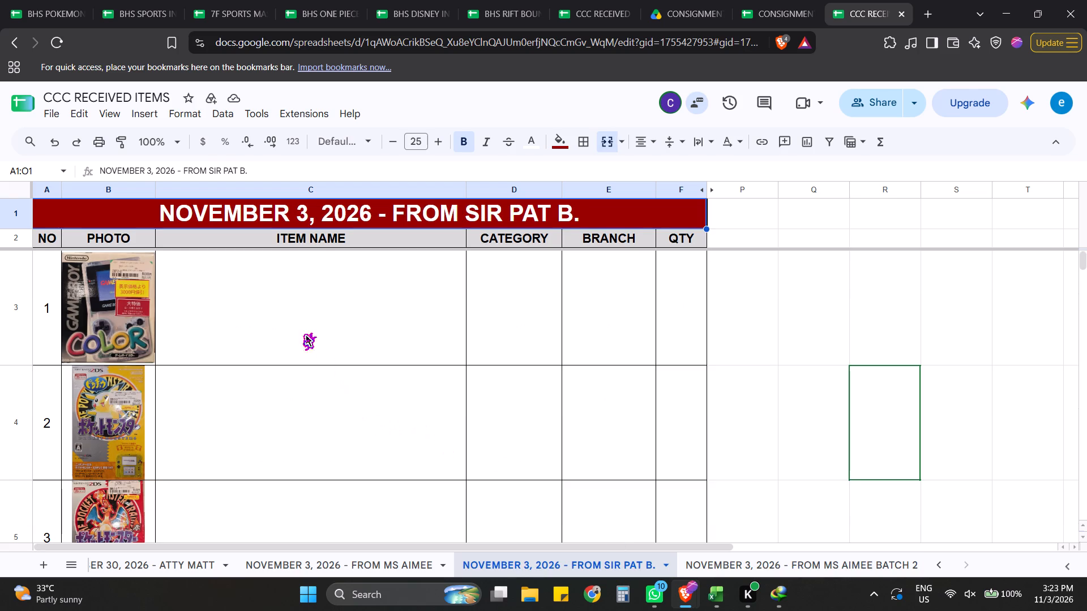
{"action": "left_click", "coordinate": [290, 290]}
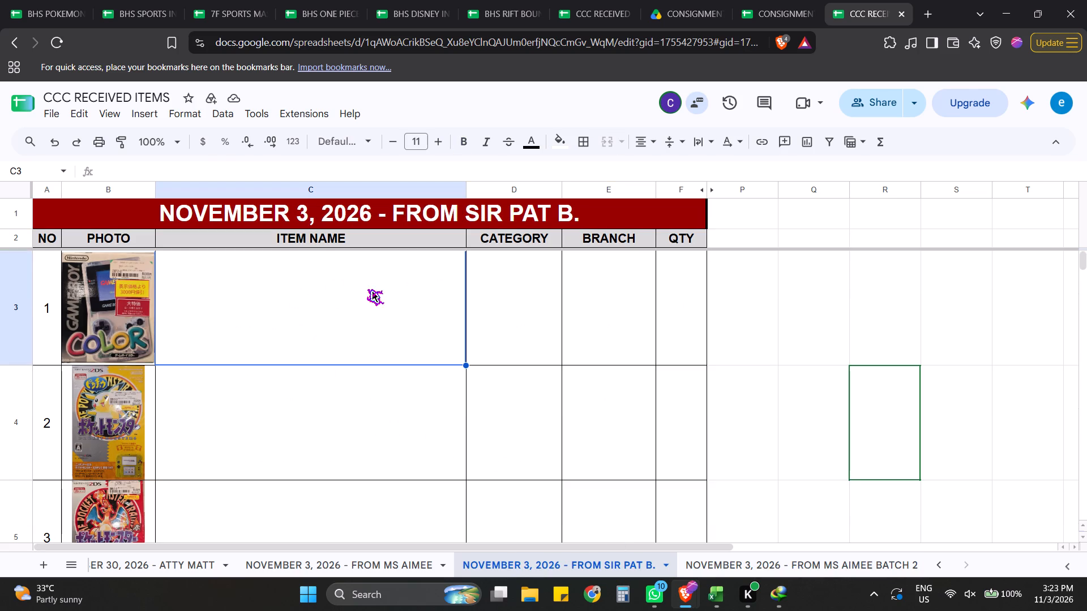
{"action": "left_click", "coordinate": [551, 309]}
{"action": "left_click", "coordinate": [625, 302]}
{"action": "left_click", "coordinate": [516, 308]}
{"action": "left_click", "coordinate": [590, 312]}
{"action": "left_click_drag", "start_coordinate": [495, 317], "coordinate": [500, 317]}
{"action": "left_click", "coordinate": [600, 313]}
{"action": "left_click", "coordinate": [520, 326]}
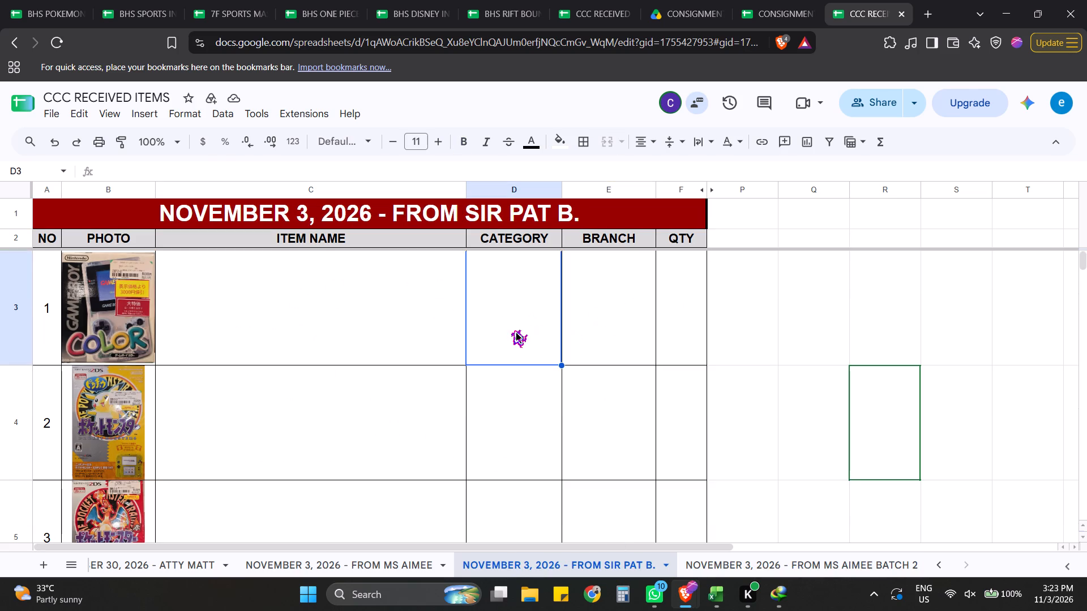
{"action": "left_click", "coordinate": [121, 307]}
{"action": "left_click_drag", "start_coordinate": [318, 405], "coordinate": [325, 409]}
Capture a snip of the item 1 photo and search Google with it in a new browser tab to identify the product.
{"action": "key", "text": "shift+super+s"}
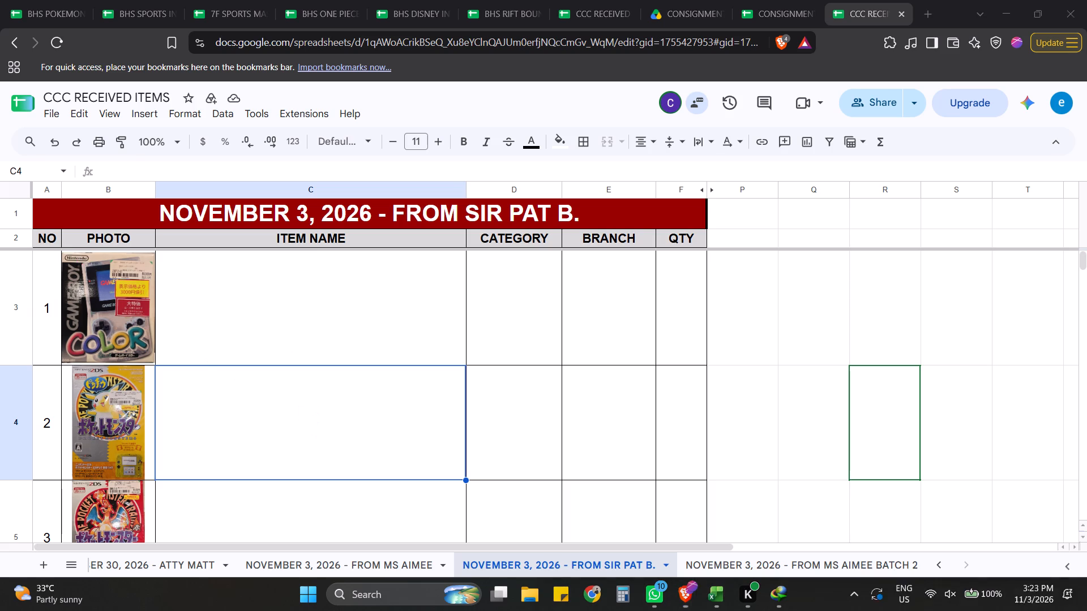
{"action": "left_click_drag", "start_coordinate": [62, 251], "coordinate": [151, 357]}
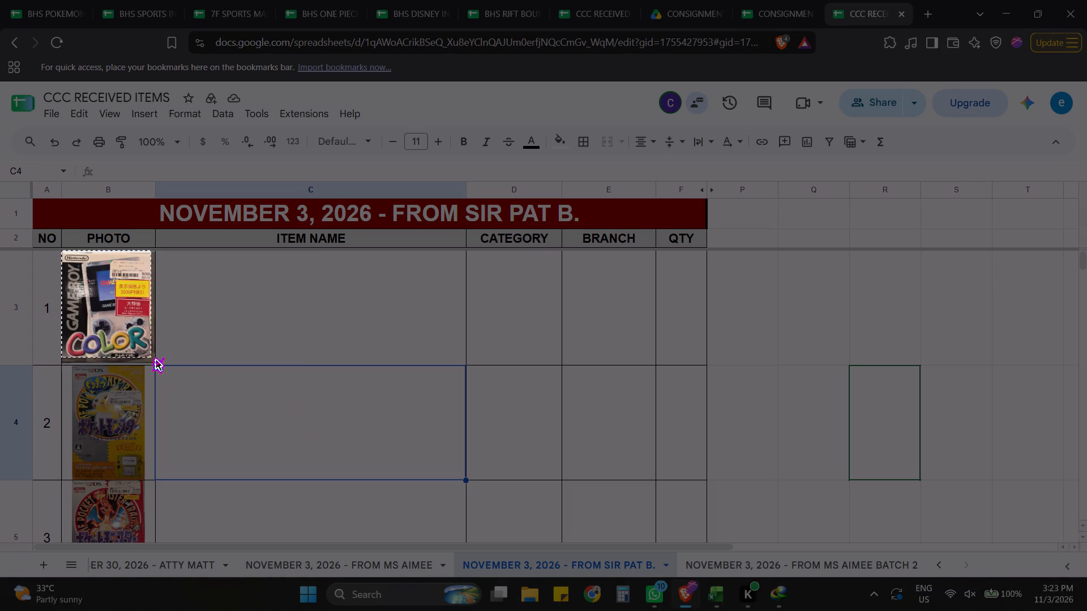
{"action": "left_click_drag", "start_coordinate": [151, 357], "coordinate": [155, 362]}
{"action": "left_click", "coordinate": [930, 11]}
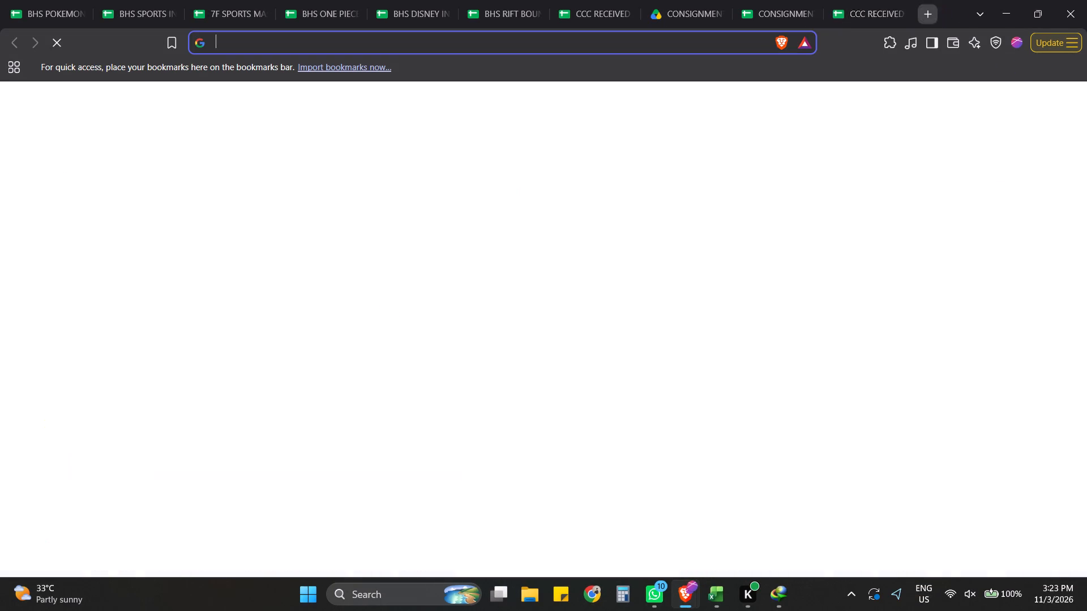
{"action": "left_click", "coordinate": [563, 37]}
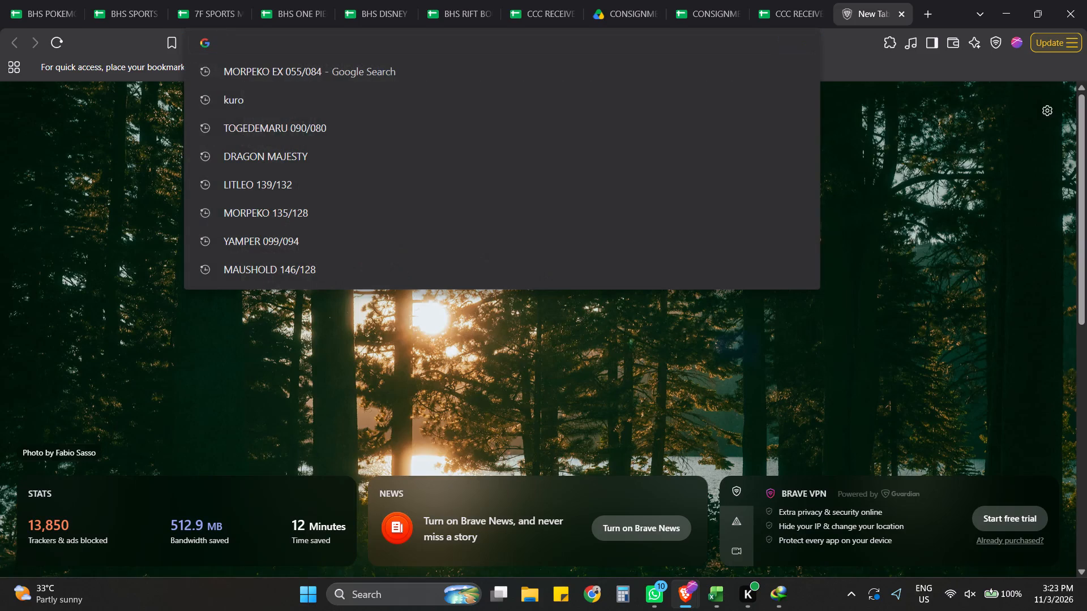
{"action": "type", "text": "google"}
{"action": "key", "text": "Return"}
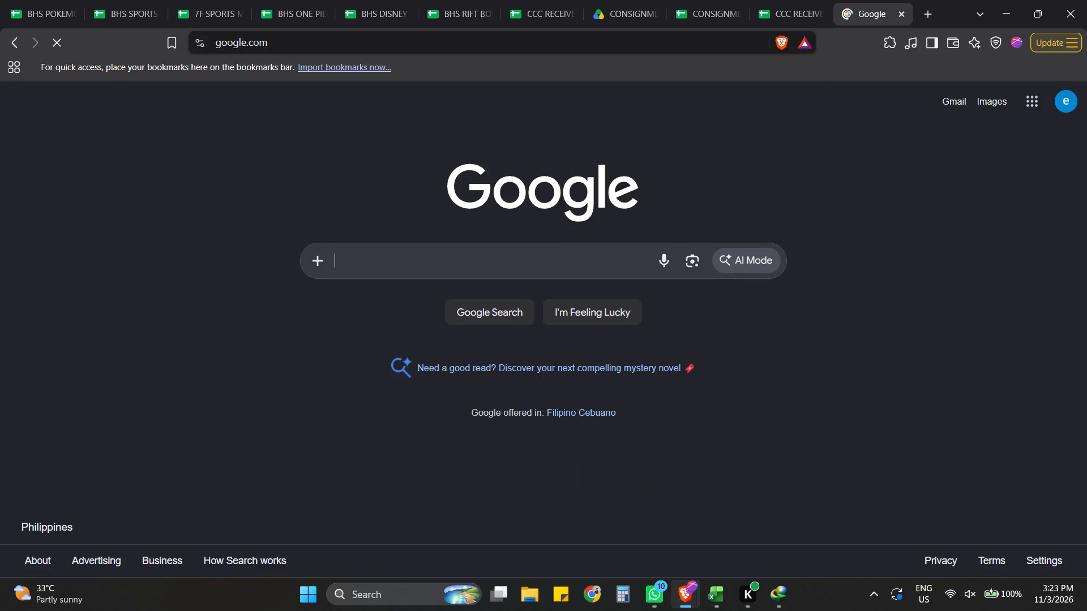
{"action": "left_click", "coordinate": [517, 259]}
{"action": "key", "text": "ctrl+v"}
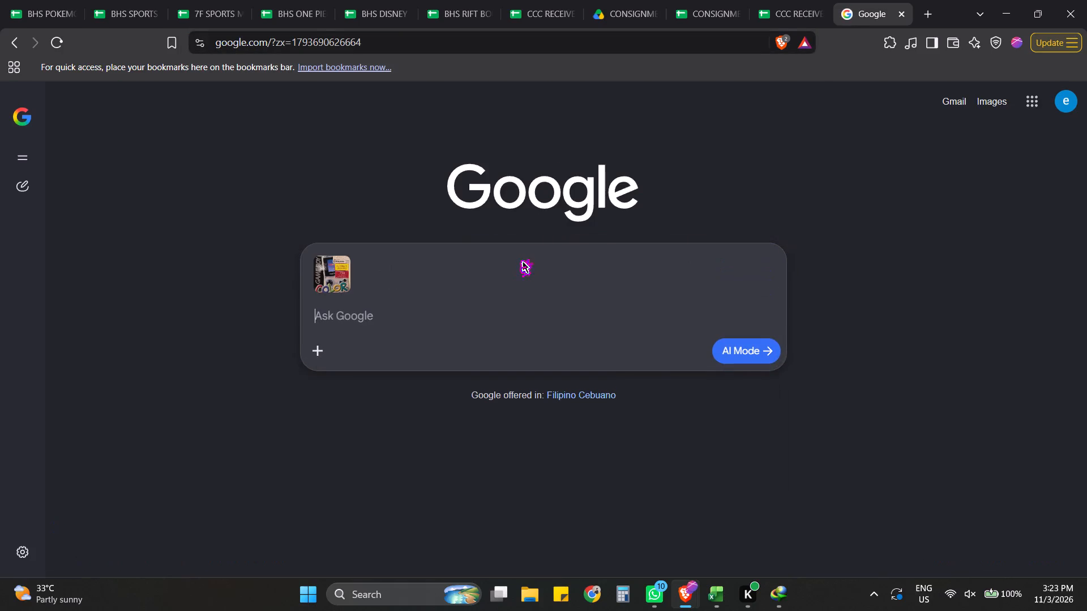
{"action": "key", "text": "Return"}
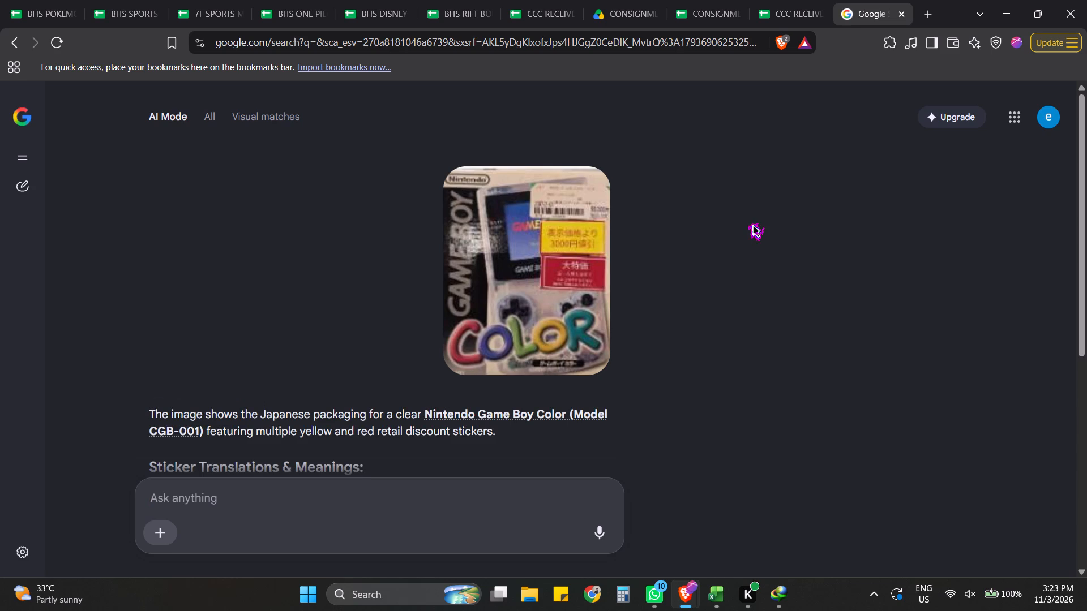
{"action": "scroll", "coordinate": [744, 224], "scroll_direction": "down", "scroll_amount": 2}
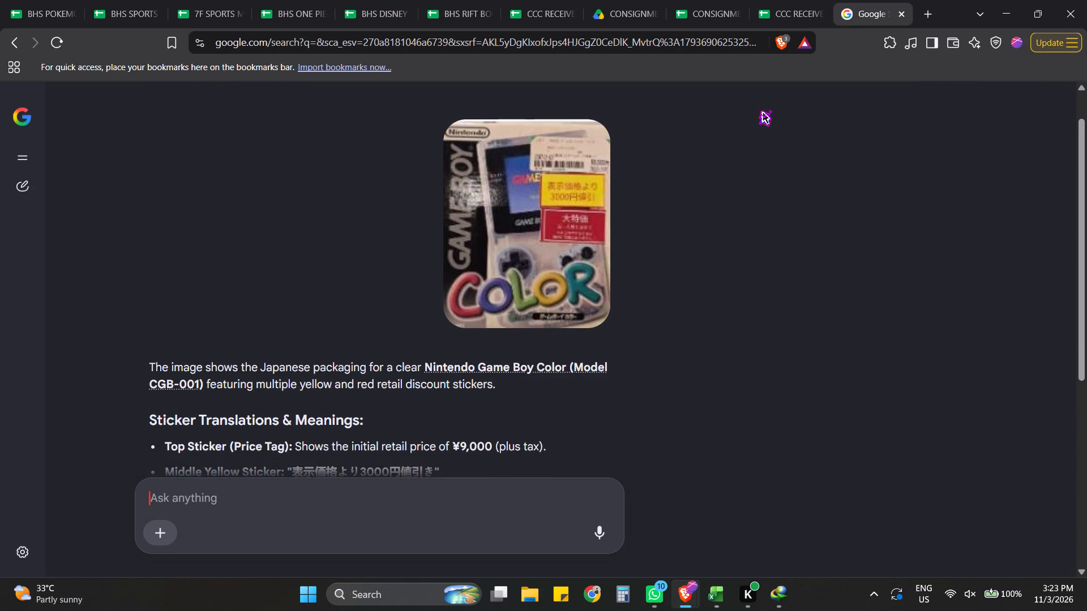
{"action": "left_click", "coordinate": [781, 0]}
{"action": "left_click", "coordinate": [884, 0]}
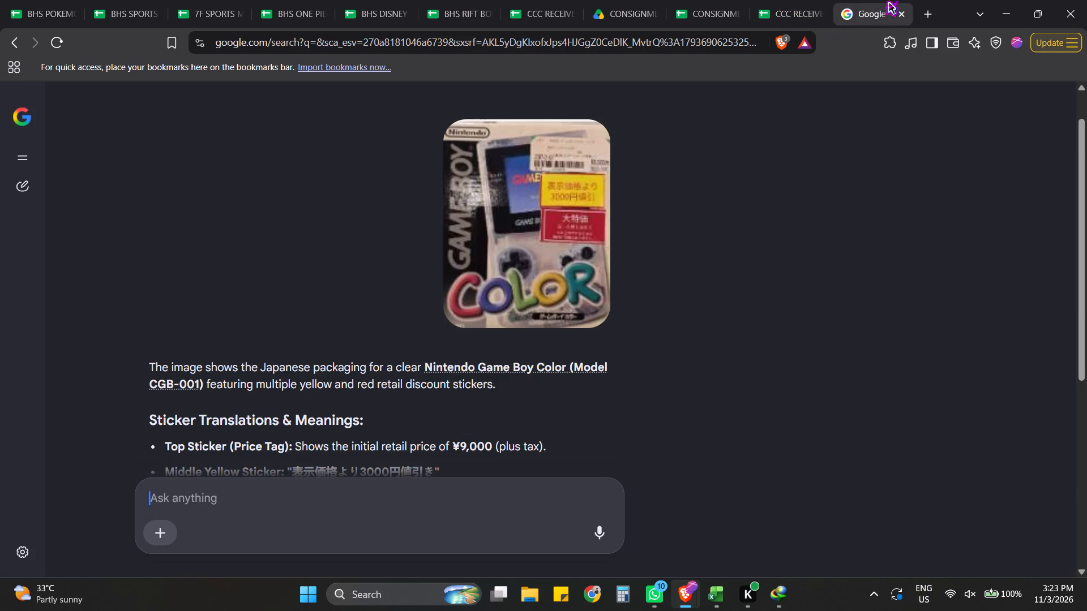
{"action": "left_click", "coordinate": [808, 0]}
{"action": "left_click", "coordinate": [362, 319]}
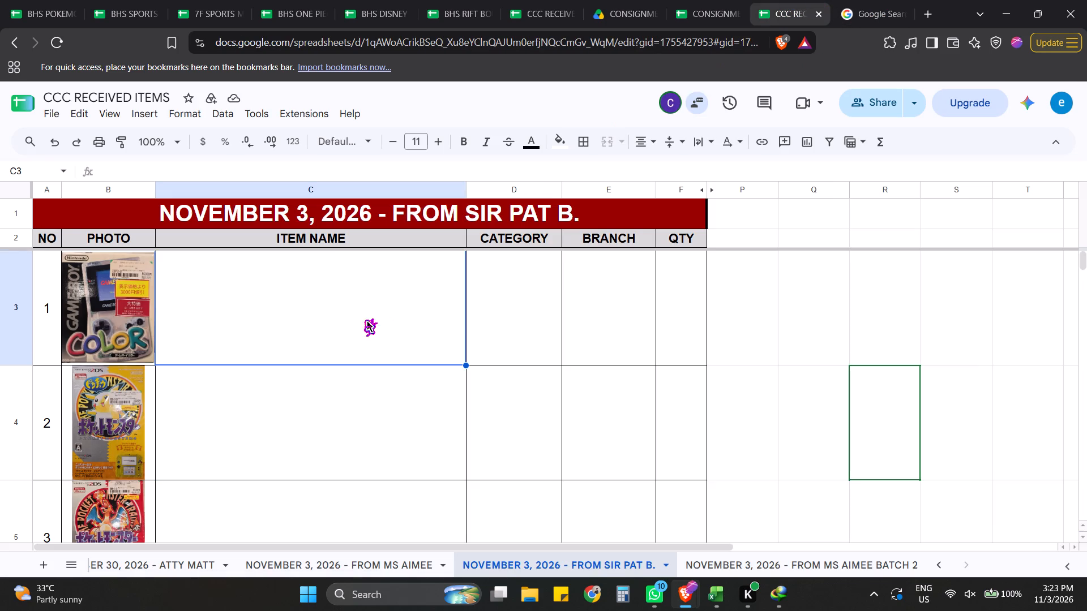
{"action": "type", "text": "nint"}
{"action": "key", "text": "BackSpace"}
{"action": "key", "text": "BackSpace"}
{"action": "key", "text": "BackSpace"}
{"action": "key", "text": "BackSpace"}
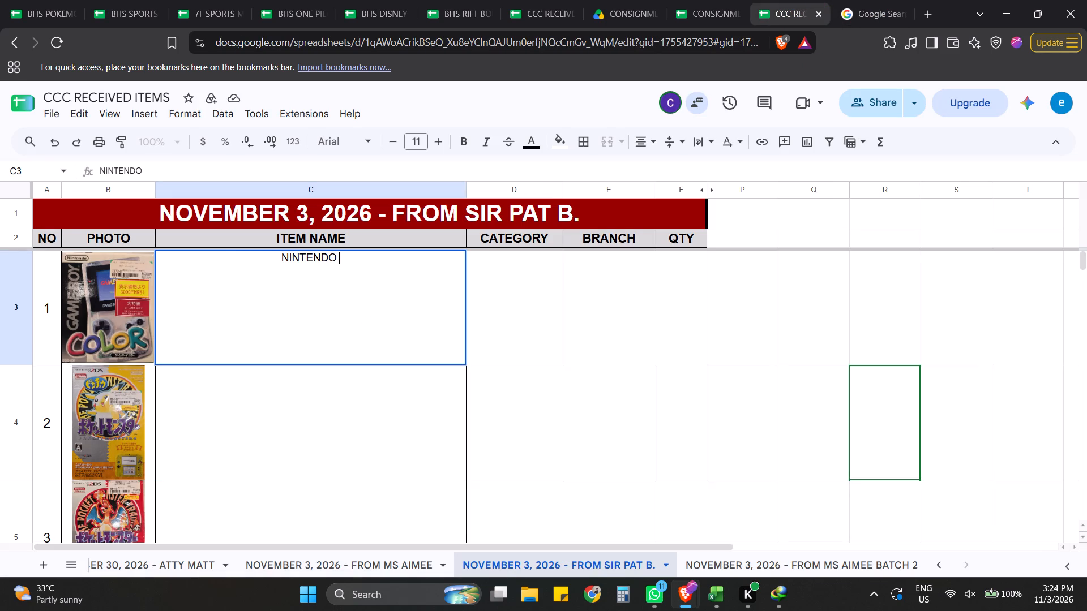
{"action": "left_click", "coordinate": [866, 0]}
{"action": "left_click", "coordinate": [798, 0]}
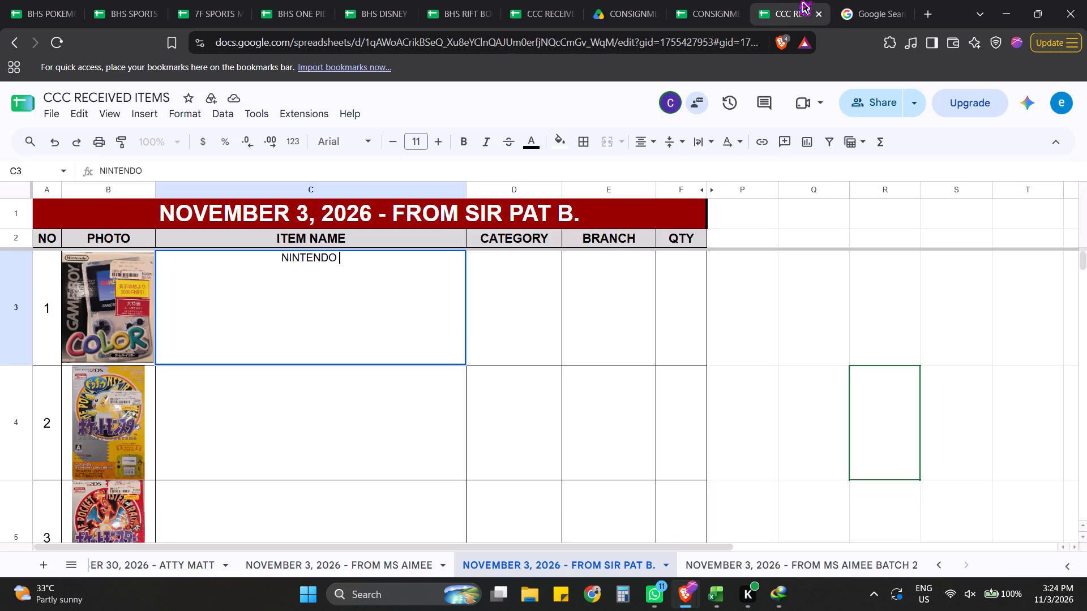
{"action": "type", "text": "GAME BOT"}
{"action": "key", "text": "BackSpace"}
{"action": "key", "text": "y"}
{"action": "left_click", "coordinate": [875, 0]}
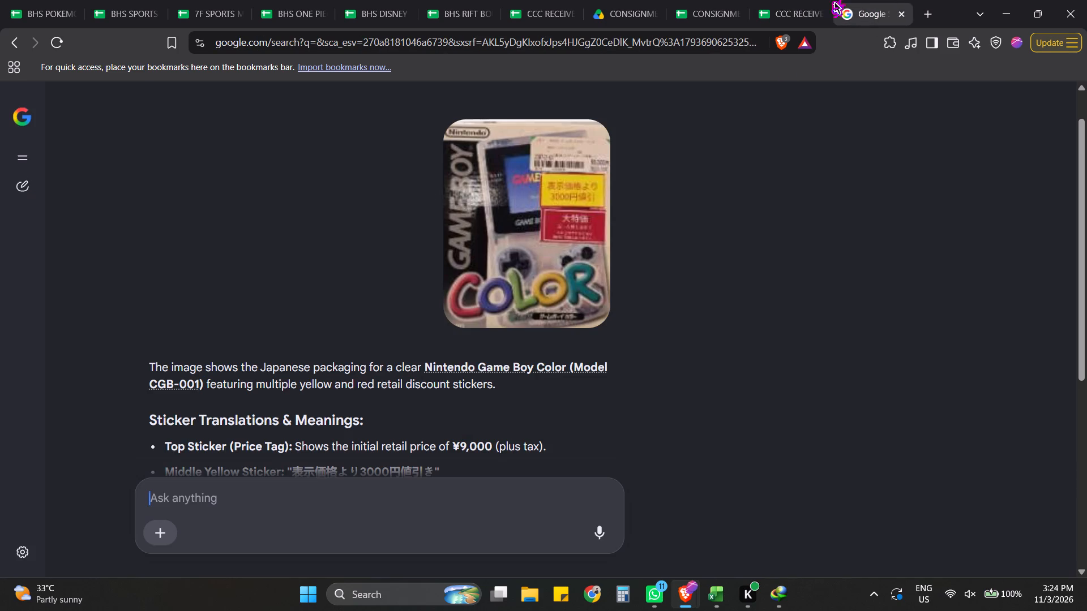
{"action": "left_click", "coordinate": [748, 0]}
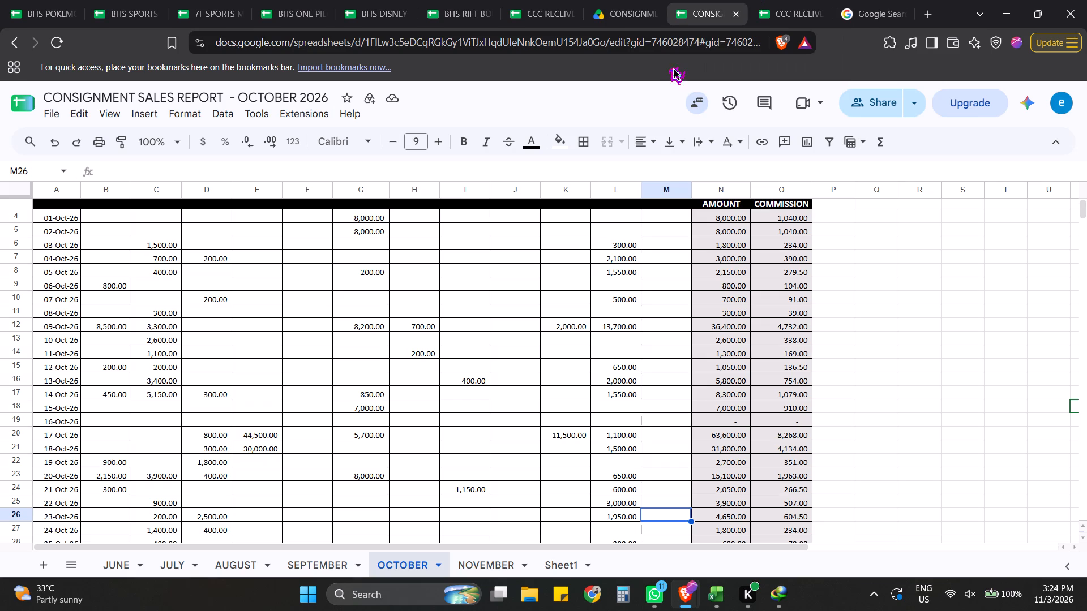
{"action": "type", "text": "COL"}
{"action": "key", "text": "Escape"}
Complete the item 1 name with COLOR (MODEL CGB-001), checking the wording against the image search result.
{"action": "left_click", "coordinate": [763, 0]}
{"action": "key", "text": "space"}
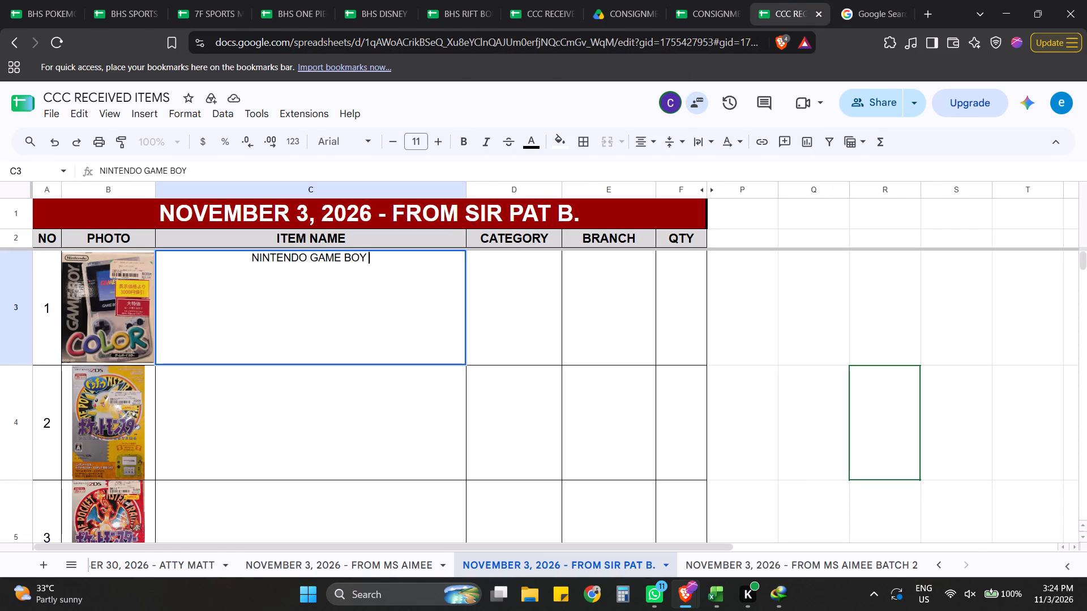
{"action": "type", "text": "COLOR"}
{"action": "left_click", "coordinate": [883, 1]}
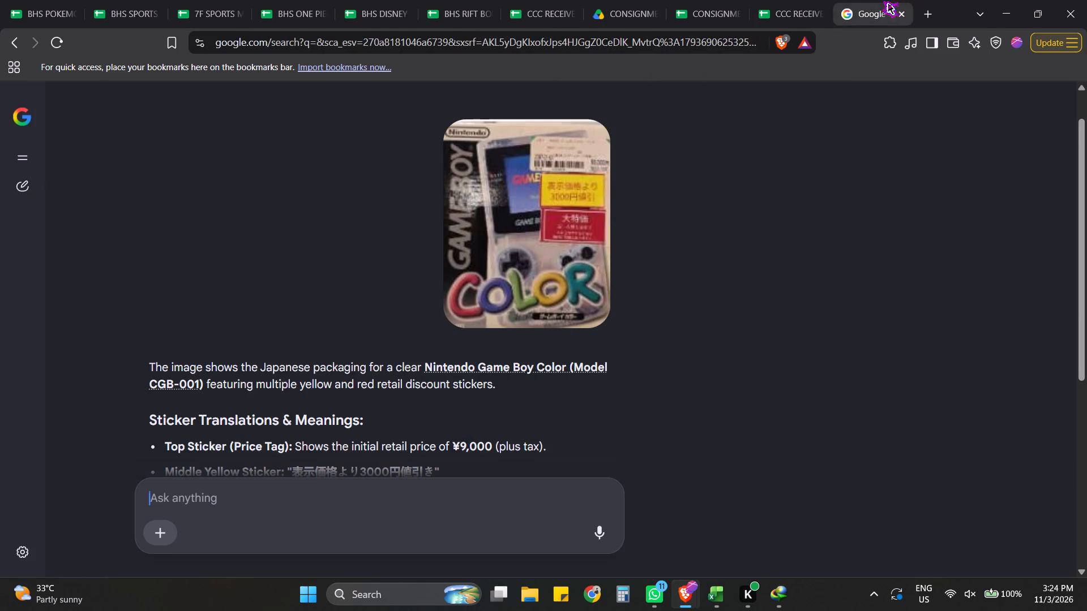
{"action": "left_click", "coordinate": [762, 0]}
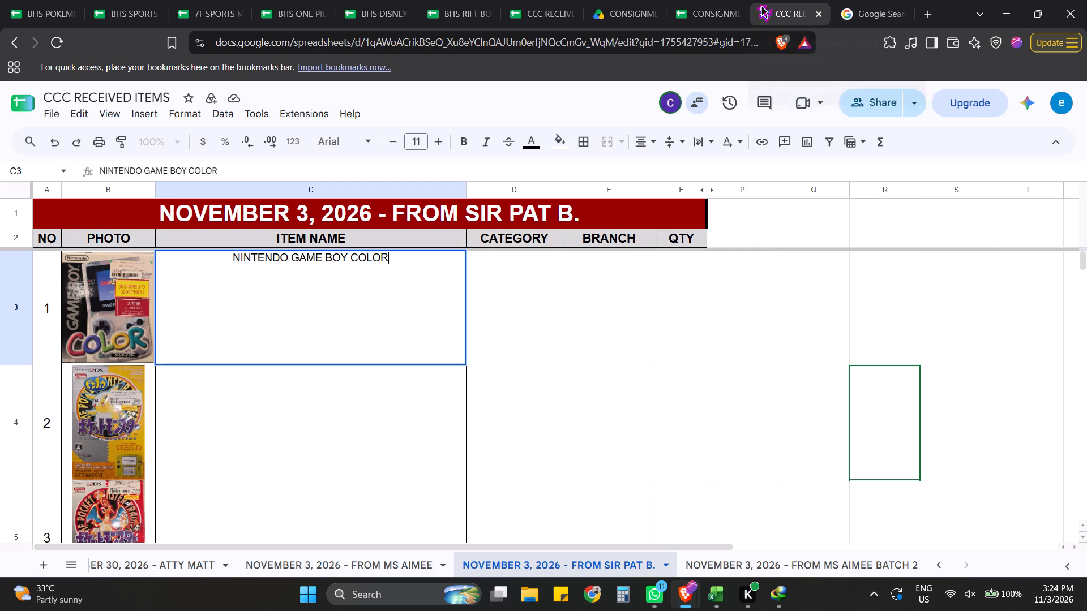
{"action": "key", "text": "space"}
{"action": "type", "text": "(MODEL"}
{"action": "key", "text": "space"}
{"action": "left_click", "coordinate": [881, 0]}
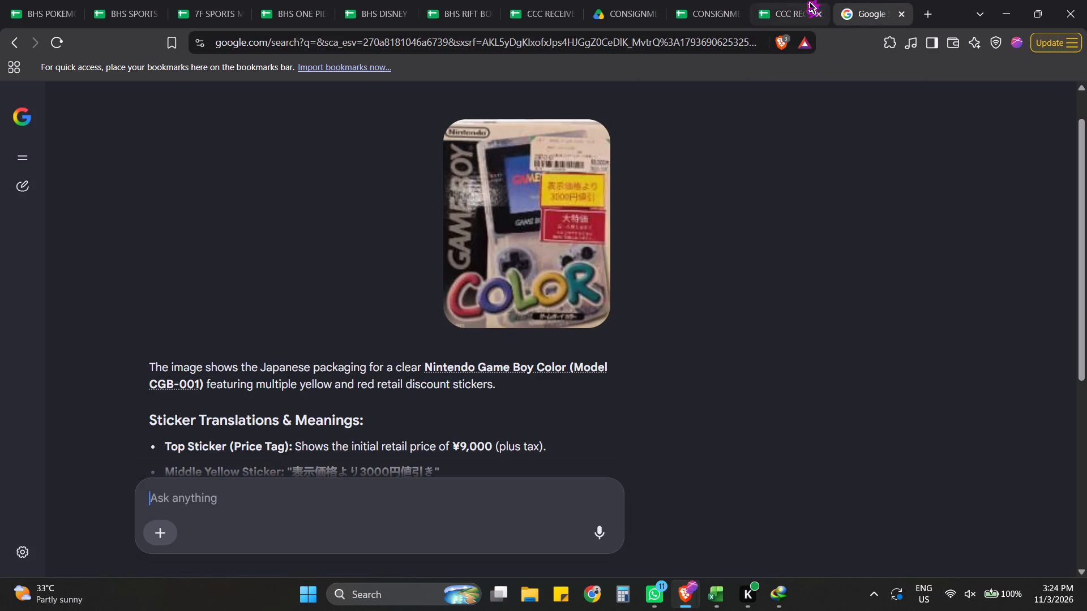
{"action": "left_click", "coordinate": [762, 0]}
{"action": "type", "text": "CGB"}
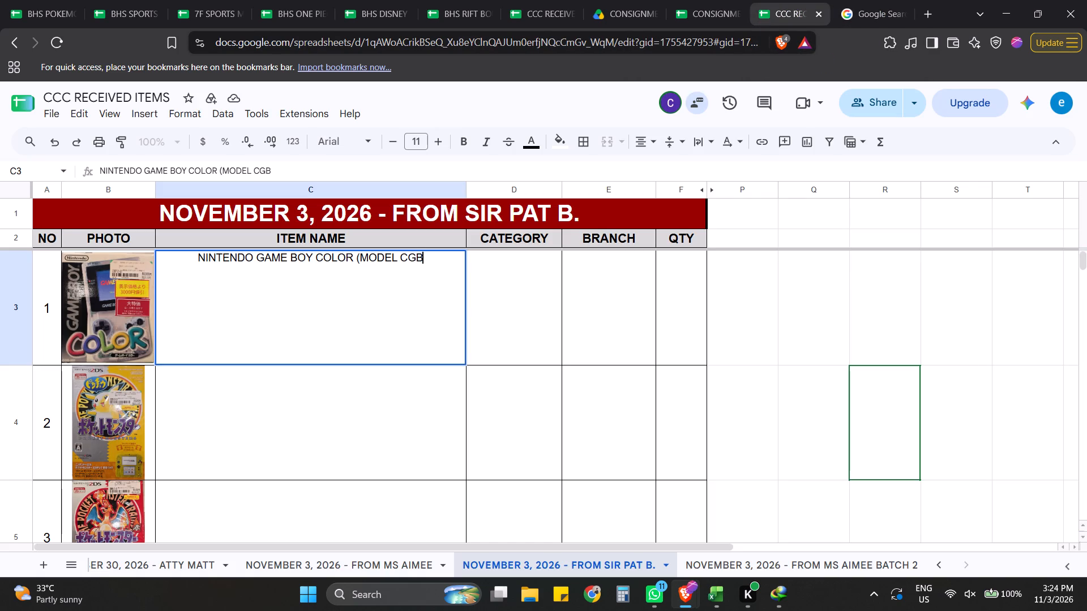
{"action": "left_click", "coordinate": [871, 0]}
{"action": "left_click", "coordinate": [776, 0]}
{"action": "type", "text": "-001"}
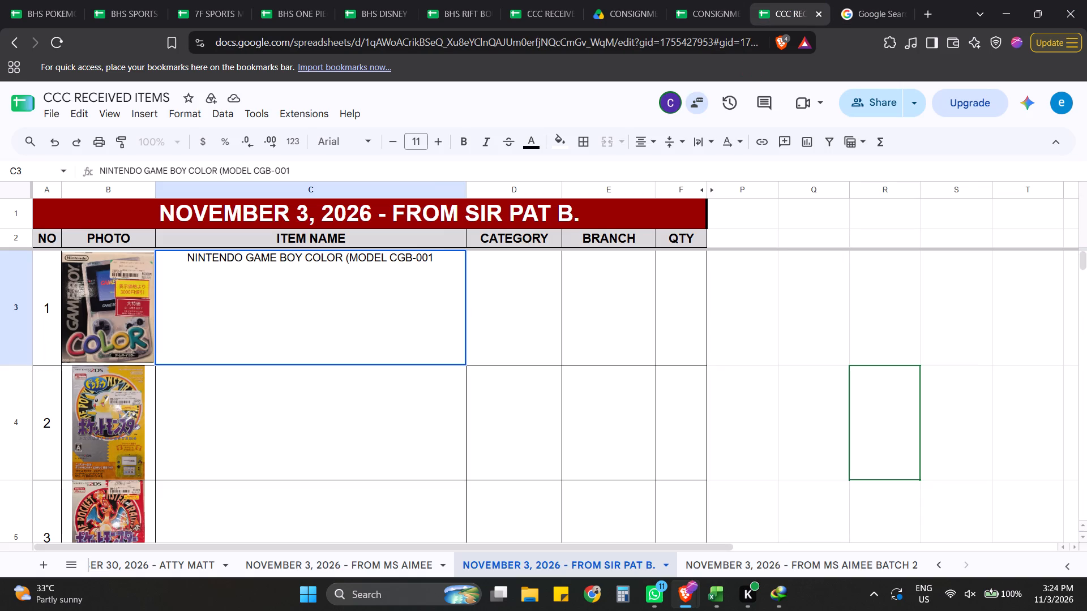
{"action": "key", "text": "shift+parenright"}
{"action": "key", "text": "Return"}
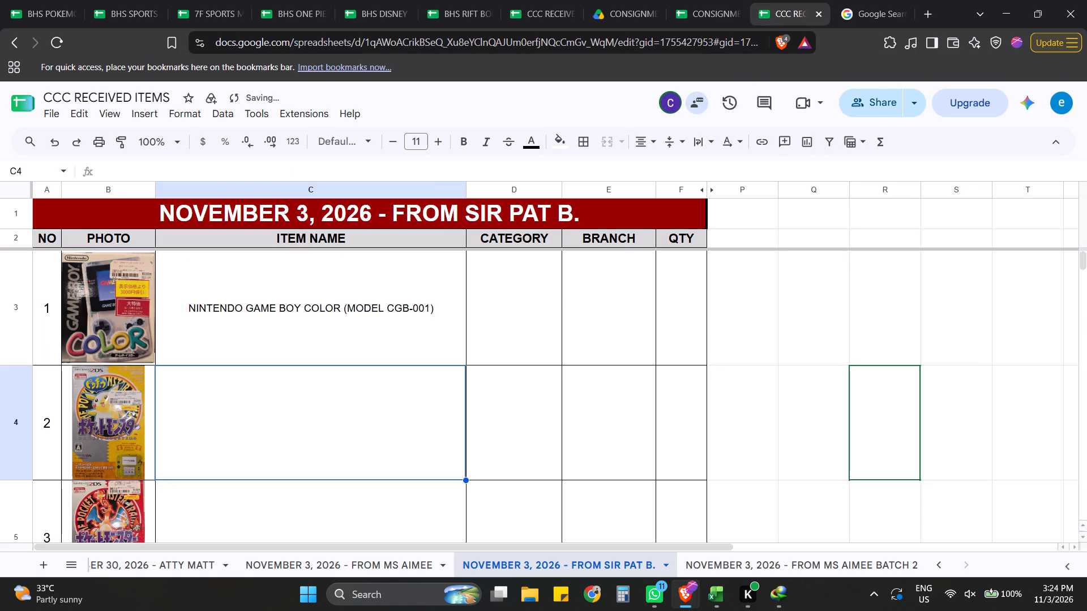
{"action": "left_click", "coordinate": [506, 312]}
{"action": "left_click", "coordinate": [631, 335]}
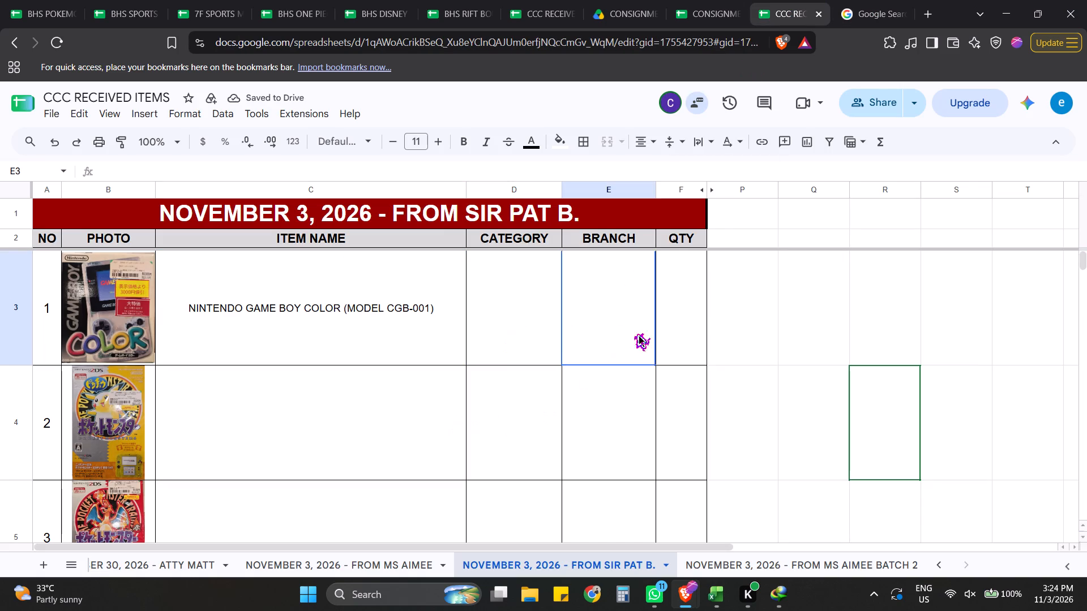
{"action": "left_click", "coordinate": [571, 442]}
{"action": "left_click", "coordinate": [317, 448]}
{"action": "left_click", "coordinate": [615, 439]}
Capture a snip of the item 2 photo and search Google with the image to identify the product.
{"action": "key", "text": "shift+super+s"}
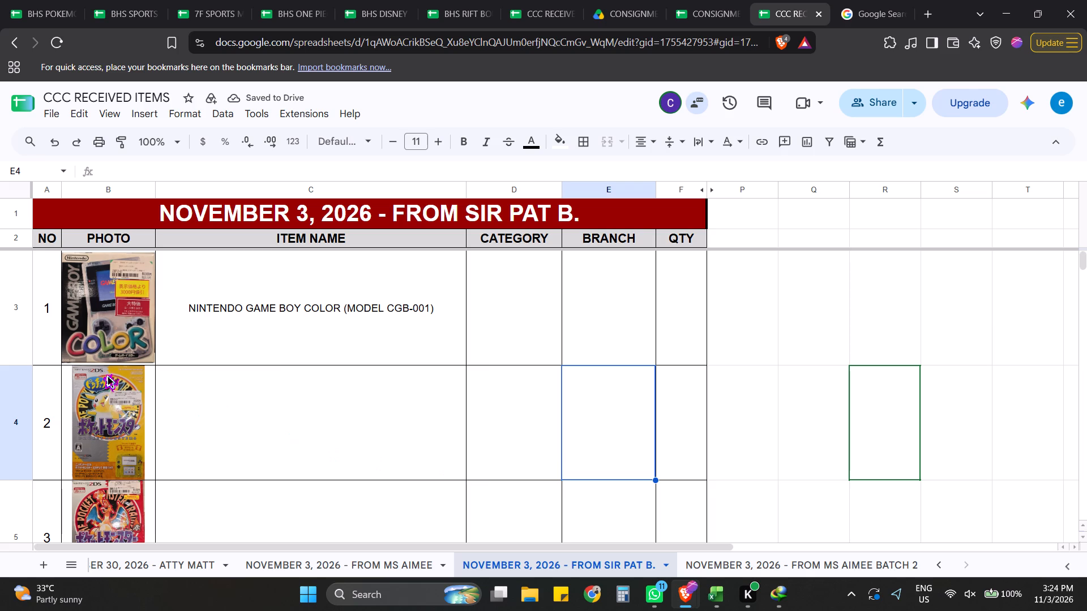
{"action": "left_click_drag", "start_coordinate": [71, 365], "coordinate": [129, 459]}
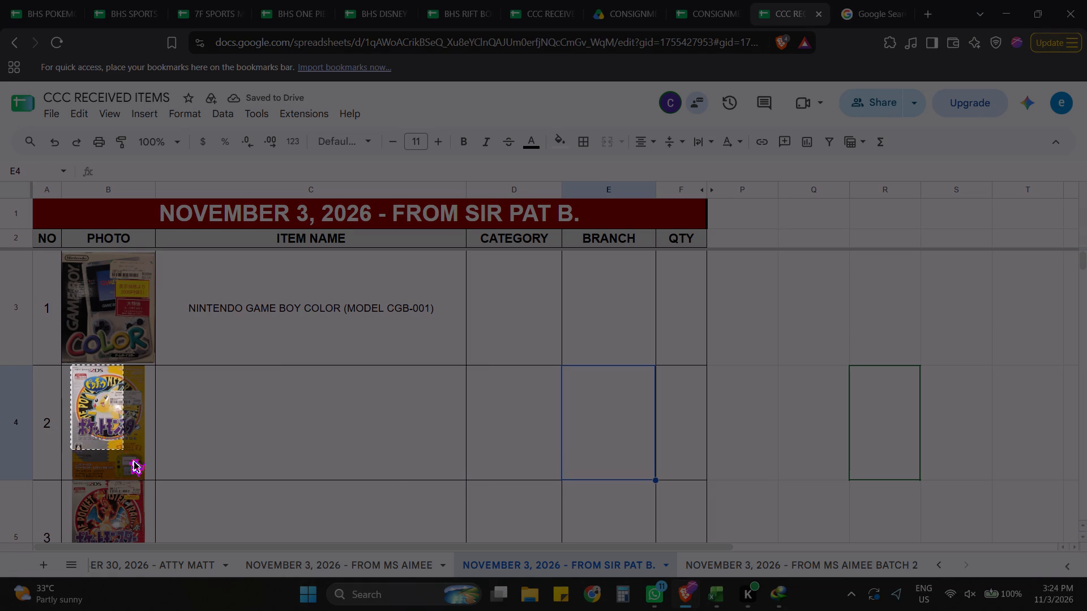
{"action": "left_click_drag", "start_coordinate": [129, 459], "coordinate": [147, 480]}
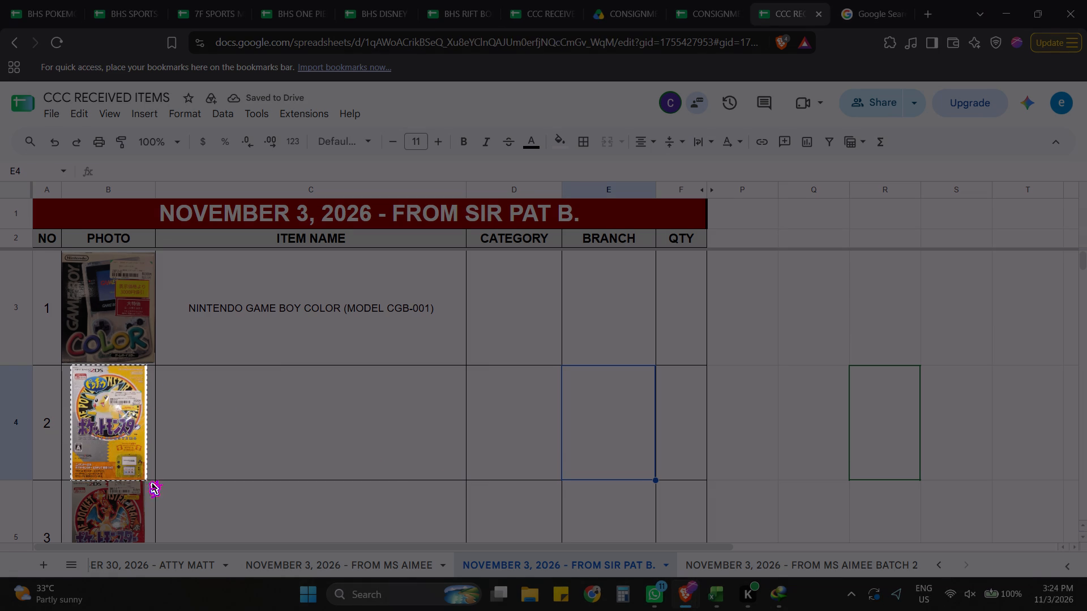
{"action": "left_click_drag", "start_coordinate": [147, 480], "coordinate": [146, 480]}
{"action": "left_click", "coordinate": [887, 1]}
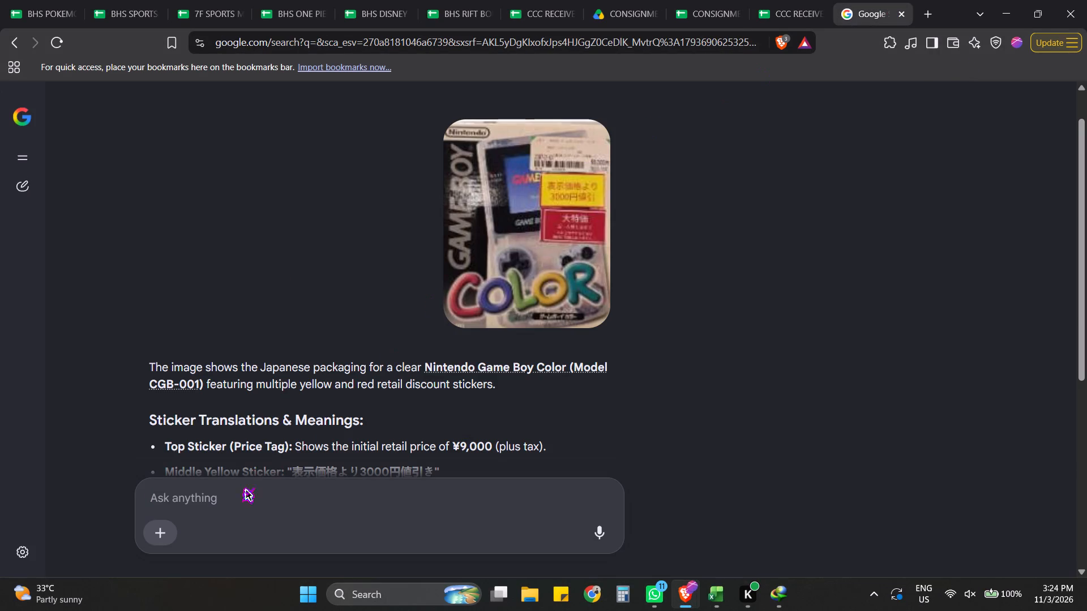
{"action": "left_click", "coordinate": [15, 47]}
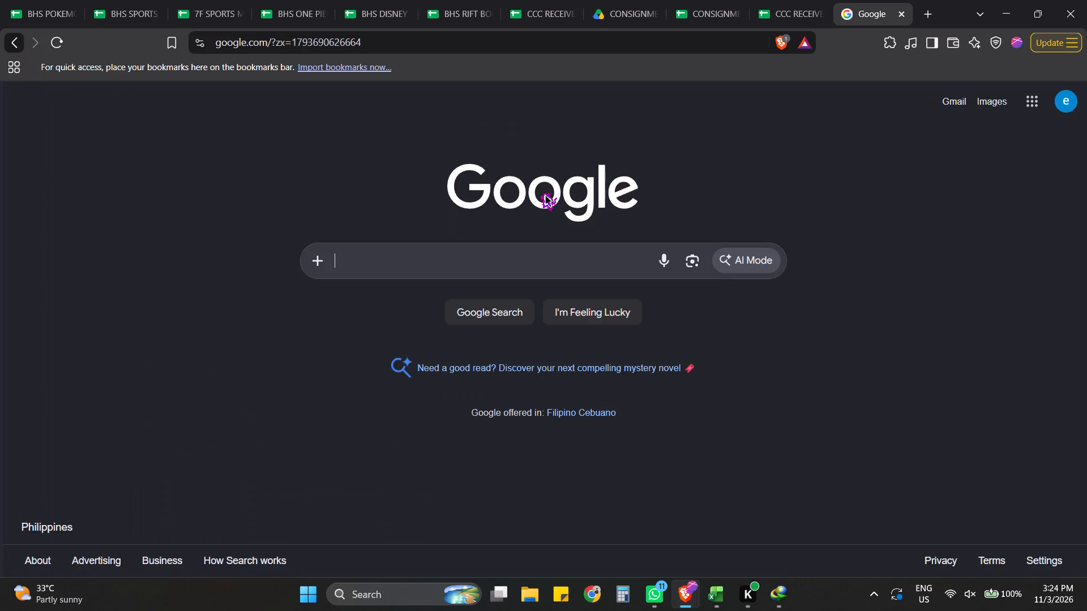
{"action": "left_click", "coordinate": [686, 257]}
{"action": "key", "text": "ctrl+v"}
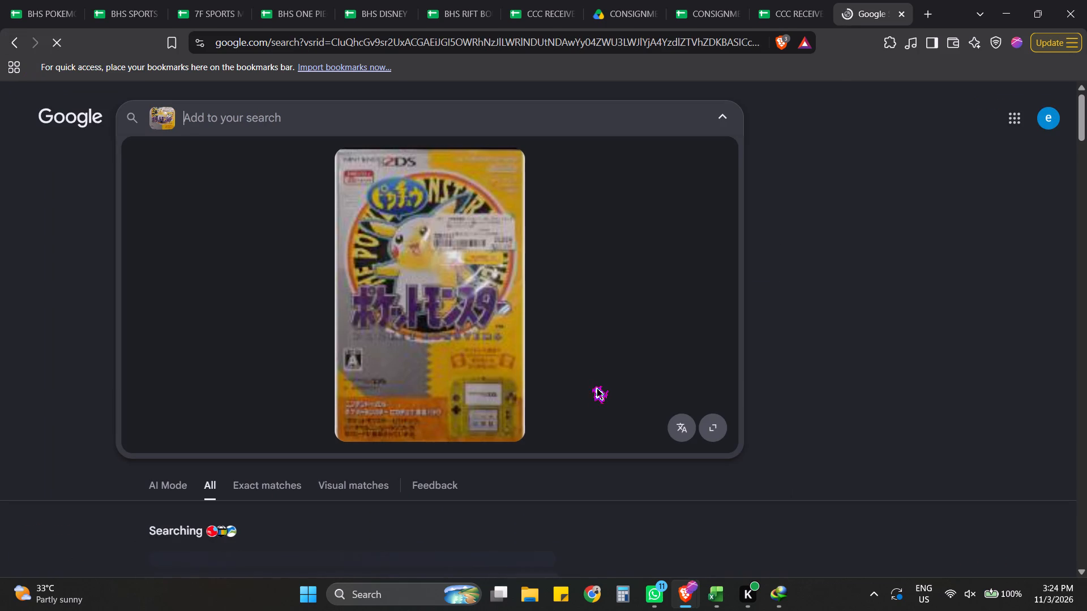
{"action": "scroll", "coordinate": [613, 386], "scroll_direction": "down", "scroll_amount": 4}
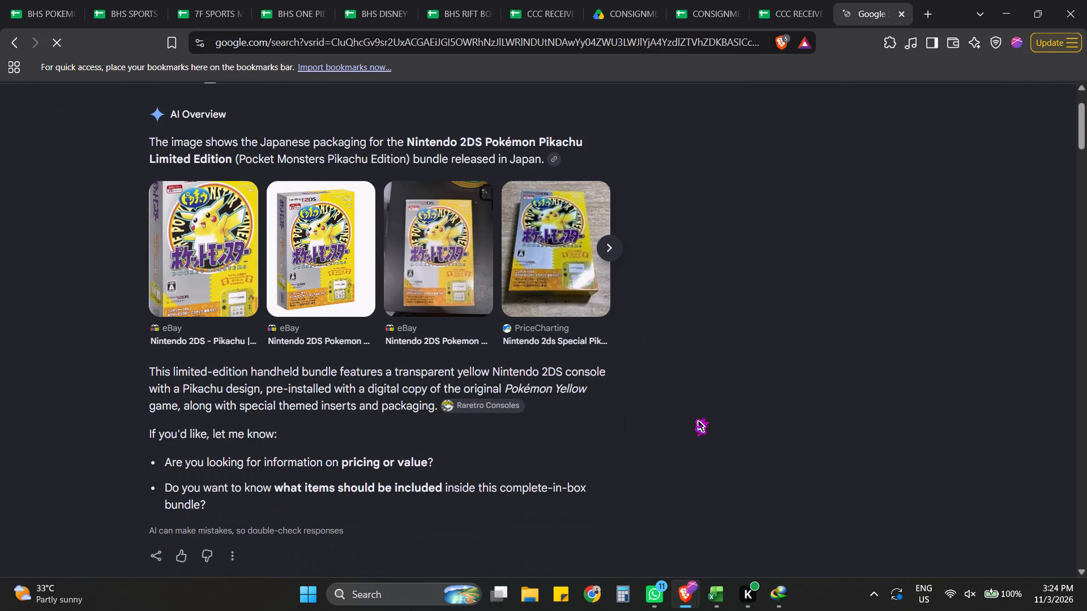
{"action": "scroll", "coordinate": [694, 418], "scroll_direction": "up", "scroll_amount": 2}
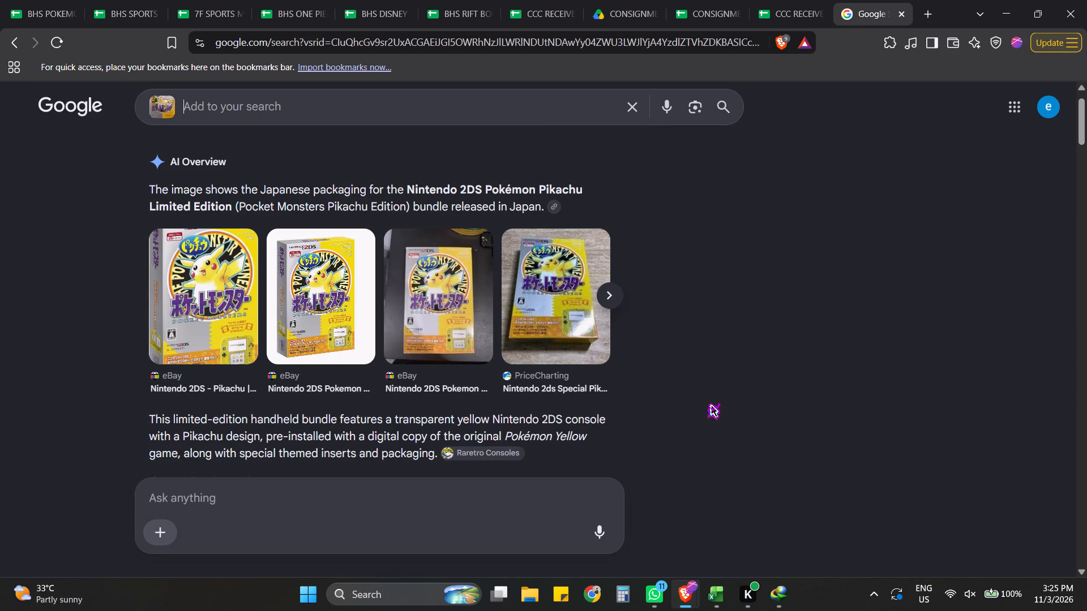
{"action": "left_click", "coordinate": [882, 348]}
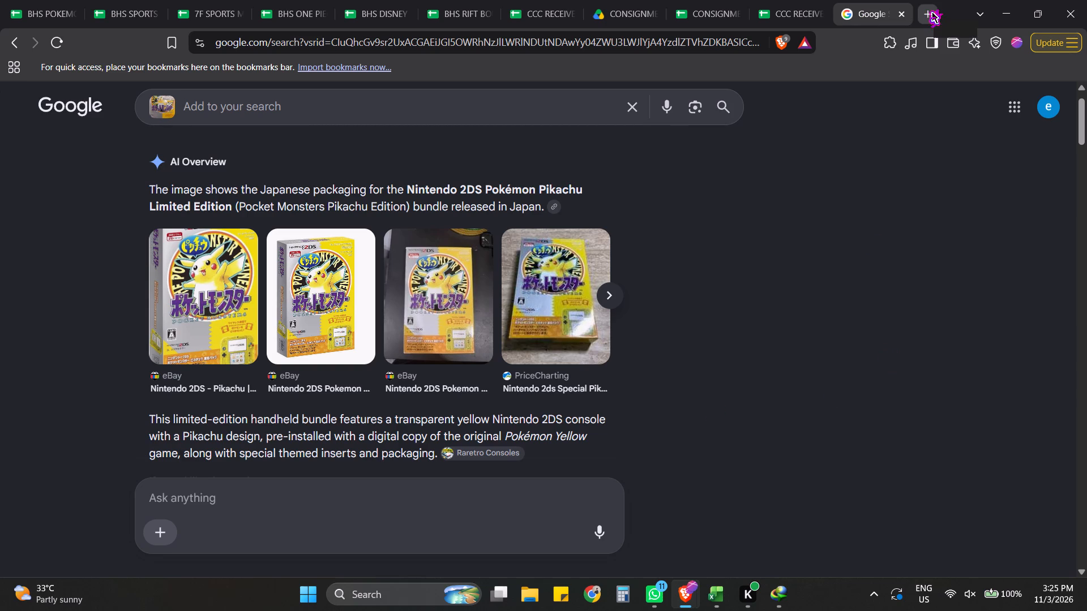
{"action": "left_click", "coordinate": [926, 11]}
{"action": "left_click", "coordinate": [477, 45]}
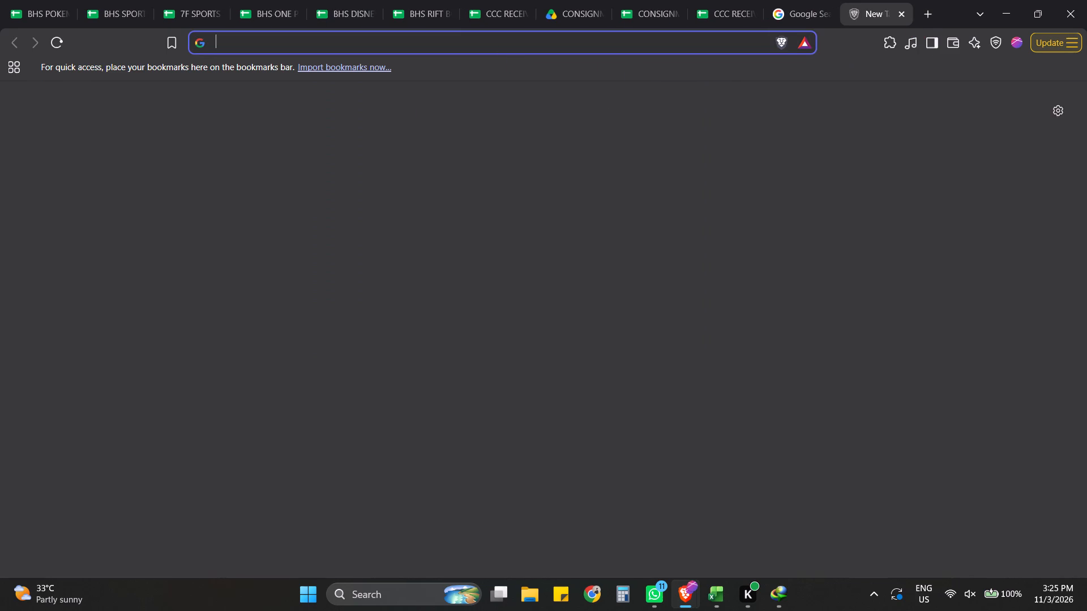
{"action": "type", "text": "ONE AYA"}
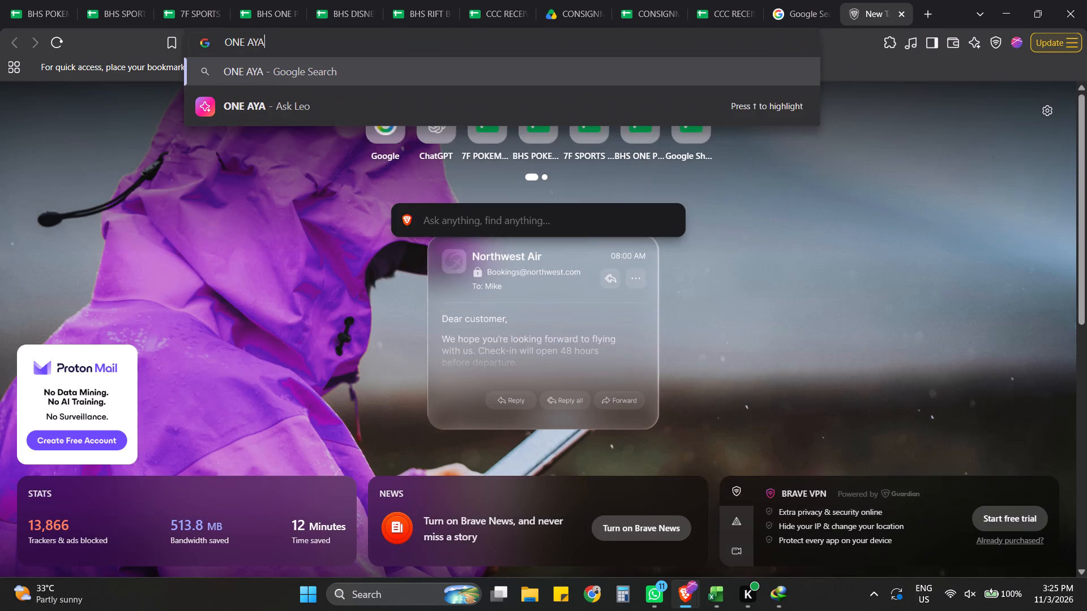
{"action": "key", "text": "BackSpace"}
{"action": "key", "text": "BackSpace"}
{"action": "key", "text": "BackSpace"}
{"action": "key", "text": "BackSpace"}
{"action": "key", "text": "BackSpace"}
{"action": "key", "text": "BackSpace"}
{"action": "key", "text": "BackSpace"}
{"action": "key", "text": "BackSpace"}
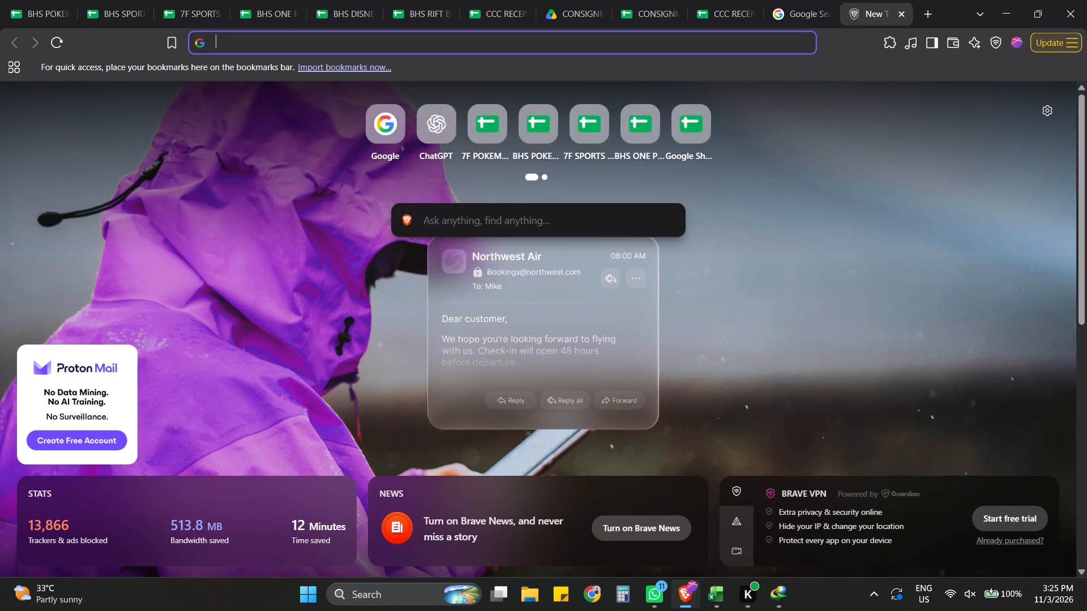
Switch to Google Chrome and open the Card Central Cafe profile.
{"action": "left_click", "coordinate": [591, 595]}
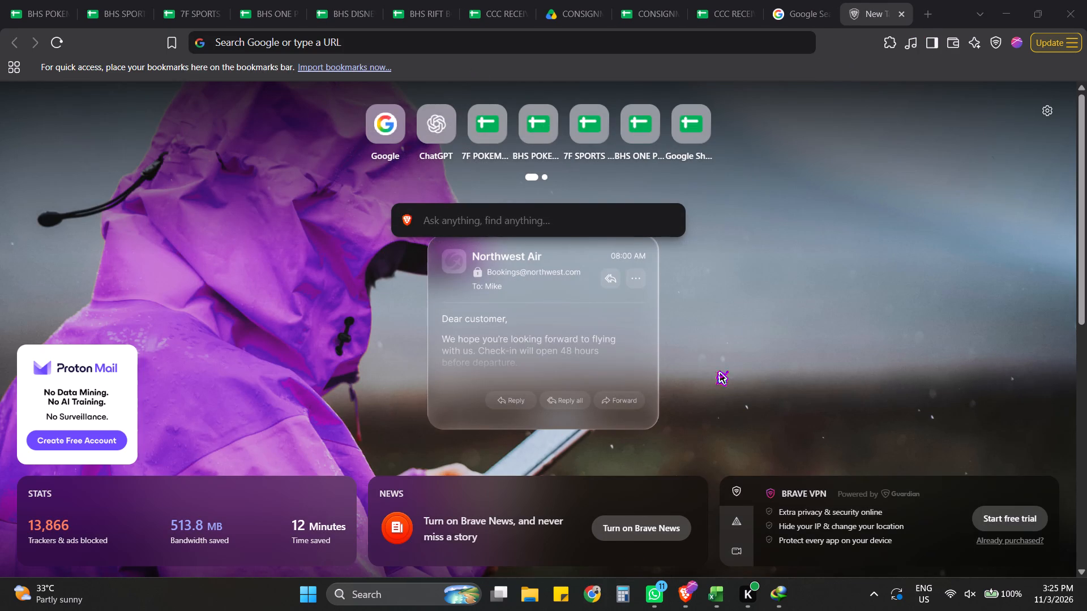
{"action": "left_click", "coordinate": [1065, 40]}
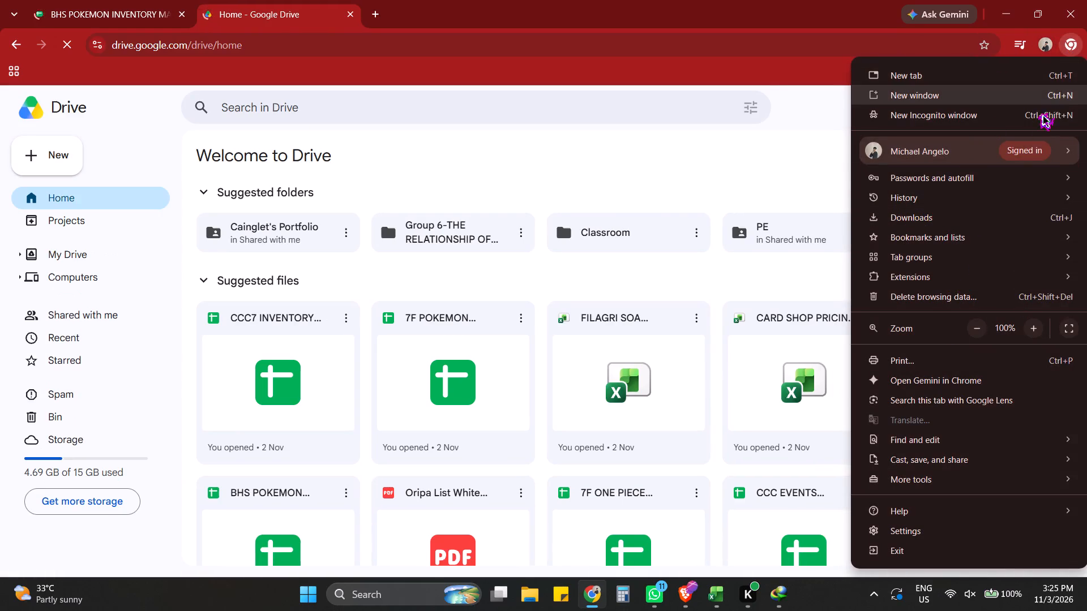
{"action": "left_click", "coordinate": [1037, 42]}
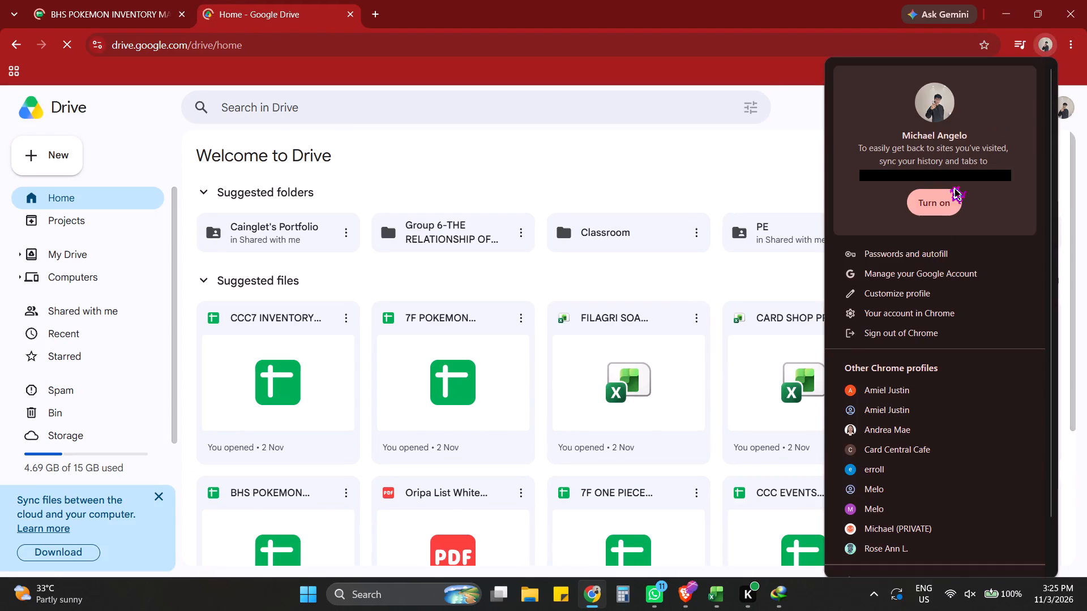
{"action": "left_click", "coordinate": [887, 454]}
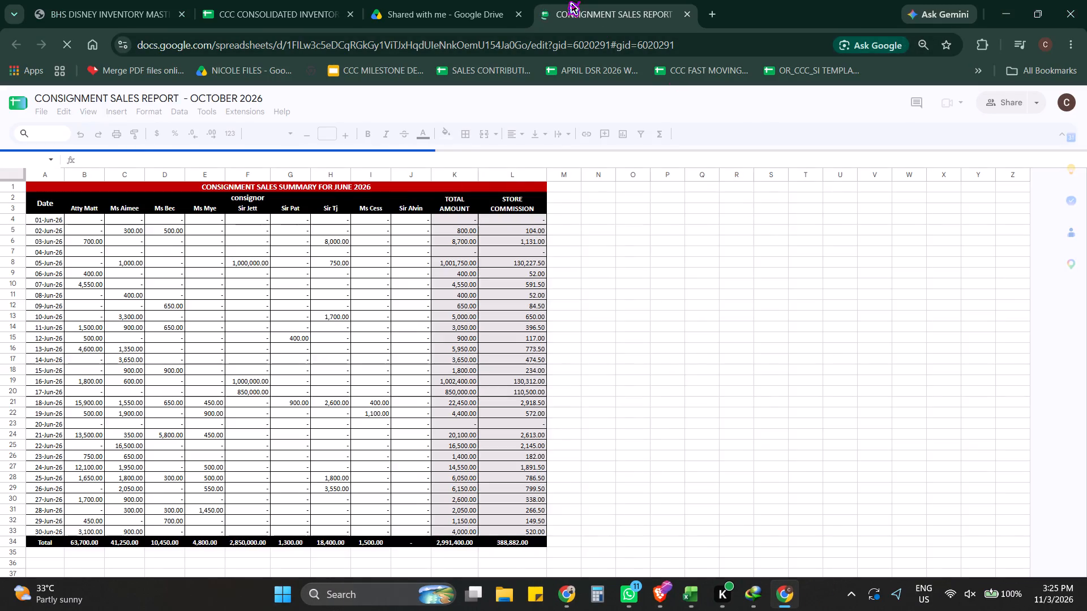
Search the Card Central Cafe Google Drive for AYALA.
{"action": "left_click", "coordinate": [453, 0]}
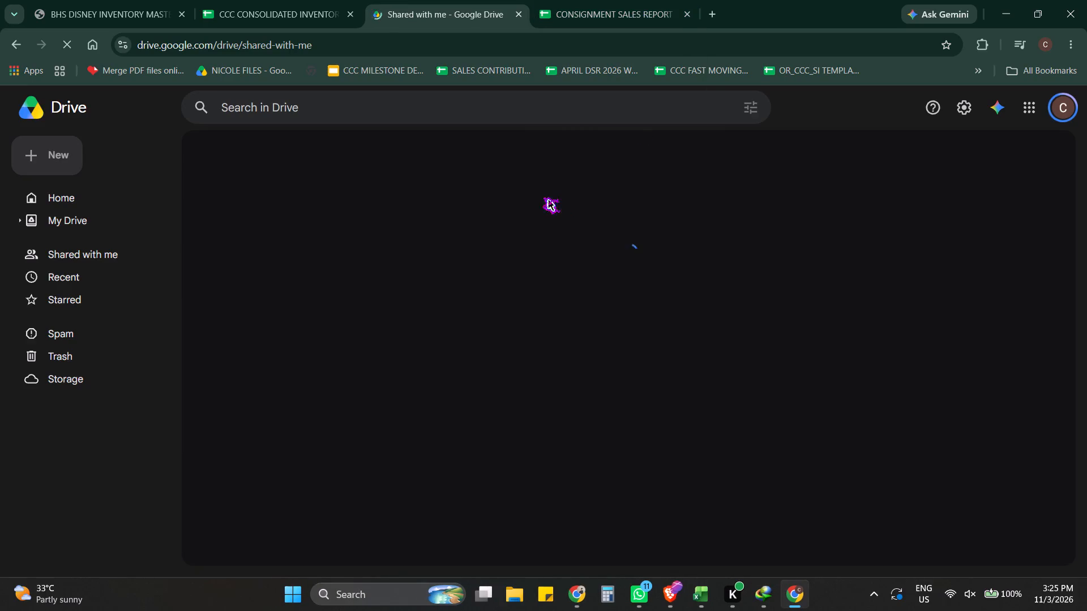
{"action": "left_click", "coordinate": [330, 110]}
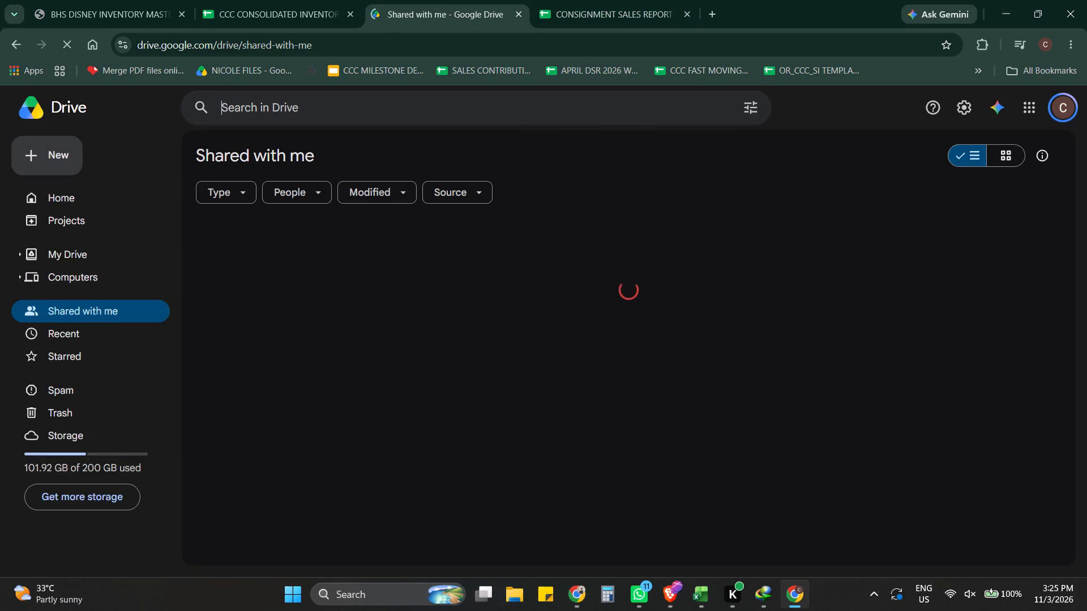
{"action": "key", "text": "BackSpace"}
{"action": "key", "text": "BackSpace"}
{"action": "key", "text": "BackSpace"}
{"action": "key", "text": "BackSpace"}
{"action": "key", "text": "BackSpace"}
{"action": "key", "text": "BackSpace"}
{"action": "key", "text": "BackSpace"}
{"action": "key", "text": "BackSpace"}
{"action": "key", "text": "BackSpace"}
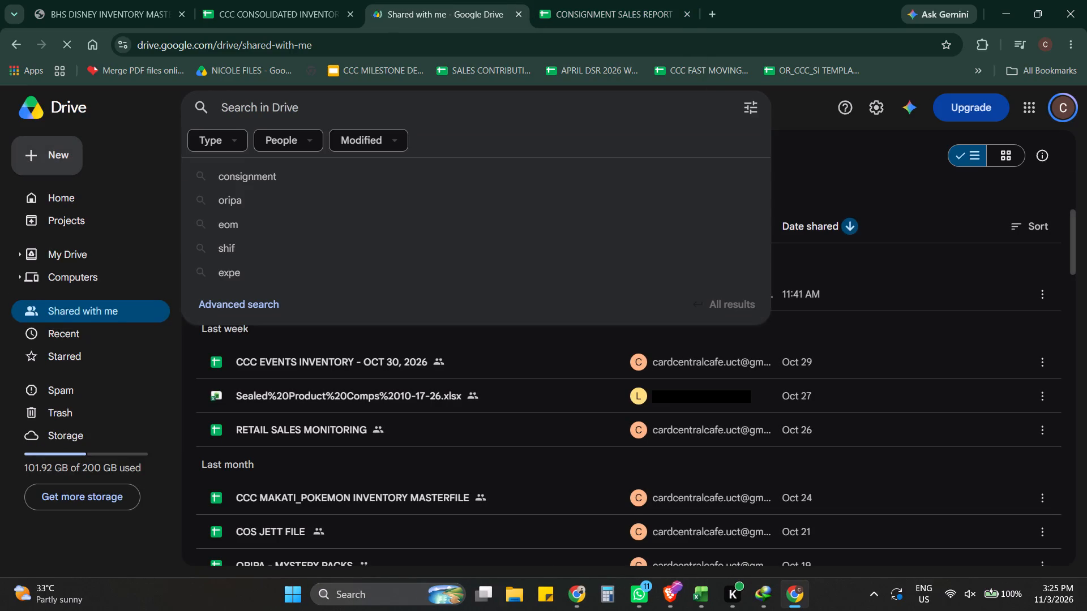
{"action": "type", "text": "AYA"}
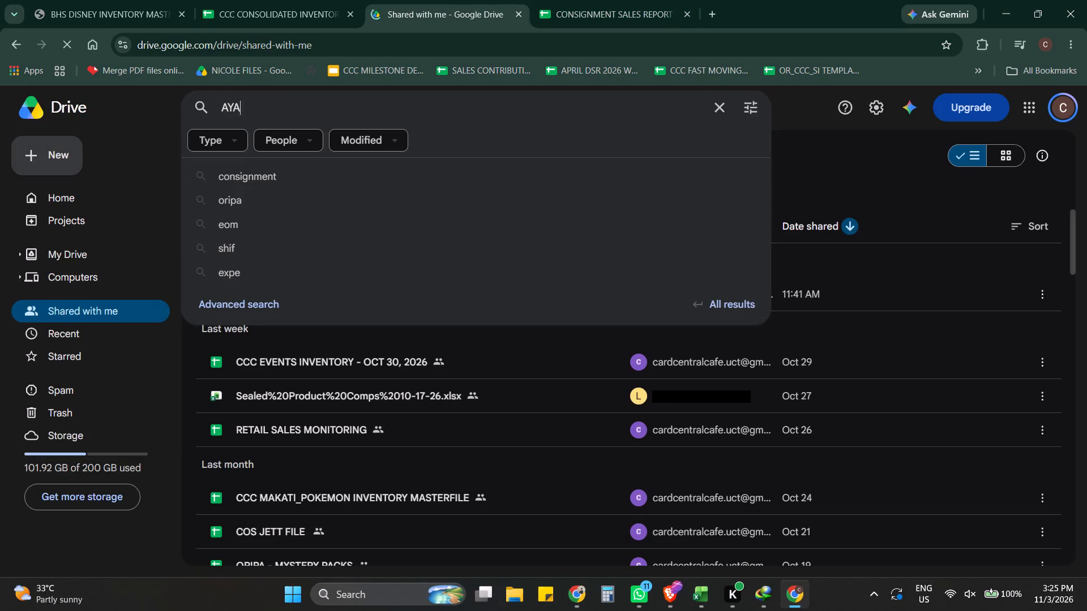
{"action": "type", "text": "LA"}
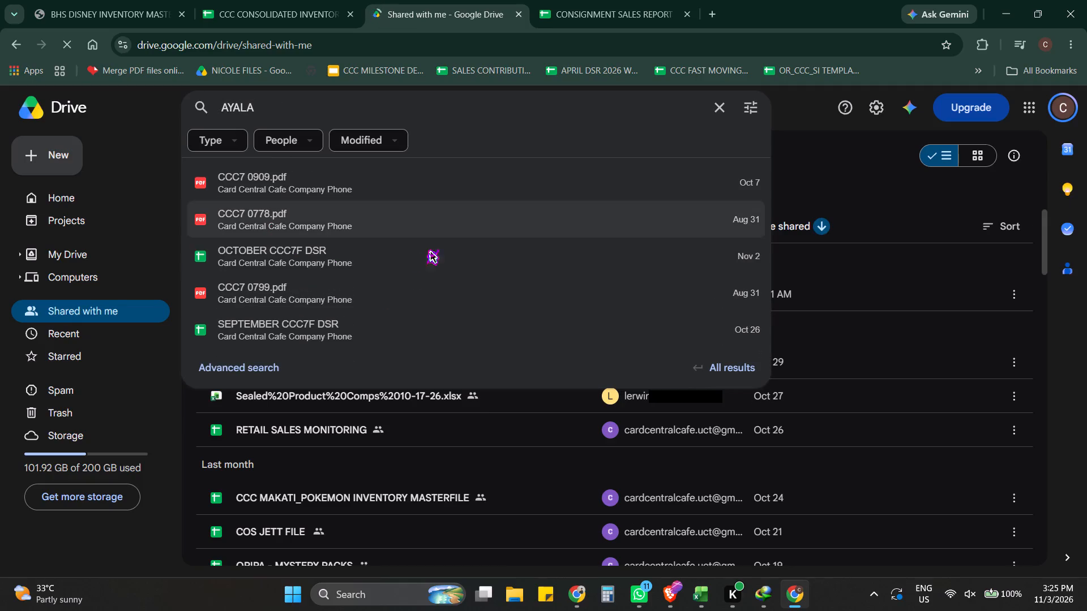
{"action": "key", "text": "space"}
{"action": "left_click", "coordinate": [301, 106]}
{"action": "key", "text": "c"}
{"action": "key", "text": "BackSpace"}
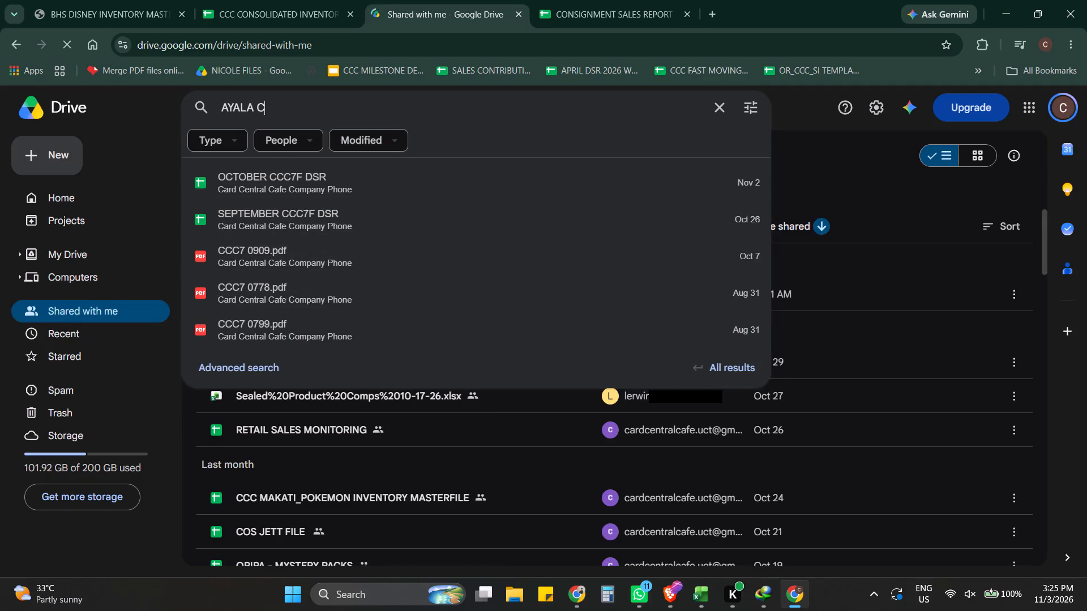
Replace the Drive search term with CONSIGNMENT to look for consignment files.
{"action": "key", "text": "BackSpace"}
{"action": "key", "text": "BackSpace"}
{"action": "key", "text": "BackSpace"}
{"action": "key", "text": "BackSpace"}
{"action": "key", "text": "BackSpace"}
{"action": "key", "text": "BackSpace"}
{"action": "key", "text": "BackSpace"}
{"action": "type", "text": "CONSIG"}
{"action": "type", "text": "NMENT"}
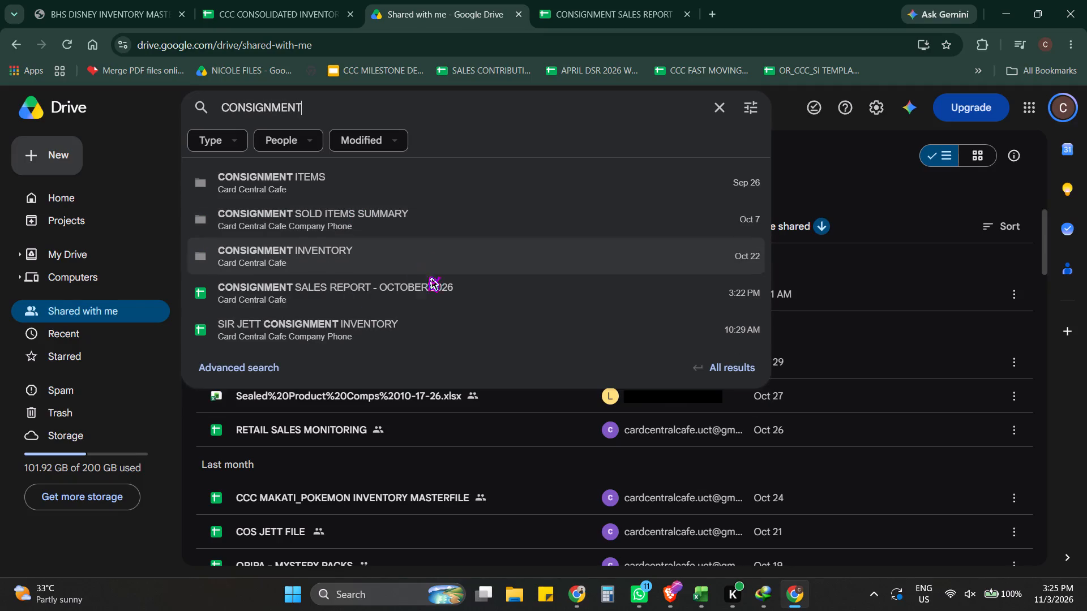
Search Drive again for ayala, choosing the suggested search term.
{"action": "left_click_drag", "start_coordinate": [331, 103], "coordinate": [209, 100]}
{"action": "type", "text": "AYL"}
{"action": "key", "text": "BackSpace"}
{"action": "key", "text": "a"}
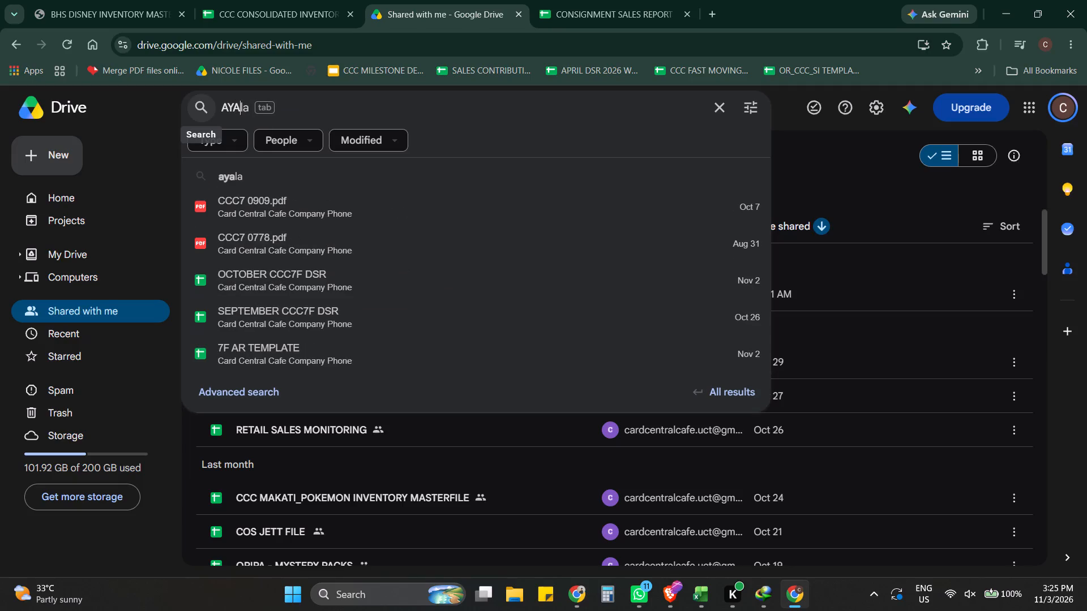
{"action": "left_click", "coordinate": [276, 172]}
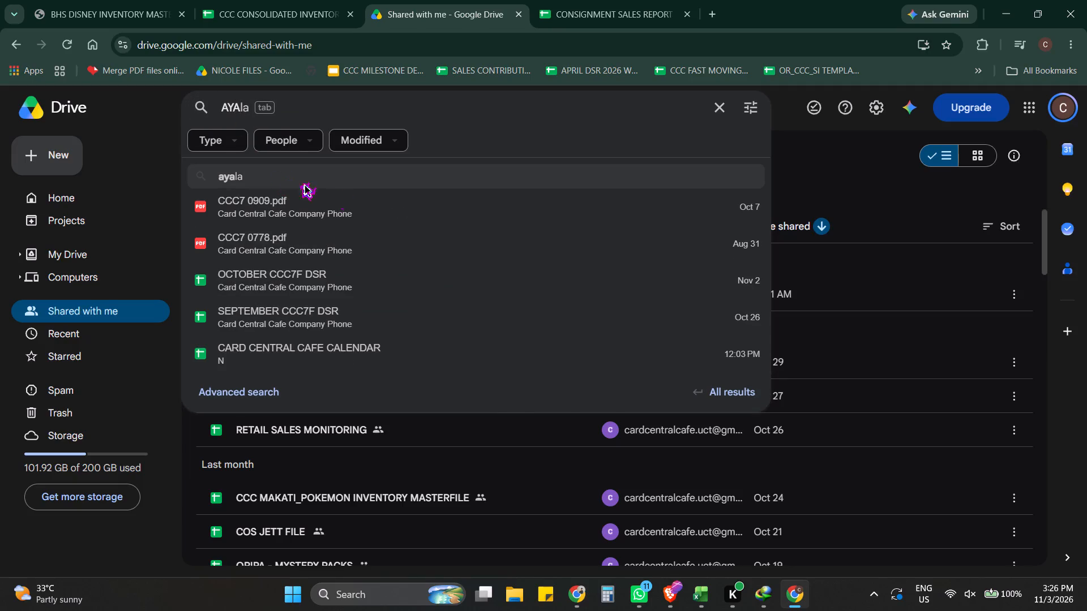
Go to the Drive Home page, search for AYALA once more, and clear the search term.
{"action": "left_click", "coordinate": [69, 194]}
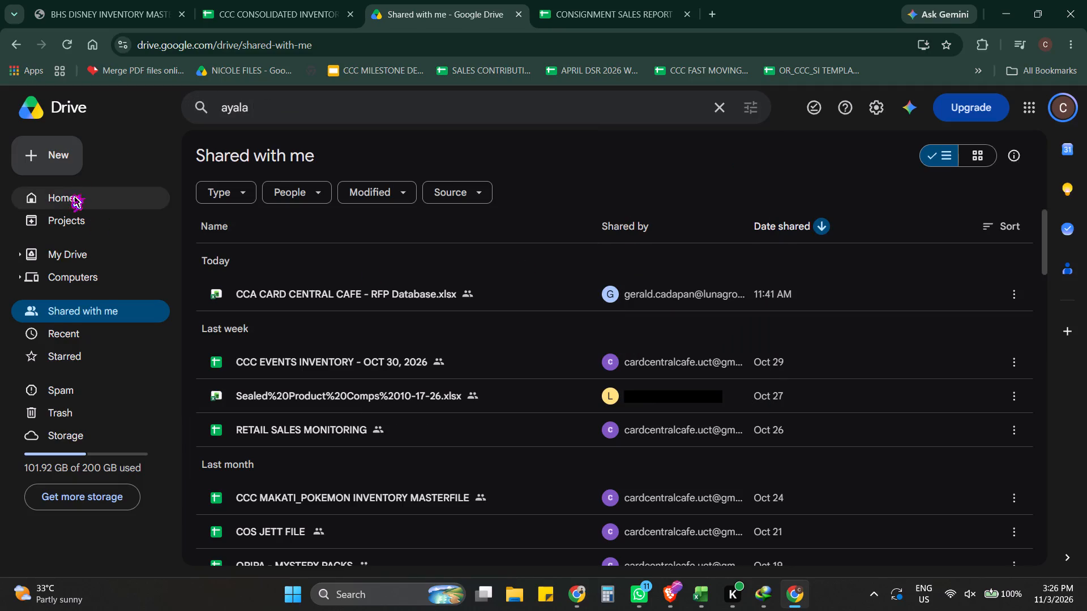
{"action": "left_click", "coordinate": [74, 195]}
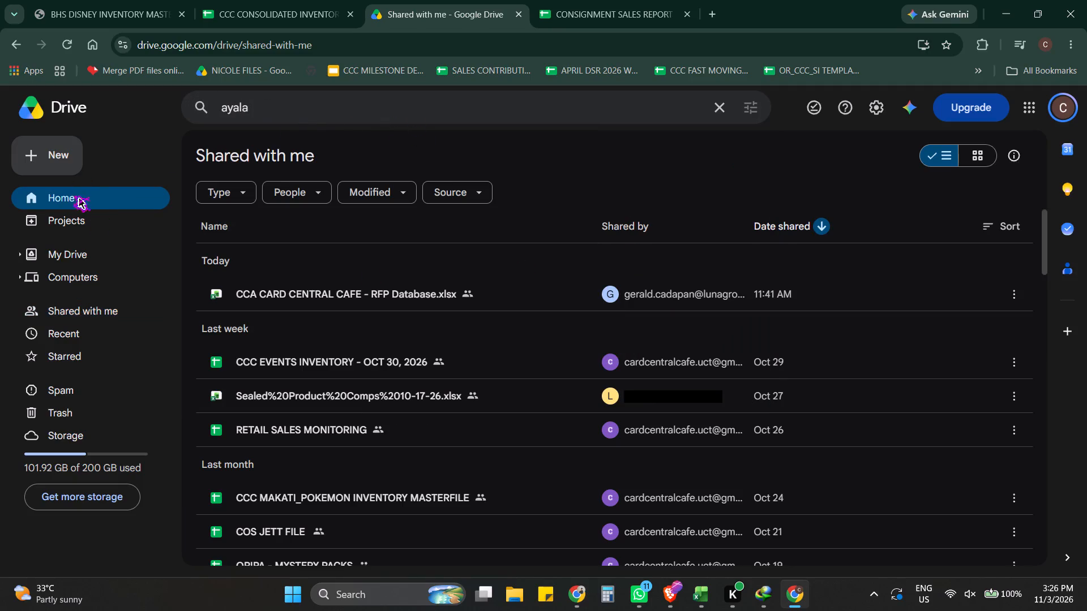
{"action": "double_click", "coordinate": [74, 196]}
{"action": "left_click", "coordinate": [308, 117]}
{"action": "left_click", "coordinate": [301, 107]}
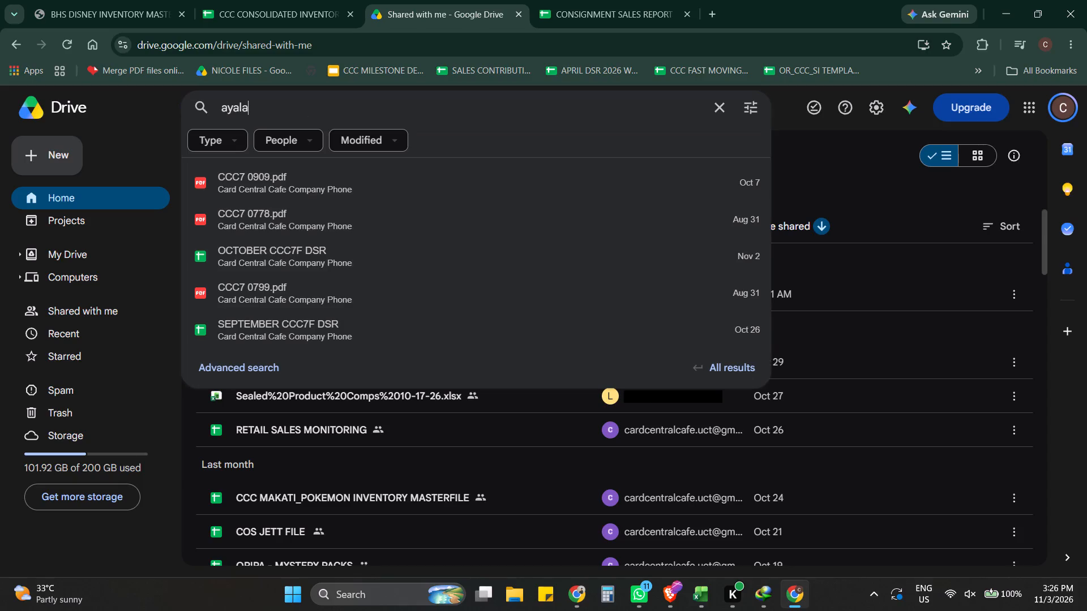
{"action": "key", "text": "BackSpace"}
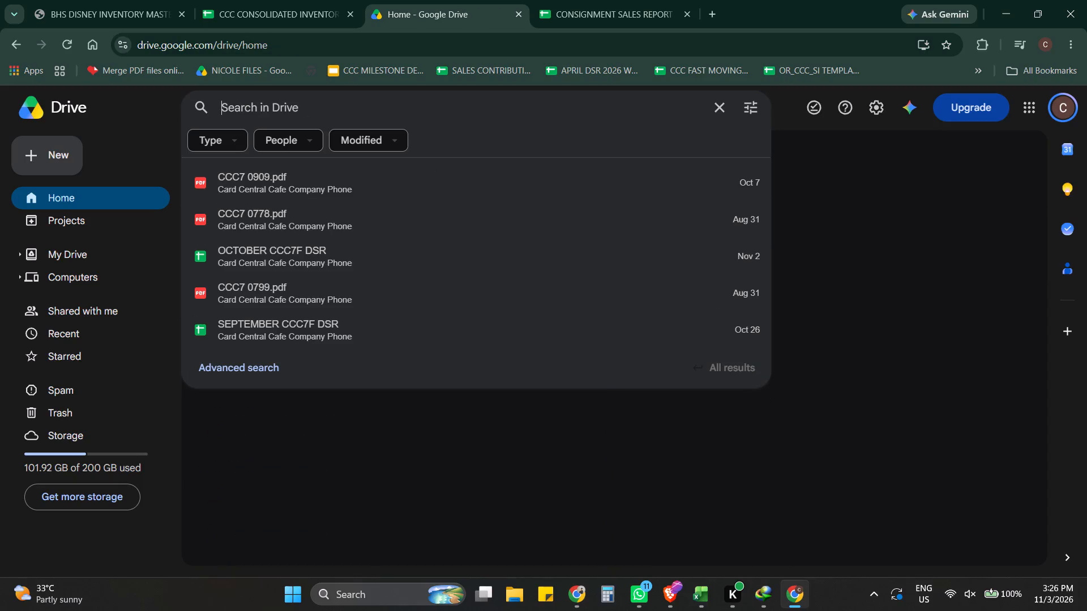
{"action": "key", "text": "BackSpace"}
{"action": "key", "text": "BackSpace"}
{"action": "key", "text": "BackSpace"}
{"action": "key", "text": "BackSpace"}
{"action": "key", "text": "BackSpace"}
{"action": "type", "text": "AYA"}
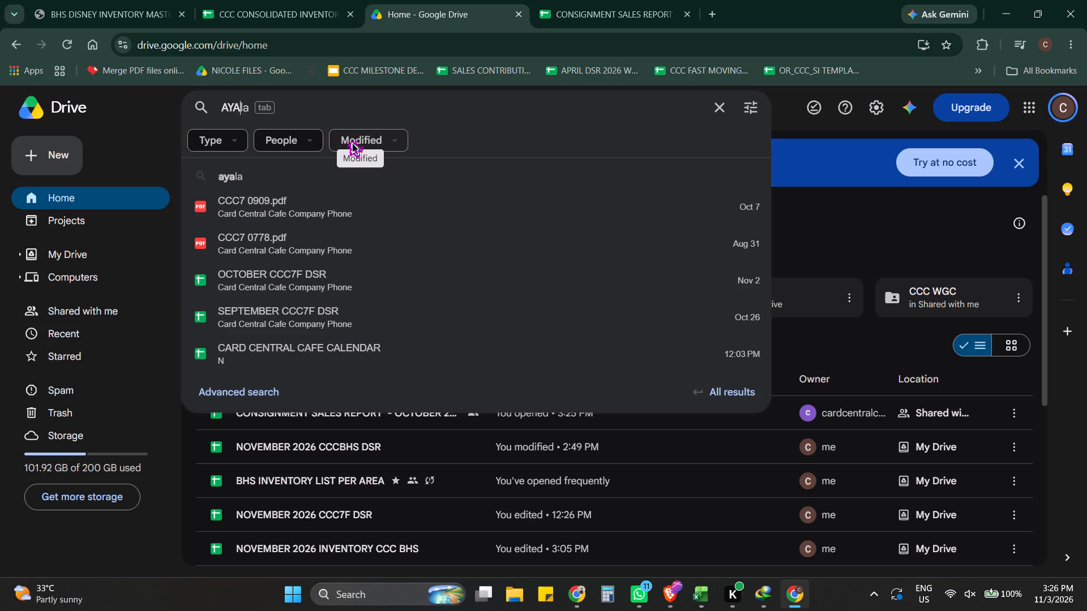
{"action": "type", "text": "LA"}
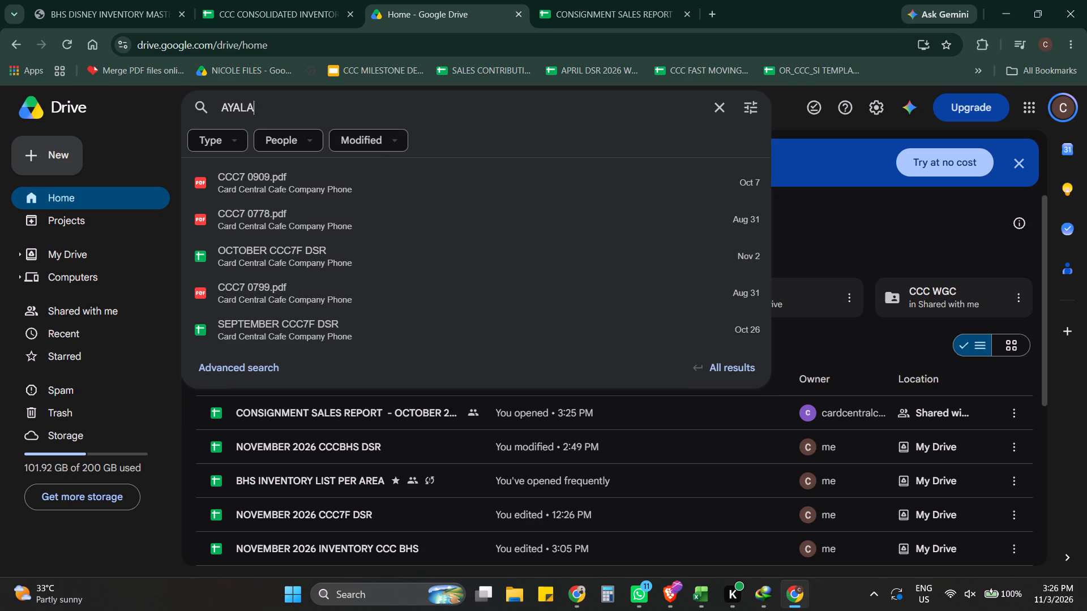
{"action": "key", "text": "BackSpace"}
{"action": "key", "text": "BackSpace"}
{"action": "key", "text": "BackSpace"}
{"action": "key", "text": "BackSpace"}
{"action": "key", "text": "BackSpace"}
{"action": "key", "text": "BackSpace"}
{"action": "key", "text": "BackSpace"}
{"action": "key", "text": "BackSpace"}
{"action": "key", "text": "BackSpace"}
{"action": "key", "text": "BackSpace"}
{"action": "key", "text": "BackSpace"}
{"action": "key", "text": "BackSpace"}
{"action": "key", "text": "BackSpace"}
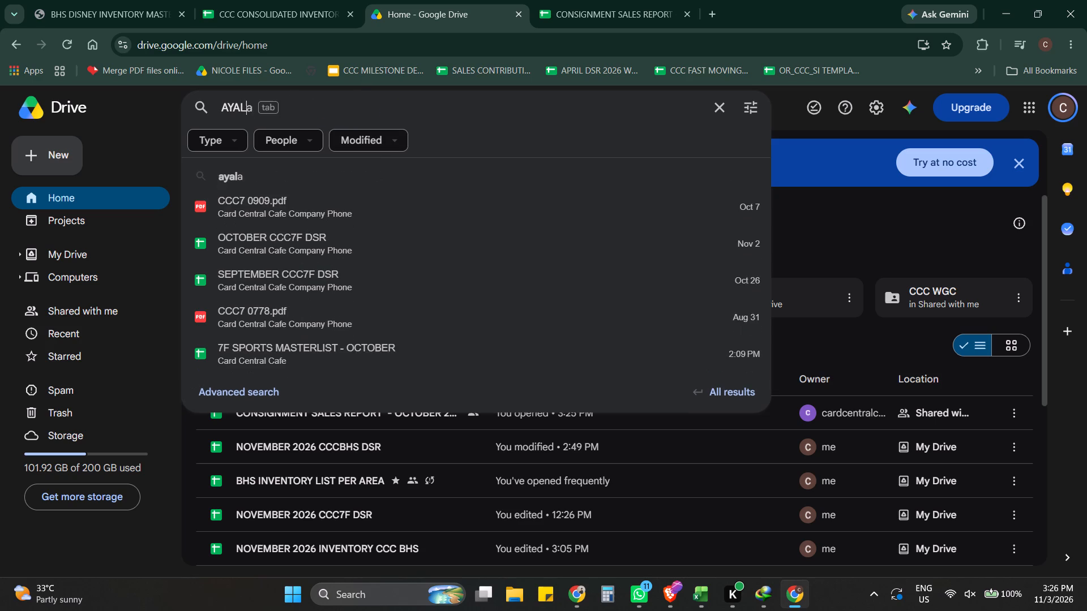
Bring up the open CONSIGNMENT SALES REPORT - OCTOBER 2026 spreadsheet.
{"action": "left_click", "coordinate": [613, 0]}
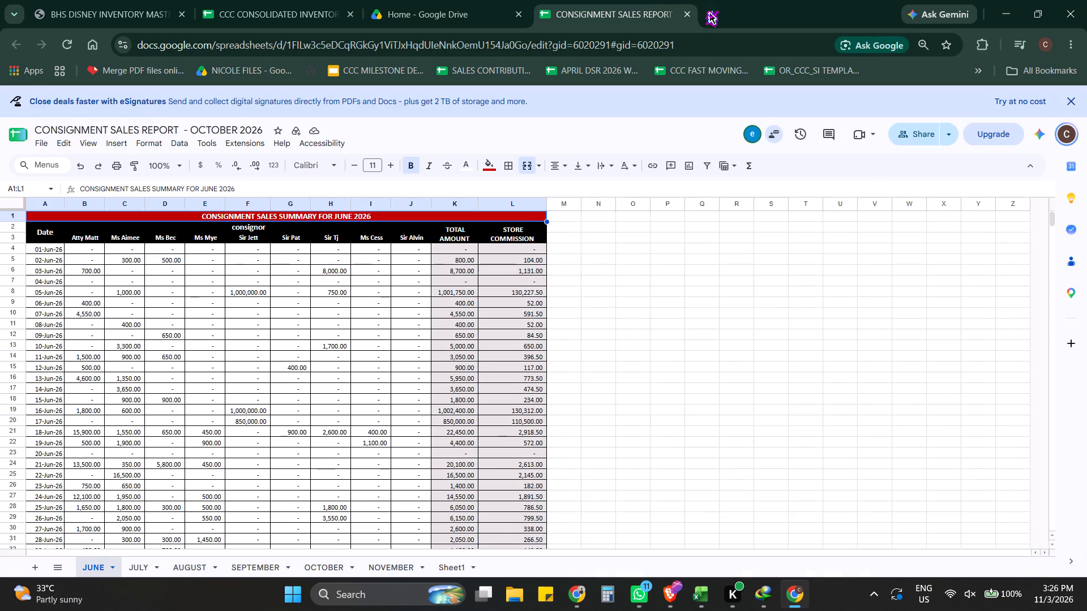
{"action": "left_click", "coordinate": [705, 10]}
{"action": "left_click", "coordinate": [823, 13]}
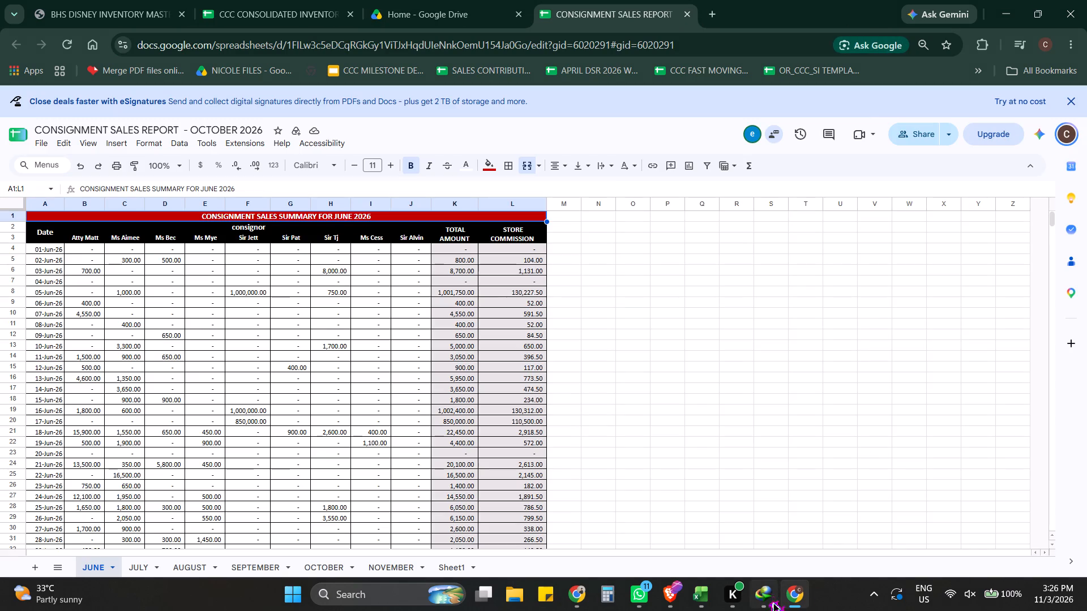
Switch to the Brave browser window that has the blank new tab open.
{"action": "left_click", "coordinate": [669, 596]}
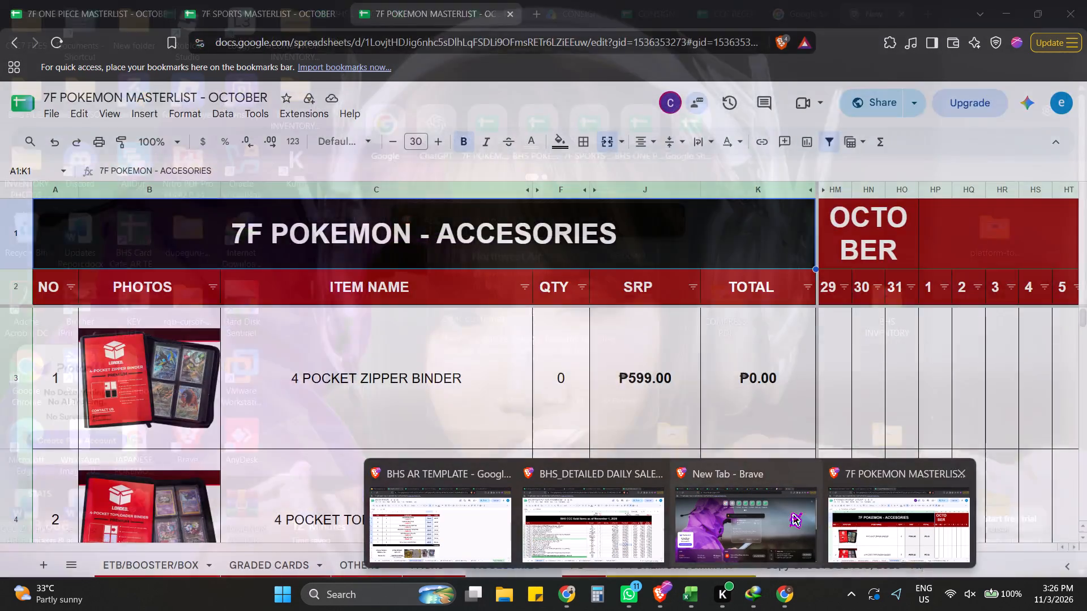
{"action": "left_click", "coordinate": [788, 512]}
{"action": "left_click", "coordinate": [857, 10]}
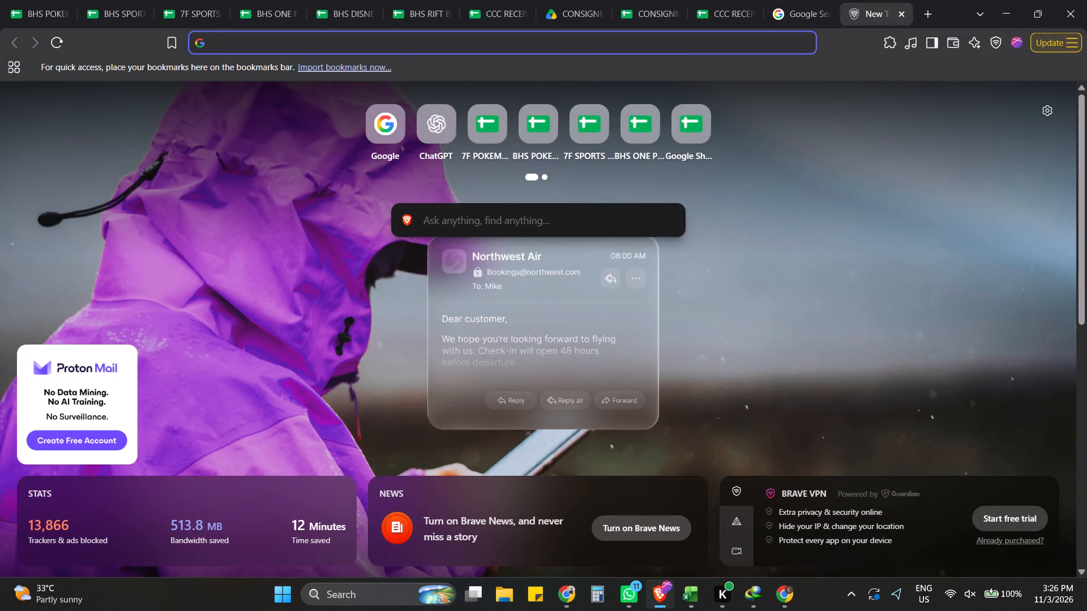
Look for AYALA among the blank tab's address suggestions, and clear the entered term.
{"action": "left_click", "coordinate": [640, 41]}
{"action": "left_click", "coordinate": [595, 39]}
{"action": "type", "text": "AYALA"}
{"action": "key", "text": "BackSpace"}
{"action": "key", "text": "BackSpace"}
{"action": "key", "text": "BackSpace"}
{"action": "key", "text": "BackSpace"}
{"action": "key", "text": "BackSpace"}
{"action": "key", "text": "BackSpace"}
{"action": "key", "text": "BackSpace"}
{"action": "key", "text": "BackSpace"}
{"action": "key", "text": "BackSpace"}
{"action": "key", "text": "BackSpace"}
{"action": "key", "text": "BackSpace"}
{"action": "key", "text": "BackSpace"}
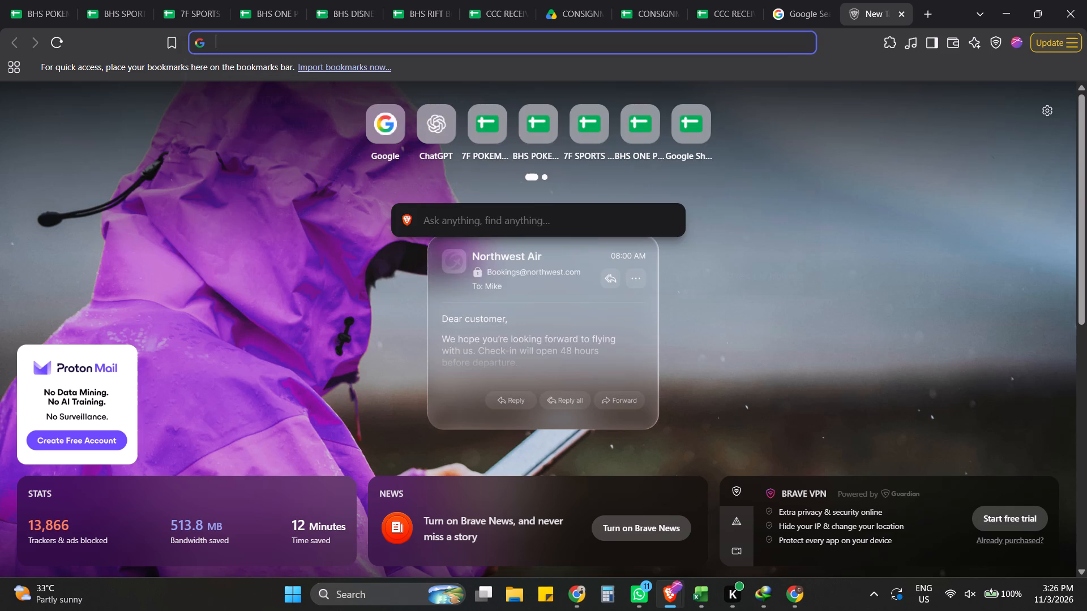
Open Brave's full browsing history, search it for AYALA, and clear the search term.
{"action": "left_click", "coordinate": [1076, 45]}
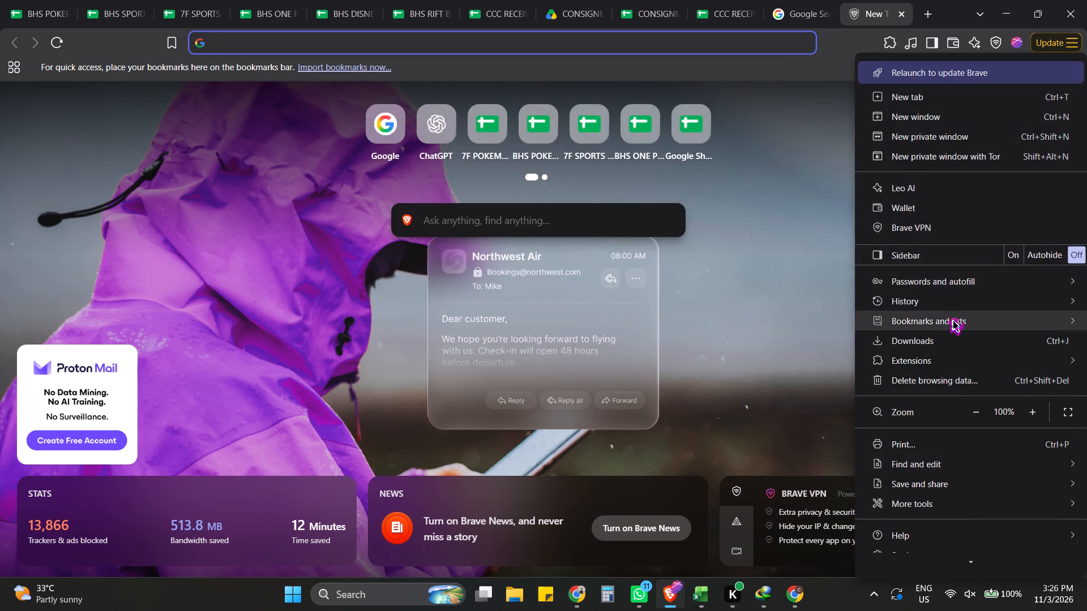
{"action": "left_click", "coordinate": [944, 307]}
{"action": "left_click", "coordinate": [733, 309]}
{"action": "scroll", "coordinate": [536, 240], "scroll_direction": "down", "scroll_amount": 6}
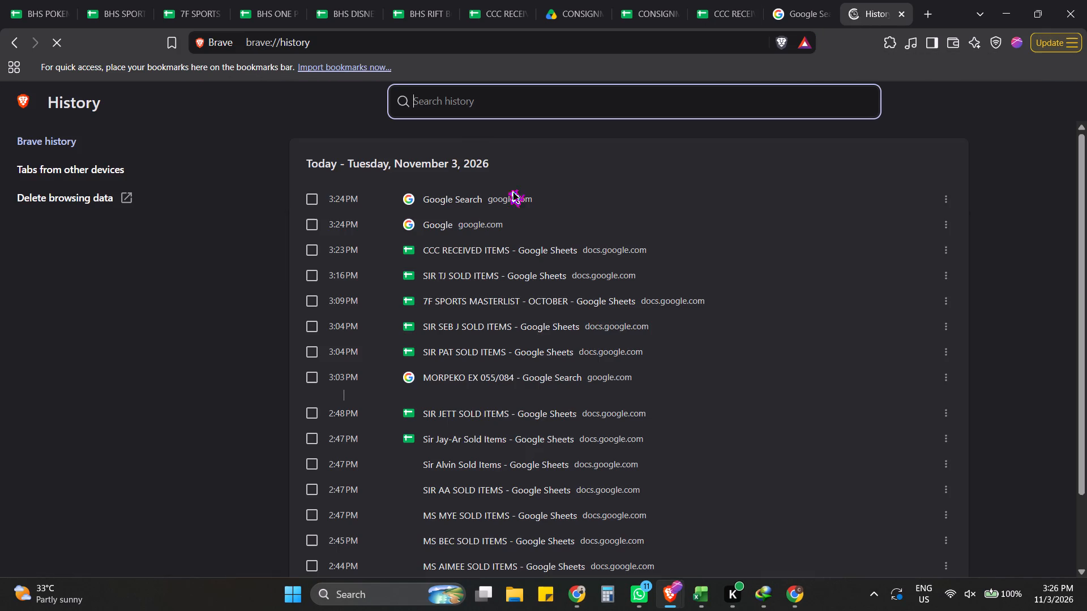
{"action": "left_click", "coordinate": [458, 99]}
{"action": "type", "text": "AYALA"}
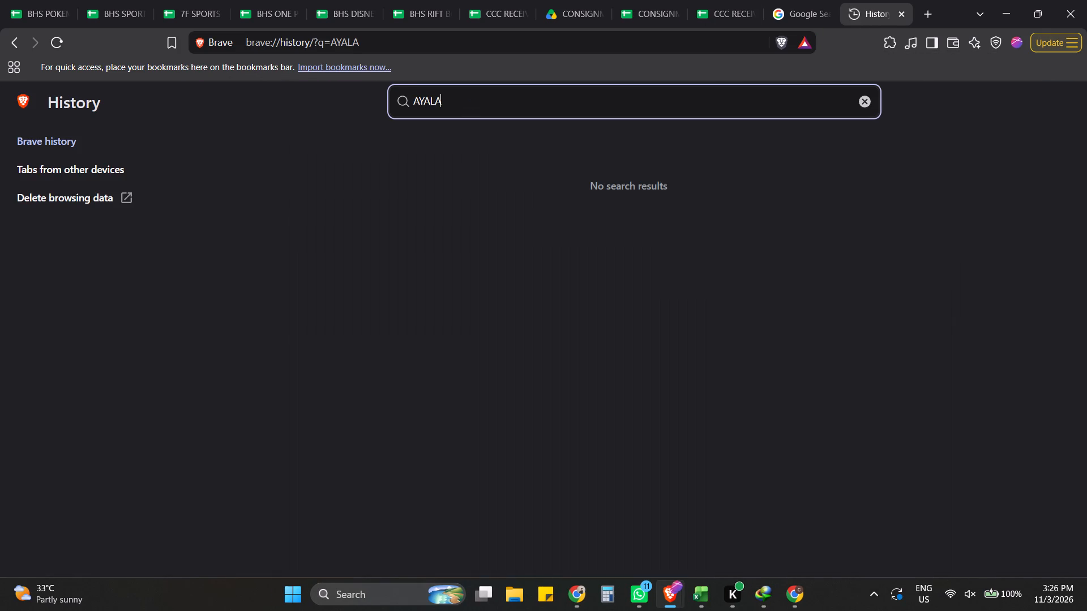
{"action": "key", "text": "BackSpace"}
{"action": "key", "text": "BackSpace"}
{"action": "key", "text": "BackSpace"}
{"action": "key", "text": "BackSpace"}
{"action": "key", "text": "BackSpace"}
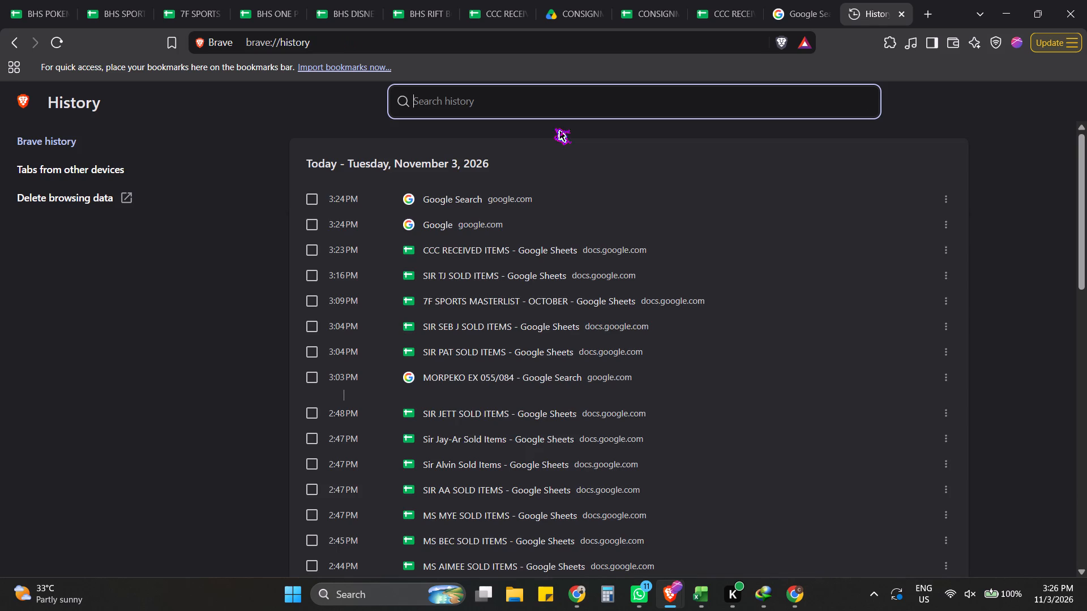
Search the browsing history for GREEN, and clear the search term.
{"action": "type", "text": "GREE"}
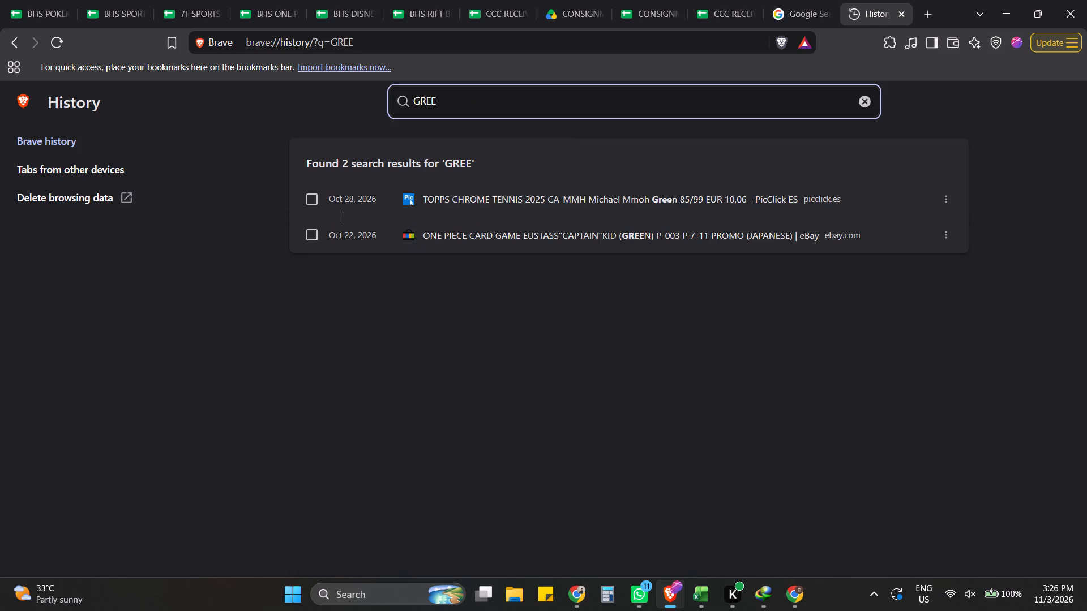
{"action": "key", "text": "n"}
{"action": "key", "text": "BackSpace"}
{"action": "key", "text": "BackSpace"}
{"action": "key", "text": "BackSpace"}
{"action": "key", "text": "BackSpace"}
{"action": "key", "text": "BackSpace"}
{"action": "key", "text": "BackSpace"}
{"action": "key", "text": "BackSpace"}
Search the browsing history for FES and open the FESTIVAL MALL Google Sheets entry.
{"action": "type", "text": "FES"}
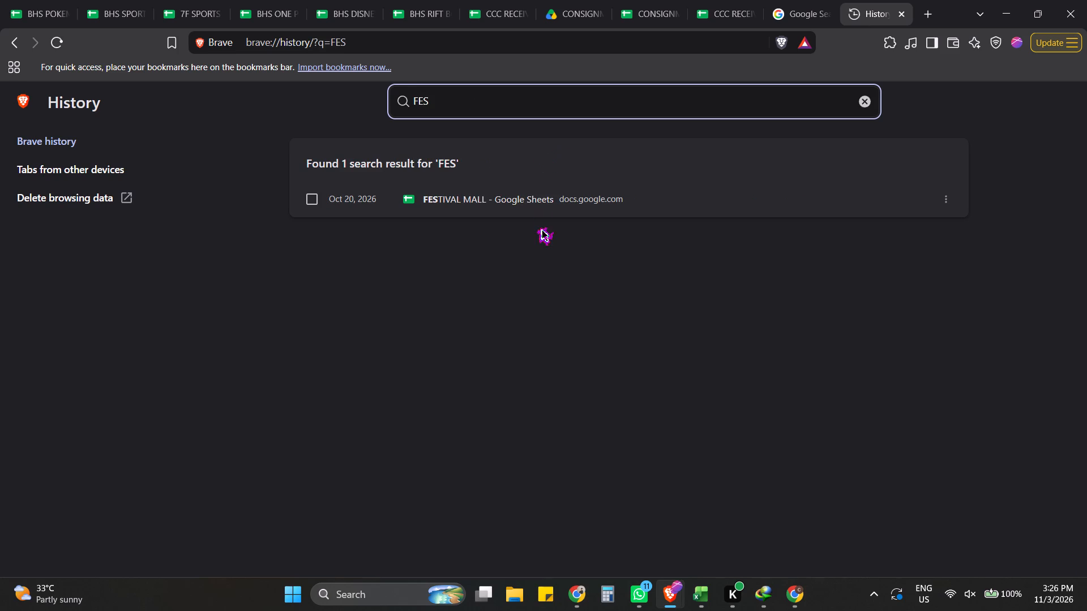
{"action": "left_click", "coordinate": [535, 208]}
{"action": "double_click", "coordinate": [534, 206]}
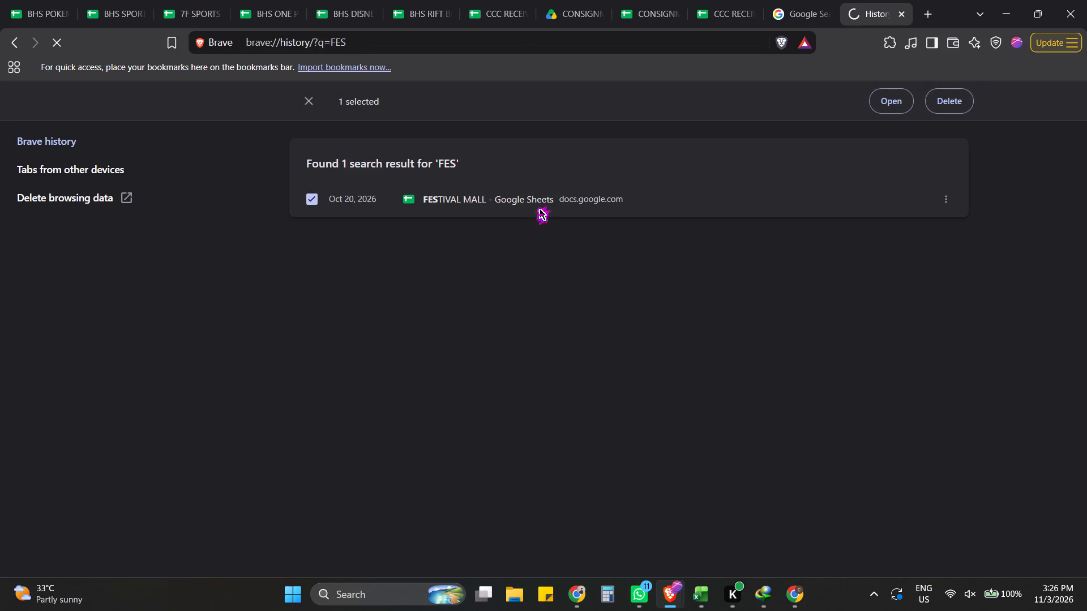
Examine the item names, photos, quantities and SRP in the ALABANG C71 AS OF OCT 20 sheet.
{"action": "scroll", "coordinate": [704, 333], "scroll_direction": "down", "scroll_amount": 5}
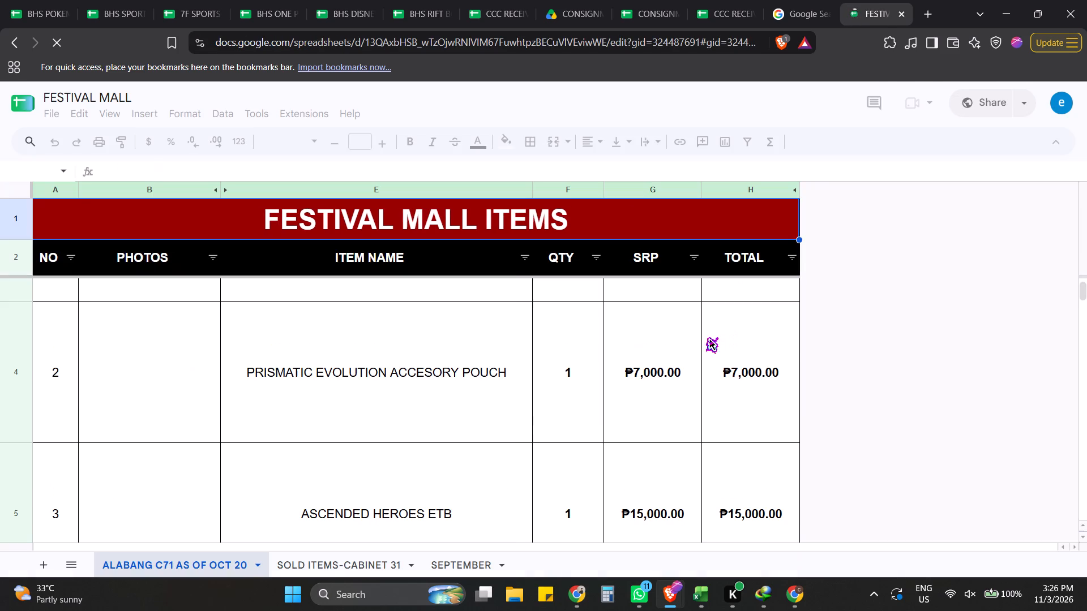
{"action": "scroll", "coordinate": [704, 337], "scroll_direction": "down", "scroll_amount": 6}
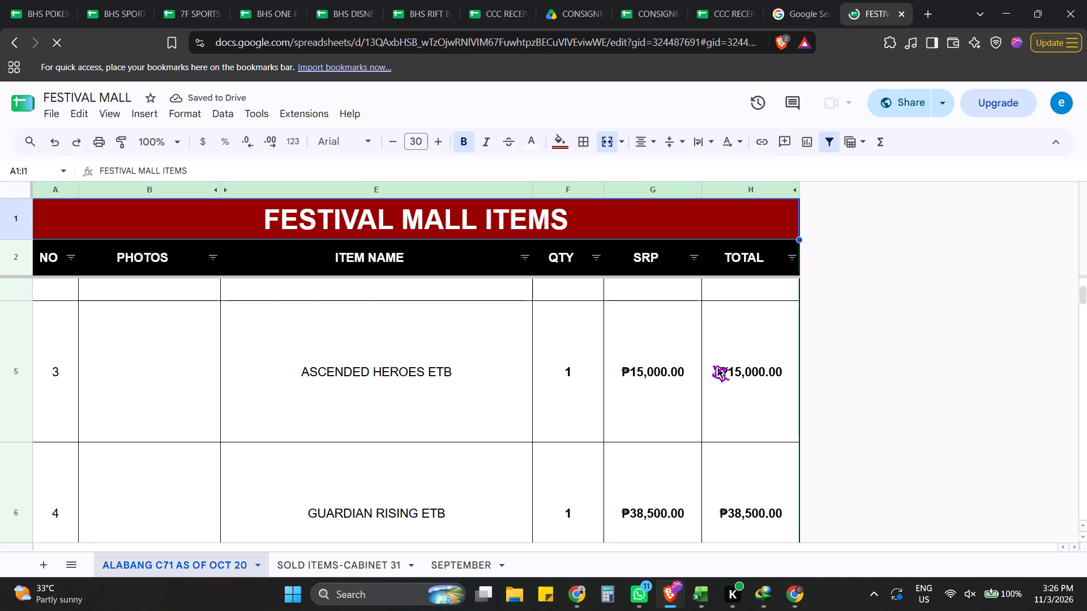
{"action": "scroll", "coordinate": [712, 363], "scroll_direction": "up", "scroll_amount": 2}
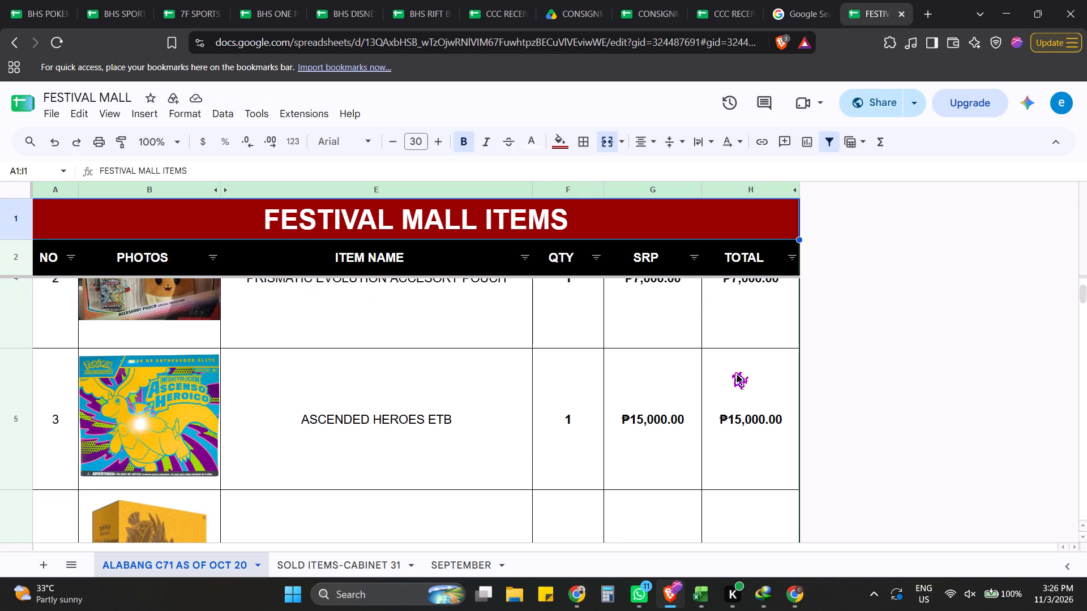
{"action": "scroll", "coordinate": [731, 372], "scroll_direction": "up", "scroll_amount": 15}
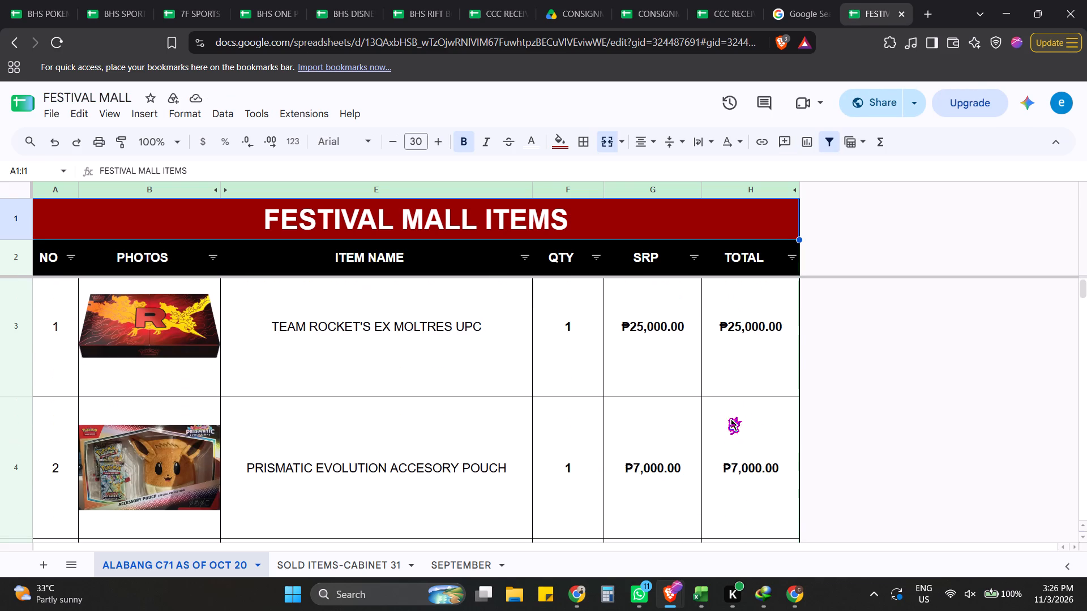
{"action": "scroll", "coordinate": [726, 417], "scroll_direction": "up", "scroll_amount": 4}
{"action": "scroll", "coordinate": [721, 418], "scroll_direction": "down", "scroll_amount": 17}
{"action": "scroll", "coordinate": [650, 445], "scroll_direction": "down", "scroll_amount": 6}
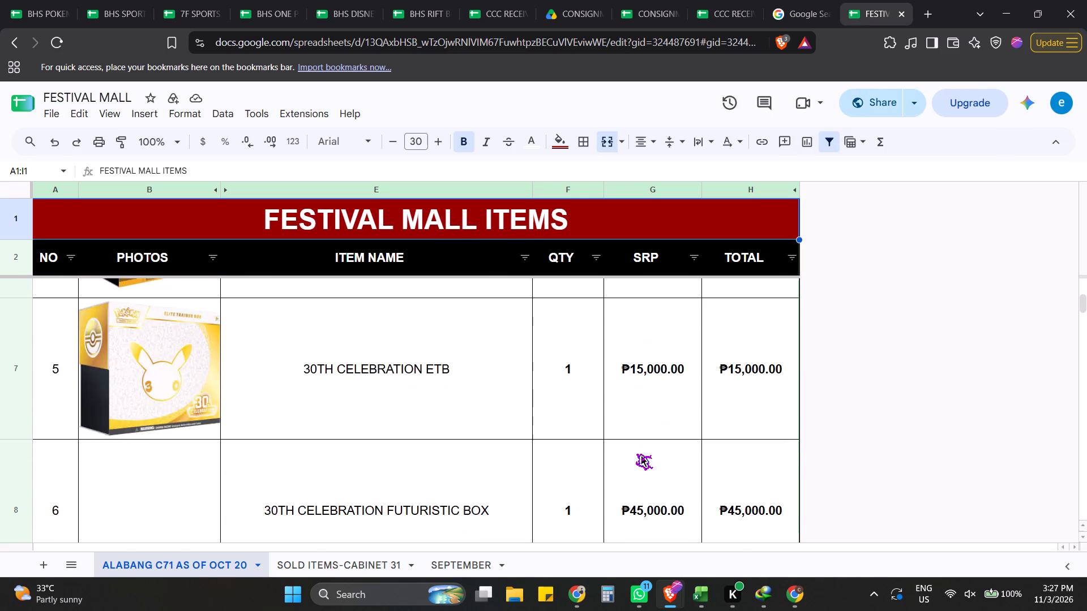
{"action": "scroll", "coordinate": [635, 457], "scroll_direction": "down", "scroll_amount": 19}
{"action": "scroll", "coordinate": [630, 458], "scroll_direction": "up", "scroll_amount": 12}
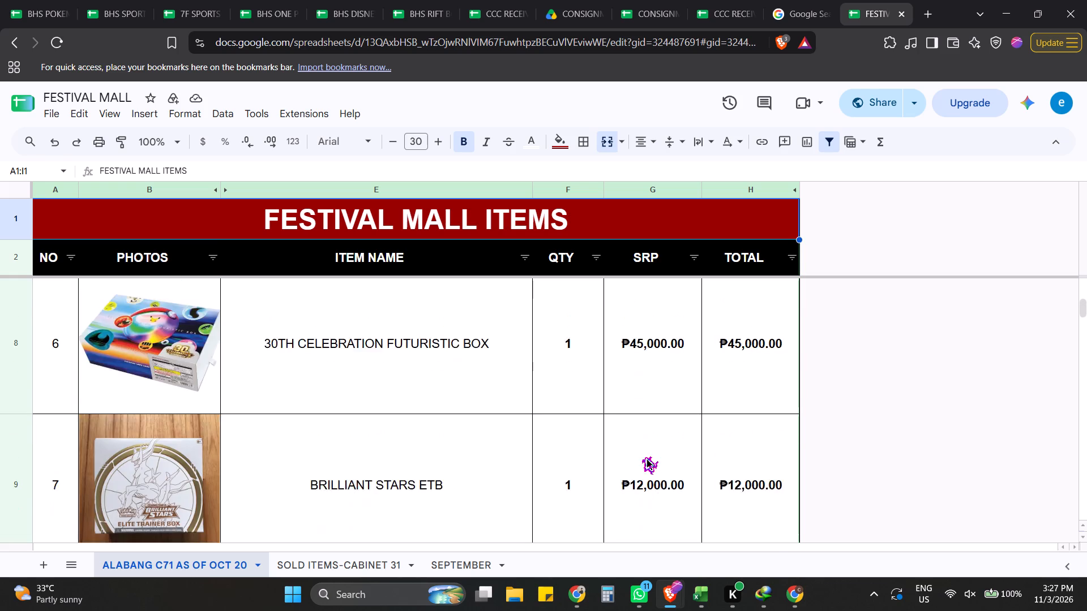
{"action": "scroll", "coordinate": [641, 457], "scroll_direction": "up", "scroll_amount": 11}
{"action": "scroll", "coordinate": [636, 453], "scroll_direction": "up", "scroll_amount": 10}
{"action": "scroll", "coordinate": [627, 451], "scroll_direction": "down", "scroll_amount": 6}
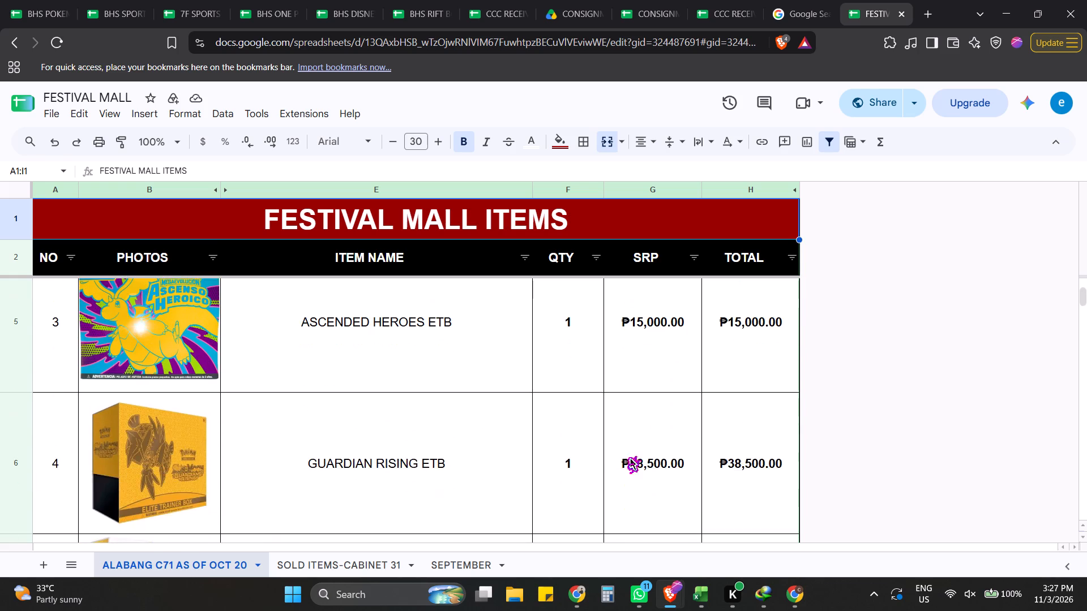
{"action": "scroll", "coordinate": [624, 460], "scroll_direction": "down", "scroll_amount": 12}
{"action": "scroll", "coordinate": [586, 452], "scroll_direction": "up", "scroll_amount": 3}
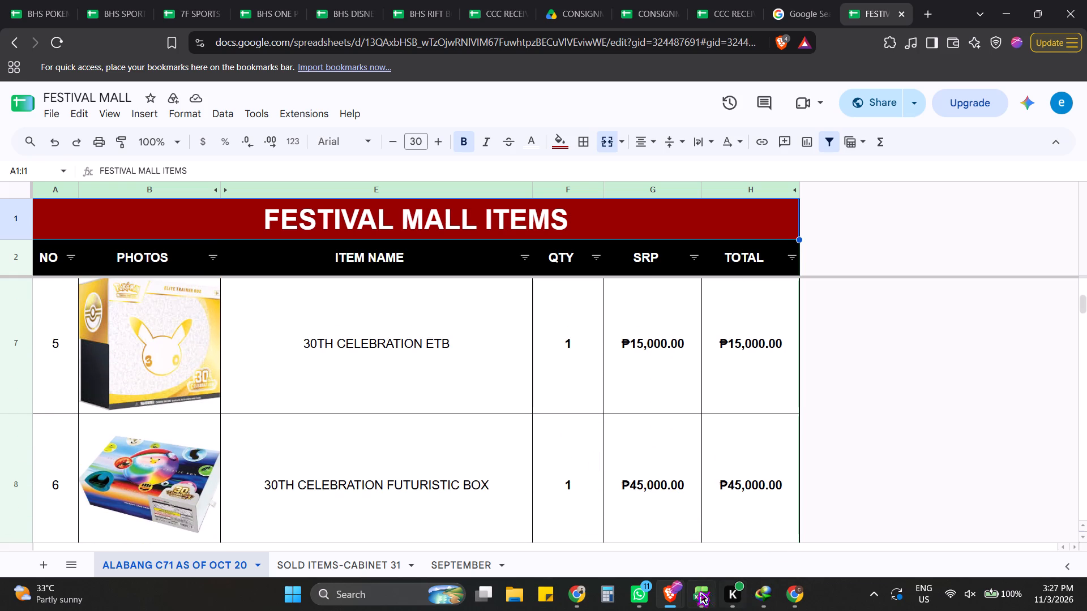
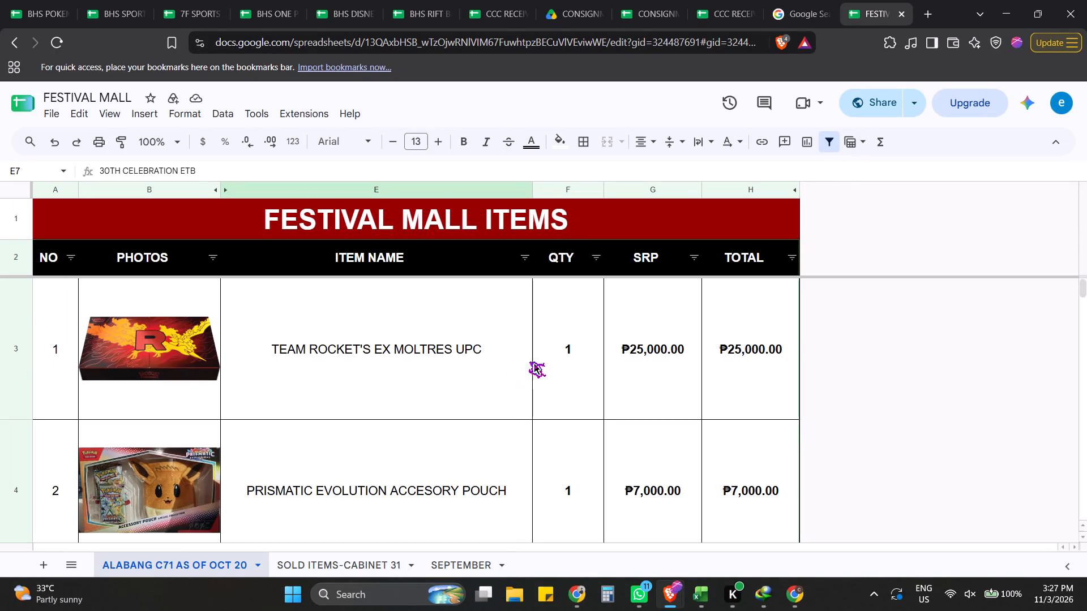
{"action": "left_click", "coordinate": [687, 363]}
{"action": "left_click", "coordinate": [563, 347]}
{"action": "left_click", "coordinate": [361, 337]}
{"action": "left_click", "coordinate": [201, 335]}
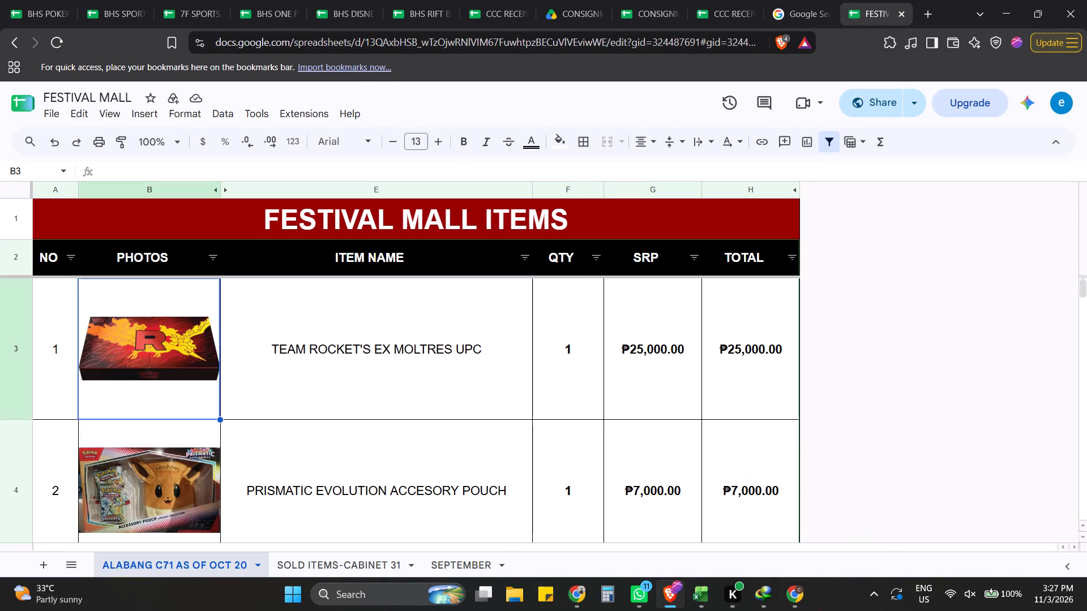
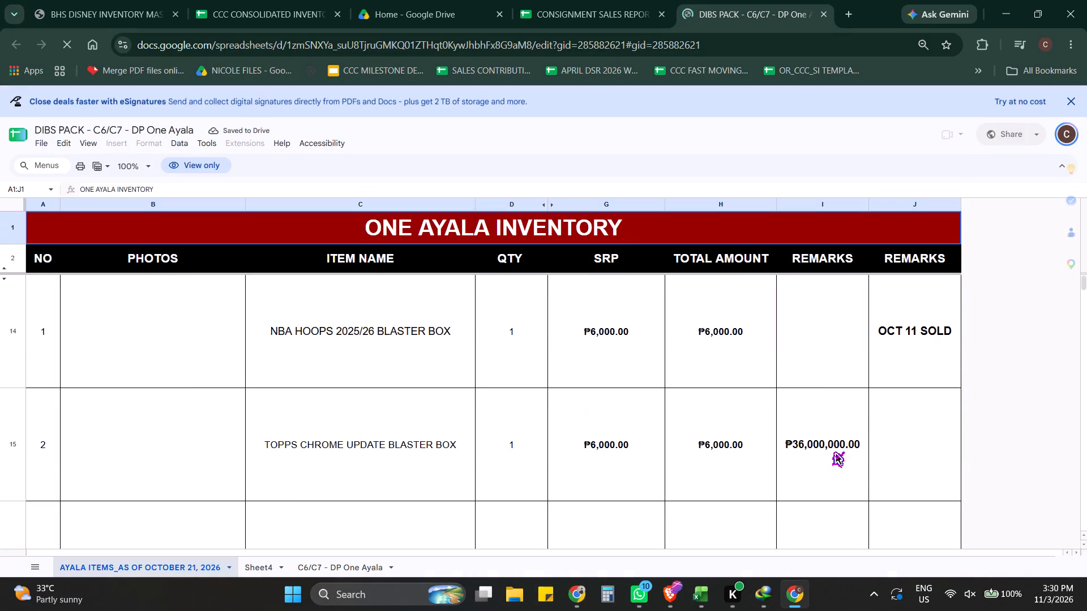
Review the items, quantities, prices and remarks in the ONE AYALA INVENTORY list of the DIBS PACK - C6/C7 spreadsheet.
{"action": "scroll", "coordinate": [632, 325], "scroll_direction": "down", "scroll_amount": 6}
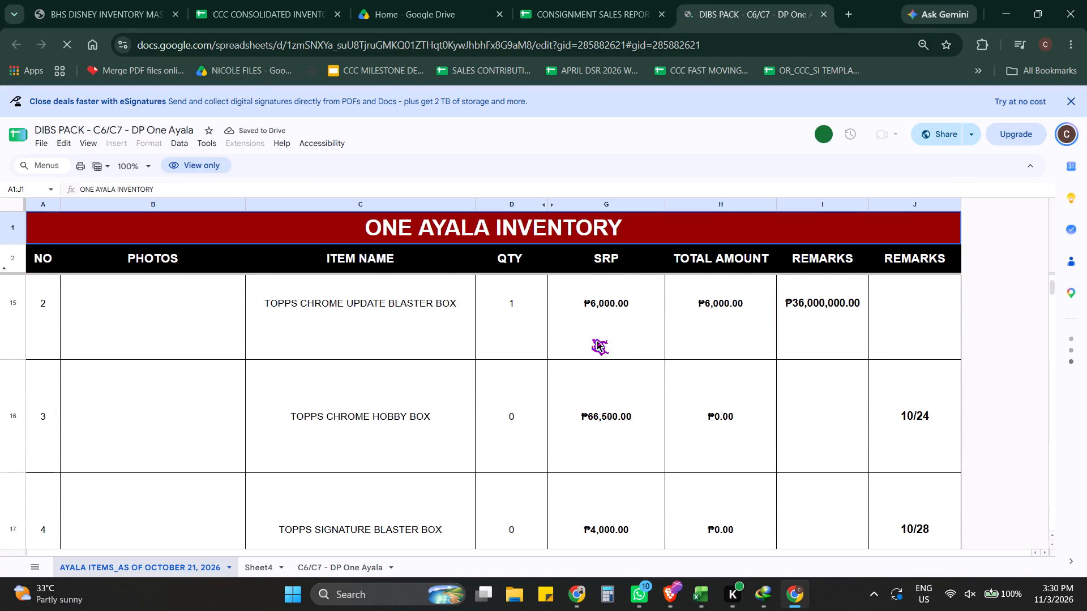
{"action": "scroll", "coordinate": [571, 342], "scroll_direction": "down", "scroll_amount": 5}
{"action": "scroll", "coordinate": [477, 389], "scroll_direction": "down", "scroll_amount": 10}
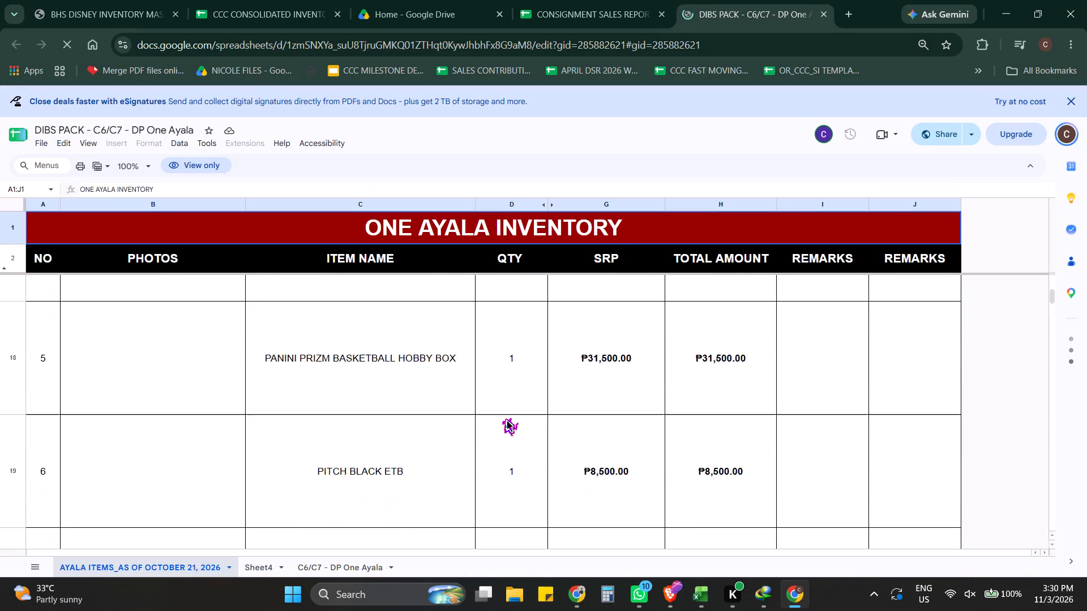
{"action": "scroll", "coordinate": [579, 429], "scroll_direction": "up", "scroll_amount": 17}
{"action": "scroll", "coordinate": [598, 449], "scroll_direction": "up", "scroll_amount": 6}
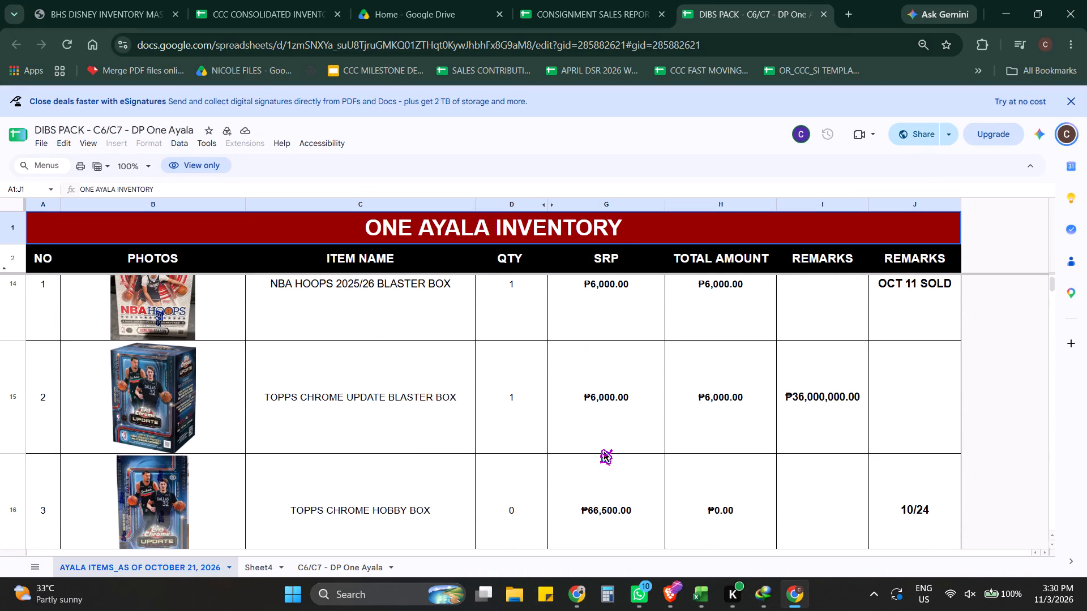
{"action": "scroll", "coordinate": [600, 446], "scroll_direction": "up", "scroll_amount": 11}
{"action": "scroll", "coordinate": [617, 427], "scroll_direction": "down", "scroll_amount": 12}
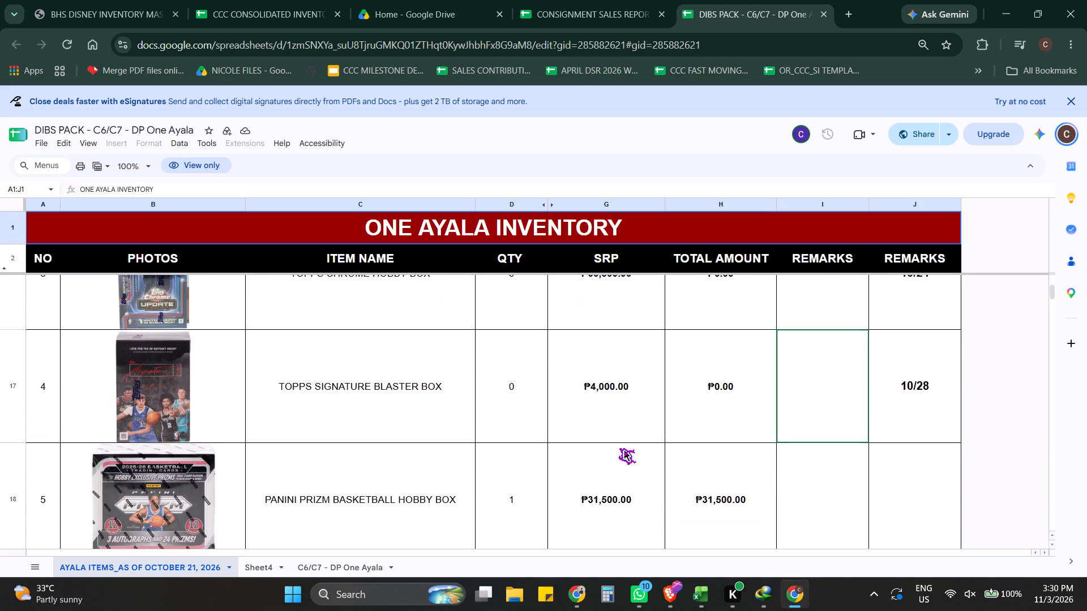
{"action": "scroll", "coordinate": [617, 446], "scroll_direction": "down", "scroll_amount": 20}
{"action": "scroll", "coordinate": [617, 446], "scroll_direction": "down", "scroll_amount": 20}
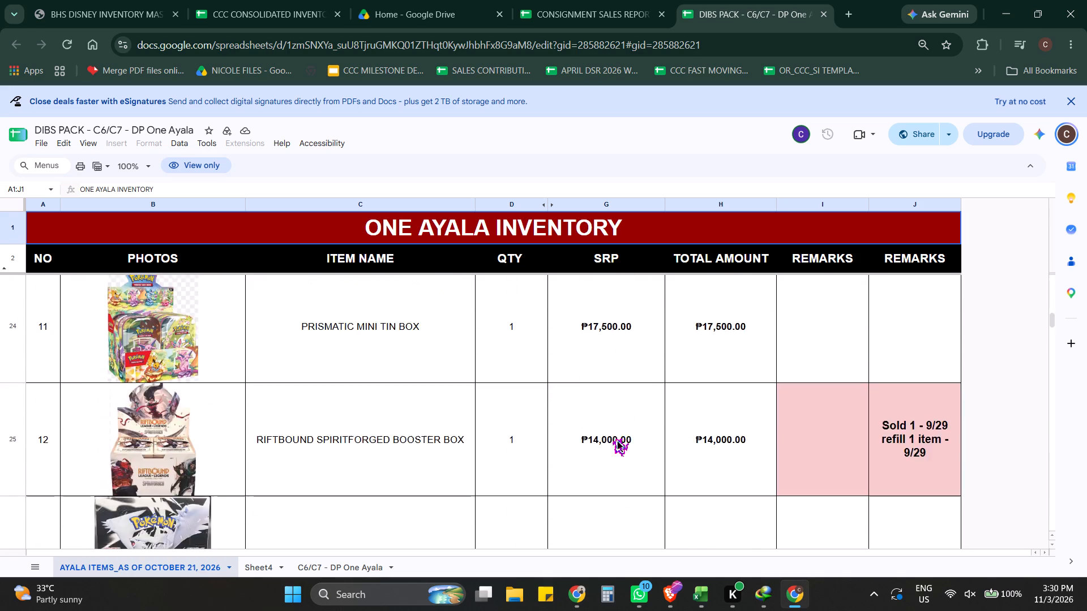
{"action": "scroll", "coordinate": [612, 438], "scroll_direction": "down", "scroll_amount": 10}
{"action": "scroll", "coordinate": [639, 438], "scroll_direction": "down", "scroll_amount": 20}
{"action": "scroll", "coordinate": [639, 438], "scroll_direction": "down", "scroll_amount": 11}
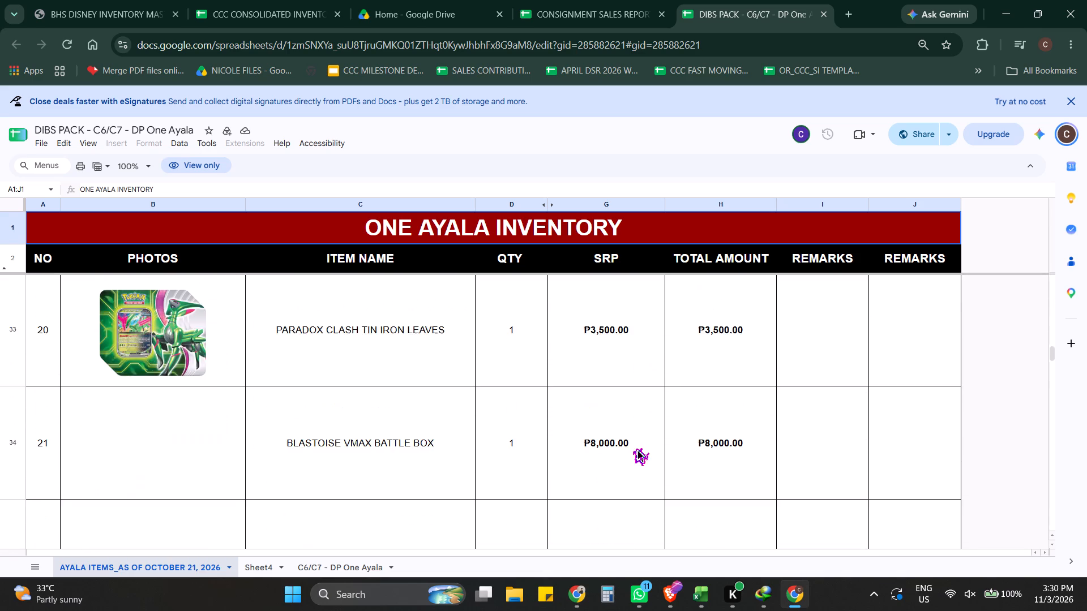
{"action": "scroll", "coordinate": [632, 448], "scroll_direction": "down", "scroll_amount": 6}
{"action": "scroll", "coordinate": [631, 445], "scroll_direction": "down", "scroll_amount": 20}
{"action": "scroll", "coordinate": [631, 445], "scroll_direction": "down", "scroll_amount": 16}
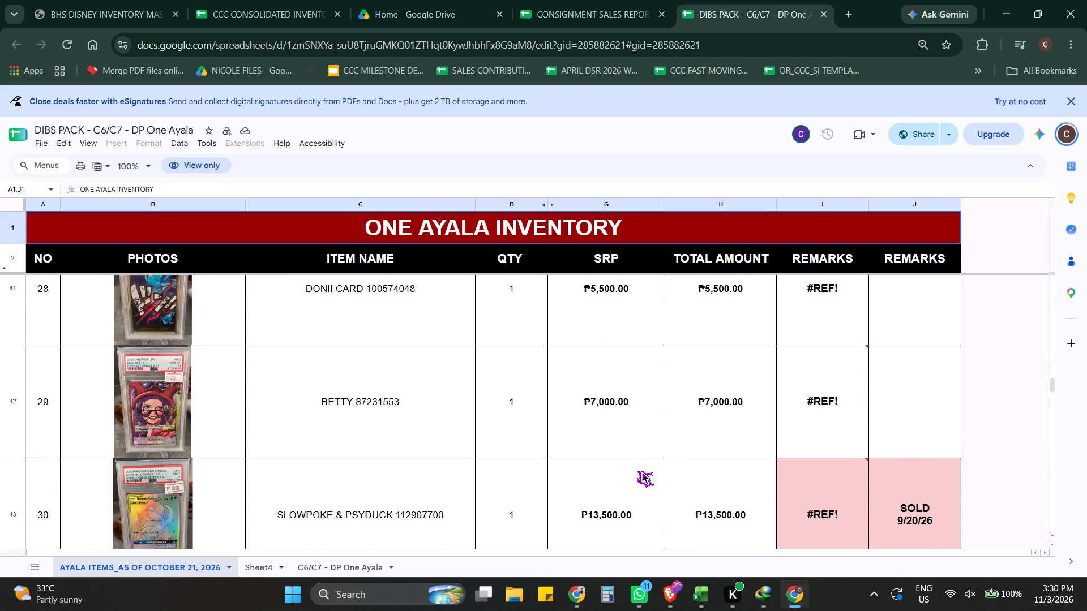
{"action": "scroll", "coordinate": [637, 470], "scroll_direction": "down", "scroll_amount": 10}
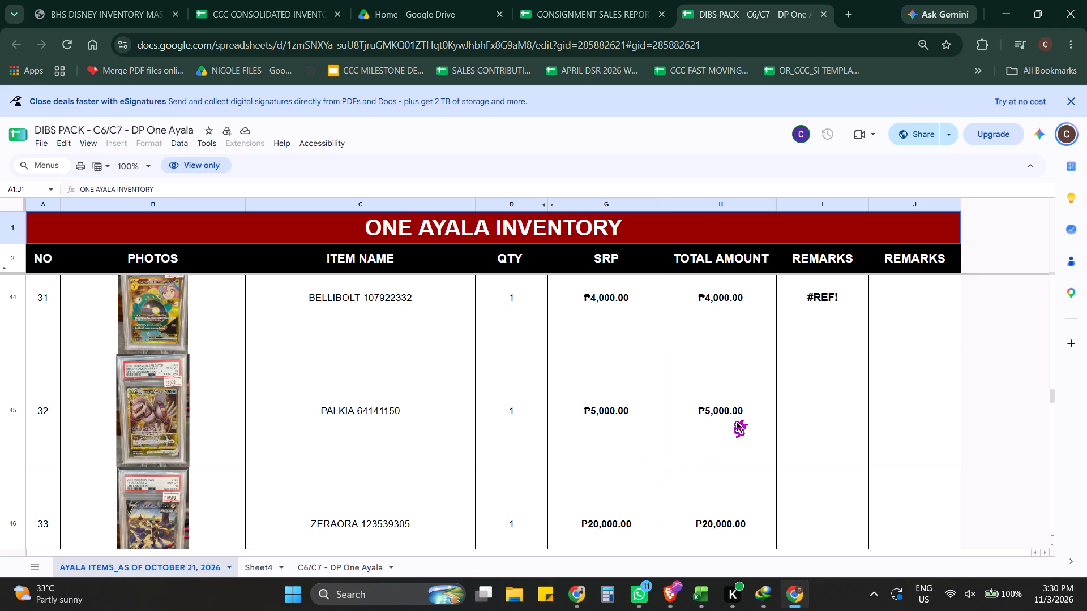
{"action": "scroll", "coordinate": [487, 451], "scroll_direction": "down", "scroll_amount": 5}
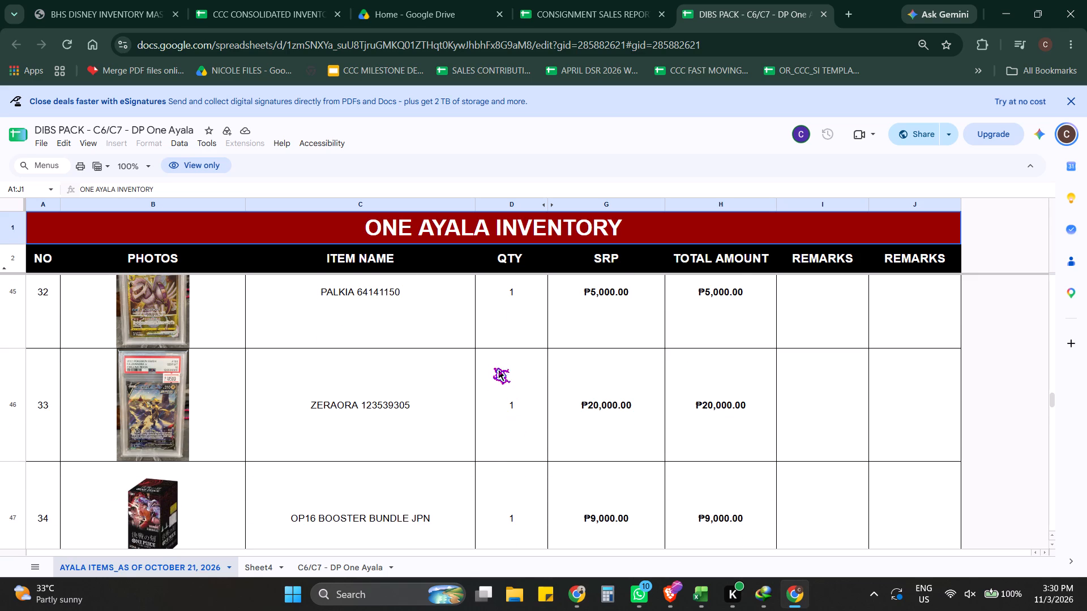
{"action": "scroll", "coordinate": [492, 361], "scroll_direction": "down", "scroll_amount": 5}
Open Sheet4 of the DIBS PACK spreadsheet and examine the October 14, 2026 One Ayala receiving copy of new items.
{"action": "left_click", "coordinate": [250, 562]}
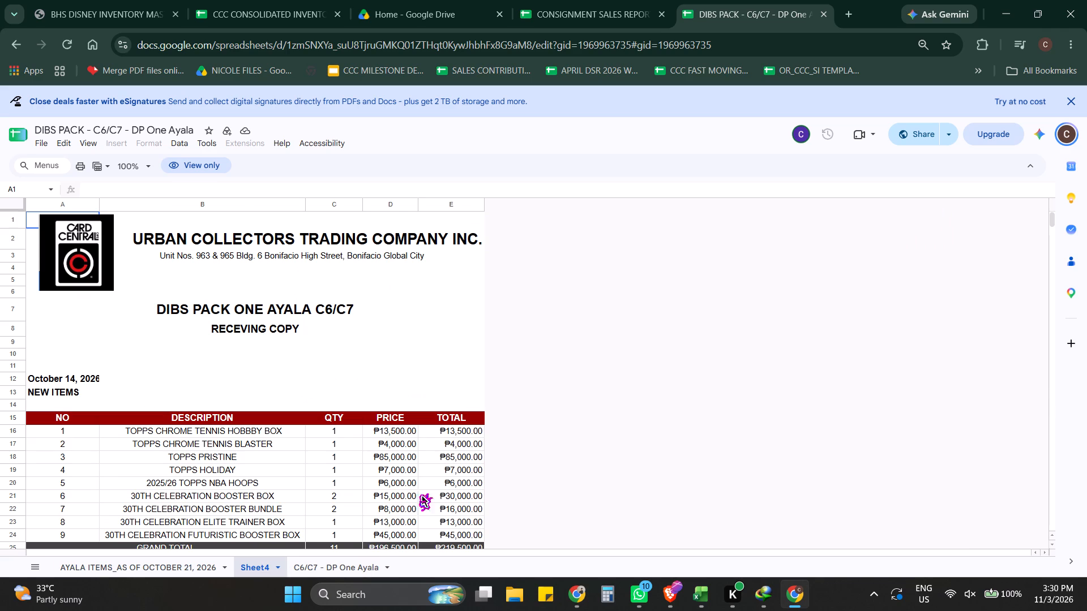
{"action": "scroll", "coordinate": [468, 427], "scroll_direction": "down", "scroll_amount": 3}
{"action": "scroll", "coordinate": [452, 432], "scroll_direction": "up", "scroll_amount": 1}
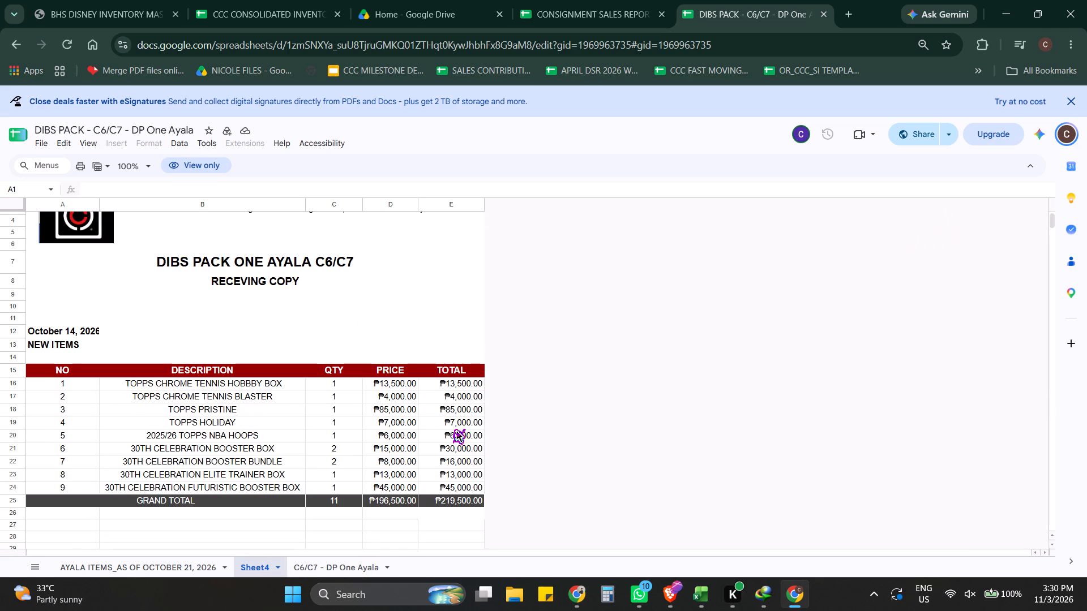
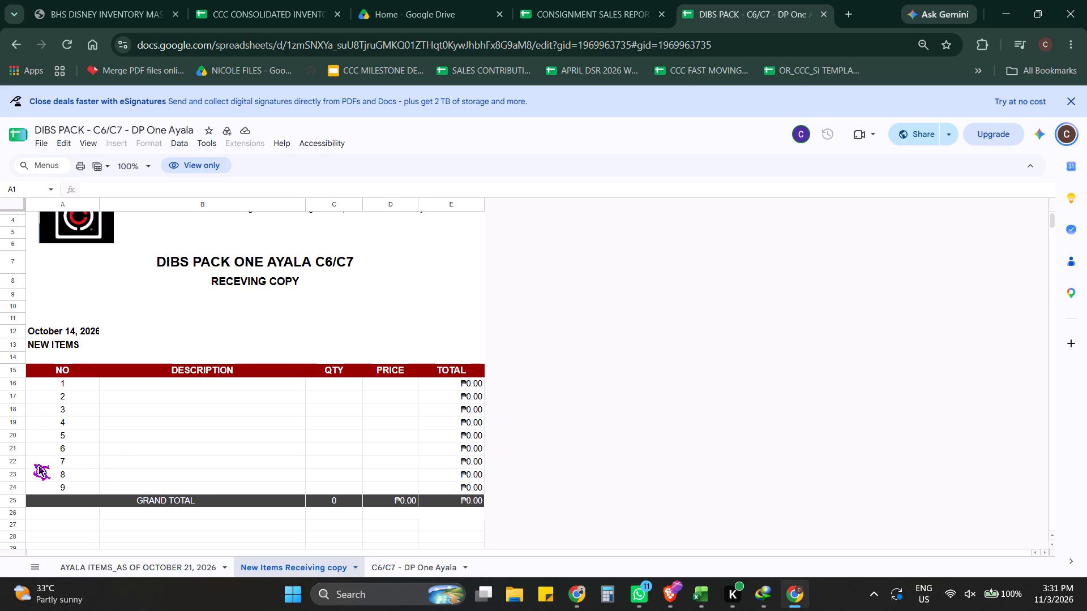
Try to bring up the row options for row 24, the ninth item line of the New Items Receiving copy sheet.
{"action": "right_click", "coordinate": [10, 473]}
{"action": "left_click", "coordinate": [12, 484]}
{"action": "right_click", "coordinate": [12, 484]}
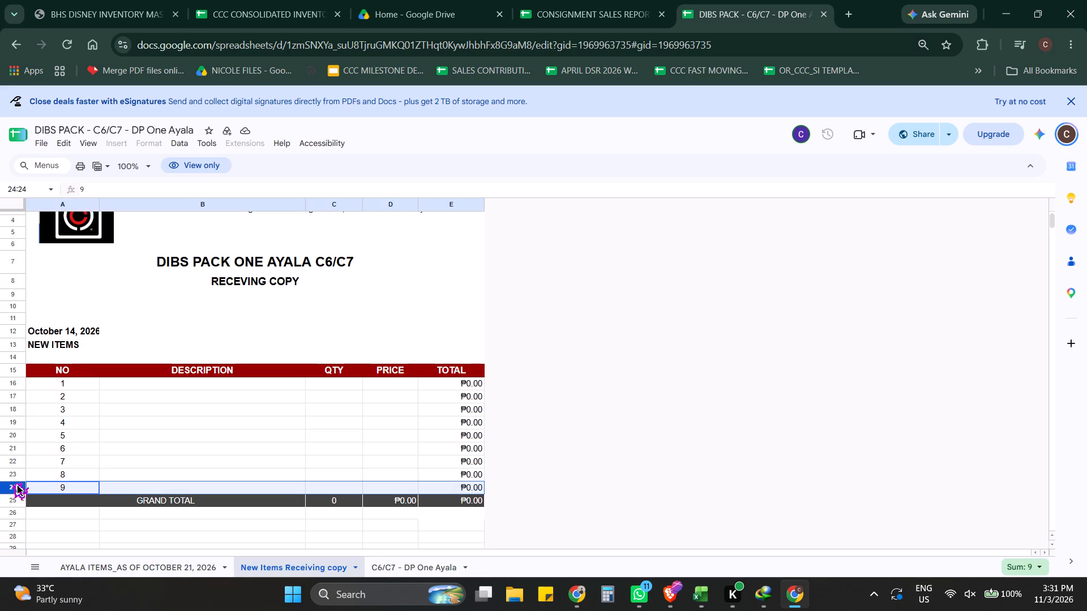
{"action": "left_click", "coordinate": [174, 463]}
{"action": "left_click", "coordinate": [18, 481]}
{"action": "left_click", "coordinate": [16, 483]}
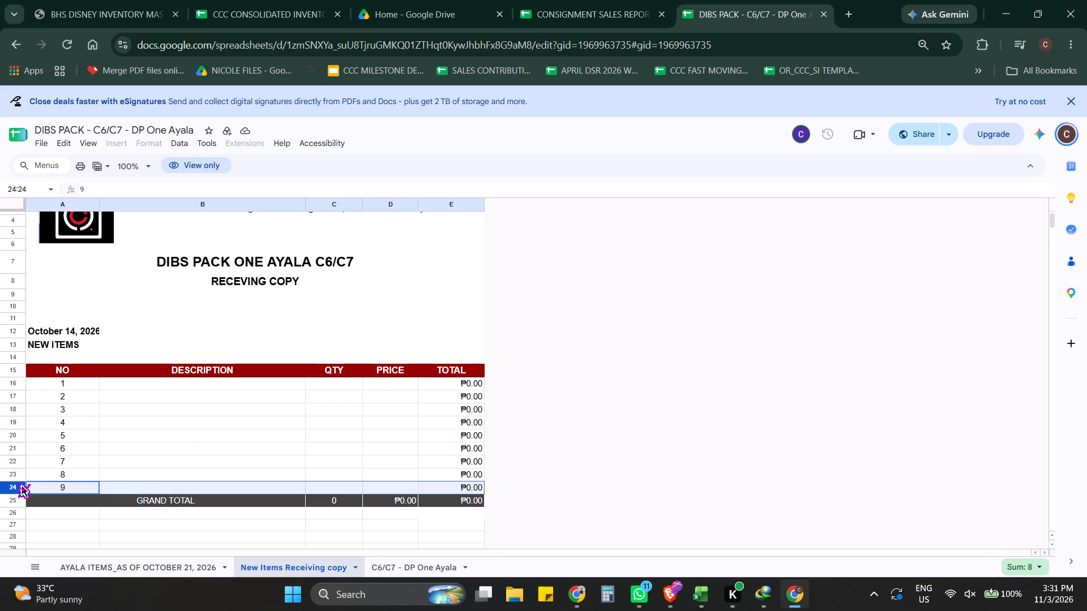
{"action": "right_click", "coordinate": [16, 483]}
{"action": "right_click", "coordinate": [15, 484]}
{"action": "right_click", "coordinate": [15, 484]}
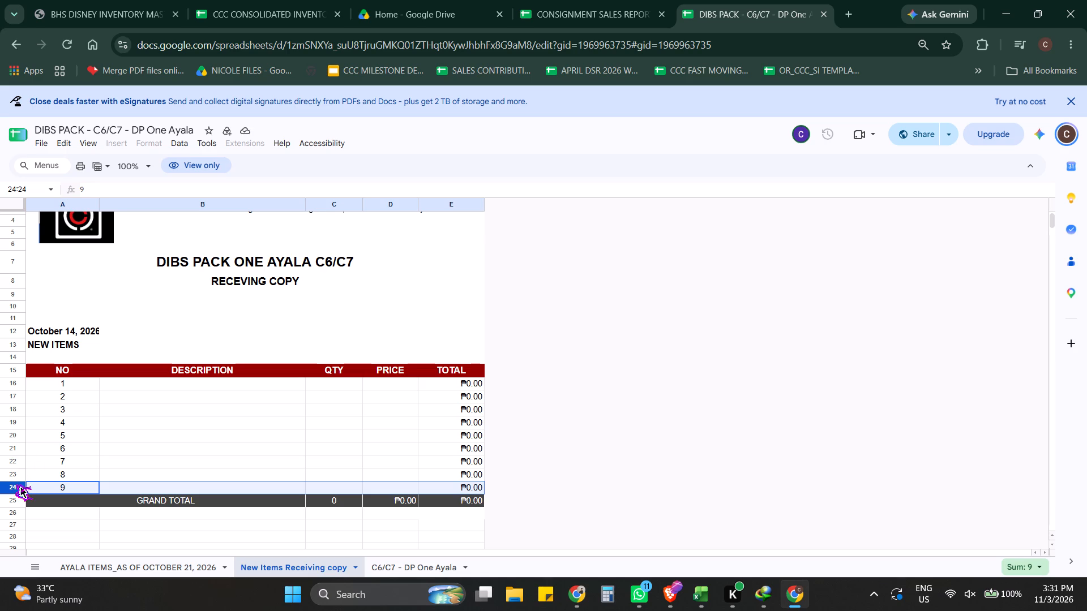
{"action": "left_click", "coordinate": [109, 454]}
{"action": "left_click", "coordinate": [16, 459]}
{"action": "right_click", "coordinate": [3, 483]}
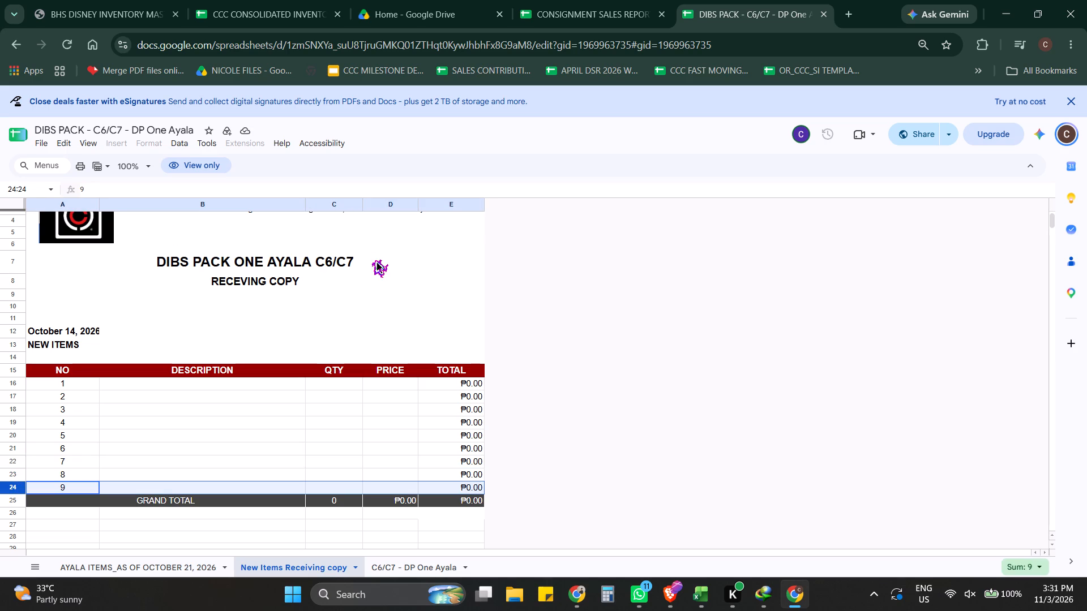
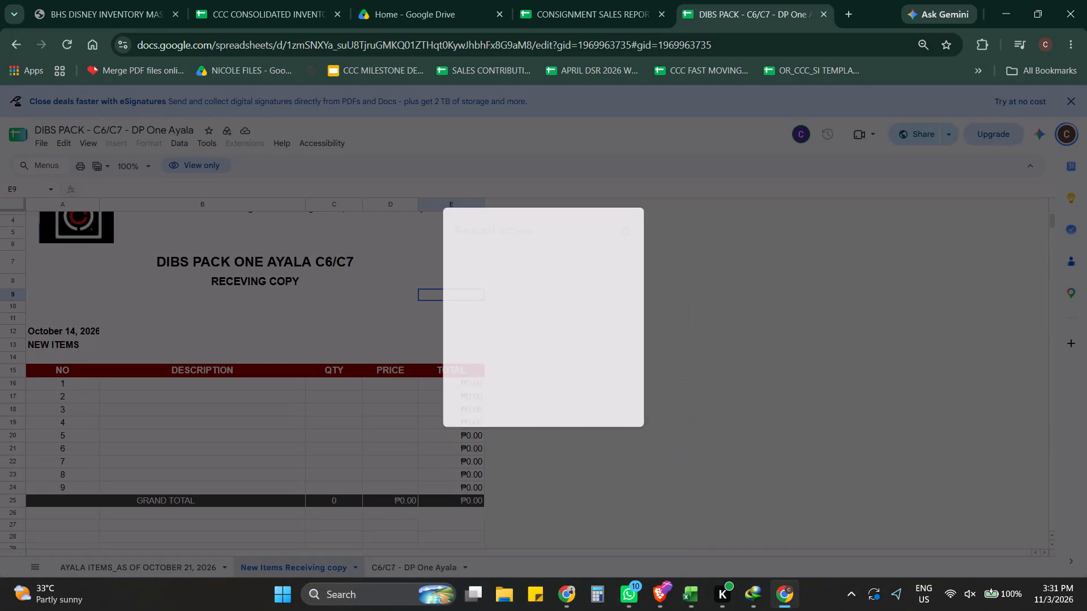
Send the owner the request for edit access to the DIBS PACK - C6/C7 - DP One Ayala spreadsheet.
{"action": "left_click", "coordinate": [620, 432]}
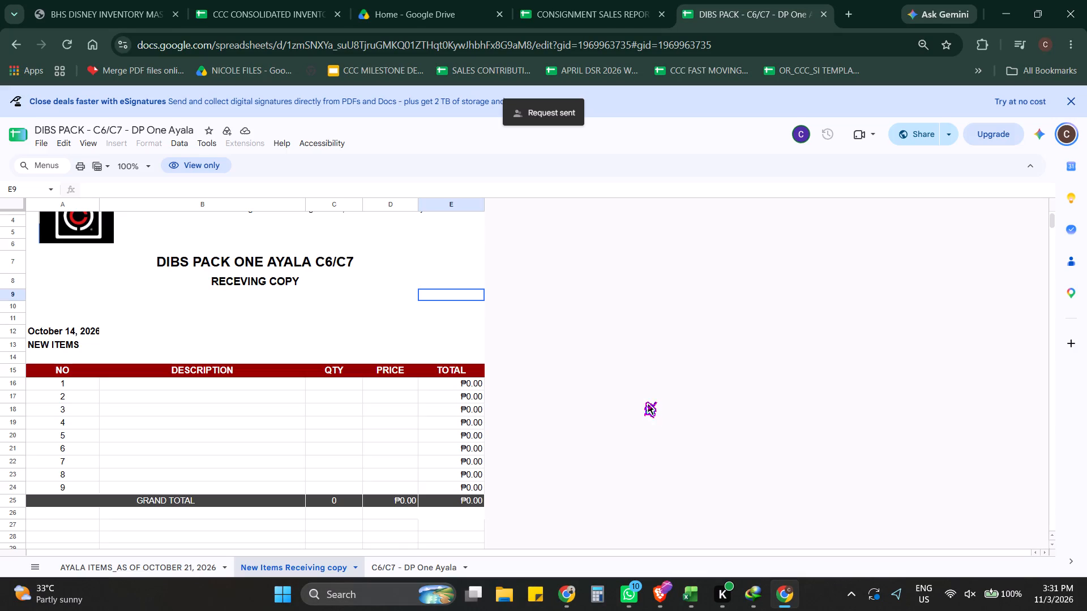
Copy the DIBS PACK - C6/C7 - DP One Ayala spreadsheet's link and open it in a new tab in Brave.
{"action": "left_click", "coordinate": [761, 2]}
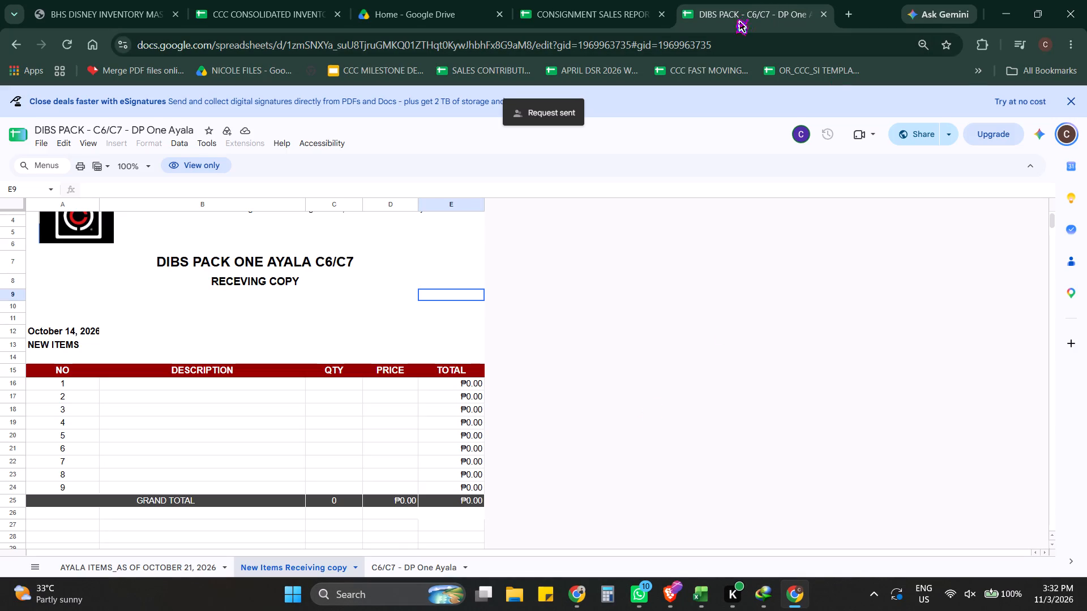
{"action": "left_click", "coordinate": [731, 49]}
{"action": "key", "text": "ctrl+c"}
{"action": "key", "text": "alt+Tab"}
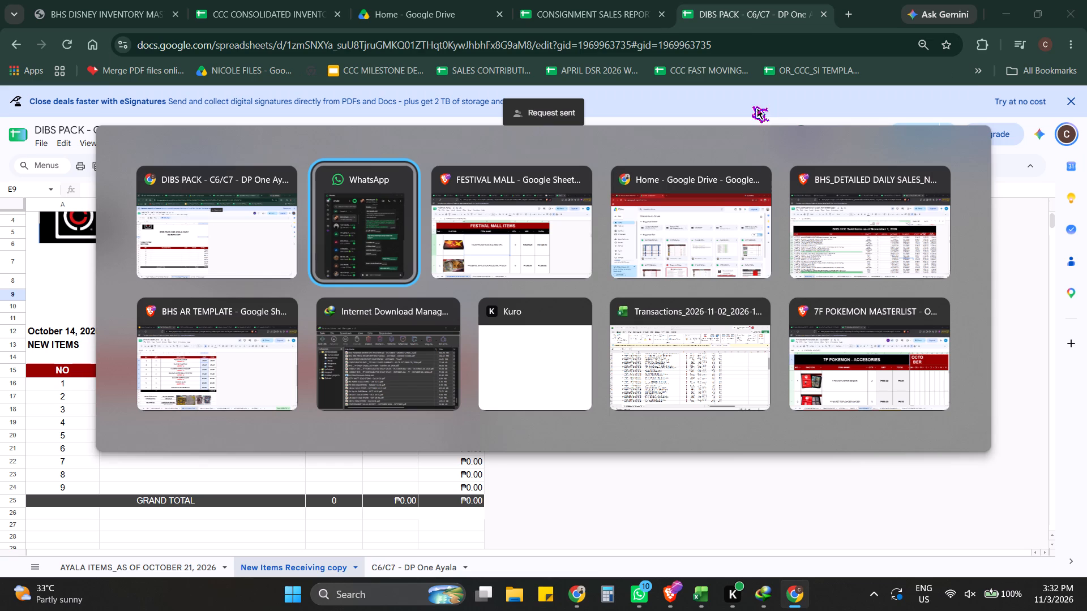
{"action": "key", "text": "alt+Tab"}
{"action": "left_click", "coordinate": [935, 16]}
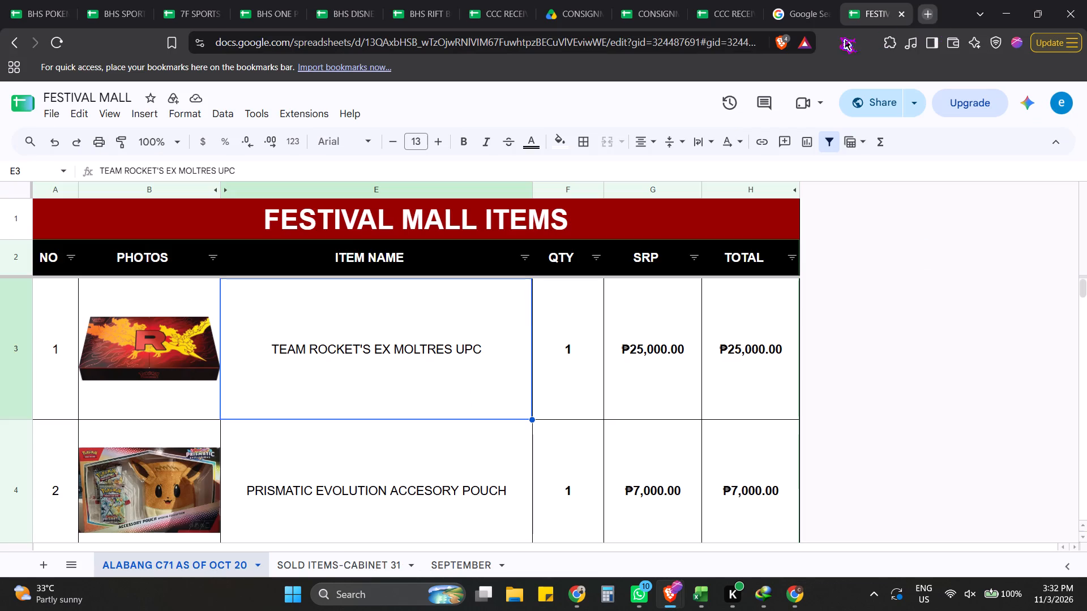
{"action": "left_click", "coordinate": [616, 49]}
{"action": "key", "text": "ctrl+v"}
{"action": "key", "text": "Return"}
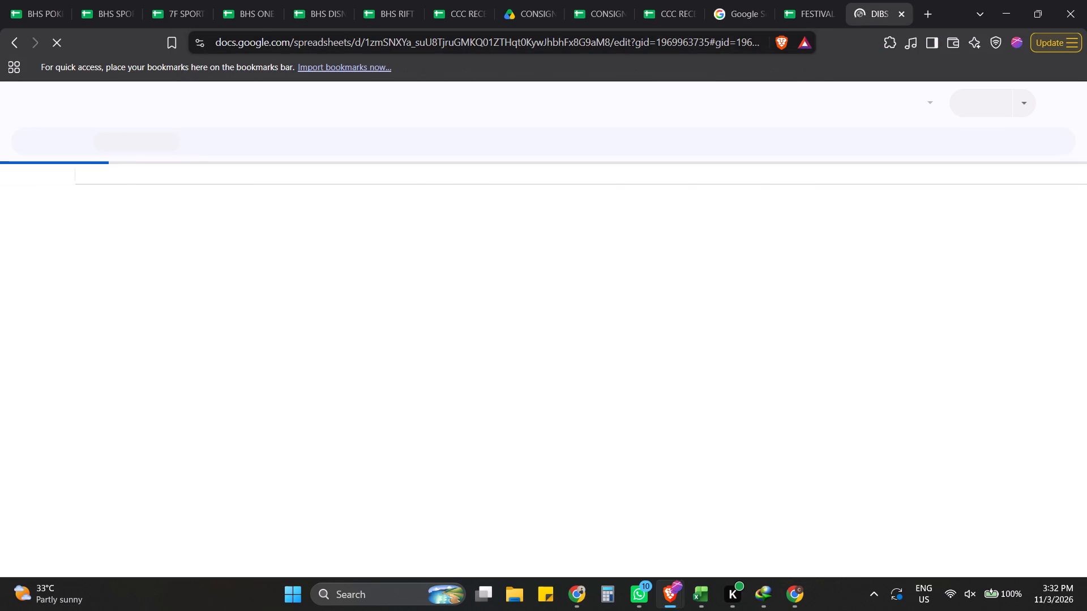
Request edit access to the DIBS PACK spreadsheet from the account signed in to this browser.
{"action": "scroll", "coordinate": [271, 439], "scroll_direction": "down", "scroll_amount": 5}
{"action": "scroll", "coordinate": [341, 367], "scroll_direction": "up", "scroll_amount": 2}
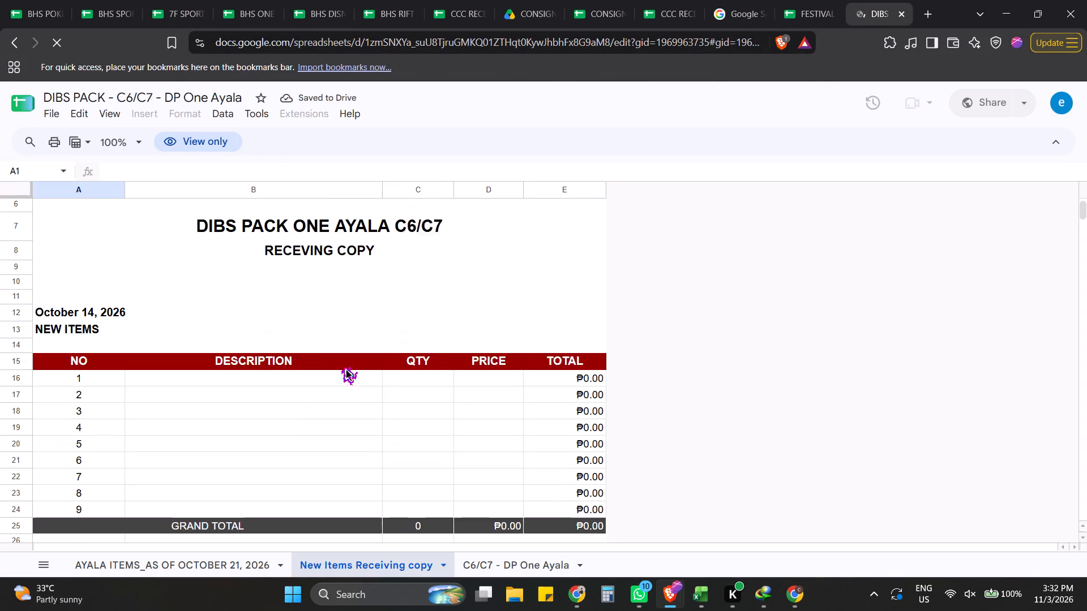
{"action": "left_click", "coordinate": [223, 138]}
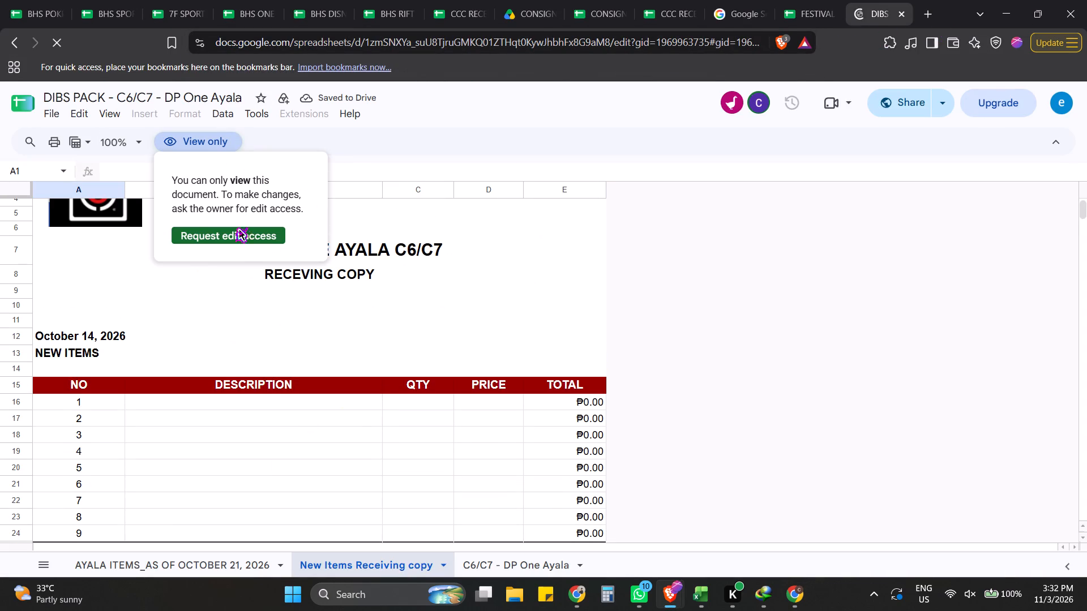
{"action": "left_click", "coordinate": [232, 242]}
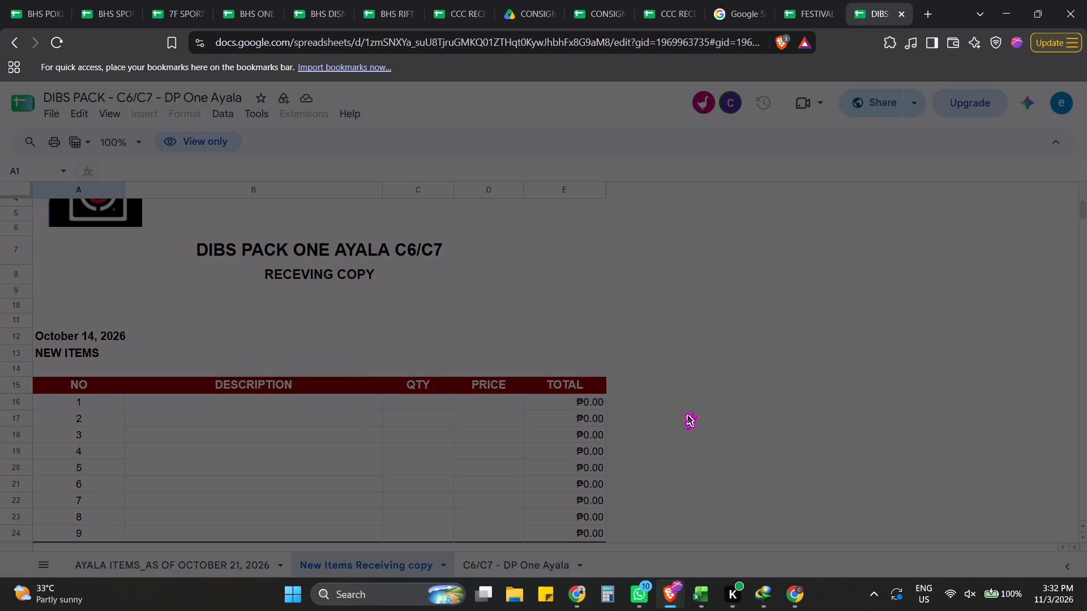
{"action": "left_click", "coordinate": [646, 450]}
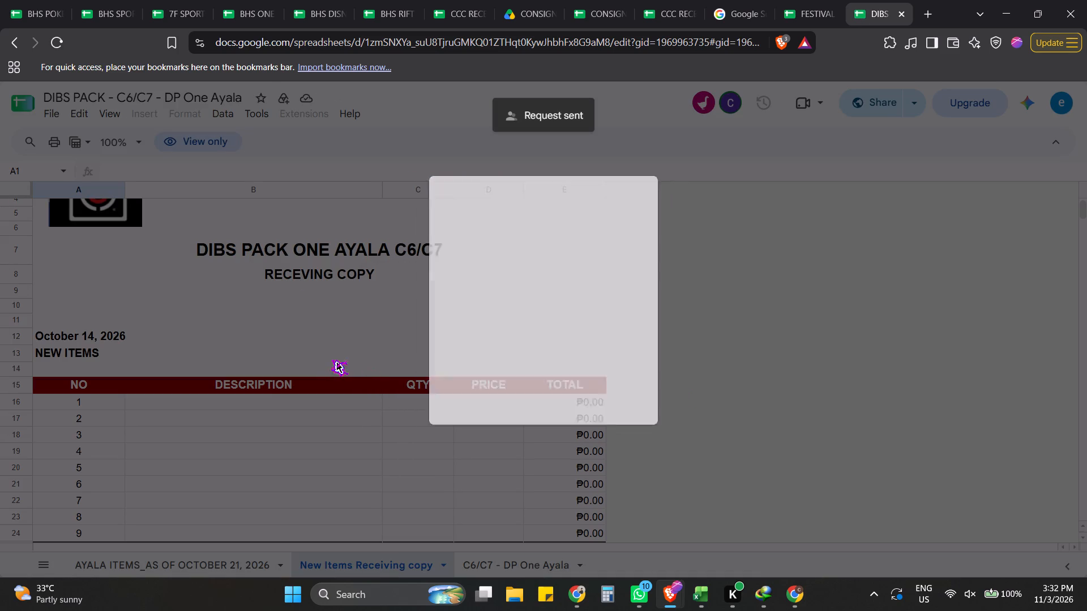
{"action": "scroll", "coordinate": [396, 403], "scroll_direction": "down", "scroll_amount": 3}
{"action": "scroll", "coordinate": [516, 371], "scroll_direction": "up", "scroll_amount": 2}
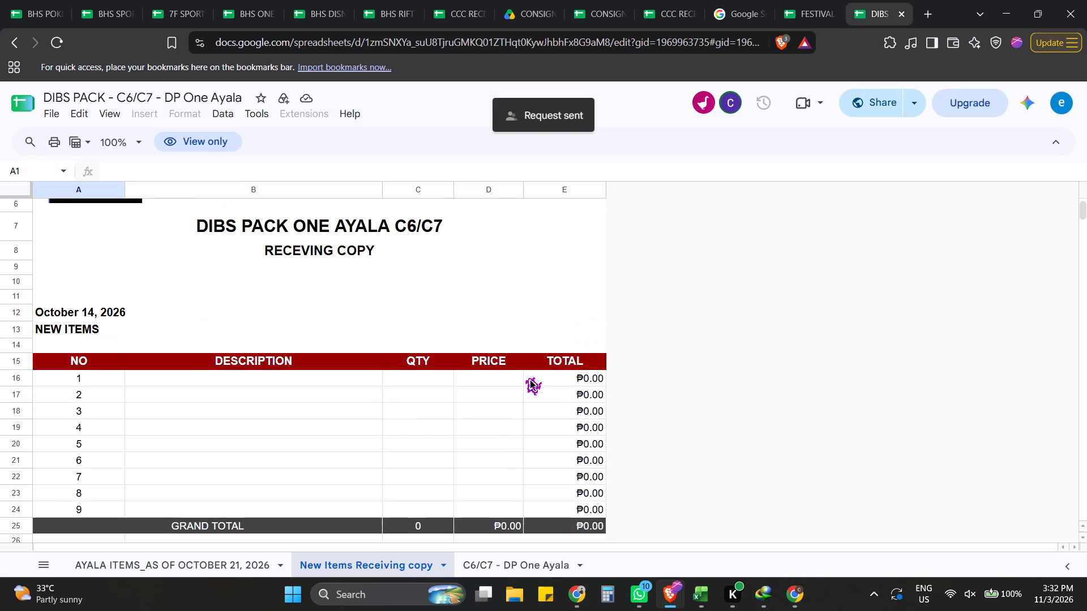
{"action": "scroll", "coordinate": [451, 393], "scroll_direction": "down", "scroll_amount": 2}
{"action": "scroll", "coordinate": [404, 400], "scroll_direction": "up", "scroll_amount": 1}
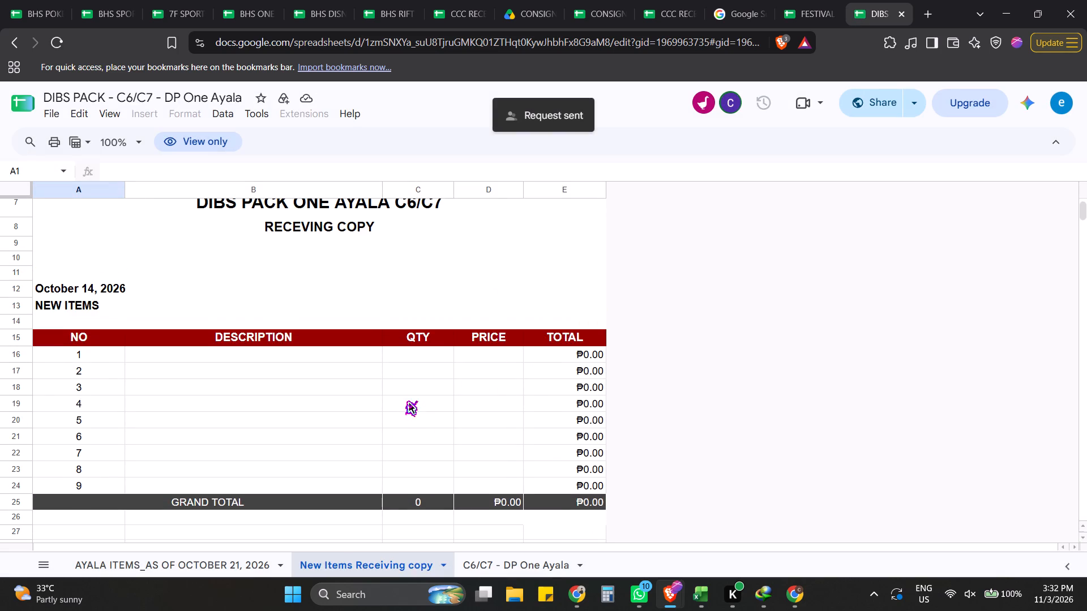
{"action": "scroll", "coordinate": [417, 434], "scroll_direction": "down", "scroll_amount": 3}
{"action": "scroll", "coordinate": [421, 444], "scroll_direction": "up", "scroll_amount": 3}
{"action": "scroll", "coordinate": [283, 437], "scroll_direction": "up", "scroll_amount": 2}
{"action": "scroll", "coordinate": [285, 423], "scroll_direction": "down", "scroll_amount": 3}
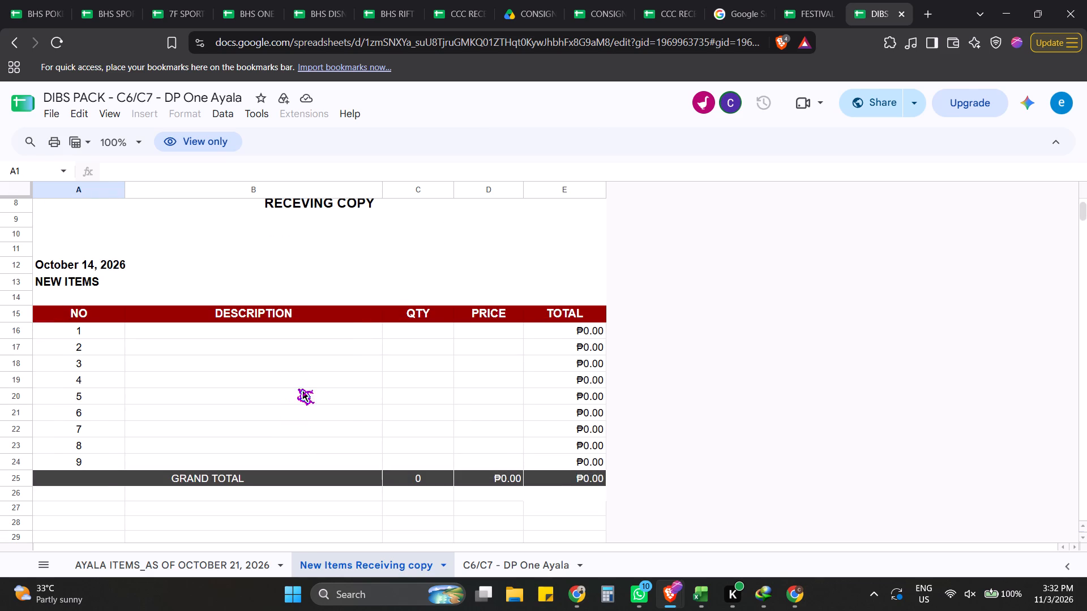
Reload the DIBS PACK spreadsheet and check the New Items Receiving copy's description cells for edit access.
{"action": "left_click", "coordinate": [59, 39]}
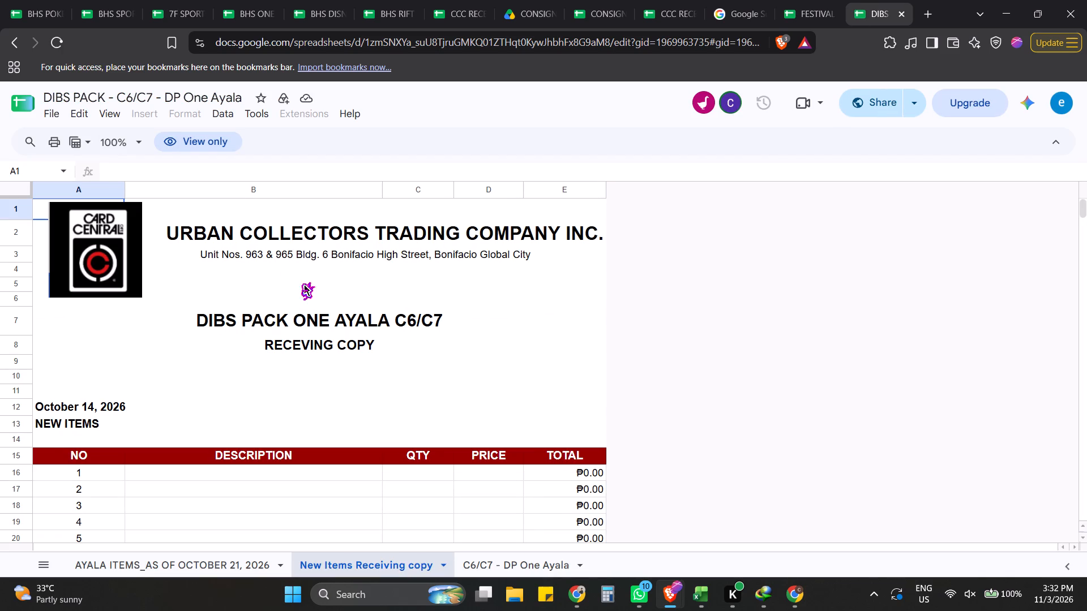
{"action": "scroll", "coordinate": [307, 281], "scroll_direction": "down", "scroll_amount": 2}
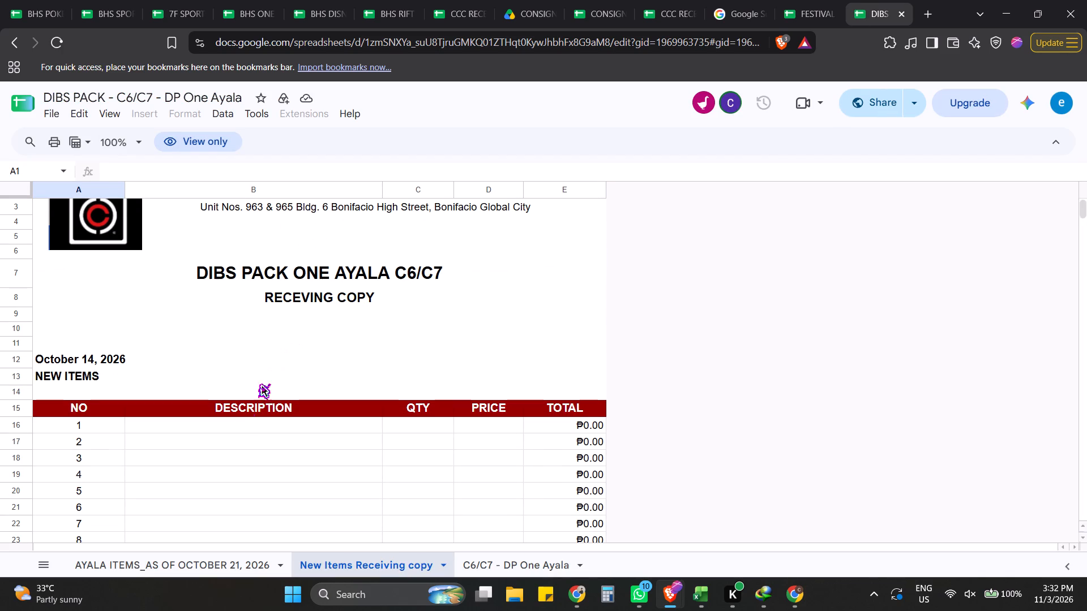
{"action": "left_click", "coordinate": [230, 437]}
{"action": "left_click", "coordinate": [233, 419]}
{"action": "left_click", "coordinate": [238, 450]}
{"action": "left_click", "coordinate": [241, 483]}
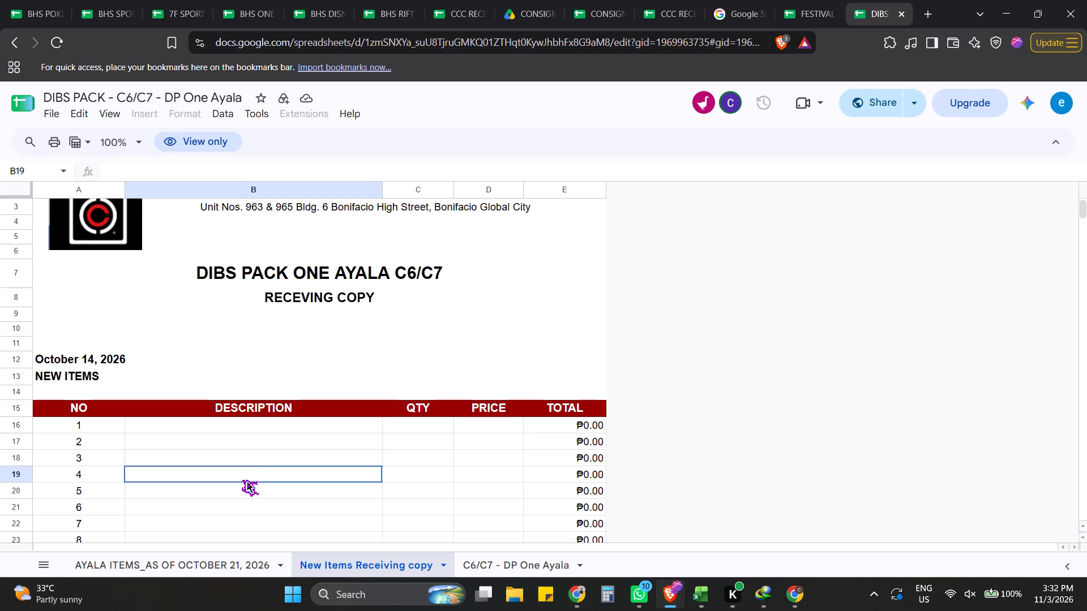
{"action": "scroll", "coordinate": [238, 456], "scroll_direction": "down", "scroll_amount": 4}
{"action": "left_click", "coordinate": [229, 442]}
{"action": "left_click", "coordinate": [230, 450]}
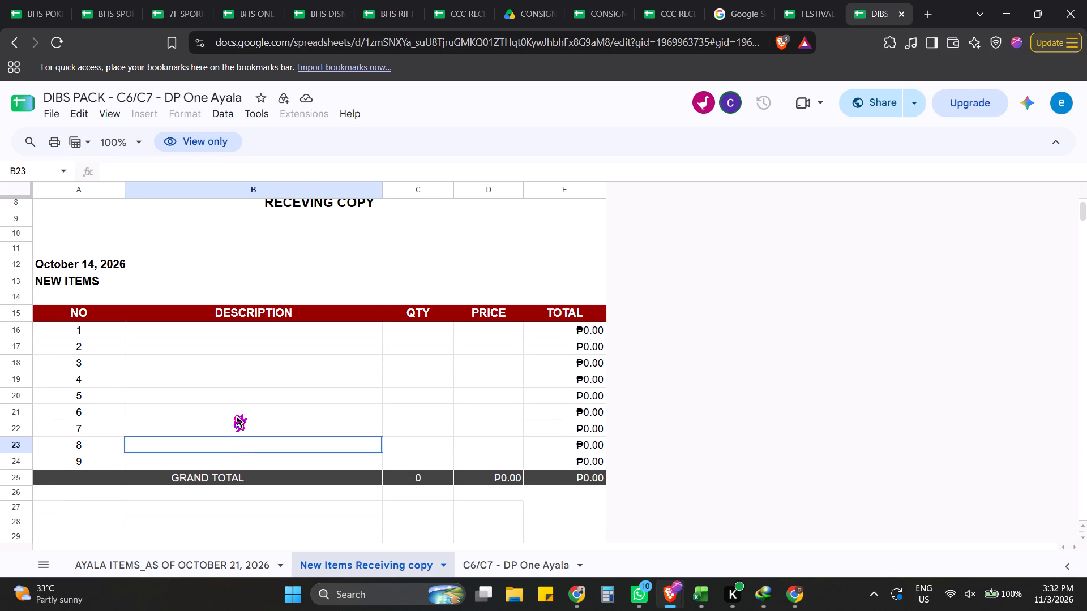
{"action": "left_click", "coordinate": [232, 407]}
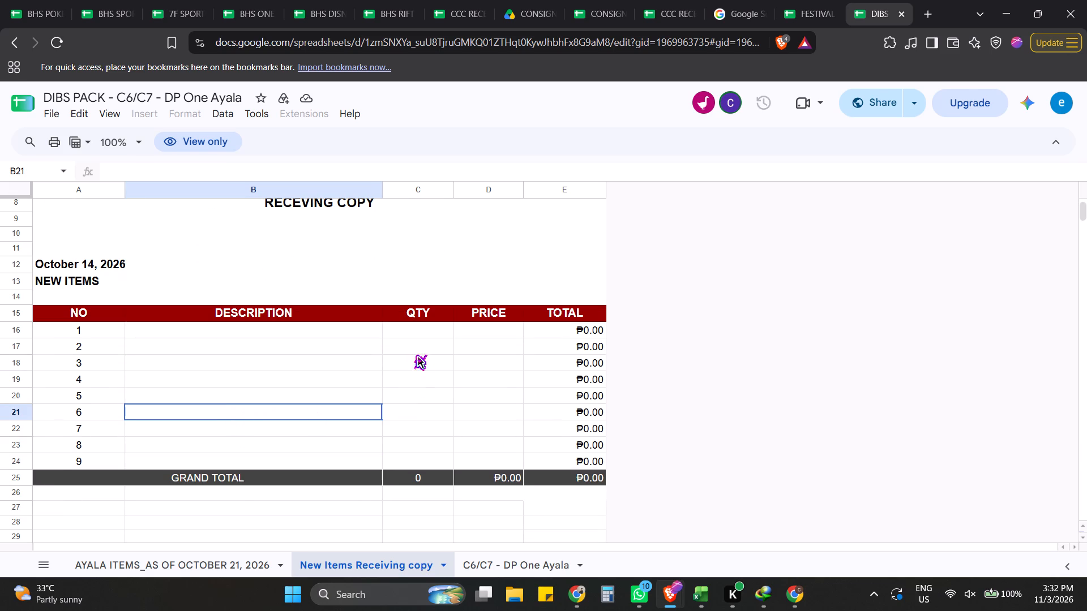
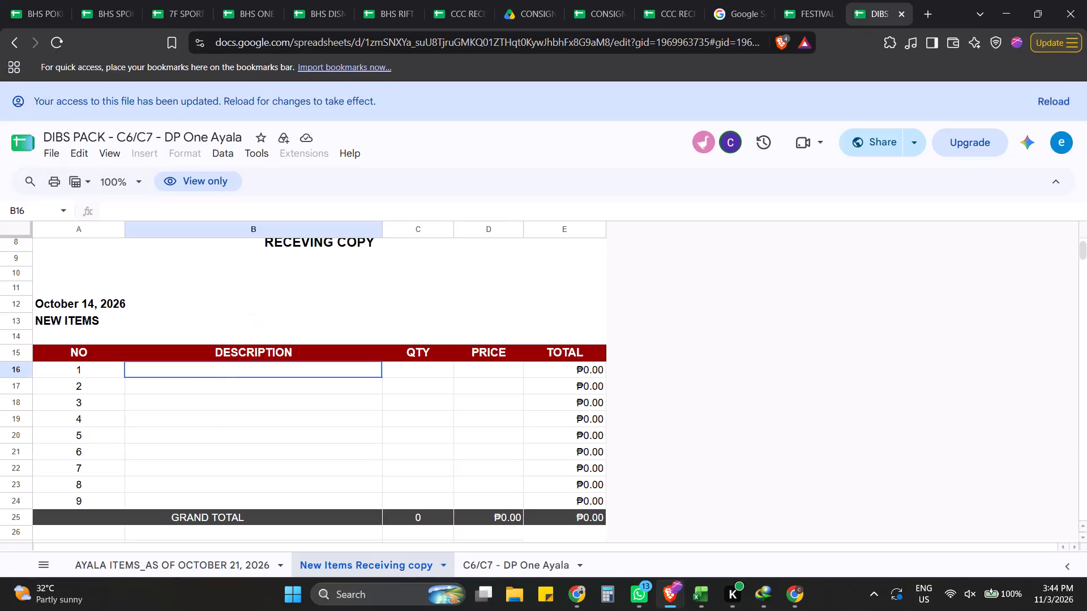
Reload the DIBS PACK - C6/C7 - DP One Ayala spreadsheet to apply the updated file access.
{"action": "left_click", "coordinate": [52, 43]}
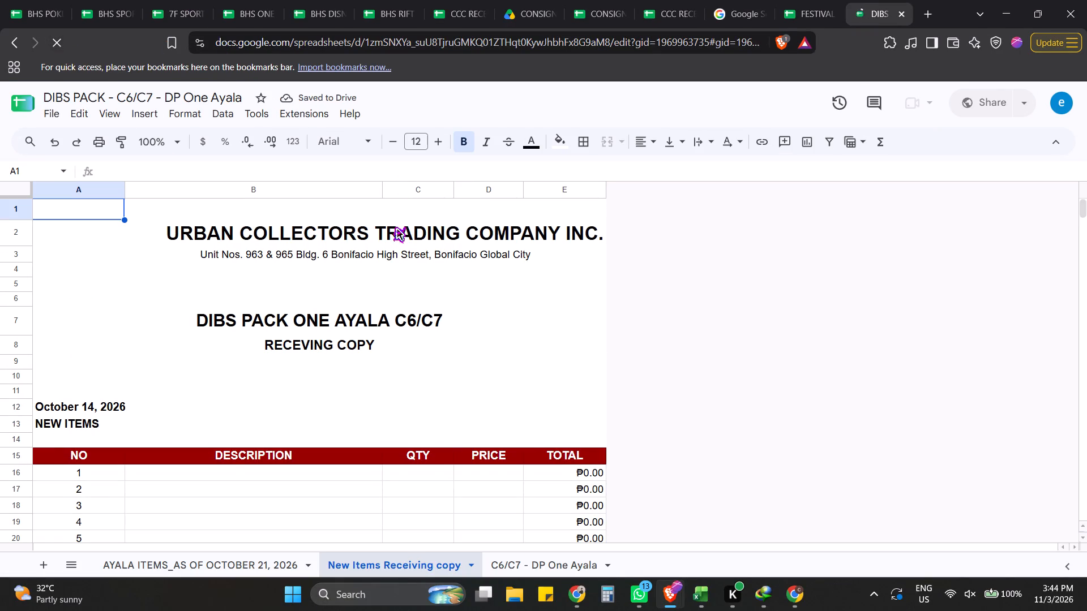
Enter OP13 ENG BOOSTER BOX with quantity 1 as item 1 in the New Items Receiving copy.
{"action": "left_click", "coordinate": [199, 489]}
{"action": "left_click", "coordinate": [213, 476]}
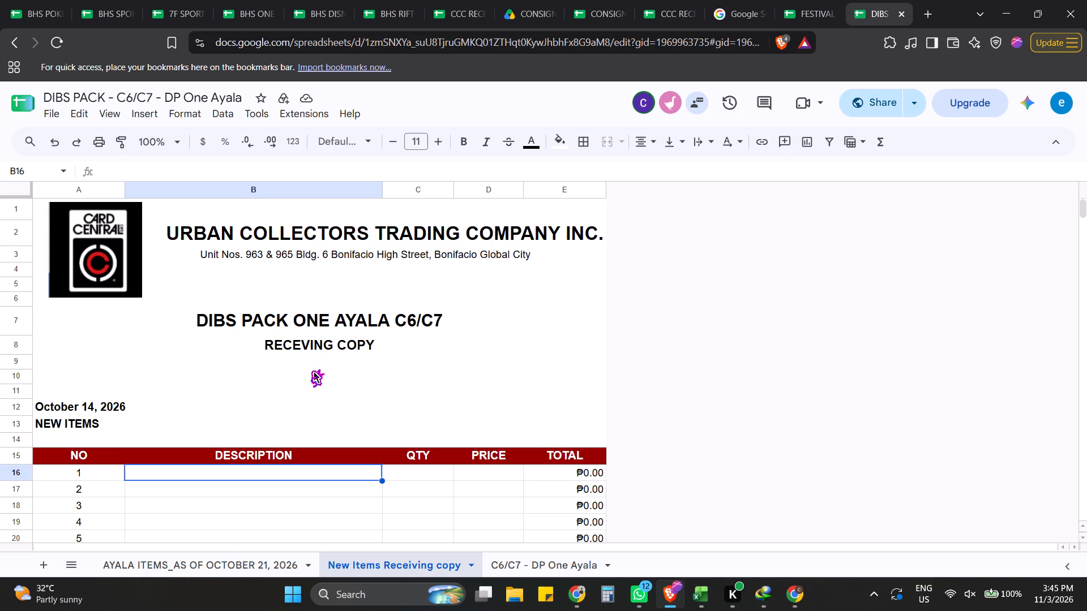
{"action": "left_click", "coordinate": [251, 465]}
{"action": "left_click", "coordinate": [263, 500]}
{"action": "left_click", "coordinate": [264, 476]}
{"action": "type", "text": "op"}
{"action": "key", "text": "BackSpace"}
{"action": "key", "text": "BackSpace"}
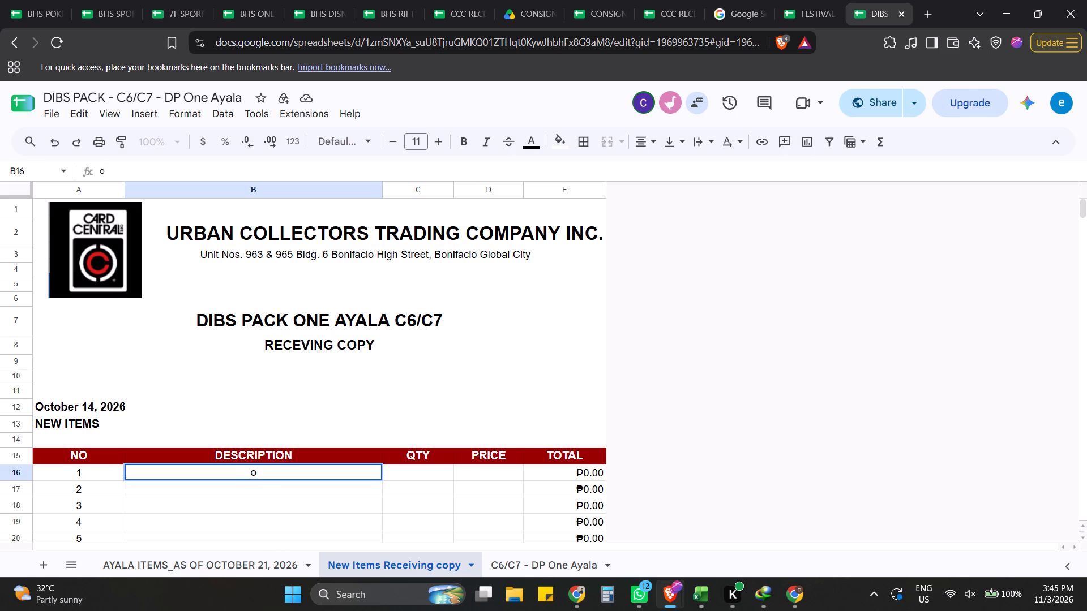
{"action": "type", "text": "OP13 ENG BOOSTER BOX"}
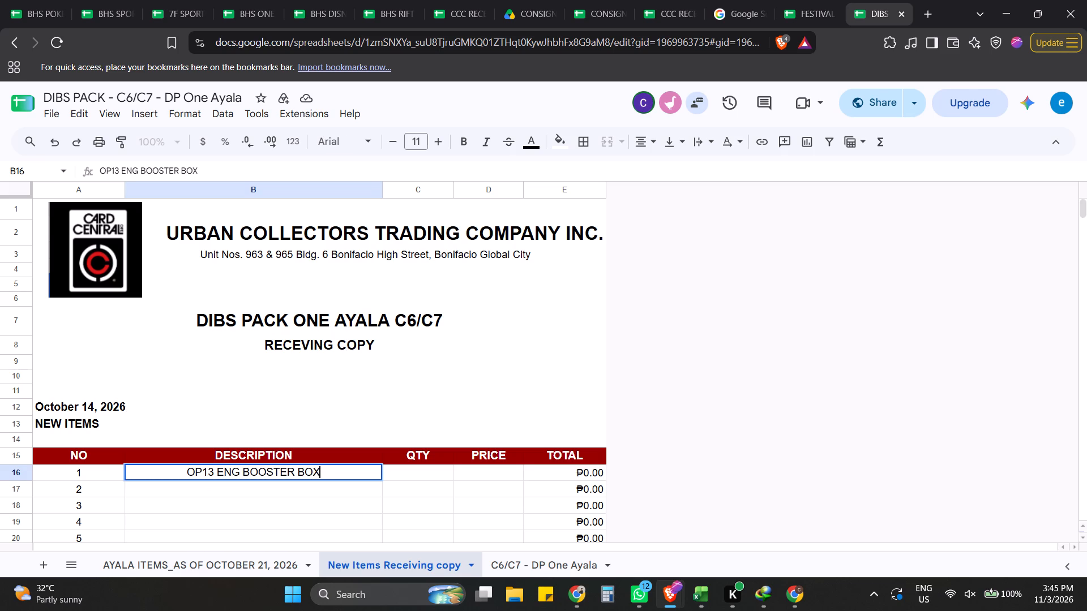
{"action": "key", "text": "Tab"}
{"action": "key", "text": "1"}
Enter OP17 ENG BOOSTER BOX as the description of item 2.
{"action": "key", "text": "Down"}
{"action": "key", "text": "Left"}
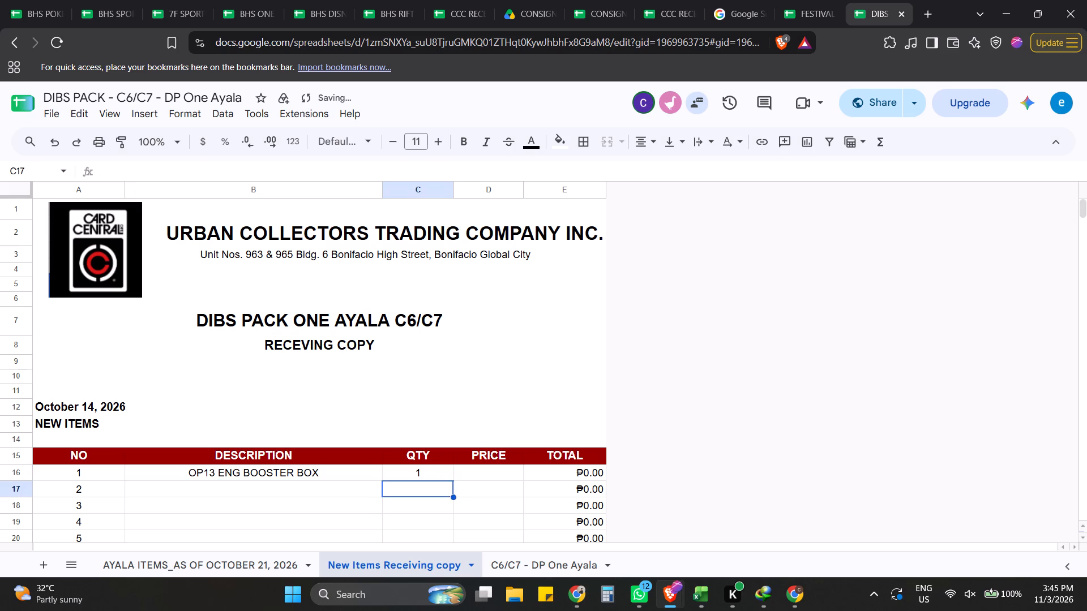
{"action": "type", "text": "OP"}
{"action": "type", "text": "17 ENG BOOSTER BOX"}
{"action": "key", "text": "Return"}
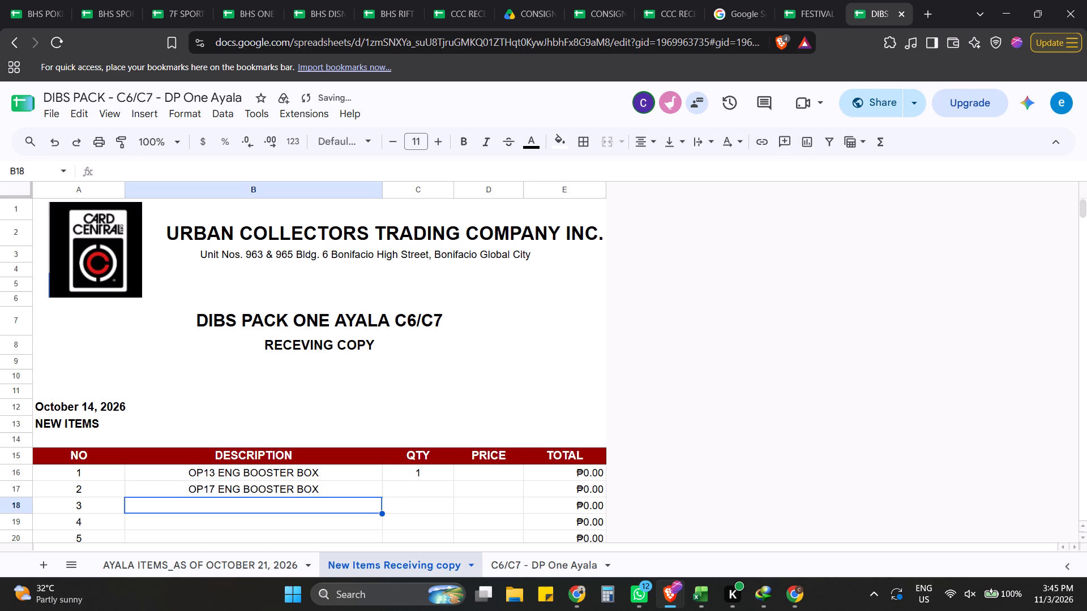
Enter OP13 JP BOOSTER BUNDLE as the description of item 3.
{"action": "type", "text": "OP"}
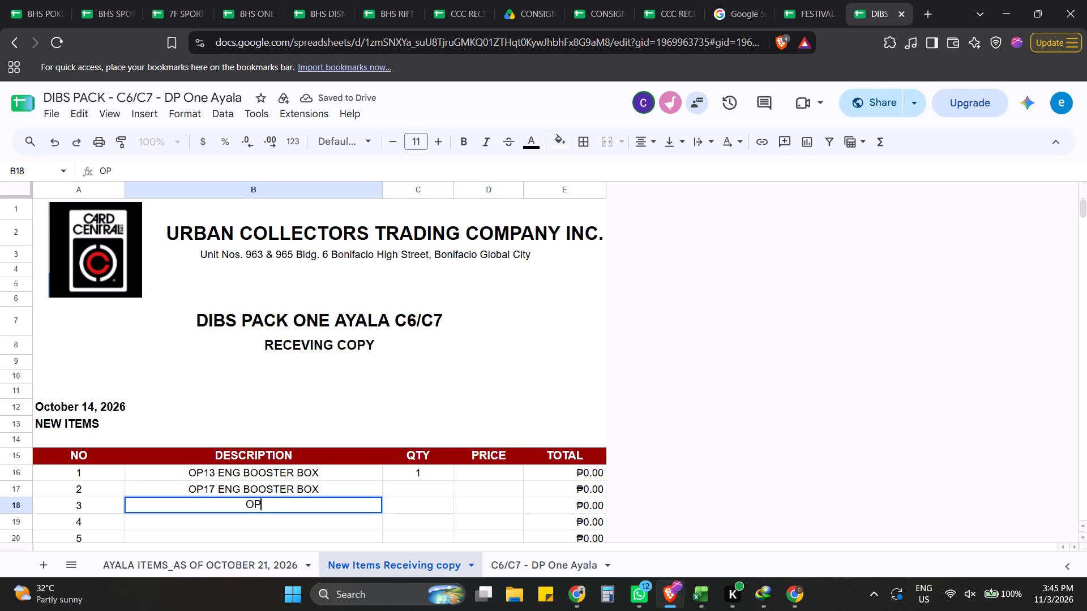
{"action": "type", "text": "13"}
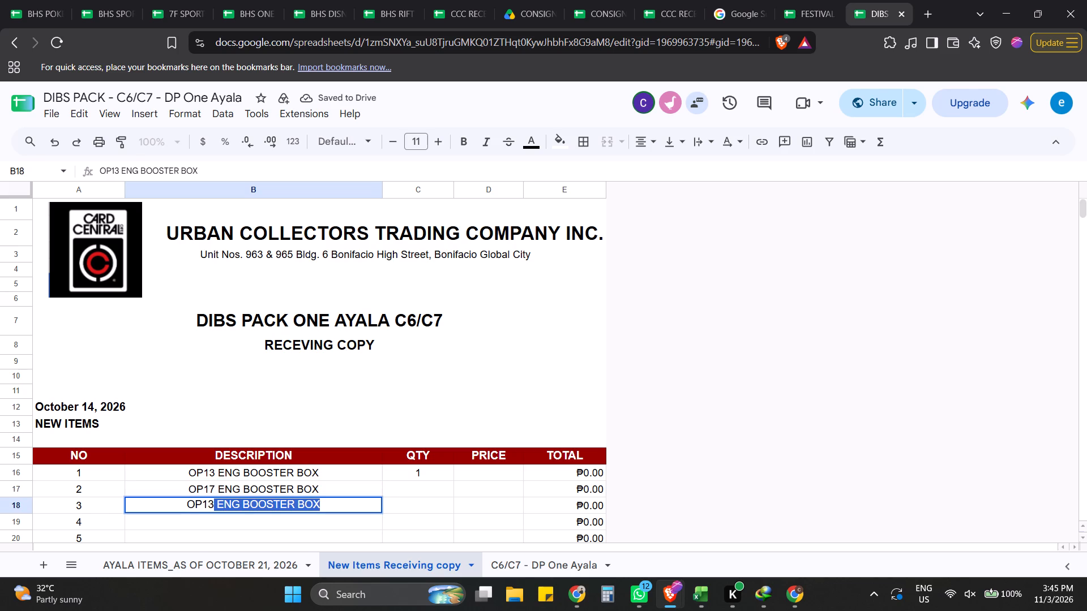
{"action": "key", "text": "j"}
{"action": "key", "text": "BackSpace"}
{"action": "key", "text": "space"}
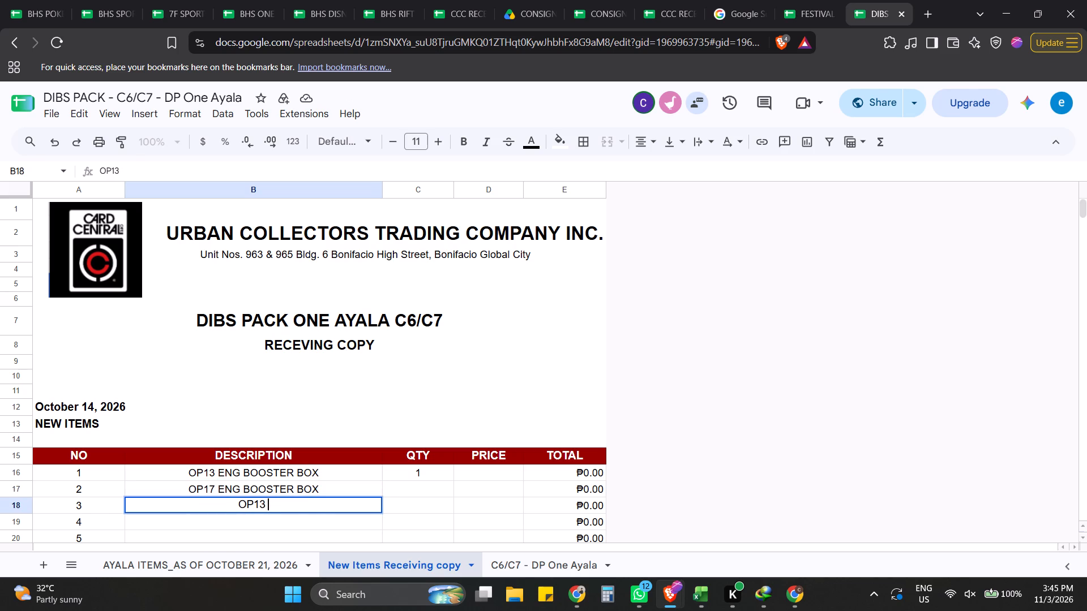
{"action": "type", "text": "JP"}
{"action": "key", "text": "space"}
{"action": "type", "text": "BOOSTER BUNDLE"}
{"action": "key", "text": "Return"}
Copy item 3's description into item 4 and change it to OP17 JP BOOSTER BUNDLE.
{"action": "key", "text": "Up"}
{"action": "key", "text": "ctrl+c"}
{"action": "key", "text": "Down"}
{"action": "key", "text": "ctrl+v"}
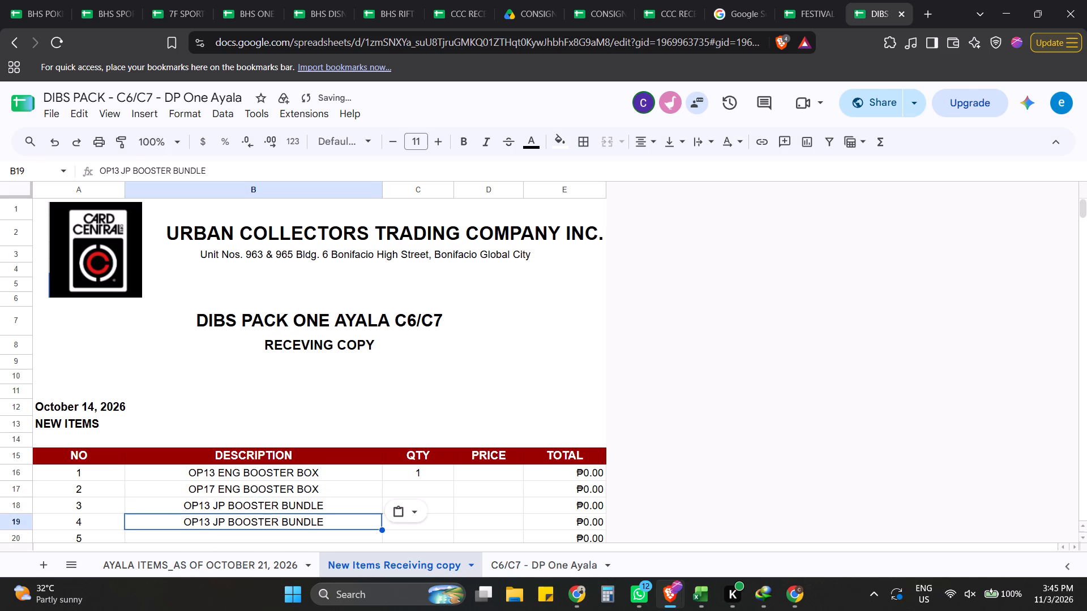
{"action": "triple_click", "coordinate": [209, 521]}
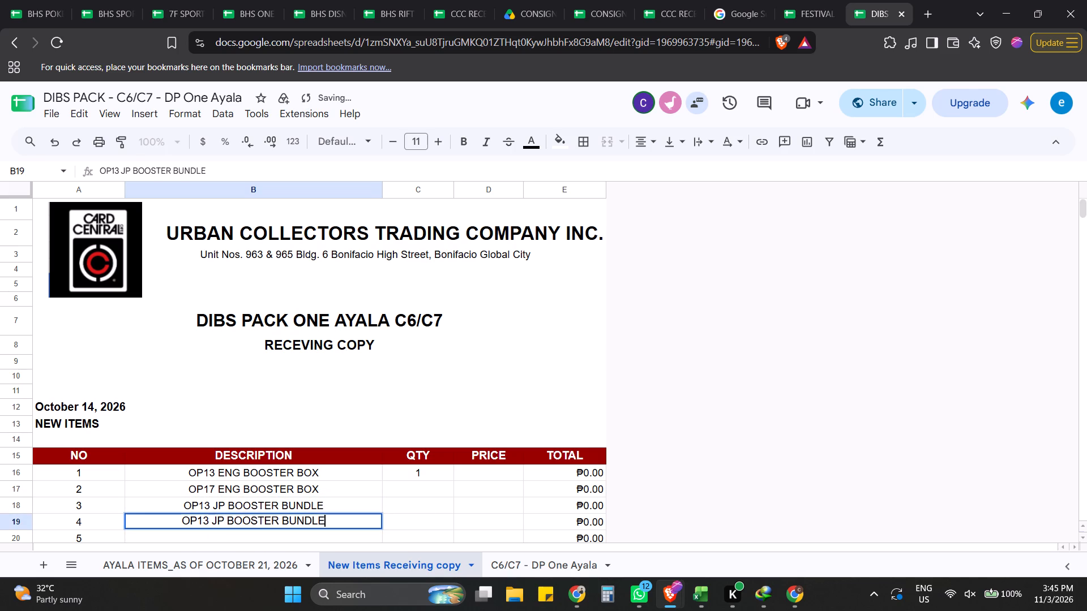
{"action": "left_click", "coordinate": [204, 519]}
{"action": "left_click", "coordinate": [206, 520]}
{"action": "key", "text": "BackSpace"}
{"action": "key", "text": "7"}
{"action": "key", "text": "Return"}
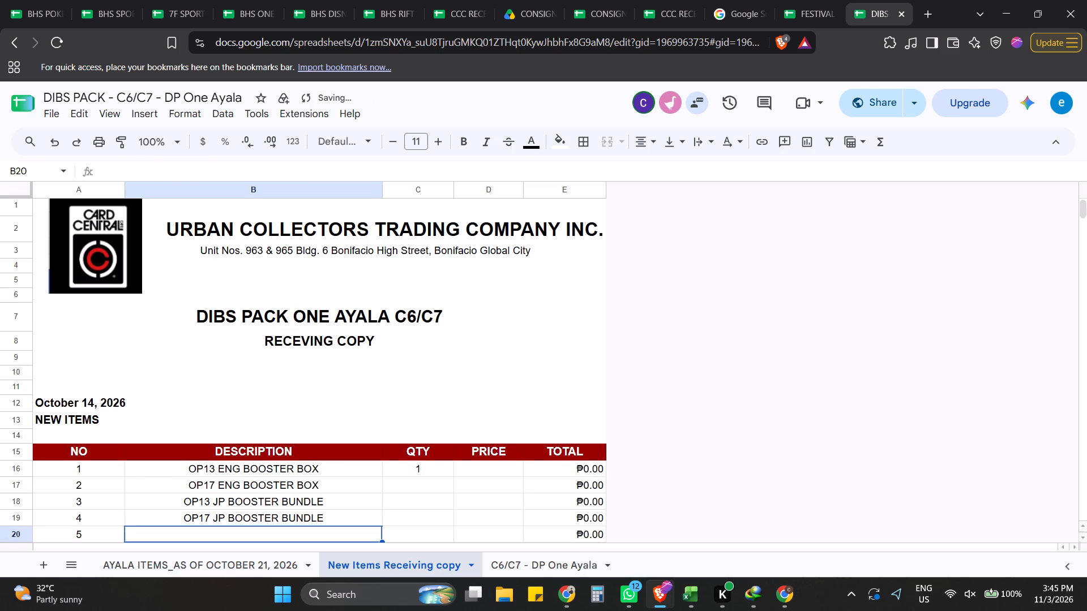
Enter RIFTBOUND RADIANCE BOOSTER BOX as the description of item 5.
{"action": "type", "text": "RI"}
{"action": "key", "text": "BackSpace"}
{"action": "key", "text": "f"}
{"action": "key", "text": "BackSpace"}
{"action": "type", "text": "IFTBOUND"}
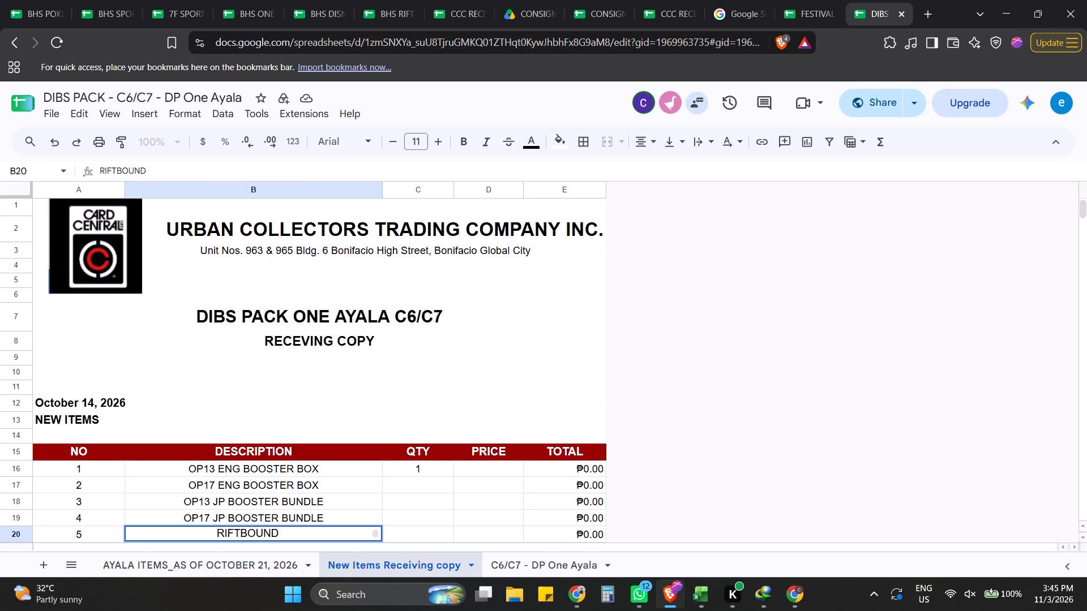
{"action": "key", "text": "space"}
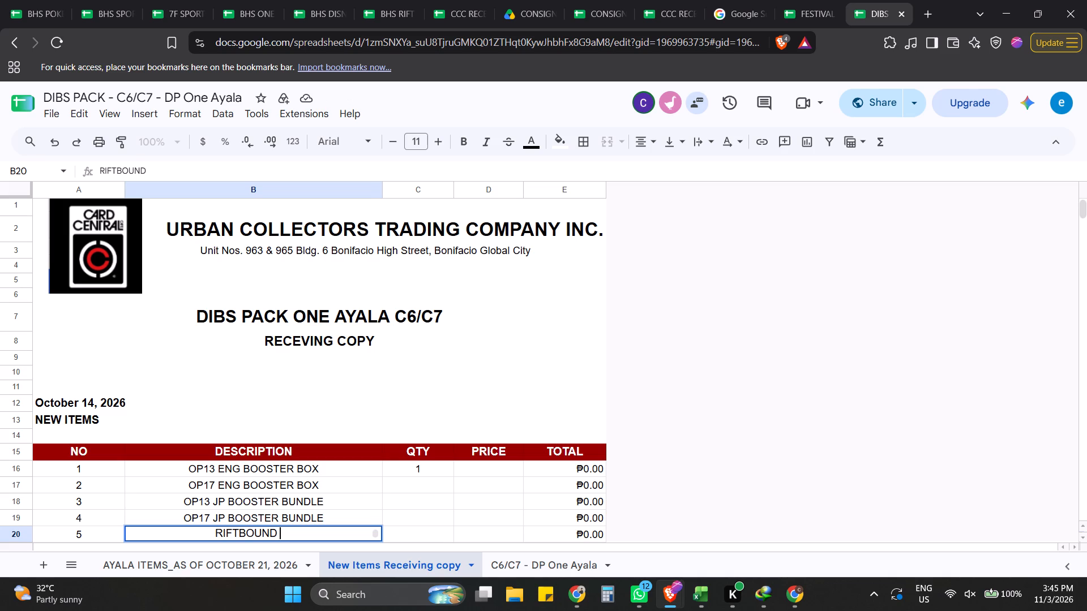
{"action": "type", "text": "RADIE"}
{"action": "key", "text": "BackSpace"}
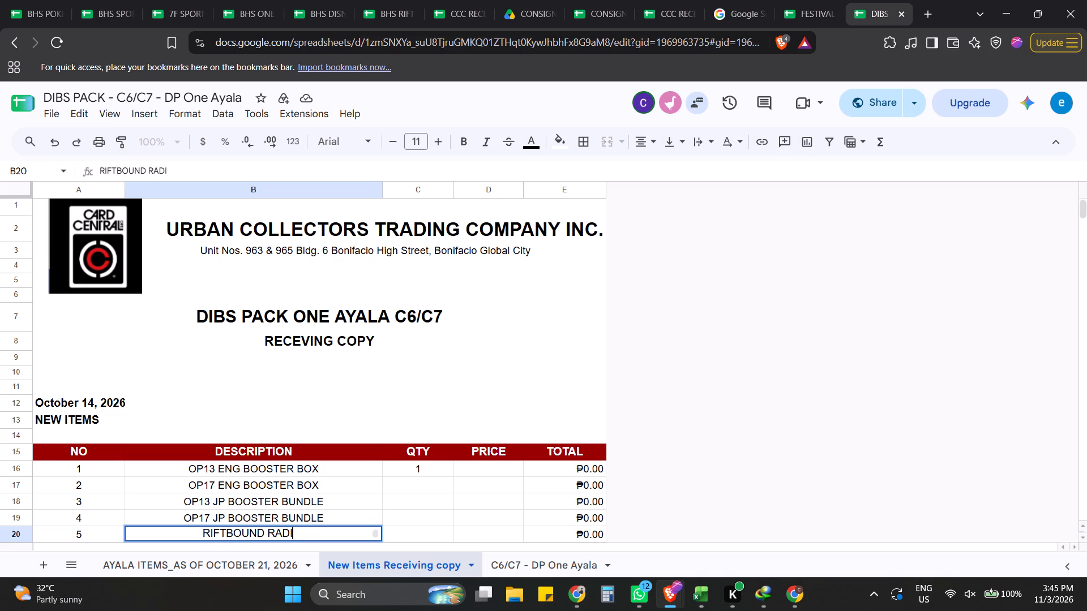
{"action": "type", "text": "ANCE"}
{"action": "key", "text": "space"}
{"action": "type", "text": "BOOSTER BOX"}
{"action": "key", "text": "Return"}
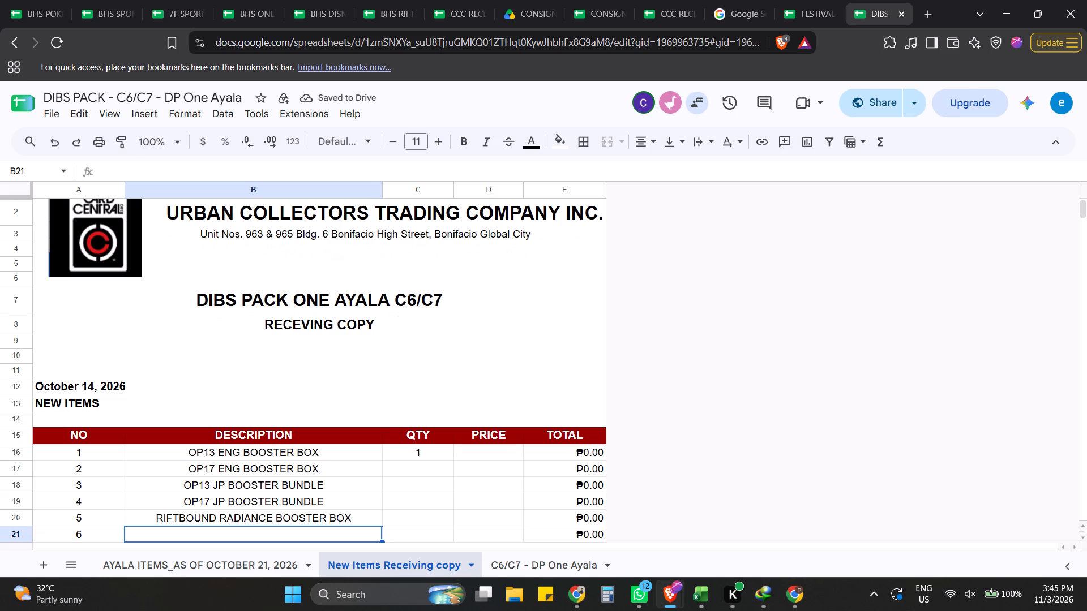
Enter 30TH JP BOOSTER BOX with quantity 2 as item 6.
{"action": "type", "text": "30TH JP"}
{"action": "key", "text": "space"}
{"action": "type", "text": "BOOSTER BOX"}
{"action": "key", "text": "Tab"}
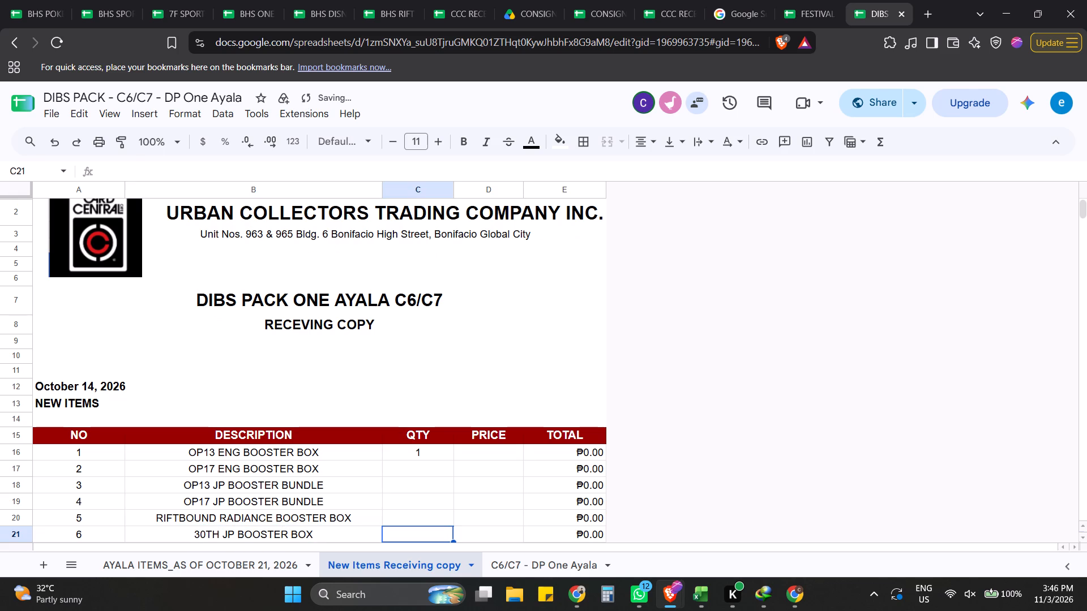
{"action": "key", "text": "2"}
Enter TOPPS CHROME UPDATE BLASTER BOX as the description of item 7.
{"action": "key", "text": "Left"}
{"action": "key", "text": "Down"}
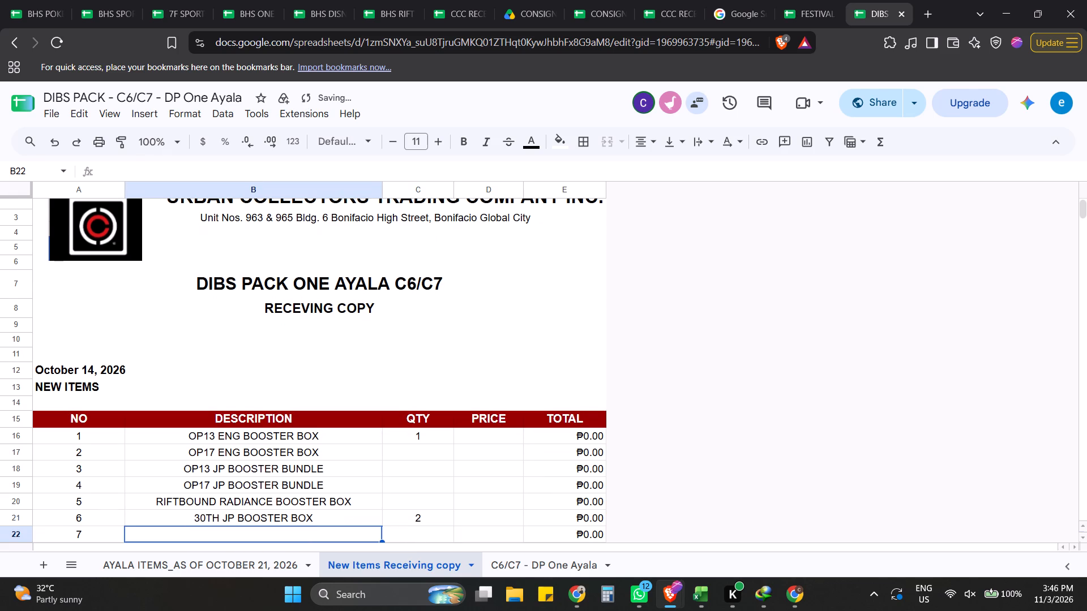
{"action": "type", "text": "TOO"}
{"action": "key", "text": "BackSpace"}
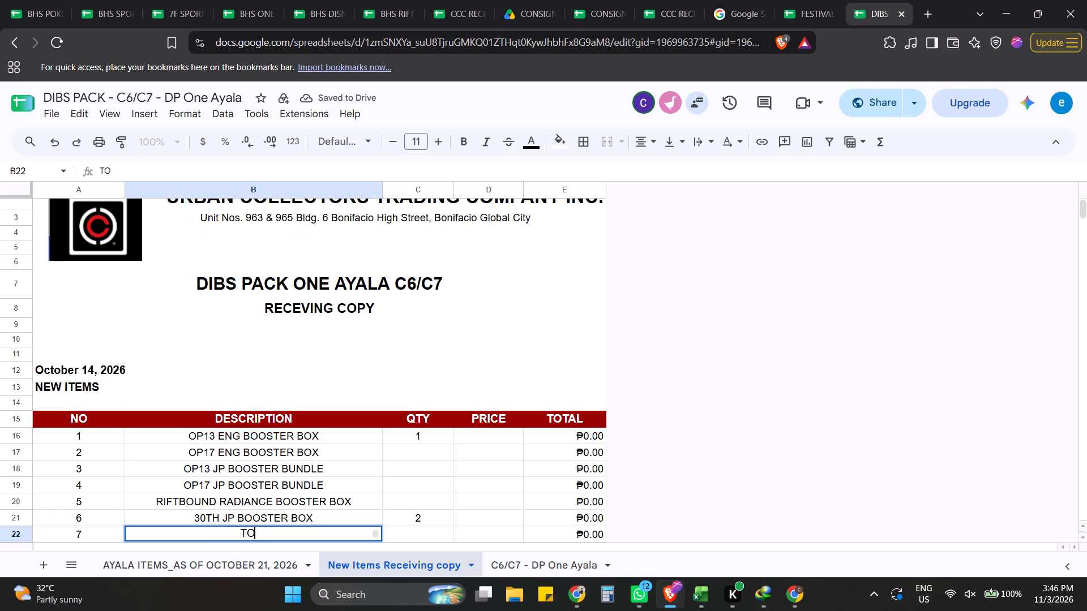
{"action": "type", "text": "PPS"}
{"action": "key", "text": "space"}
{"action": "type", "text": "CHROME"}
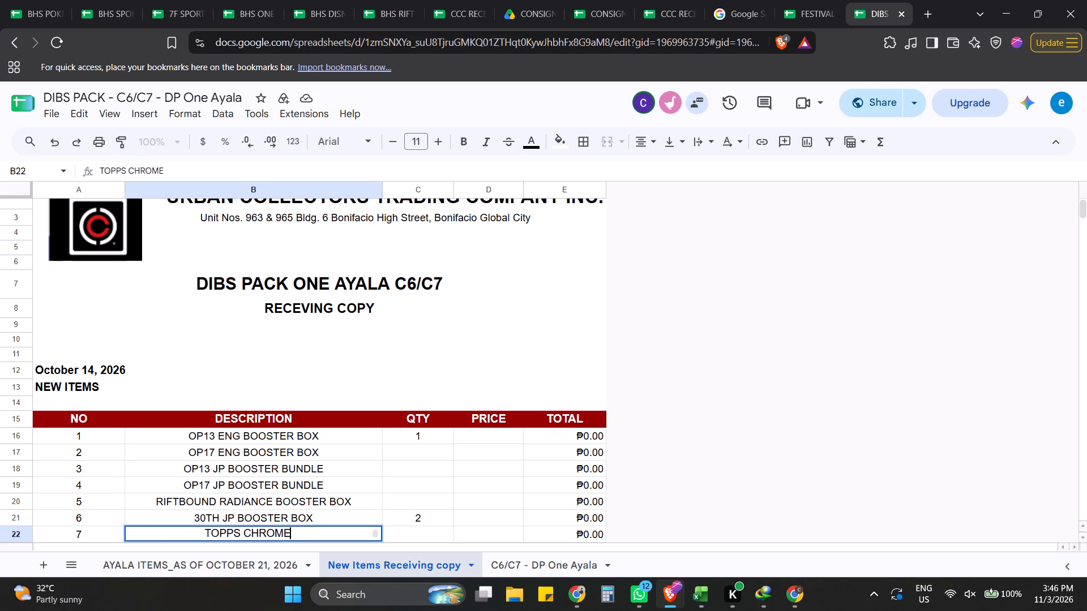
{"action": "key", "text": "space"}
{"action": "type", "text": "UPDATE"}
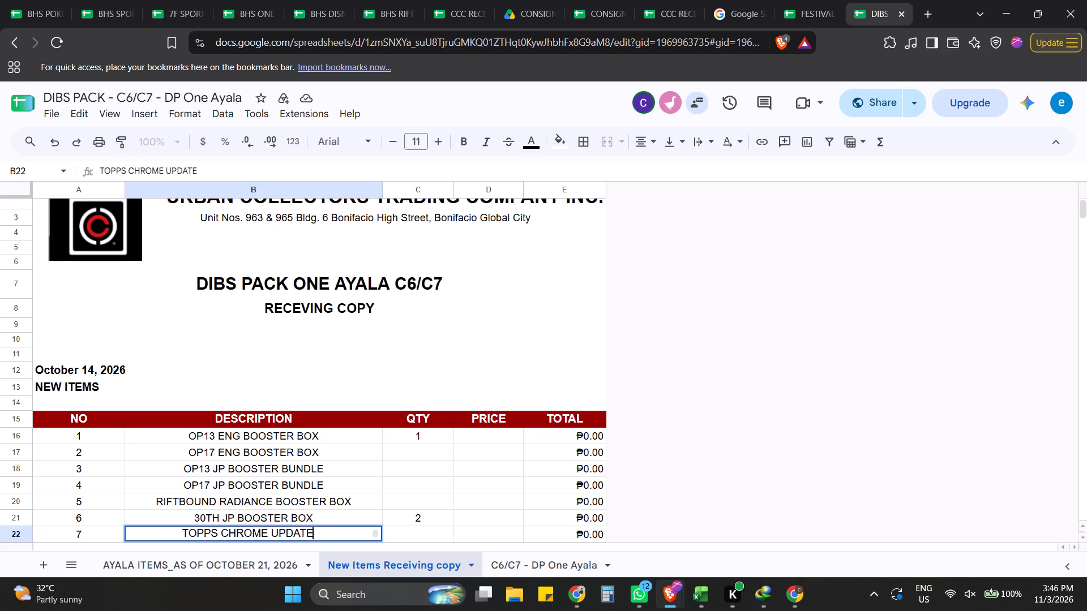
{"action": "key", "text": "space"}
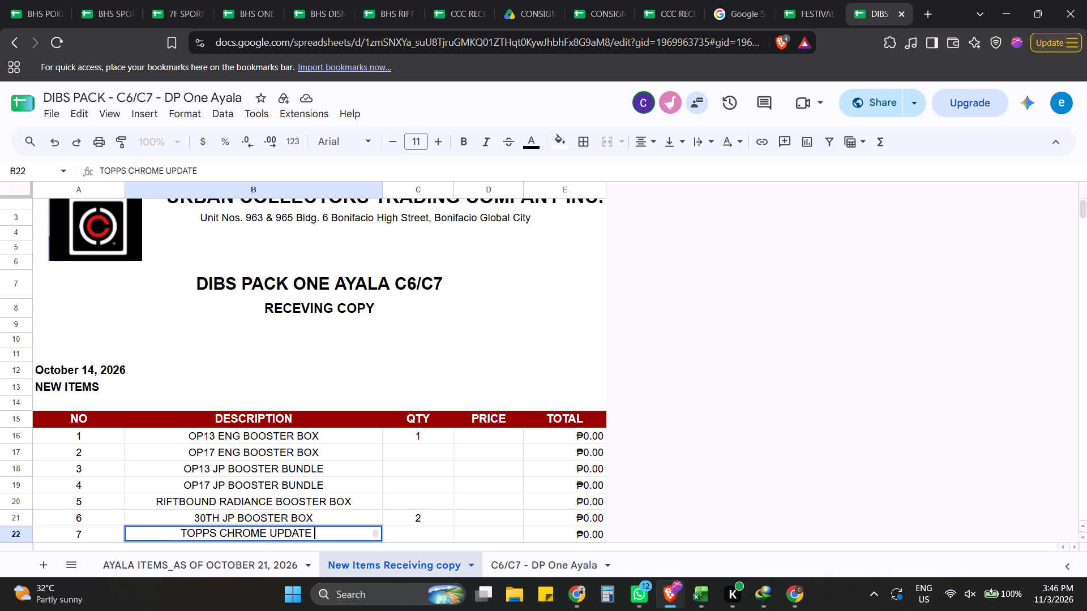
{"action": "type", "text": "BAST"}
{"action": "key", "text": "BackSpace"}
{"action": "key", "text": "BackSpace"}
{"action": "key", "text": "BackSpace"}
{"action": "type", "text": "LASTER BX"}
{"action": "key", "text": "BackSpace"}
{"action": "type", "text": "OX"}
{"action": "key", "text": "Return"}
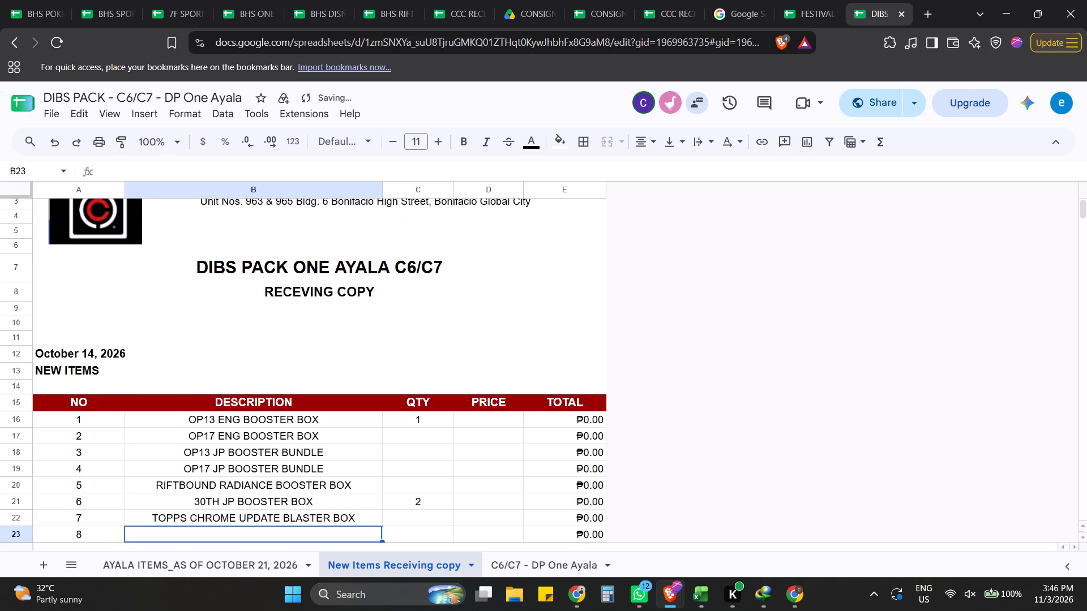
Enter NBA HOOPS BLASTER BOX as the description of item 8.
{"action": "type", "text": "BH"}
{"action": "key", "text": "BackSpace"}
{"action": "key", "text": "BackSpace"}
{"action": "key", "text": "b"}
{"action": "key", "text": "BackSpace"}
{"action": "type", "text": "NBA HOOPS"}
{"action": "key", "text": "space"}
{"action": "type", "text": "BLASTER BOX"}
{"action": "key", "text": "Return"}
Enter COURT KINGS BLSATER BOX as the description of item 9.
{"action": "type", "text": "COURKING"}
{"action": "key", "text": "BackSpace"}
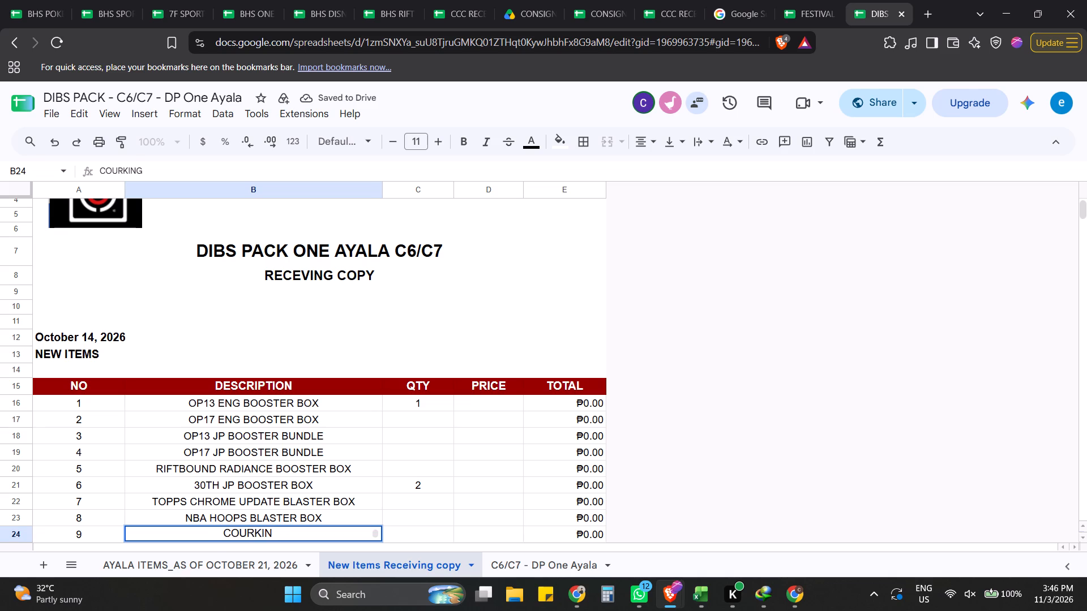
{"action": "key", "text": "BackSpace"}
{"action": "key", "text": "BackSpace"}
{"action": "key", "text": "BackSpace"}
{"action": "type", "text": "TKIN"}
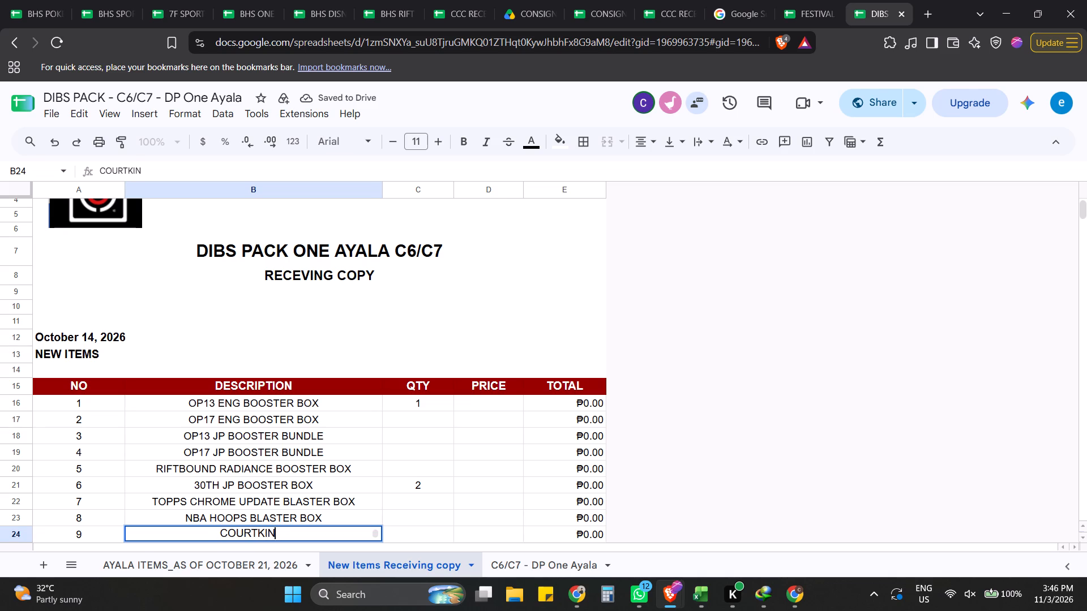
{"action": "key", "text": "BackSpace"}
{"action": "key", "text": "BackSpace"}
{"action": "key", "text": "BackSpace"}
{"action": "key", "text": "space"}
{"action": "type", "text": "KING"}
{"action": "key", "text": "s"}
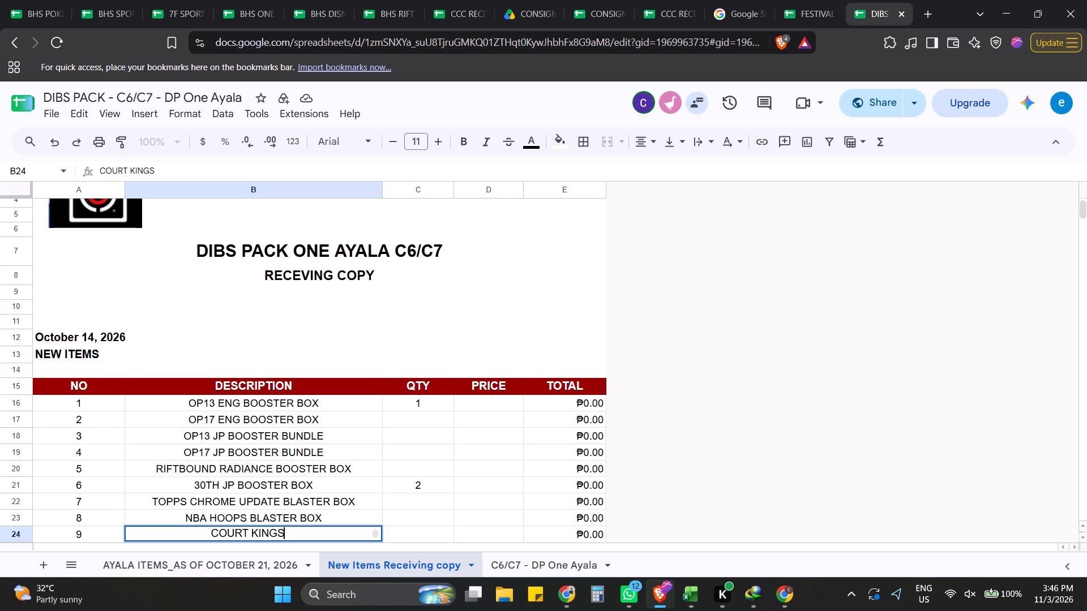
{"action": "key", "text": "space"}
{"action": "type", "text": "BLSATER BOX"}
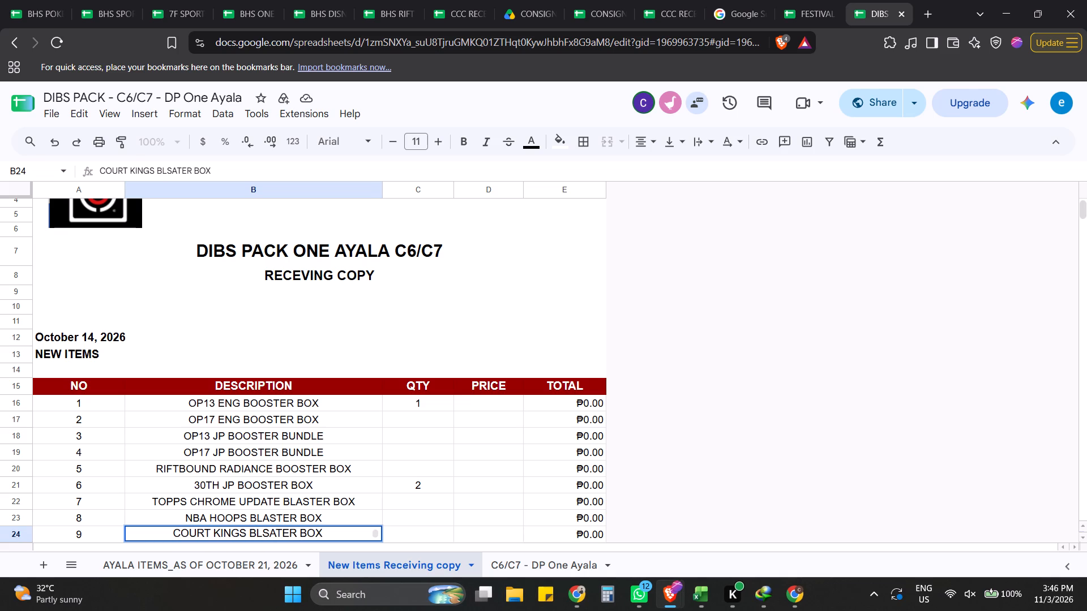
{"action": "key", "text": "Return"}
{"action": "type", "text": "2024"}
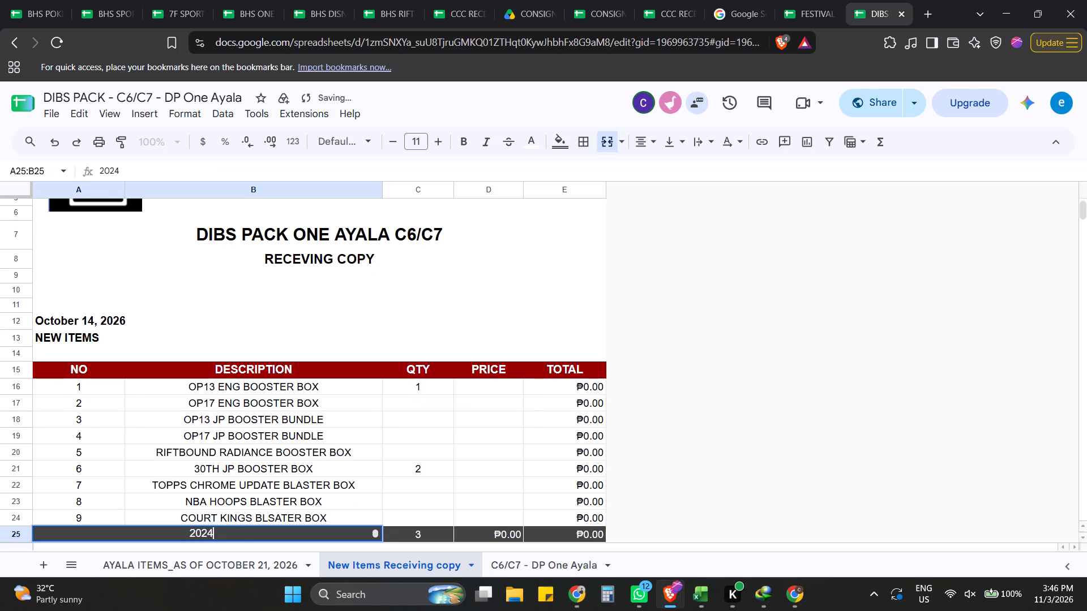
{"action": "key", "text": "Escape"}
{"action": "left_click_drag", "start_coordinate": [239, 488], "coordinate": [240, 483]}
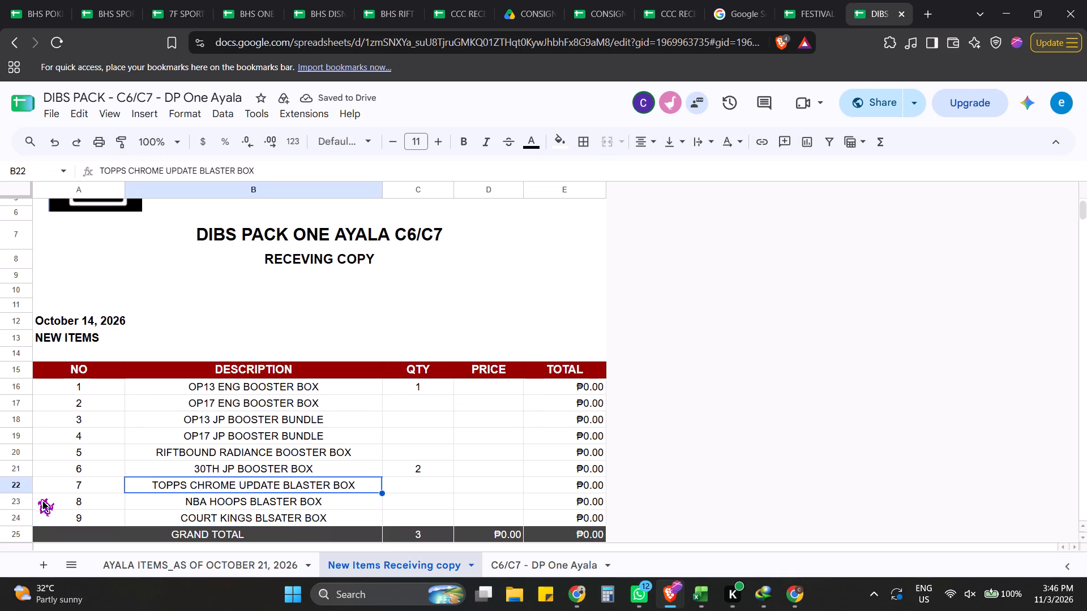
Insert two empty rows between item 9 and the GRAND TOTAL row.
{"action": "left_click", "coordinate": [28, 517]}
{"action": "right_click", "coordinate": [27, 518]}
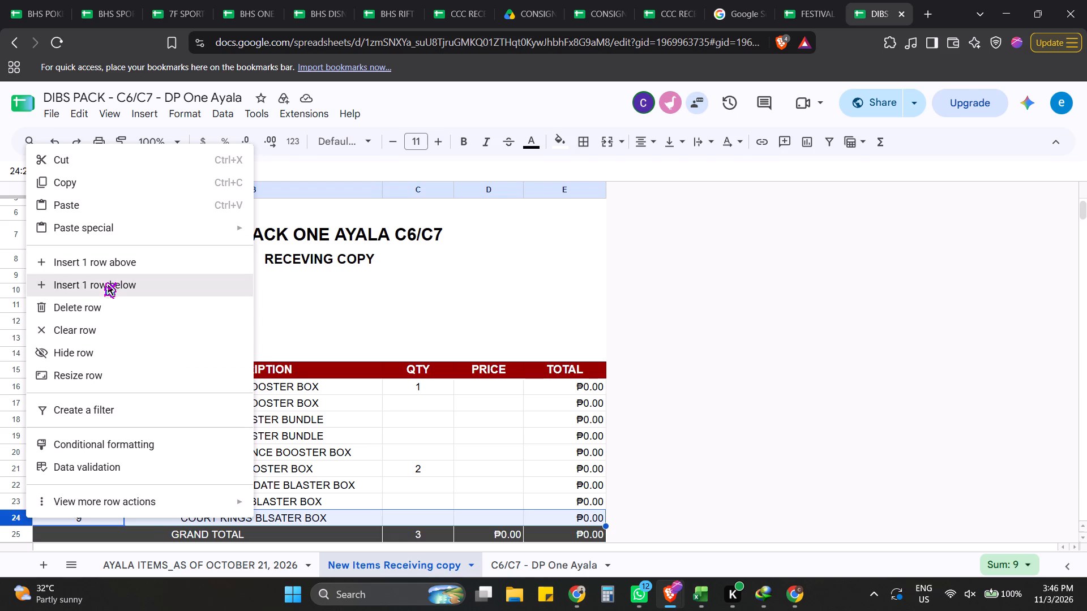
{"action": "left_click", "coordinate": [102, 285]}
{"action": "scroll", "coordinate": [161, 427], "scroll_direction": "down", "scroll_amount": 2}
{"action": "right_click", "coordinate": [24, 486]}
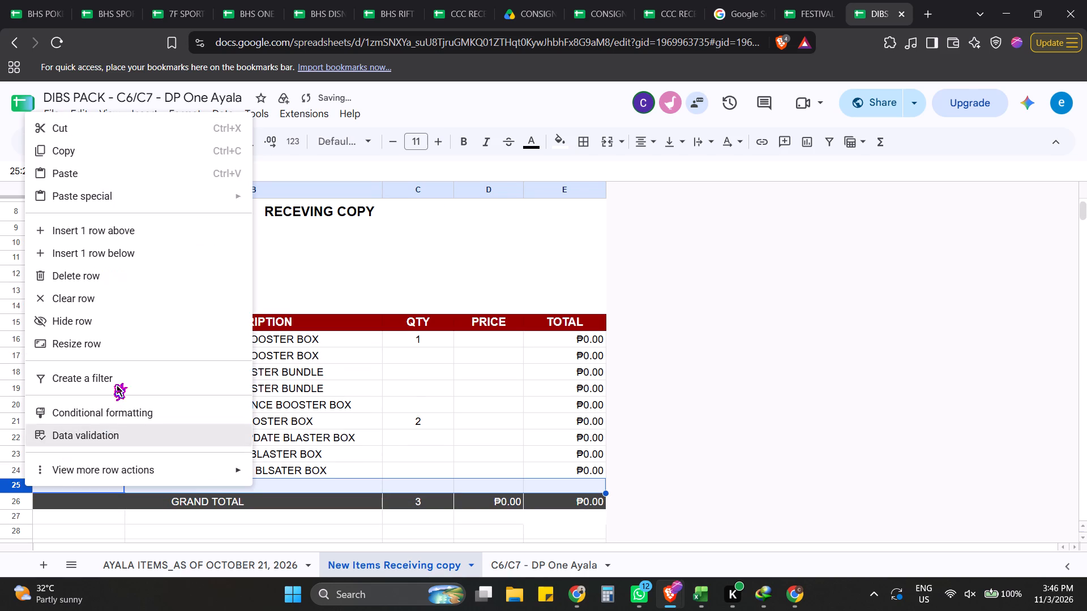
{"action": "left_click", "coordinate": [108, 248]}
Review the item descriptions already entered in the receiving copy table, from OP13 ENG BOOSTER BOX down to NBA HOOPS BLASTER BOX.
{"action": "left_click", "coordinate": [88, 488]}
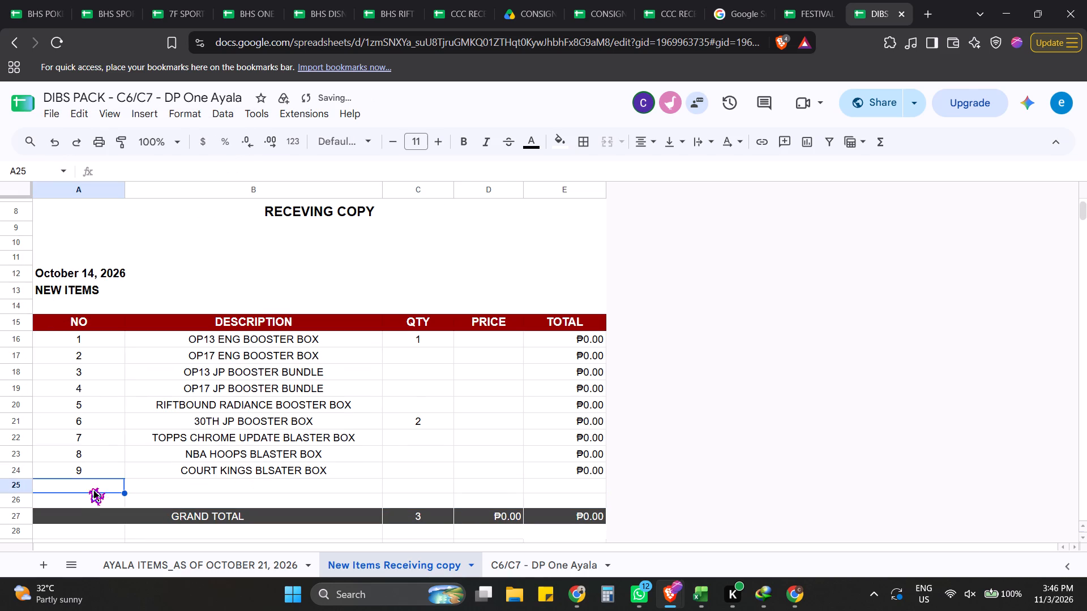
{"action": "left_click", "coordinate": [217, 487]}
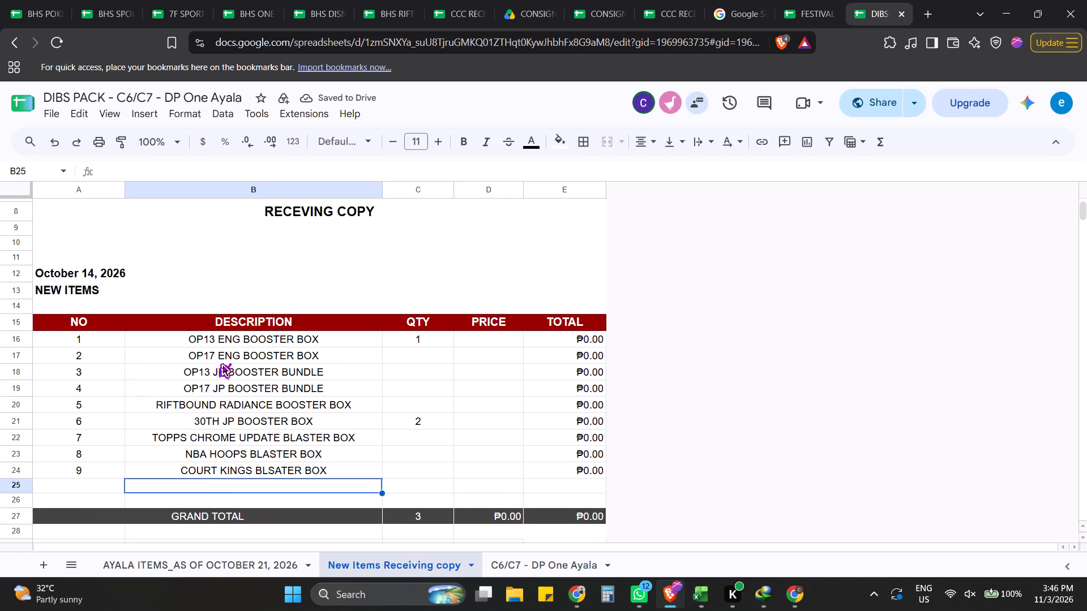
{"action": "left_click", "coordinate": [223, 341]}
{"action": "left_click", "coordinate": [225, 358]}
{"action": "left_click", "coordinate": [228, 375]}
{"action": "left_click", "coordinate": [230, 391]}
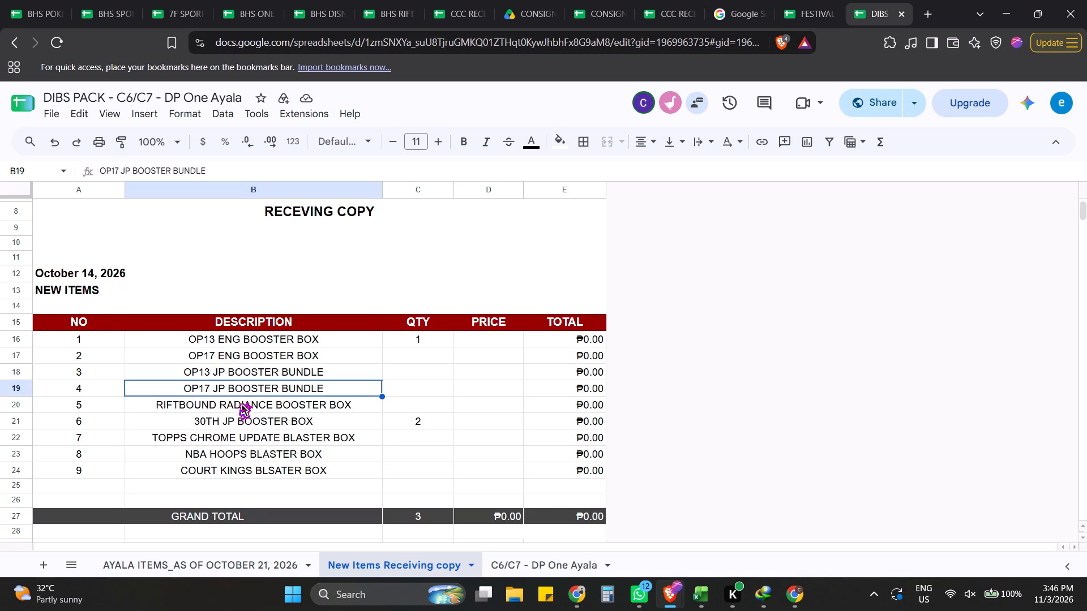
{"action": "left_click", "coordinate": [235, 407]}
{"action": "left_click", "coordinate": [242, 418]}
{"action": "left_click", "coordinate": [242, 429]}
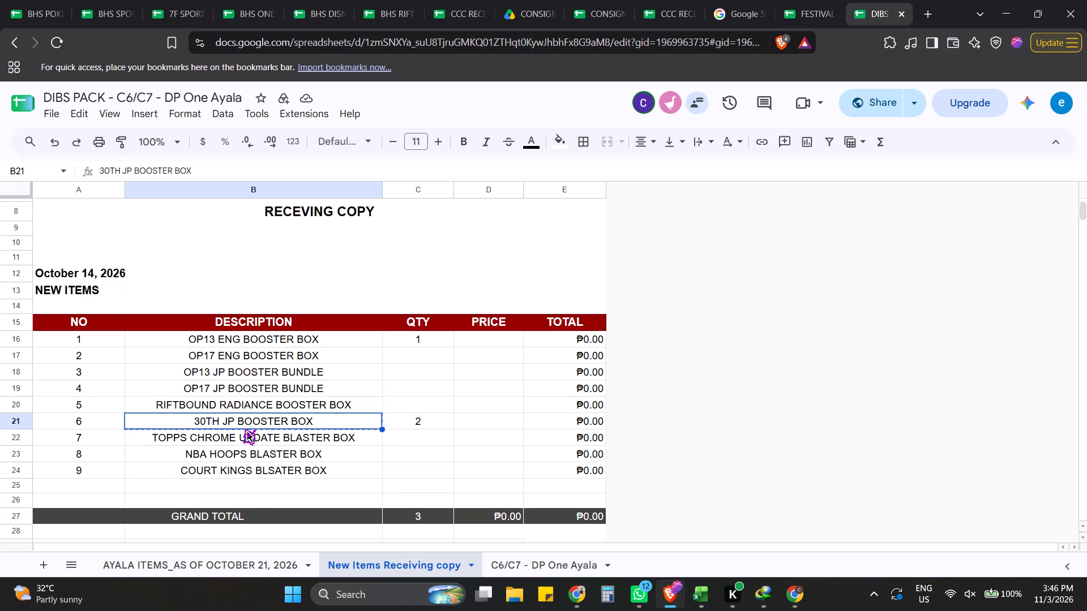
{"action": "left_click", "coordinate": [240, 454]}
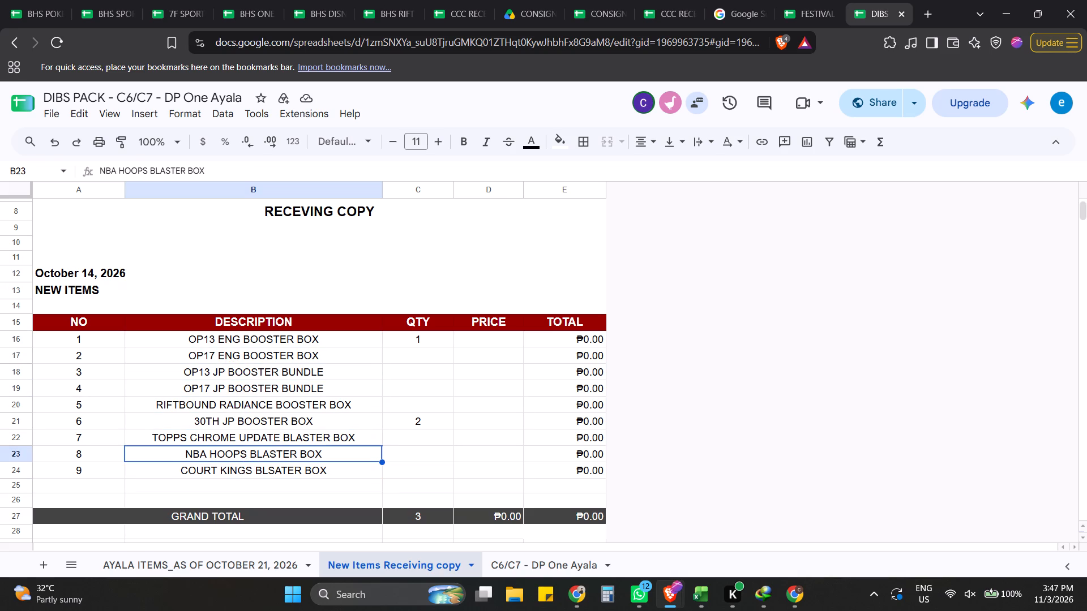
Enter 2024 TOPSS CHROME TENNIS BLASTER BOX as the description in the first empty row below item 9.
{"action": "left_click", "coordinate": [248, 483]}
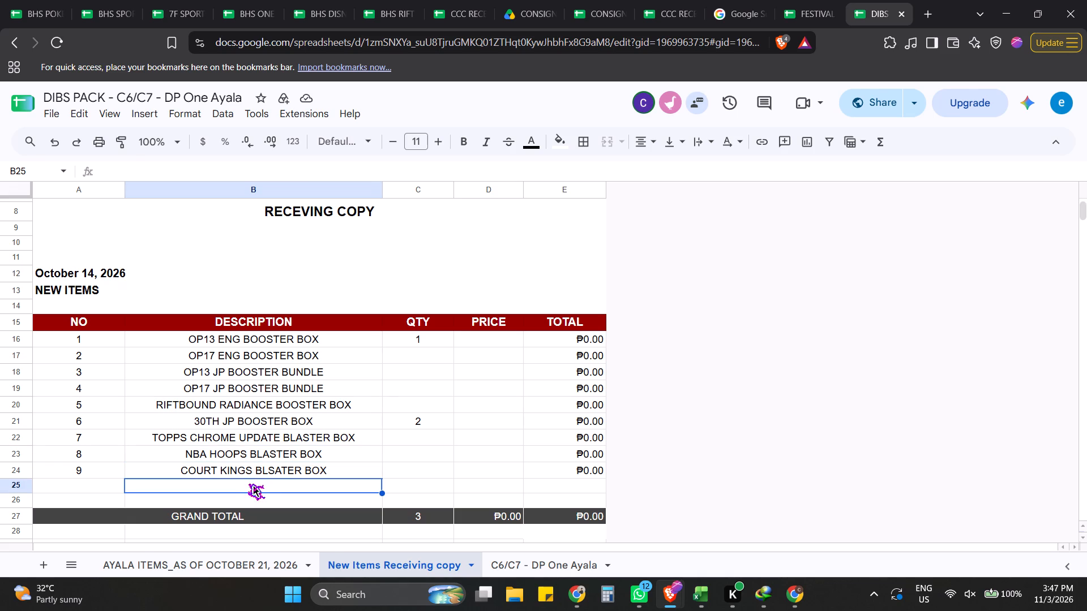
{"action": "type", "text": "202"}
{"action": "key", "text": "4"}
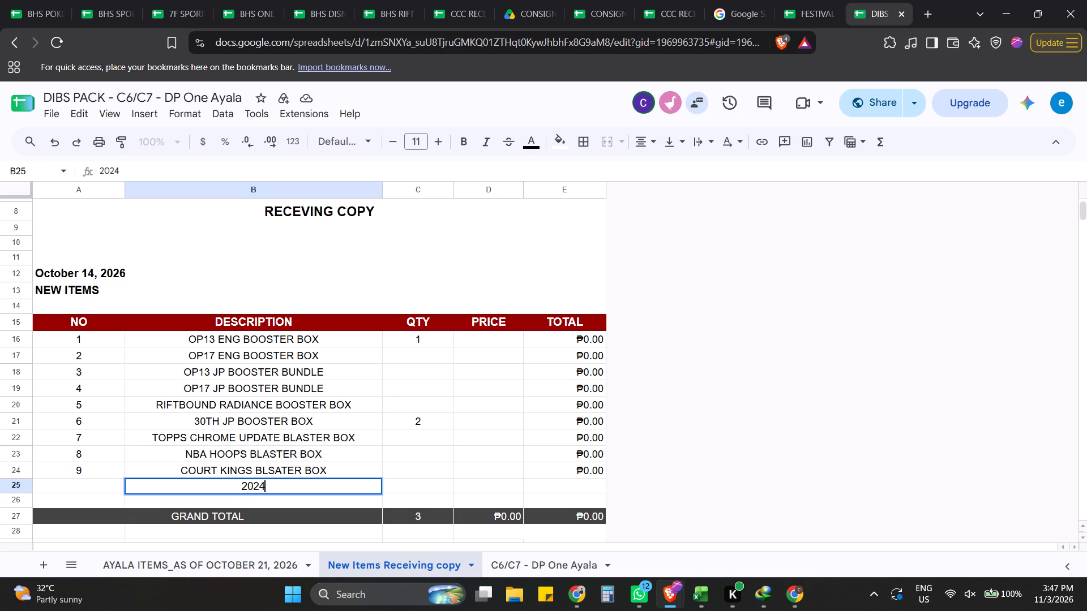
{"action": "key", "text": "space"}
{"action": "type", "text": "TOPSS CHROME"}
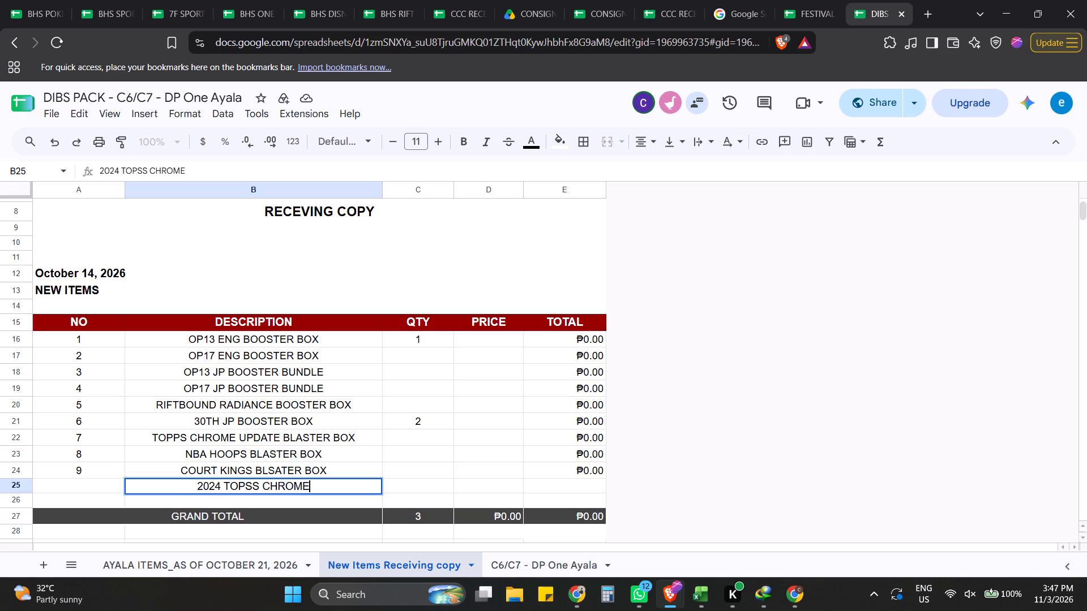
{"action": "key", "text": "space"}
{"action": "type", "text": "TENNIS BLASTER BOX"}
{"action": "key", "text": "Return"}
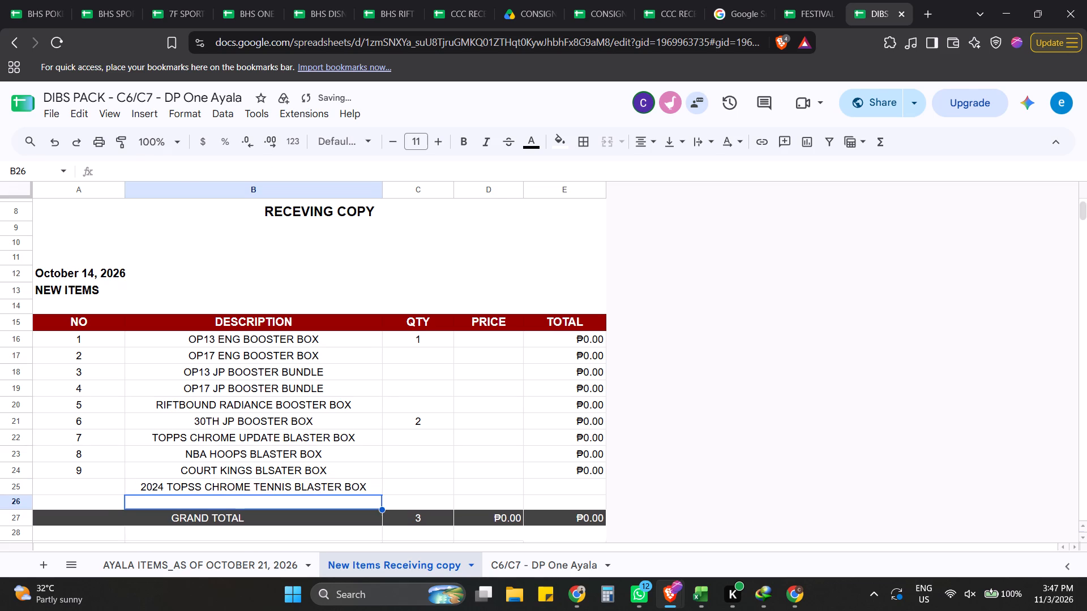
Enter 2026 TOPPS CHROME TENNIS BLASTER BOX as the description in the last empty row above GRAND TOTAL.
{"action": "type", "text": "2026 TOPPS CHROME"}
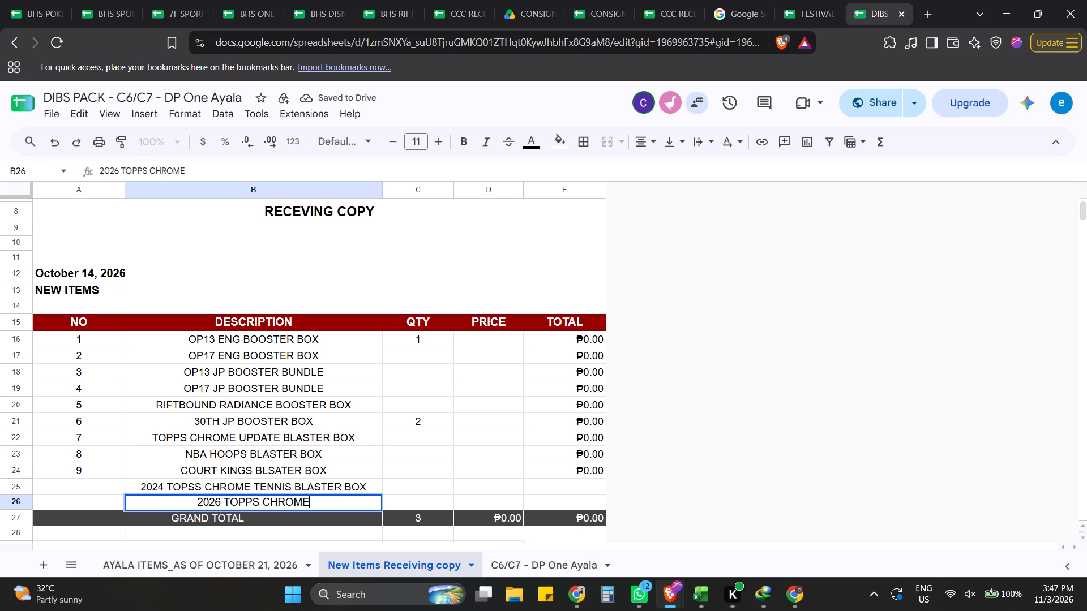
{"action": "key", "text": "space"}
{"action": "type", "text": "TENNIS BLASTER BOX"}
{"action": "key", "text": "Tab"}
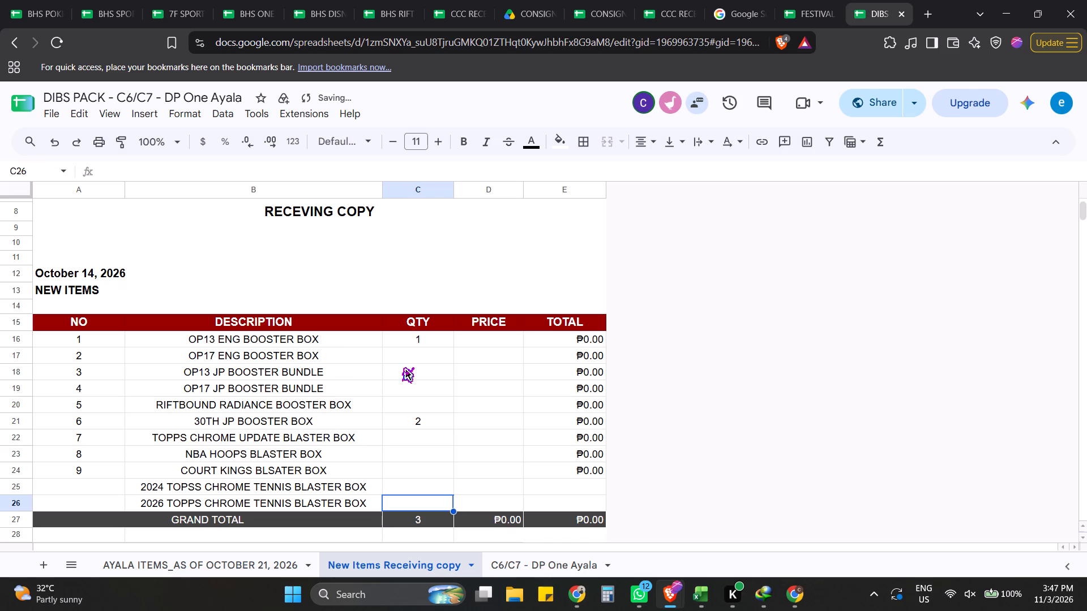
Set the quantity to 1 for each of items 2 to 5 and to 2 for item 7, TOPPS CHROME UPDATE BLASTER BOX.
{"action": "left_click", "coordinate": [418, 360]}
{"action": "key", "text": "1"}
{"action": "left_click", "coordinate": [424, 371]}
{"action": "key", "text": "1"}
{"action": "left_click", "coordinate": [420, 383]}
{"action": "key", "text": "1"}
{"action": "left_click", "coordinate": [416, 400]}
{"action": "key", "text": "1"}
{"action": "left_click", "coordinate": [417, 434]}
{"action": "key", "text": "2"}
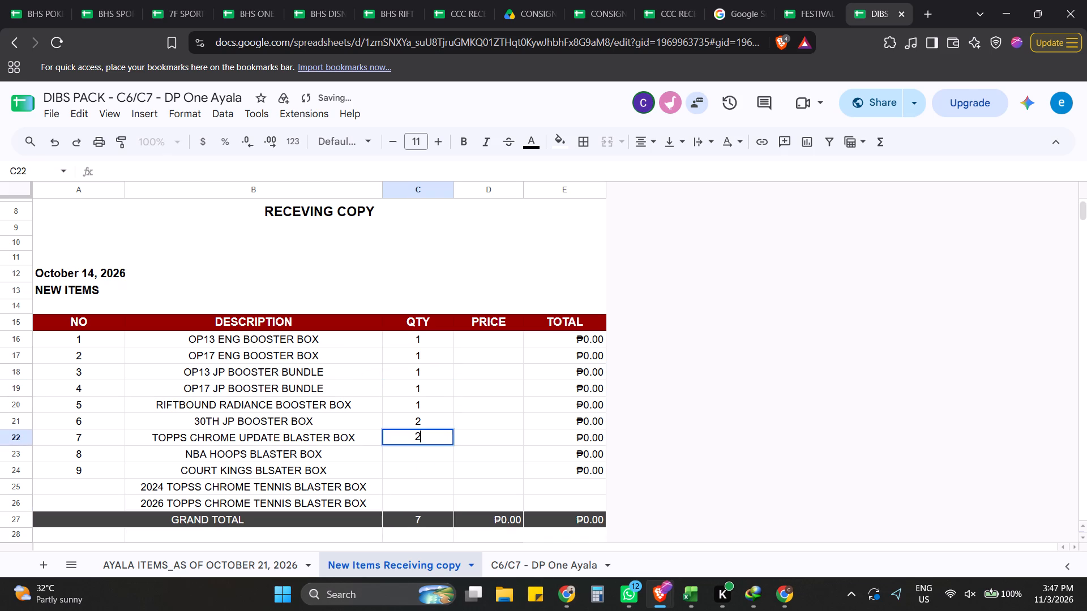
Set the quantity to 1 for both item 8, NBA HOOPS BLASTER BOX, and item 9, COURT KINGS BLSATER BOX.
{"action": "left_click", "coordinate": [417, 460]}
{"action": "left_click", "coordinate": [414, 410]}
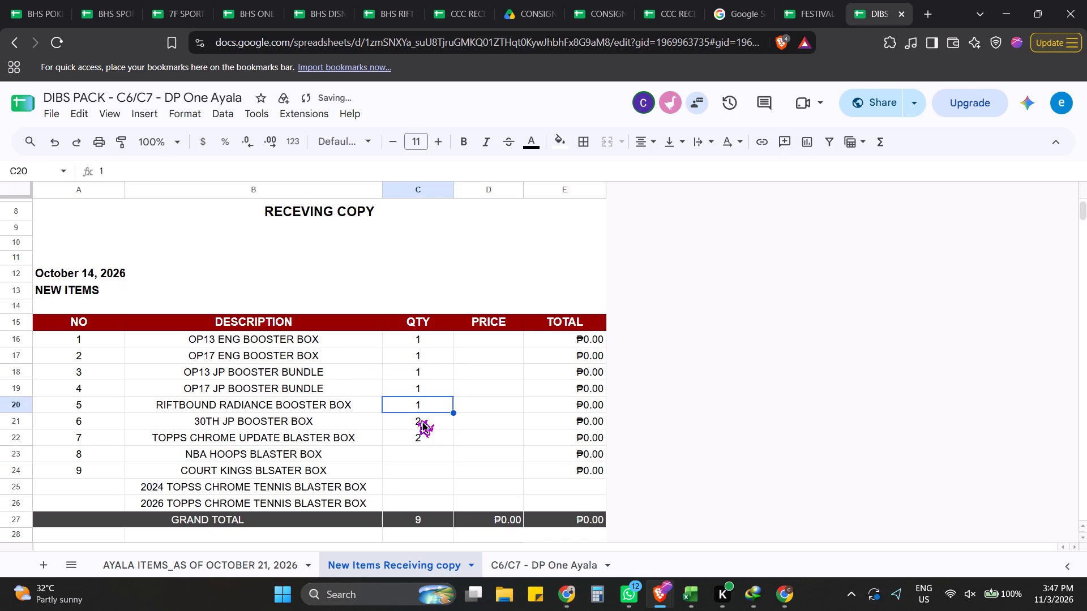
{"action": "left_click", "coordinate": [420, 448]}
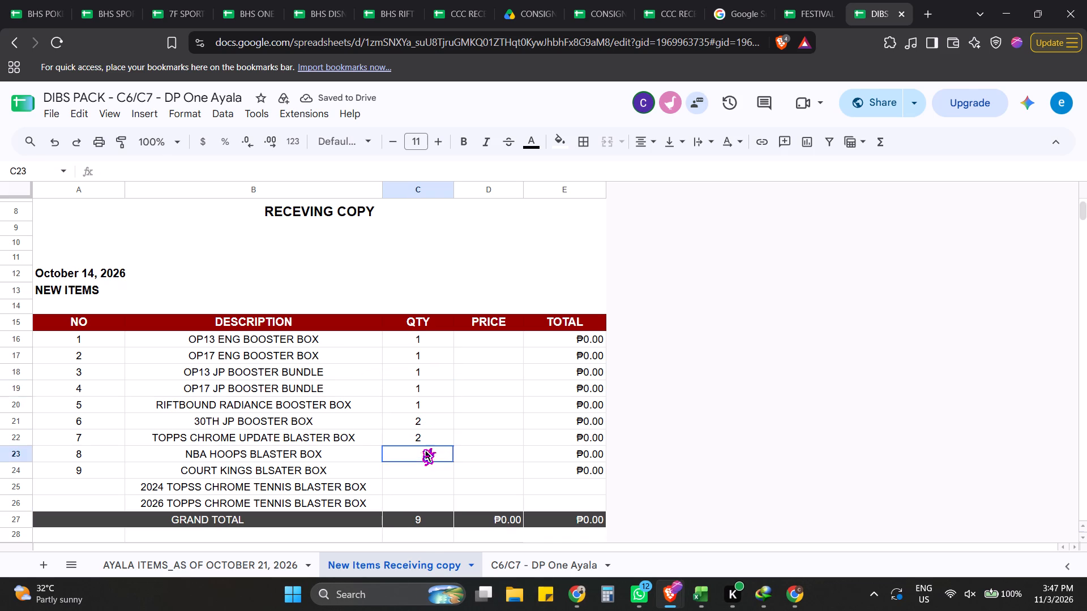
{"action": "left_click", "coordinate": [421, 433]}
{"action": "left_click", "coordinate": [415, 455]}
{"action": "key", "text": "1"}
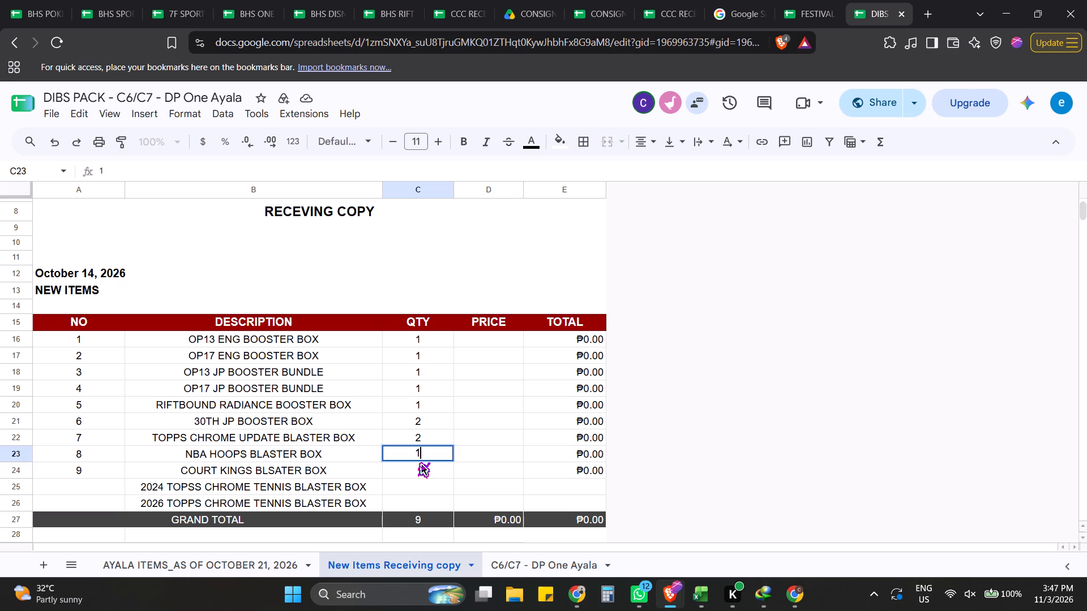
{"action": "left_click", "coordinate": [418, 470]}
{"action": "key", "text": "1"}
Set the quantities of the tennis blaster boxes to 2 for the 2024 box and 3 for the 2026 box.
{"action": "left_click", "coordinate": [418, 489]}
{"action": "key", "text": "2"}
{"action": "left_click", "coordinate": [416, 502]}
{"action": "key", "text": "3"}
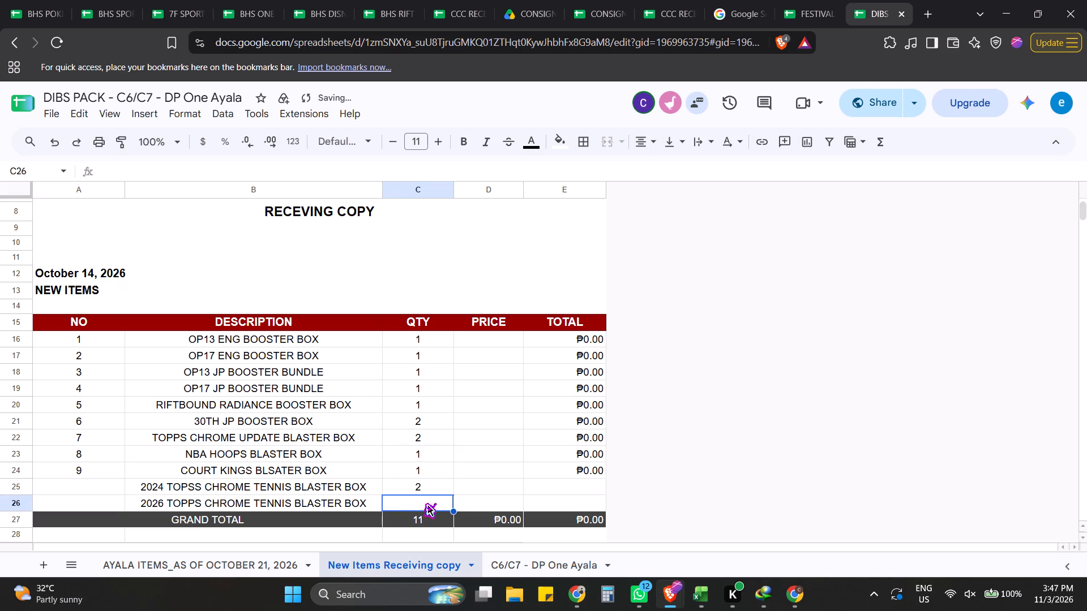
{"action": "left_click", "coordinate": [504, 501]}
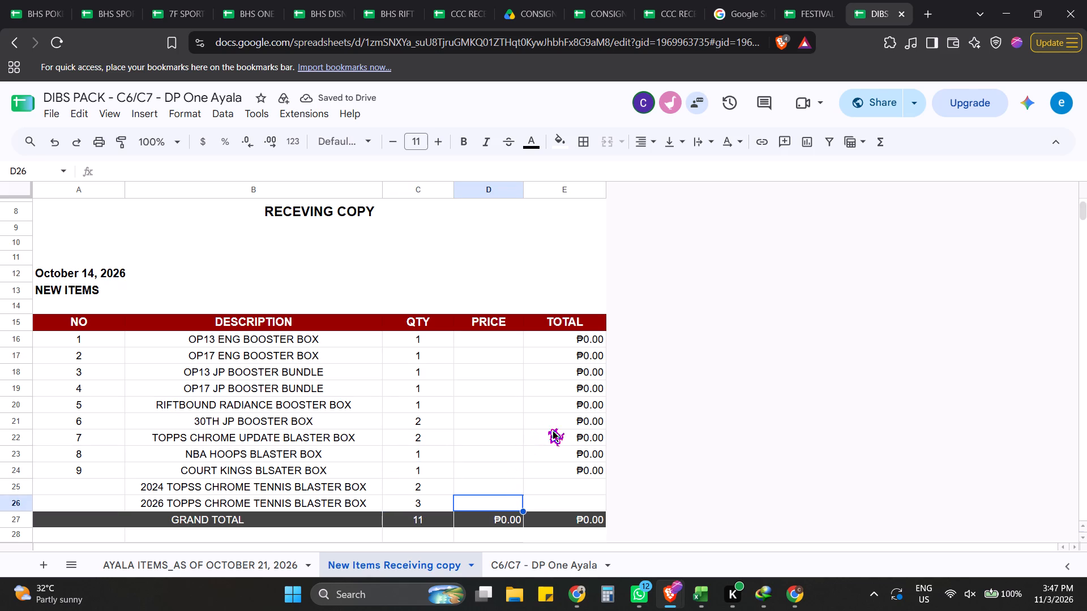
Extend the TOTAL formula from item 9 down to the two tennis blaster box rows.
{"action": "left_click", "coordinate": [583, 480]}
{"action": "left_click", "coordinate": [560, 506]}
{"action": "left_click", "coordinate": [580, 486]}
{"action": "left_click", "coordinate": [588, 468]}
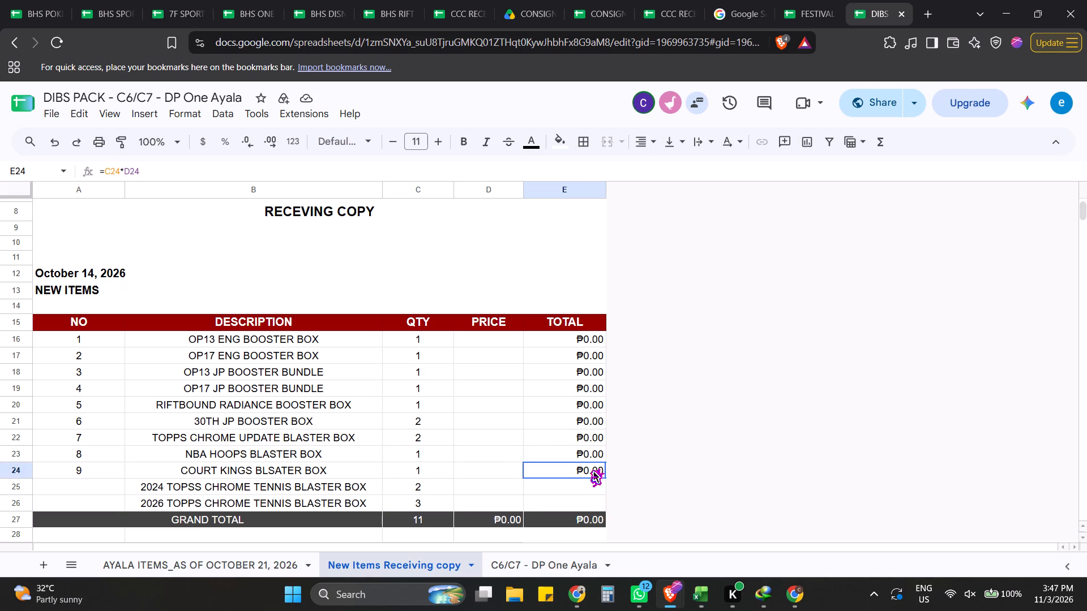
{"action": "left_click_drag", "start_coordinate": [606, 476], "coordinate": [602, 501]}
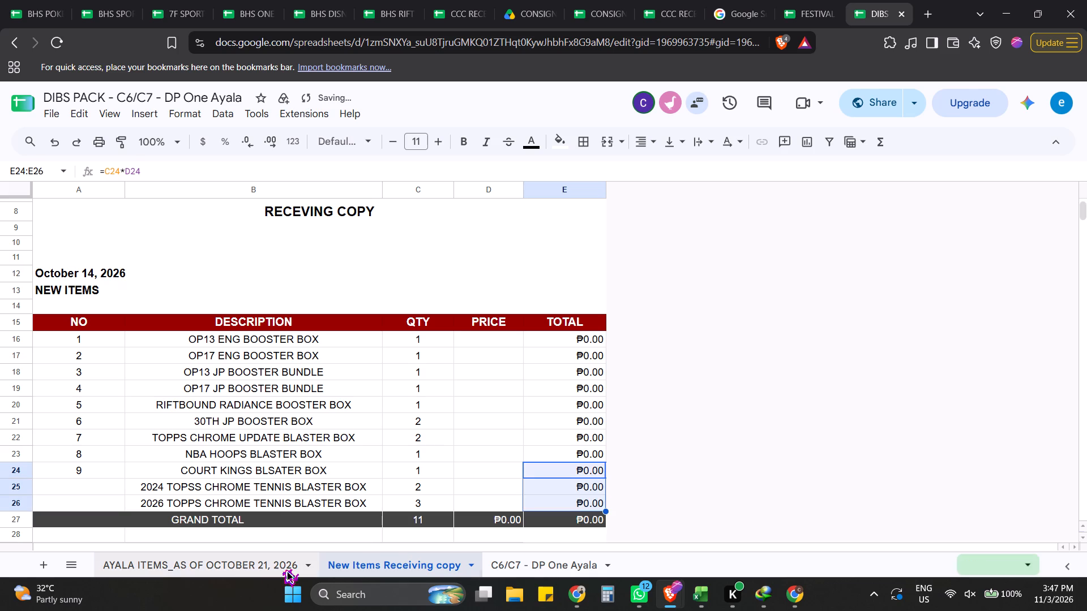
Copy the ₱6,000.00 SRP of TOPPS CHROME UPDATE BLASTER BOX from the AYALA ITEMS sheet into item 7's price, without its formatting.
{"action": "left_click", "coordinate": [193, 565]}
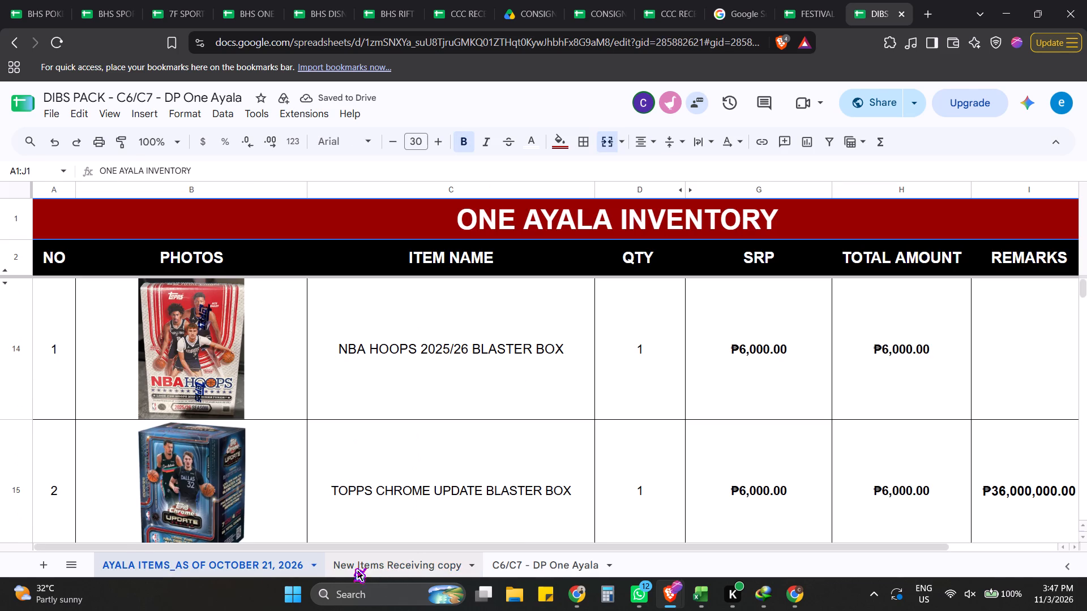
{"action": "left_click", "coordinate": [396, 561]}
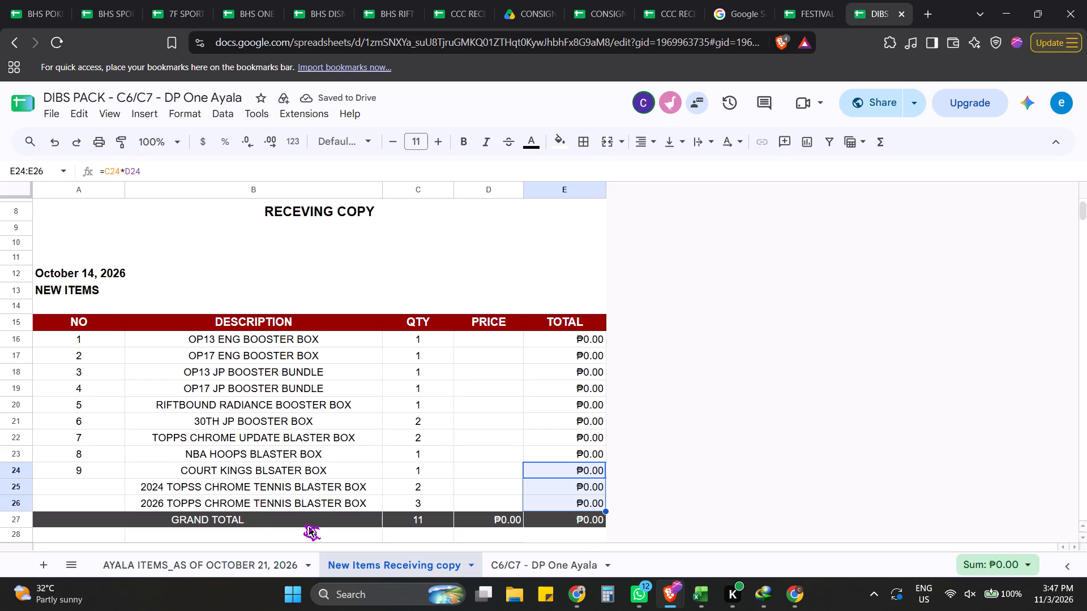
{"action": "left_click", "coordinate": [205, 561]}
{"action": "left_click", "coordinate": [774, 494]}
{"action": "key", "text": "ctrl+c"}
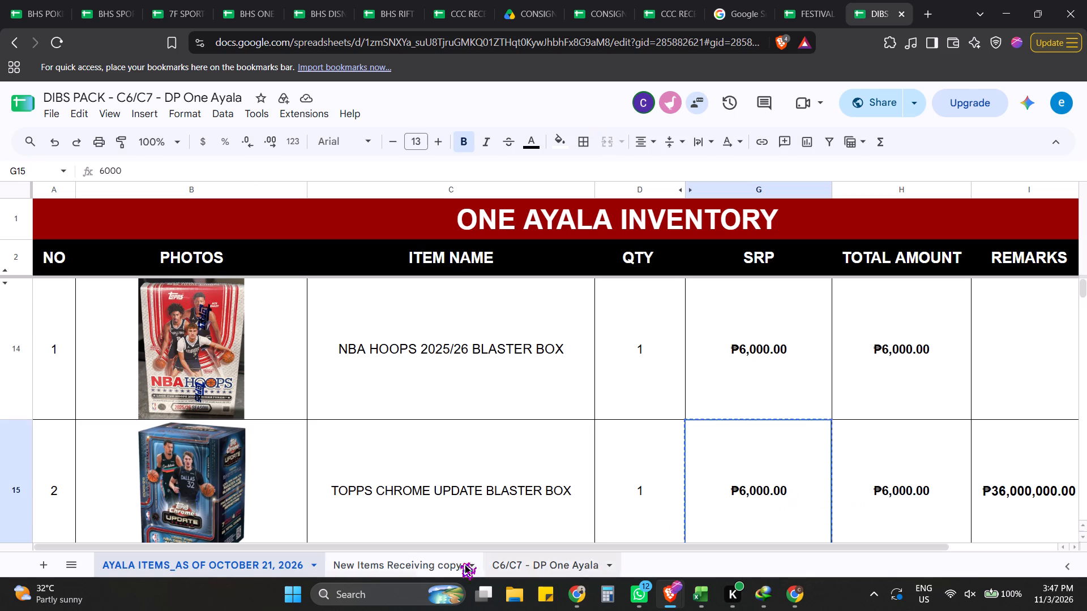
{"action": "left_click", "coordinate": [392, 569]}
{"action": "left_click", "coordinate": [510, 448]}
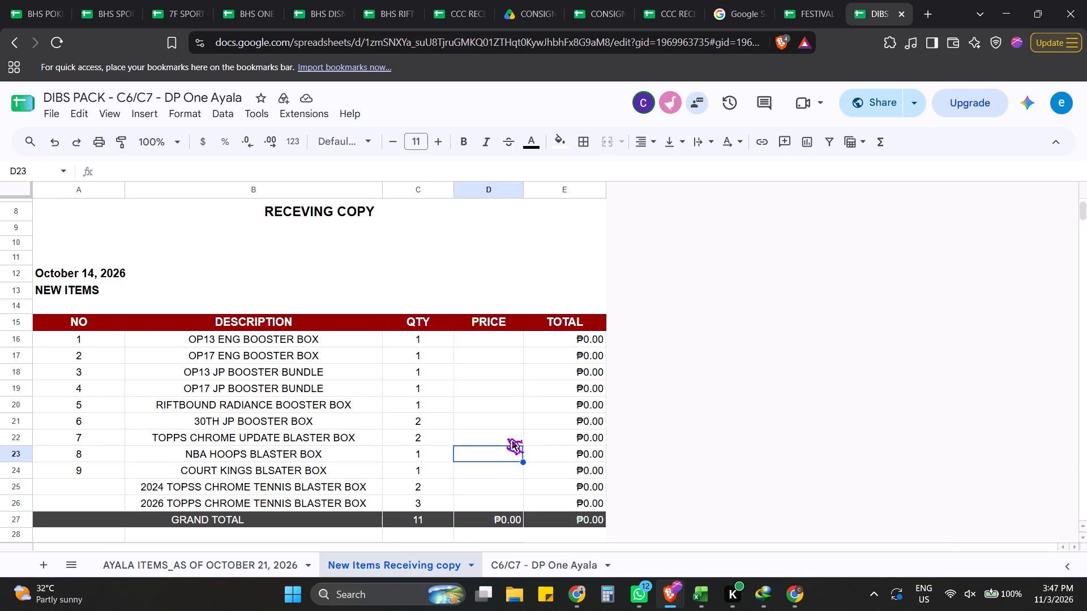
{"action": "left_click", "coordinate": [506, 437]}
{"action": "key", "text": "ctrl+v"}
{"action": "key", "text": "ctrl+z"}
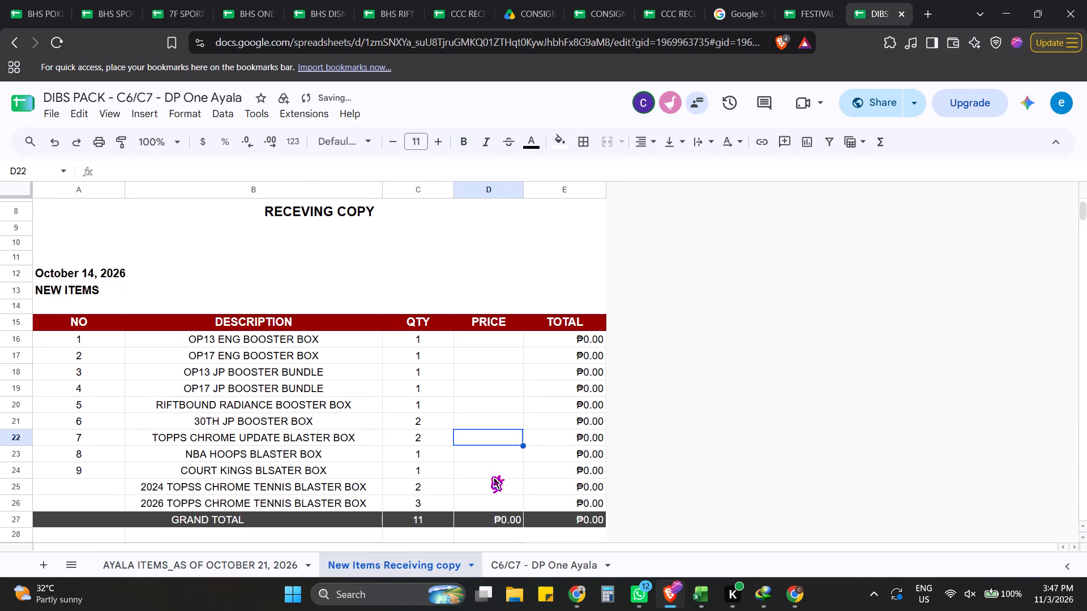
{"action": "key", "text": "ctrl+shift+v"}
{"action": "left_click", "coordinate": [491, 478]}
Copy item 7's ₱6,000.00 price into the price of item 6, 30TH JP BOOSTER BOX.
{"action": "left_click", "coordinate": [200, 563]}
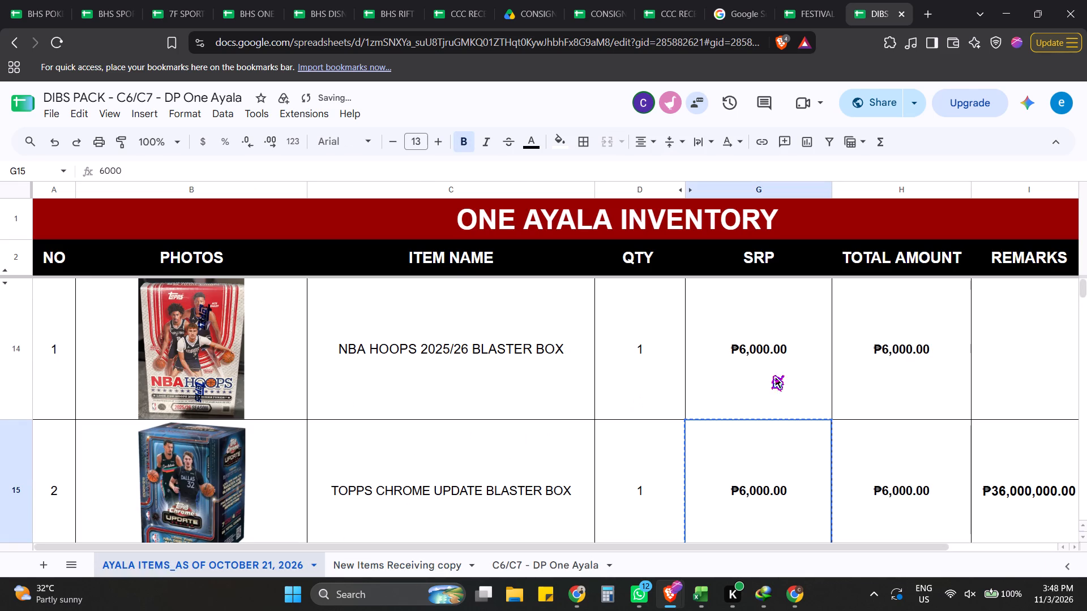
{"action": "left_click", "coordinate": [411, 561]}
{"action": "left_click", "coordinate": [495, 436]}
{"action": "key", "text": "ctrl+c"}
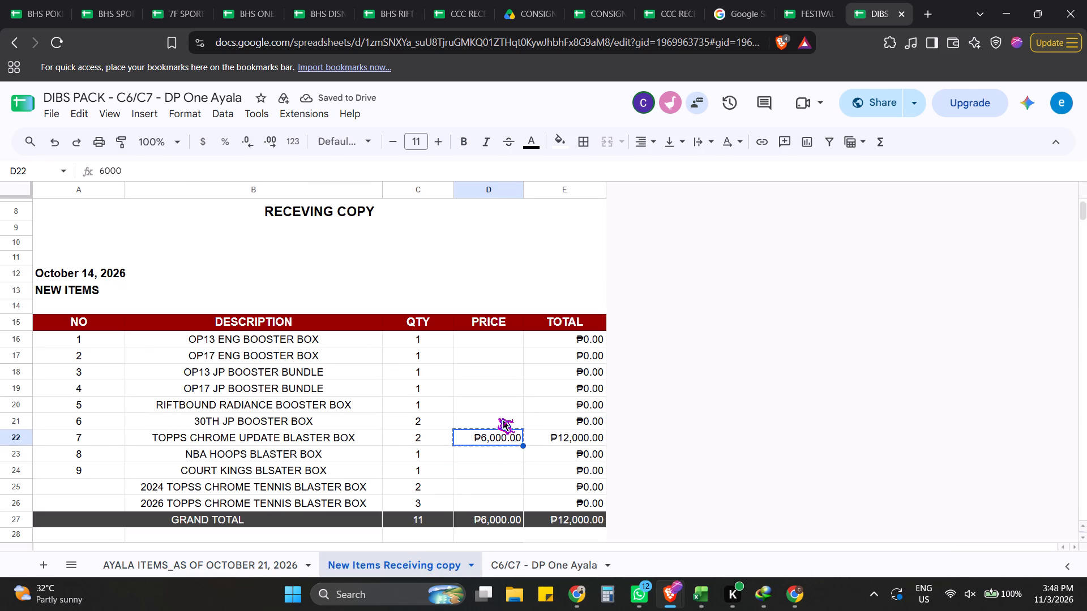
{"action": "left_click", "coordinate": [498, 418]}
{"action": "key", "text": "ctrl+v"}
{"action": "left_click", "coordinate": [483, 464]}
Find 30TH in the AYALA ITEMS sheet and copy the ₱15,000.00 SRP of 30TH CELEBRATION BOOSTER BOX JPN into item 6's price, without its formatting.
{"action": "left_click", "coordinate": [239, 561]}
{"action": "scroll", "coordinate": [620, 438], "scroll_direction": "down", "scroll_amount": 6}
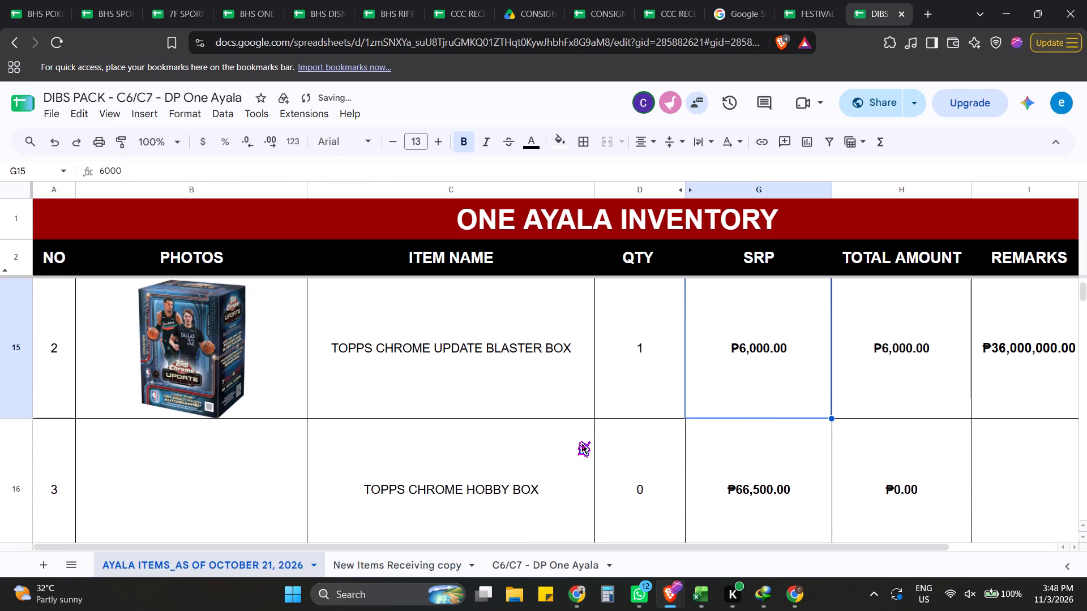
{"action": "key", "text": "ctrl+f"}
{"action": "type", "text": "30TH"}
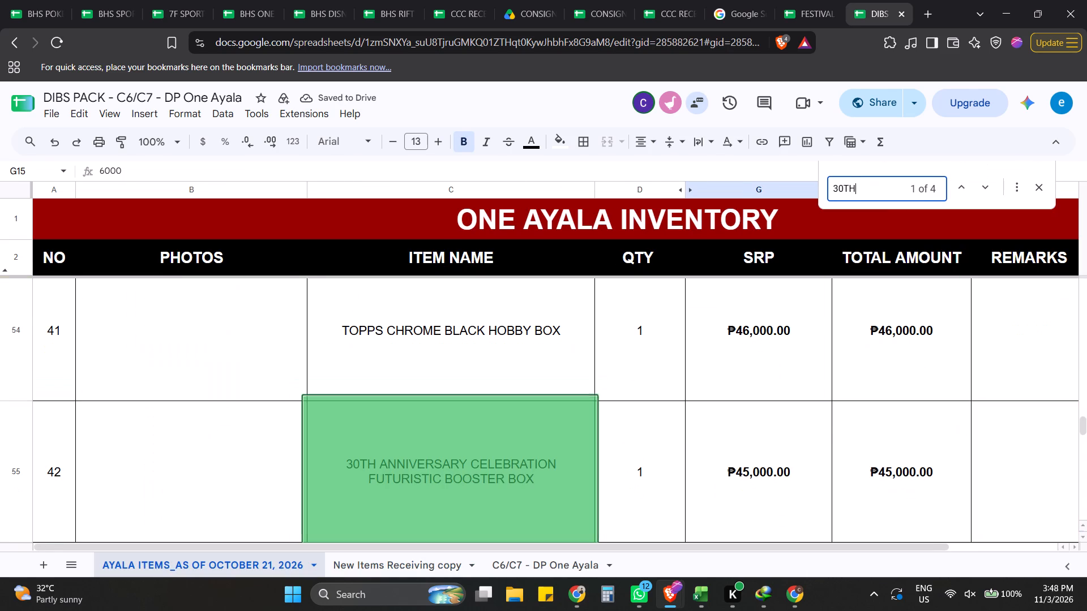
{"action": "left_click", "coordinate": [983, 189]}
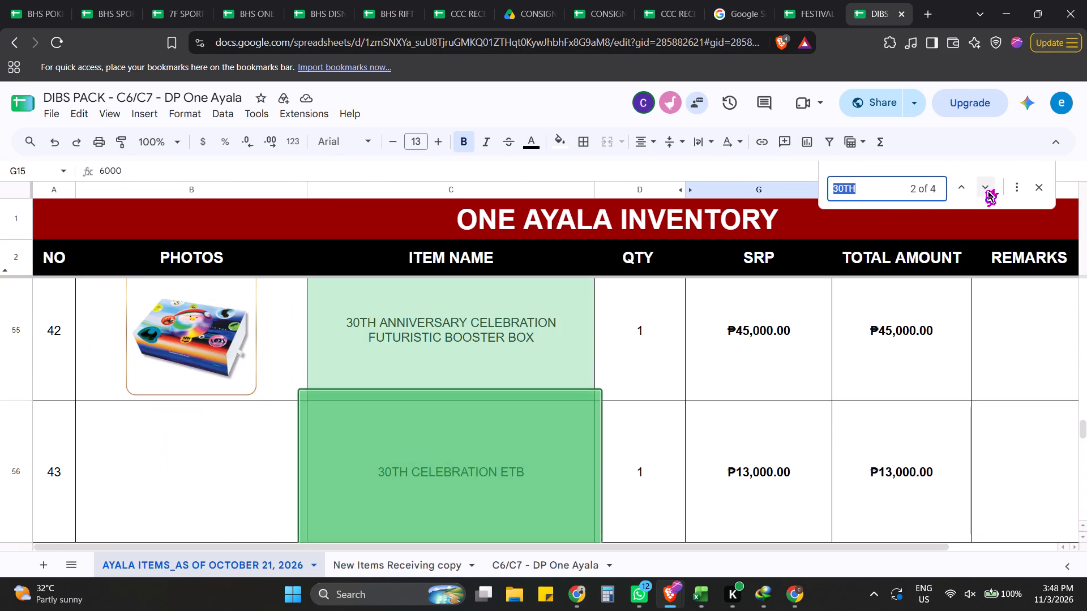
{"action": "left_click", "coordinate": [983, 189]}
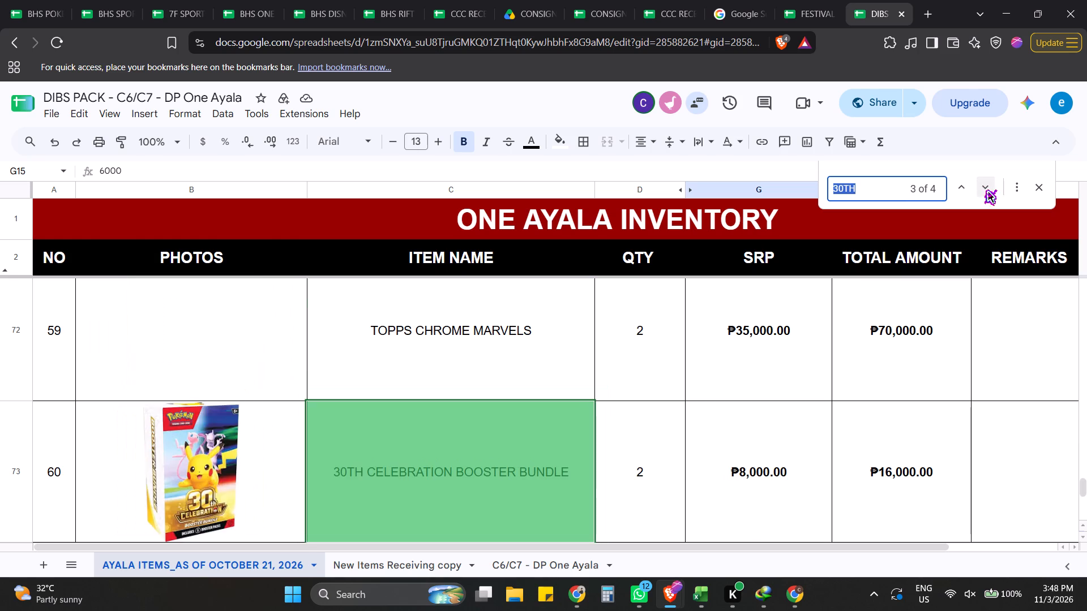
{"action": "left_click", "coordinate": [983, 189]}
{"action": "left_click", "coordinate": [764, 478]}
{"action": "key", "text": "ctrl+c"}
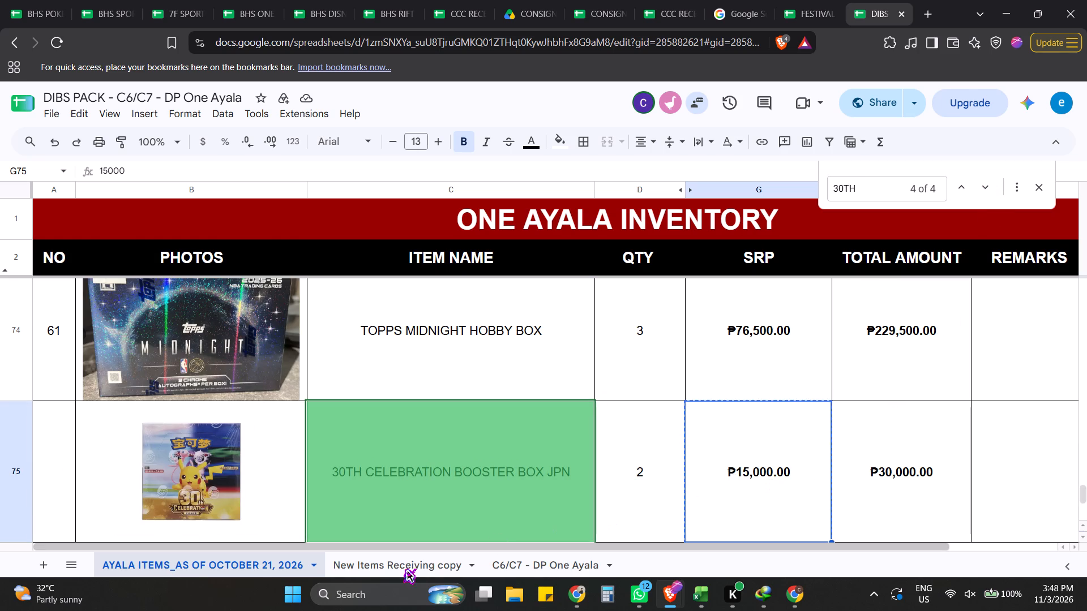
{"action": "left_click", "coordinate": [370, 586]}
{"action": "left_click", "coordinate": [392, 561]}
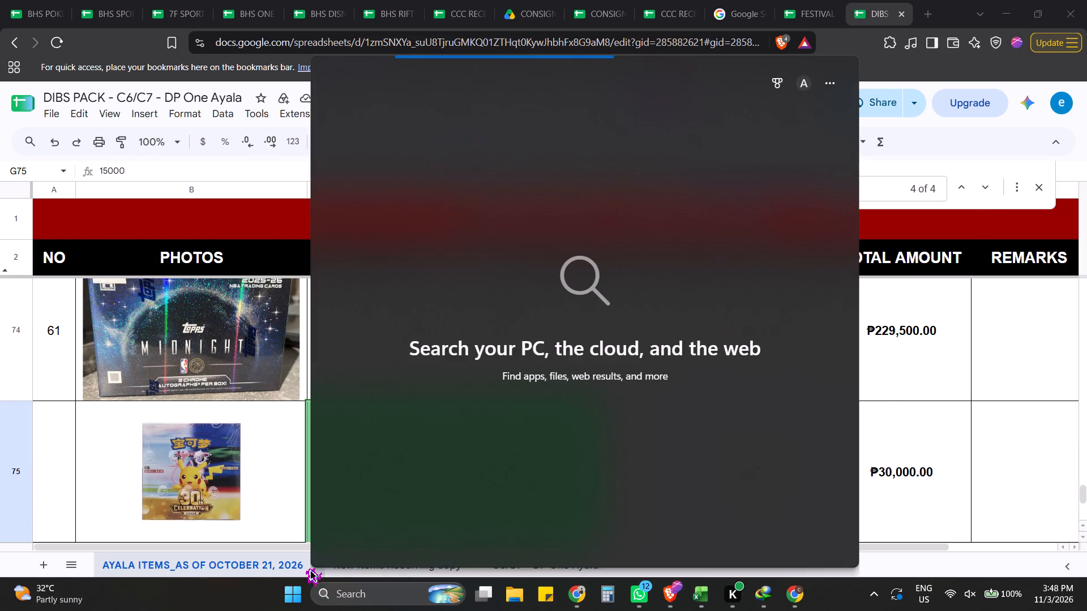
{"action": "left_click", "coordinate": [276, 558]}
{"action": "left_click", "coordinate": [380, 558]}
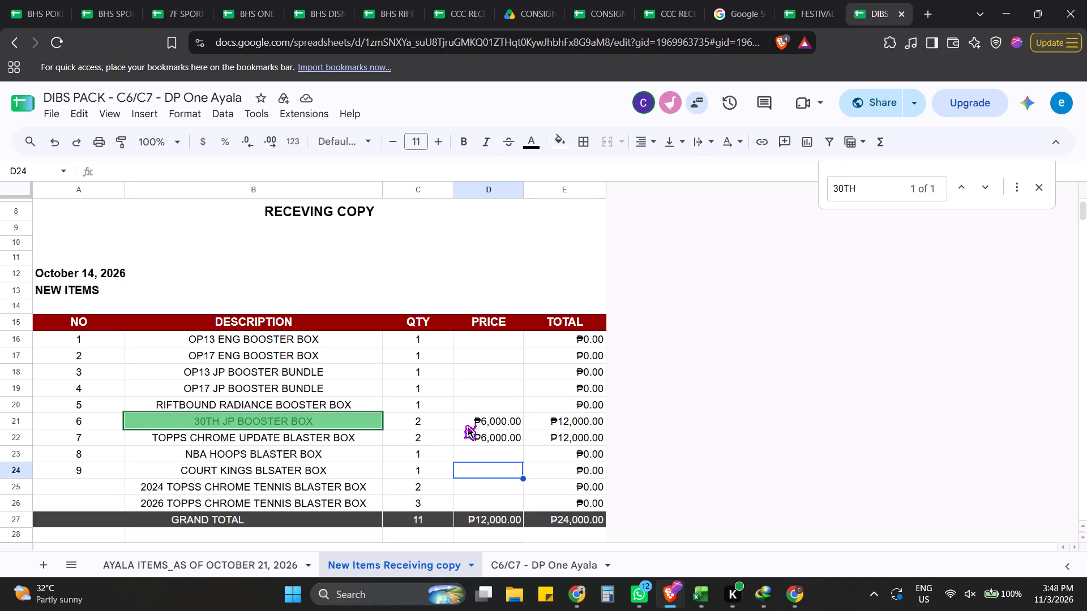
{"action": "left_click", "coordinate": [485, 423]}
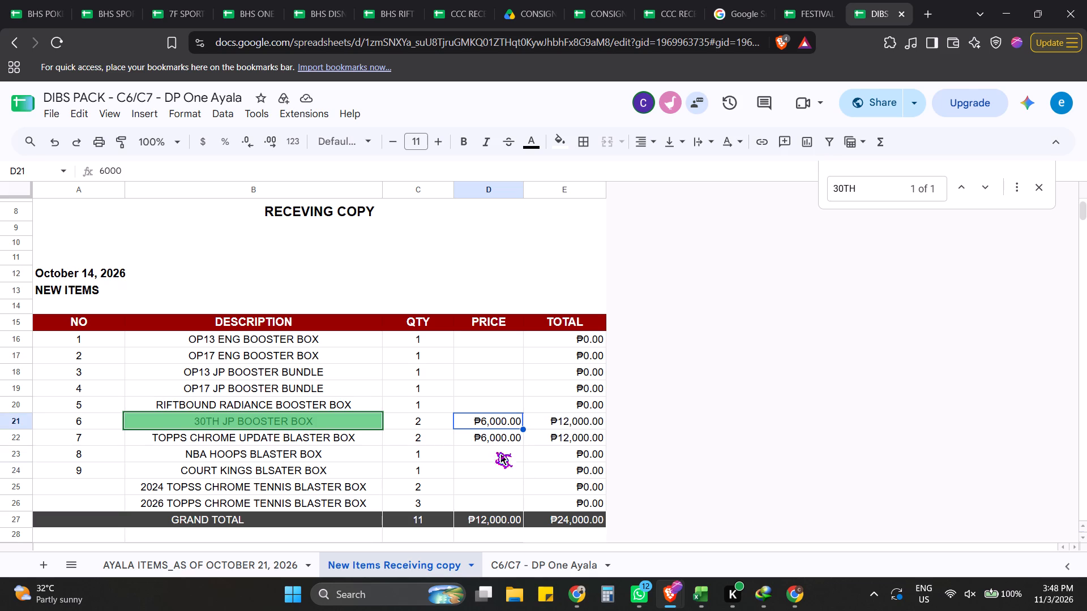
{"action": "key", "text": "ctrl+shift+v"}
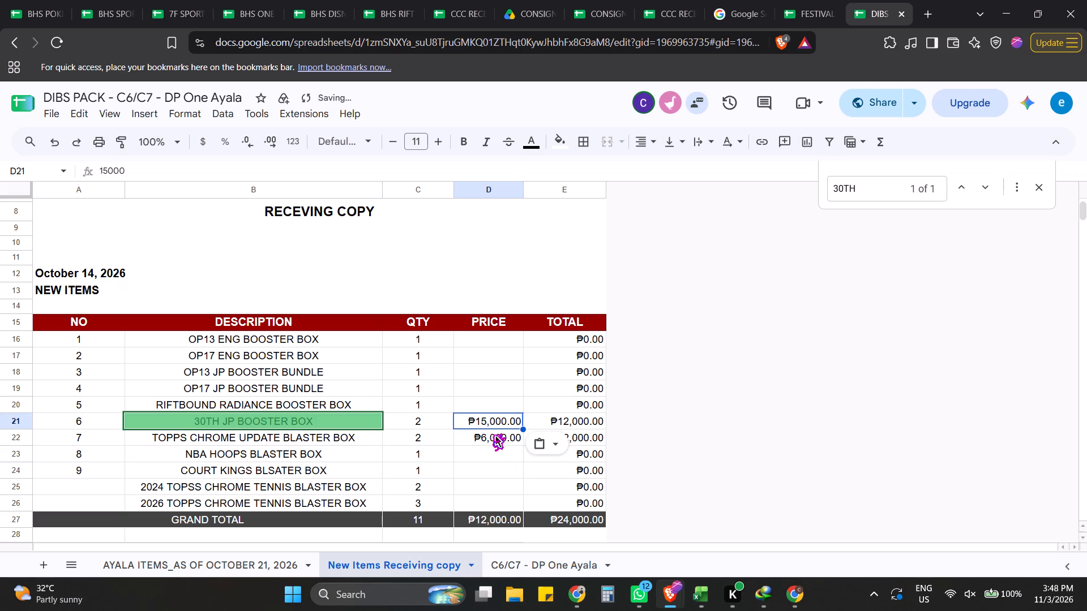
Copy the ₱6,000.00 price of TOPPS CHROME UPDATE BLASTER BOX into the price of item 8, NBA HOOPS BLASTER BOX.
{"action": "left_click", "coordinate": [490, 459]}
{"action": "left_click", "coordinate": [490, 437]}
{"action": "key", "text": "ctrl+c"}
{"action": "left_click", "coordinate": [486, 451]}
{"action": "key", "text": "ctrl+v"}
Search the AYALA ITEMS sheet for KING to look up a price for item 9, the Court Kings blaster box.
{"action": "left_click", "coordinate": [485, 471]}
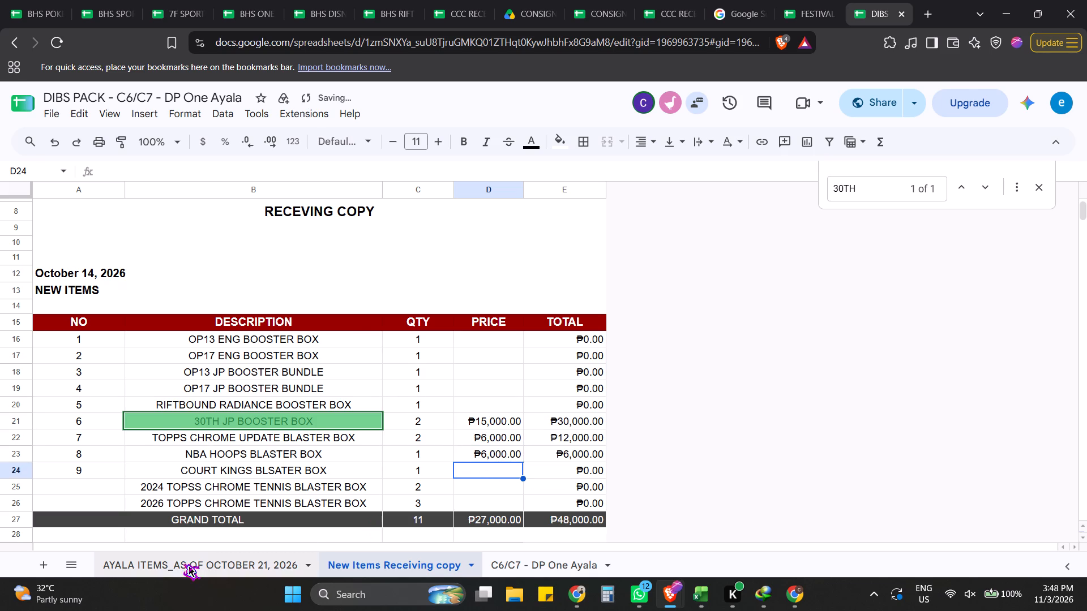
{"action": "left_click", "coordinate": [183, 565]}
{"action": "key", "text": "ctrl+f"}
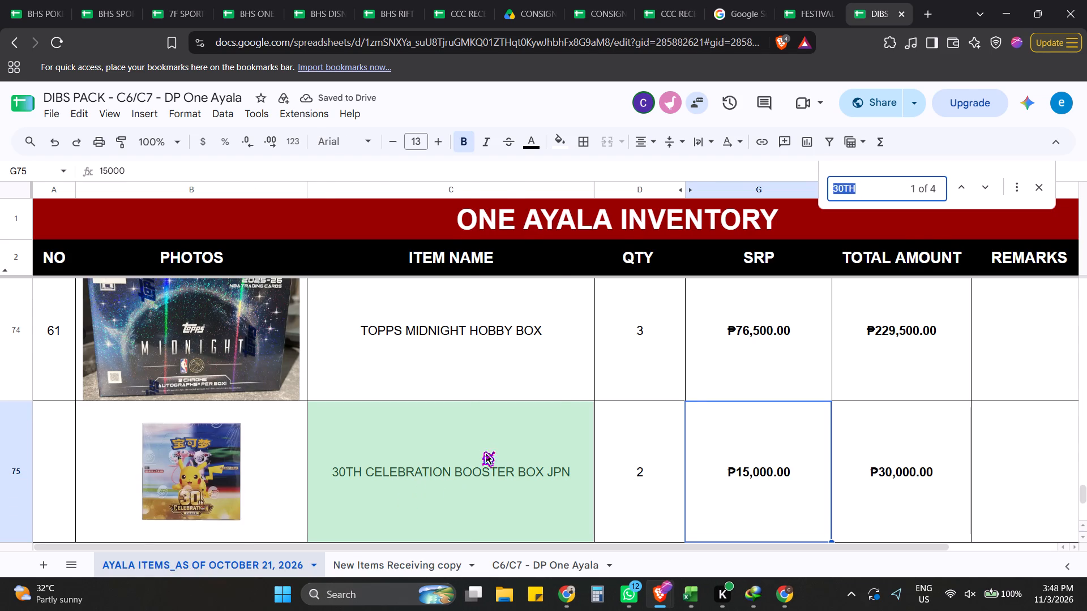
{"action": "type", "text": "COUR"}
{"action": "key", "text": "BackSpace"}
{"action": "key", "text": "BackSpace"}
{"action": "key", "text": "BackSpace"}
{"action": "key", "text": "BackSpace"}
{"action": "key", "text": "BackSpace"}
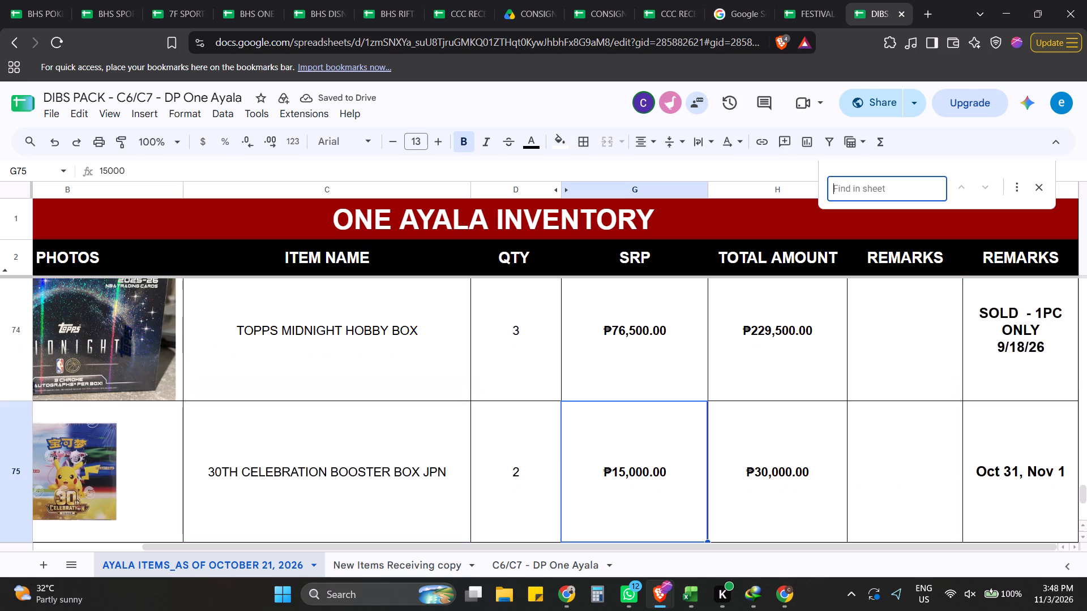
{"action": "type", "text": "KING"}
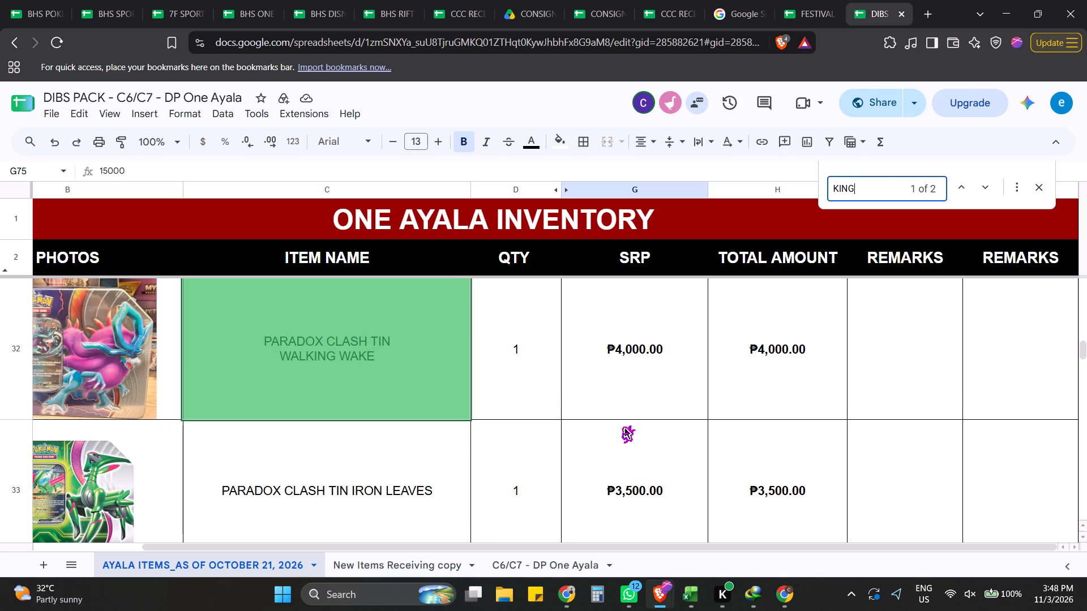
{"action": "key", "text": "space"}
{"action": "key", "text": "BackSpace"}
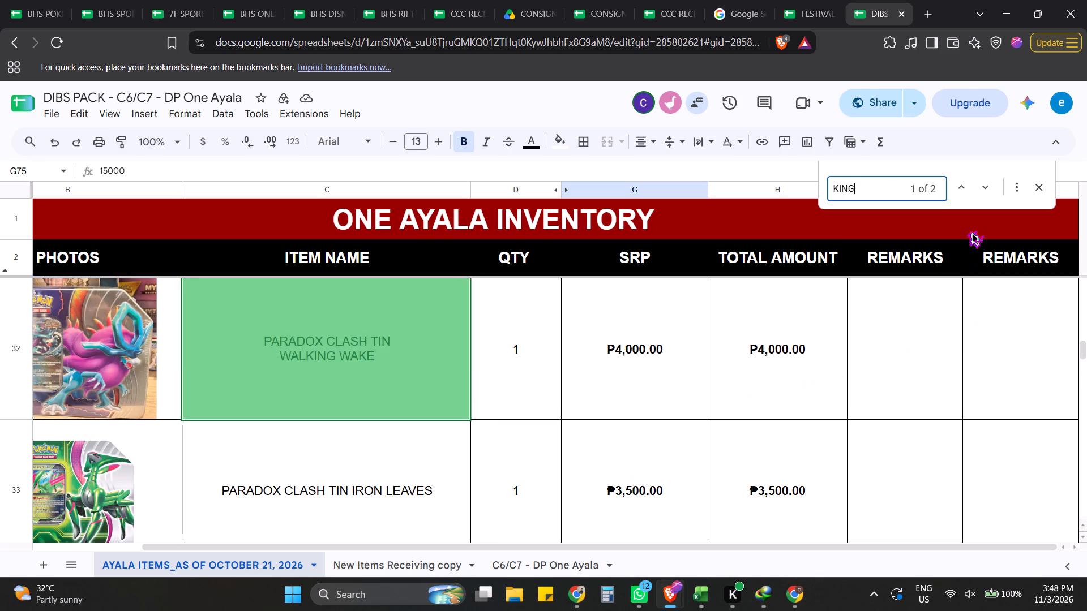
{"action": "left_click", "coordinate": [986, 194]}
{"action": "left_click", "coordinate": [386, 571]}
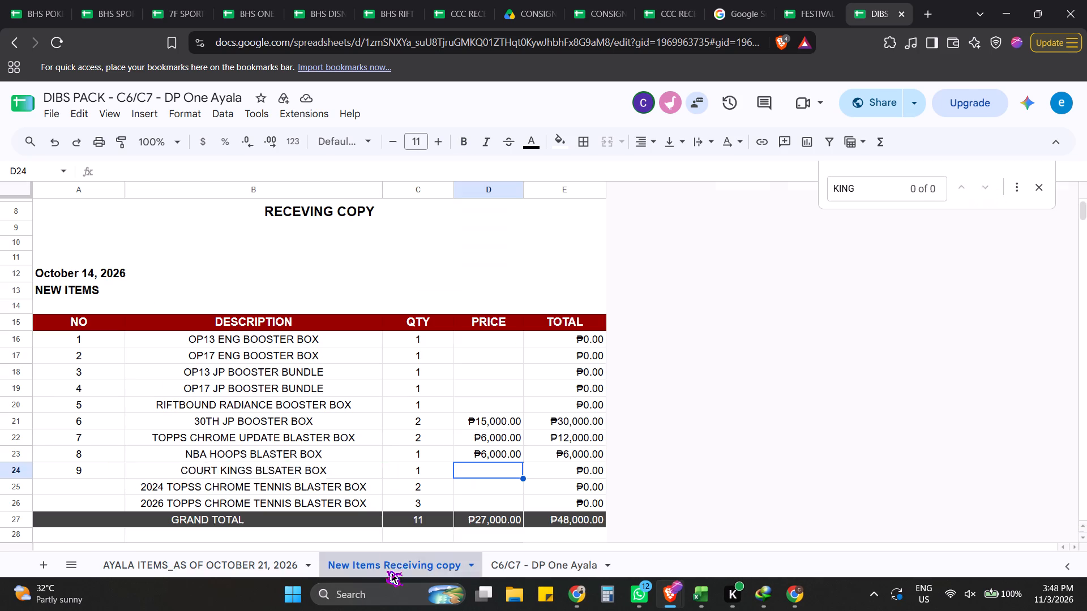
Find OP13 in the AYALA ITEMS sheet and copy the ₱13,000.00 SRP of OP13 BOOSTER BUNDLE JPN into item 3's price, without its formatting.
{"action": "left_click", "coordinate": [319, 347]}
{"action": "left_click", "coordinate": [202, 561]}
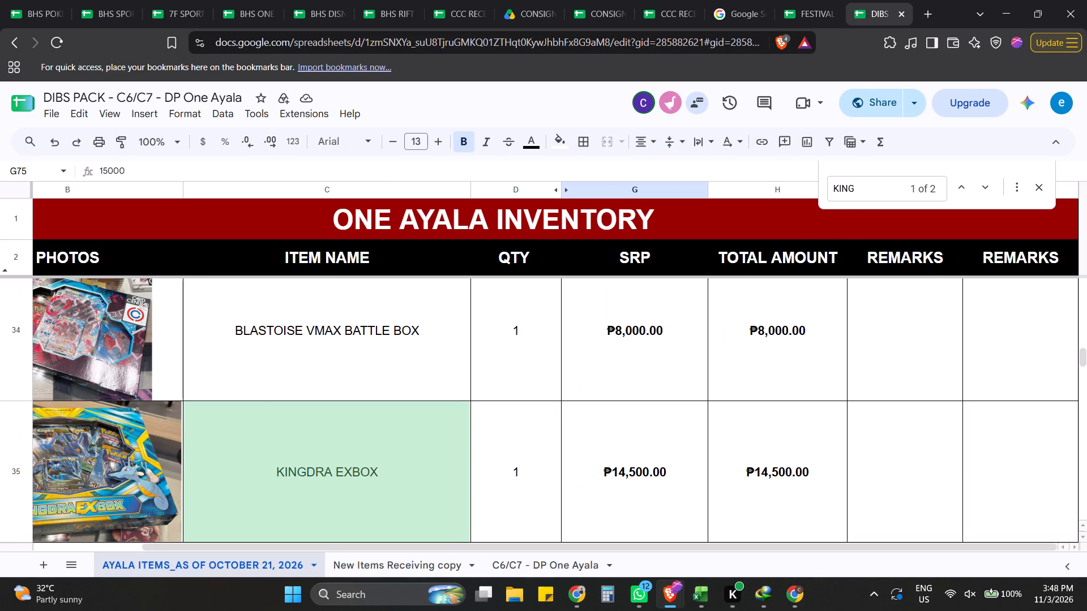
{"action": "left_click_drag", "start_coordinate": [863, 197], "coordinate": [769, 191]}
{"action": "type", "text": "OP"}
{"action": "key", "text": "space"}
{"action": "type", "text": "13"}
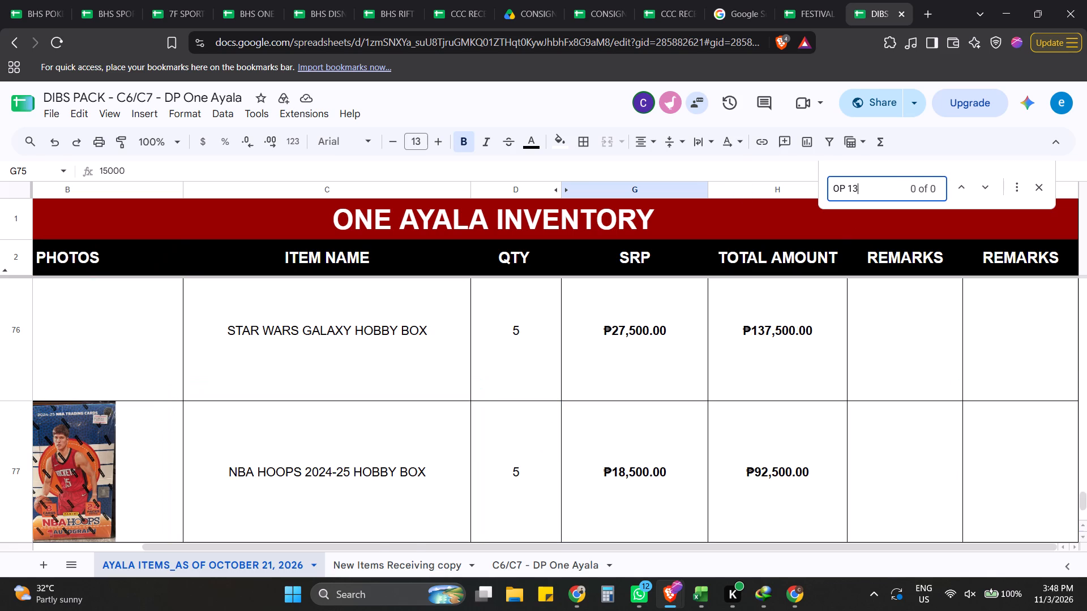
{"action": "key", "text": "BackSpace"}
{"action": "key", "text": "BackSpace"}
{"action": "key", "text": "BackSpace"}
{"action": "type", "text": "13"}
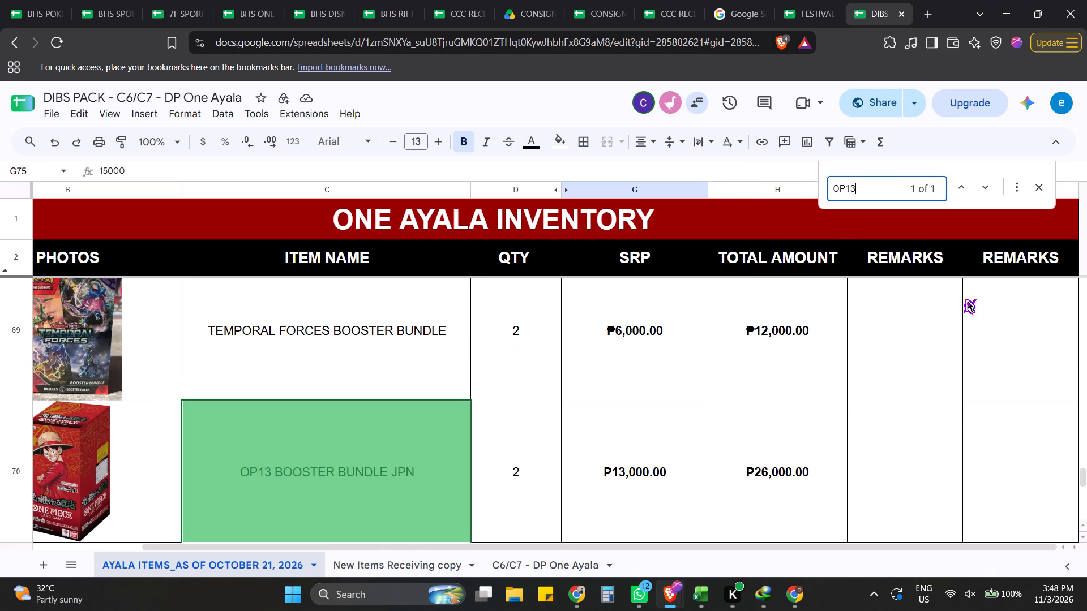
{"action": "left_click", "coordinate": [644, 467]}
{"action": "key", "text": "ctrl+c"}
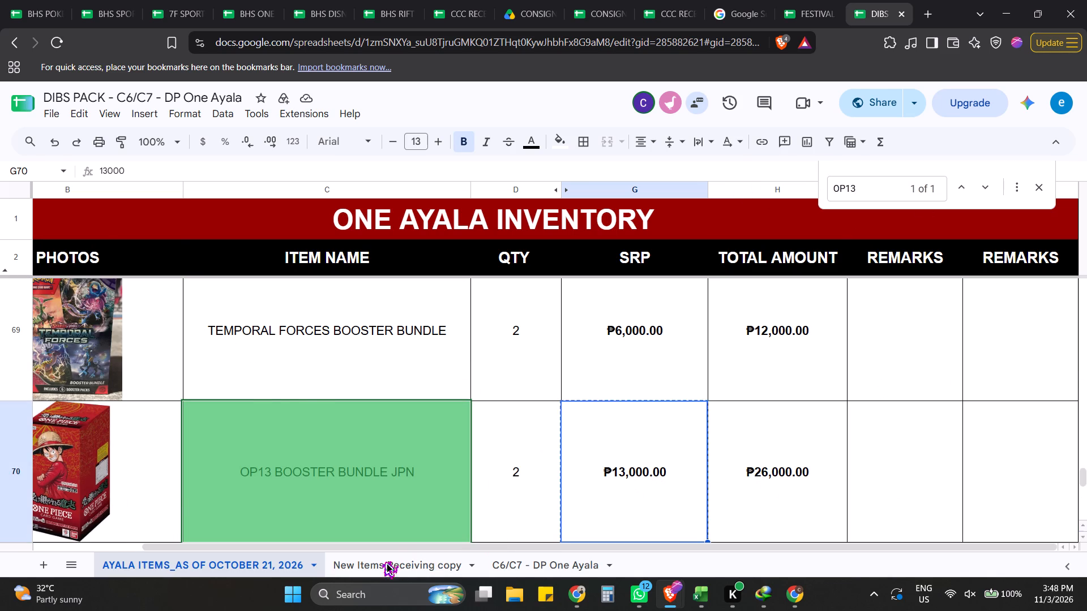
{"action": "left_click", "coordinate": [376, 562]}
{"action": "left_click", "coordinate": [473, 367]}
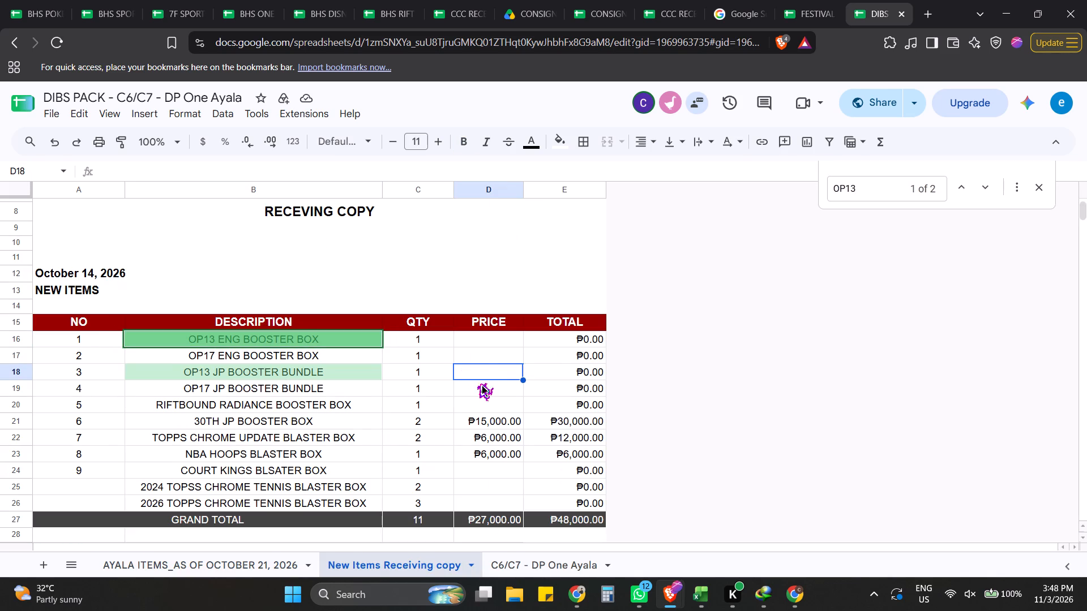
{"action": "key", "text": "ctrl+shift+v"}
Copy the ₱10,500.00 SRP of OP17 BOOSTER BUNDLE JPN from the AYALA ITEMS sheet into item 4's price, without its formatting.
{"action": "left_click", "coordinate": [214, 569]}
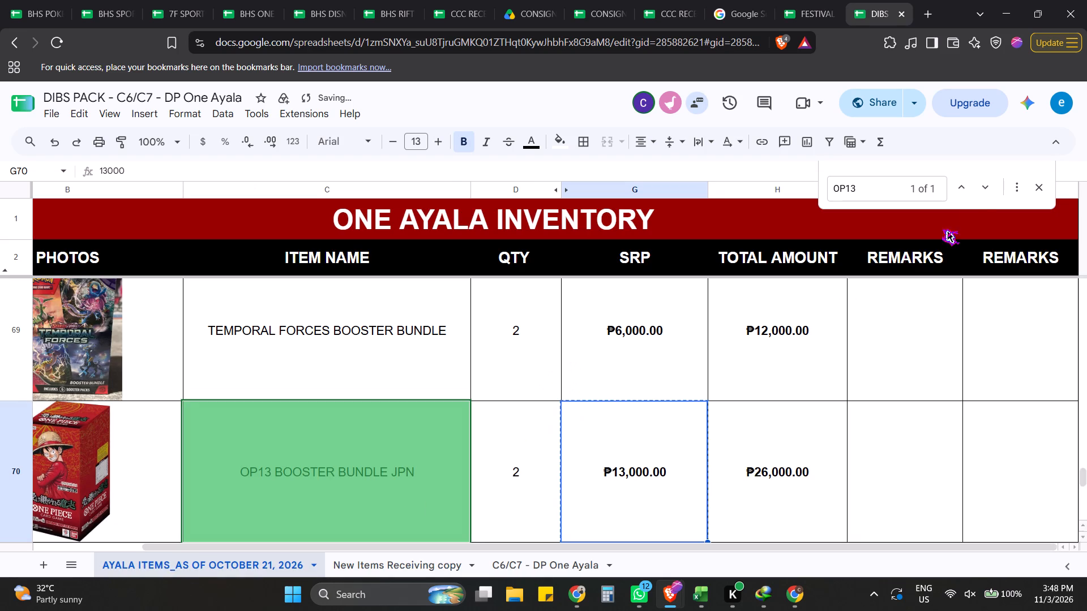
{"action": "left_click", "coordinate": [985, 183]}
{"action": "scroll", "coordinate": [598, 356], "scroll_direction": "down", "scroll_amount": 5}
{"action": "scroll", "coordinate": [559, 400], "scroll_direction": "down", "scroll_amount": 2}
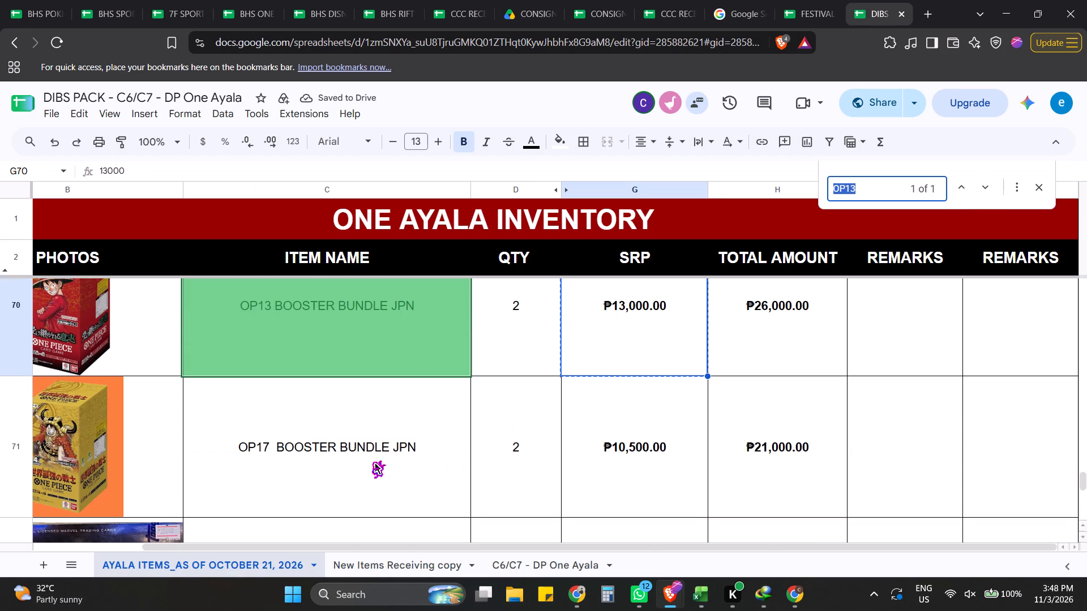
{"action": "left_click", "coordinate": [616, 450]}
{"action": "key", "text": "ctrl+c"}
{"action": "left_click", "coordinate": [383, 569]}
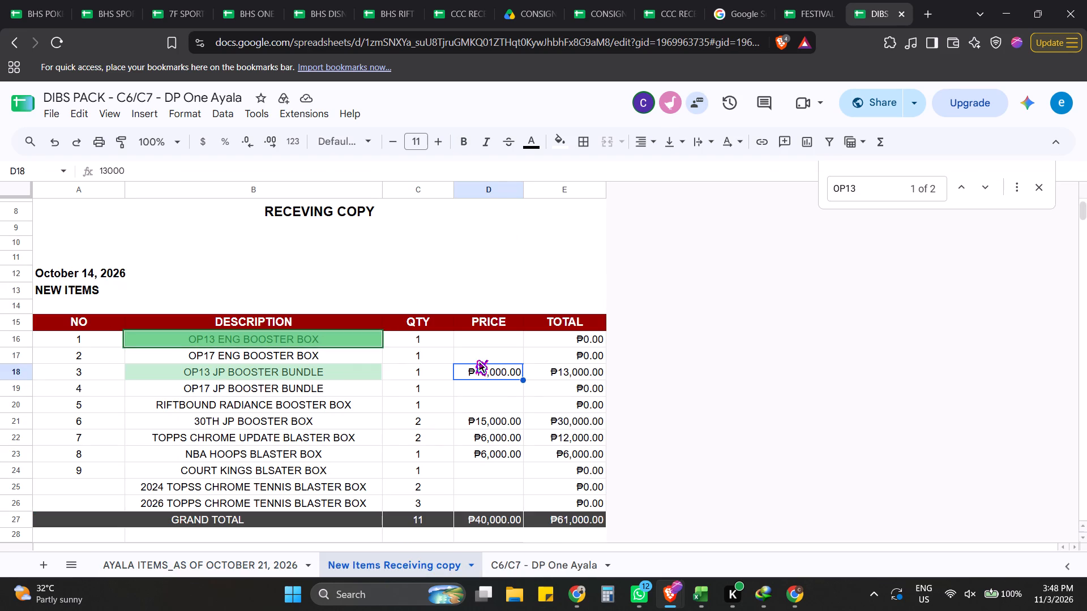
{"action": "left_click", "coordinate": [474, 359]}
{"action": "left_click", "coordinate": [468, 382]}
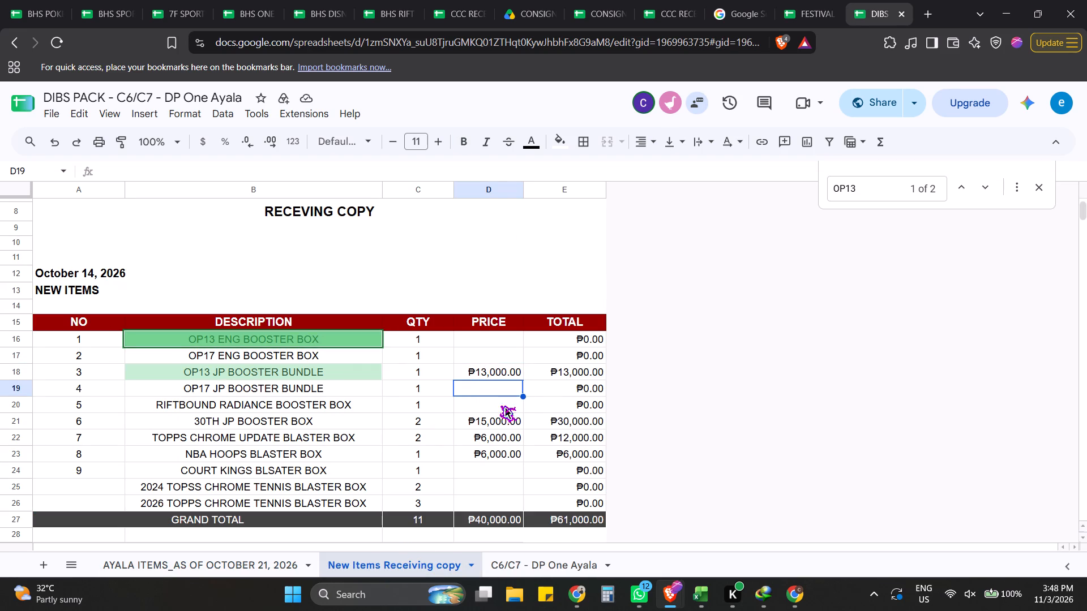
{"action": "key", "text": "ctrl+shift+v"}
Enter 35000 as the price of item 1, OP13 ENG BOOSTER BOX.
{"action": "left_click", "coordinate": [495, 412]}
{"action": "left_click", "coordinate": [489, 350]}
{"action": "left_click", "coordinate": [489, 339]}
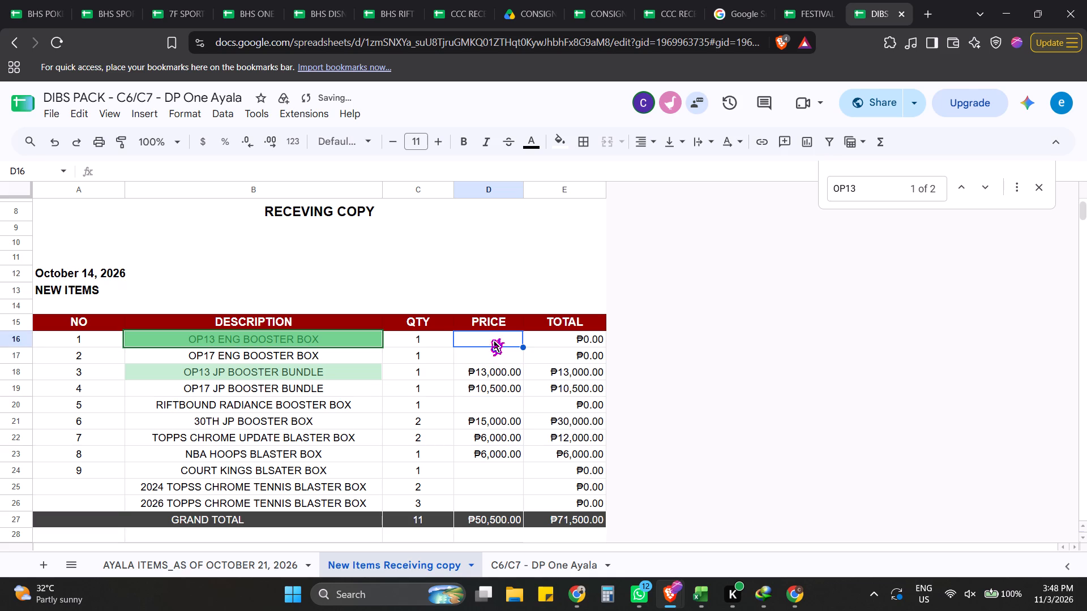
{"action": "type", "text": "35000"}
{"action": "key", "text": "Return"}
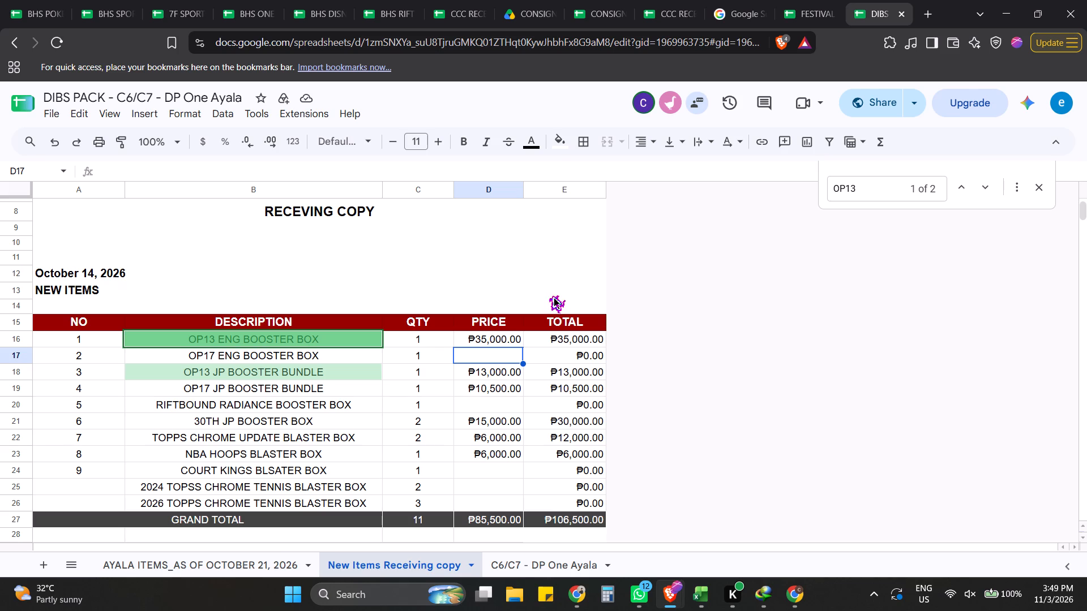
Look up the SRP of OP17 BOOSTER BOX ENG in the ETB/BOOSTER/BOX sheet of the BHS One Piece inventory masterfile.
{"action": "left_click_drag", "start_coordinate": [560, 299], "coordinate": [815, 451]}
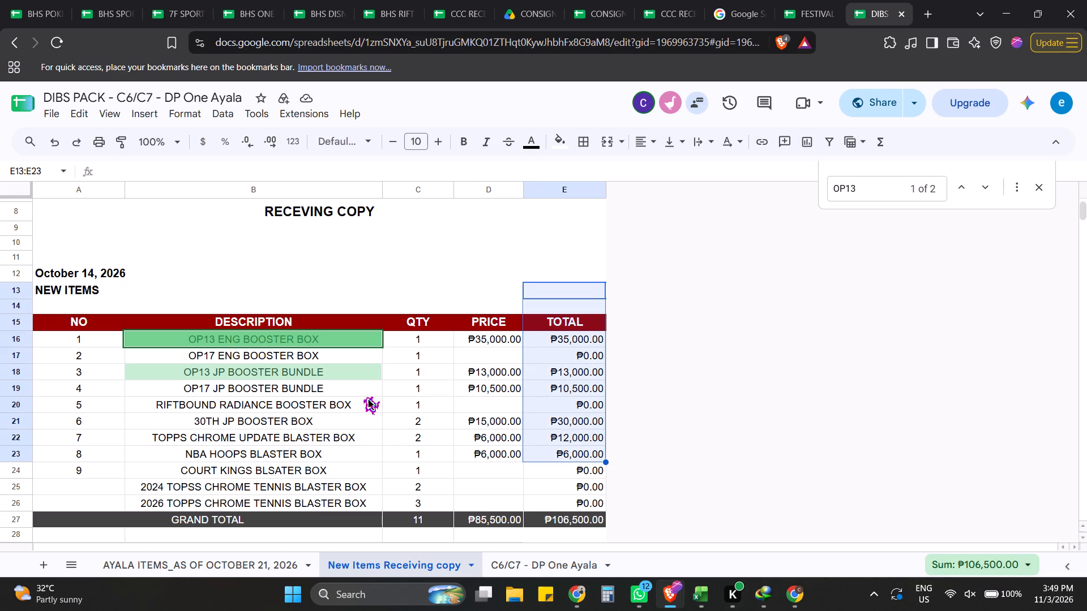
{"action": "left_click", "coordinate": [474, 350]}
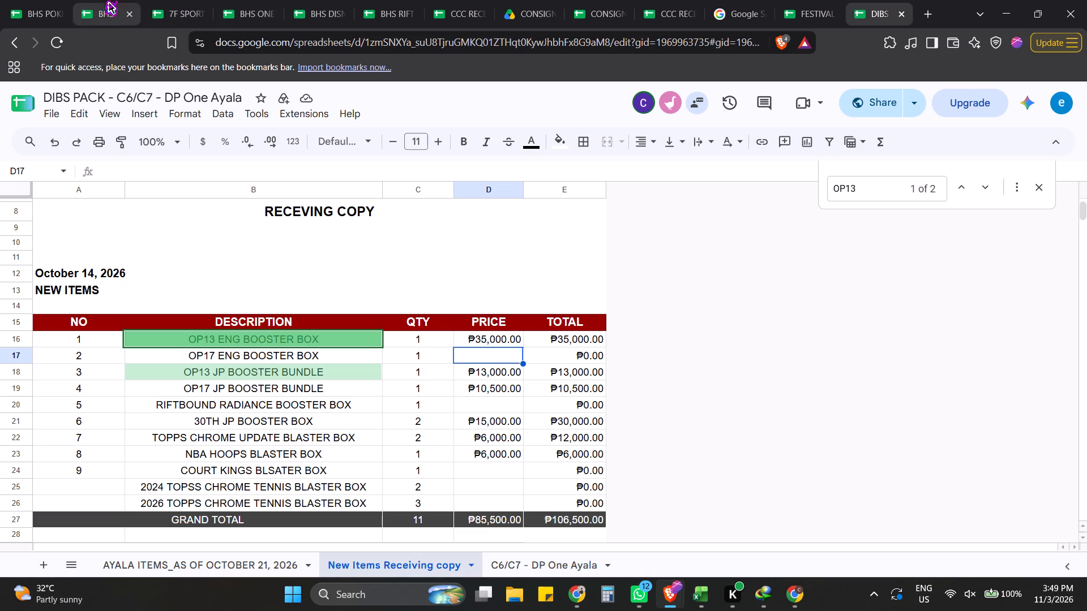
{"action": "left_click", "coordinate": [247, 0]}
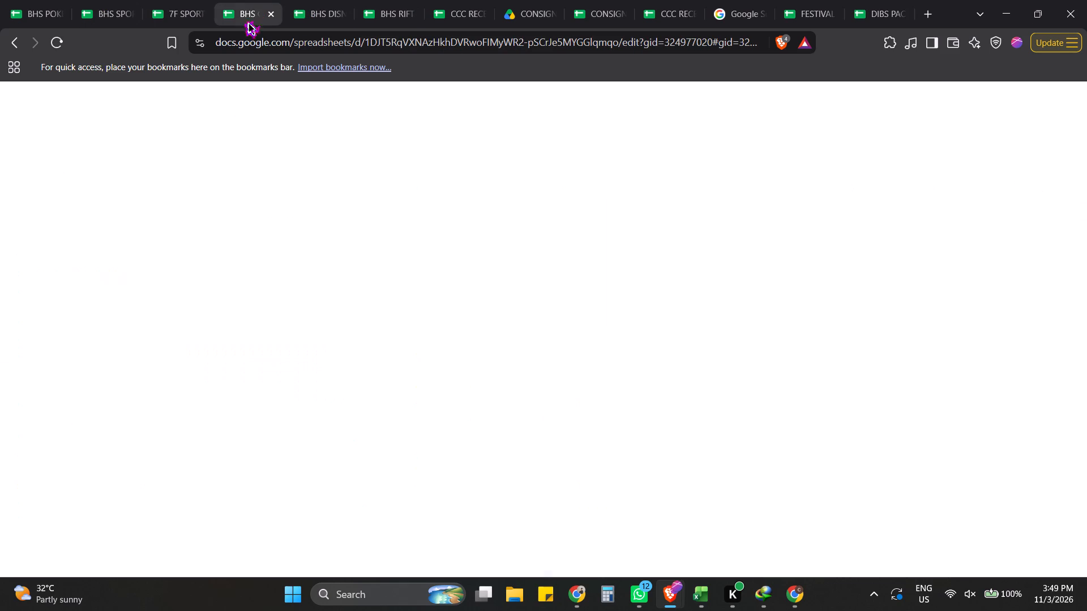
{"action": "scroll", "coordinate": [290, 347], "scroll_direction": "down", "scroll_amount": 7}
{"action": "left_click", "coordinate": [157, 569]}
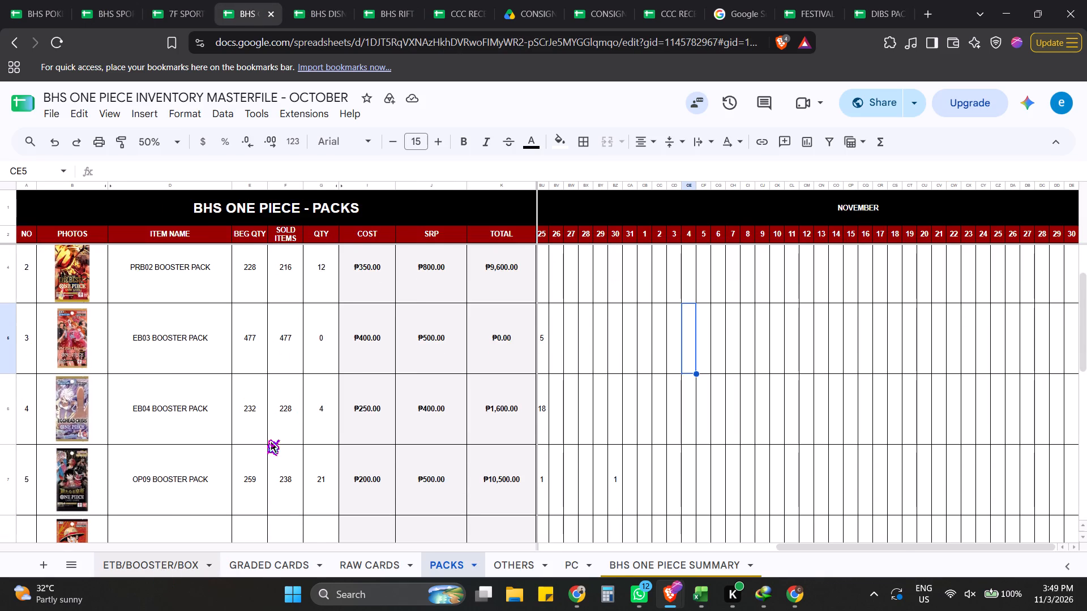
{"action": "scroll", "coordinate": [289, 405], "scroll_direction": "down", "scroll_amount": 1}
{"action": "scroll", "coordinate": [360, 430], "scroll_direction": "up", "scroll_amount": 20}
{"action": "scroll", "coordinate": [360, 430], "scroll_direction": "up", "scroll_amount": 9}
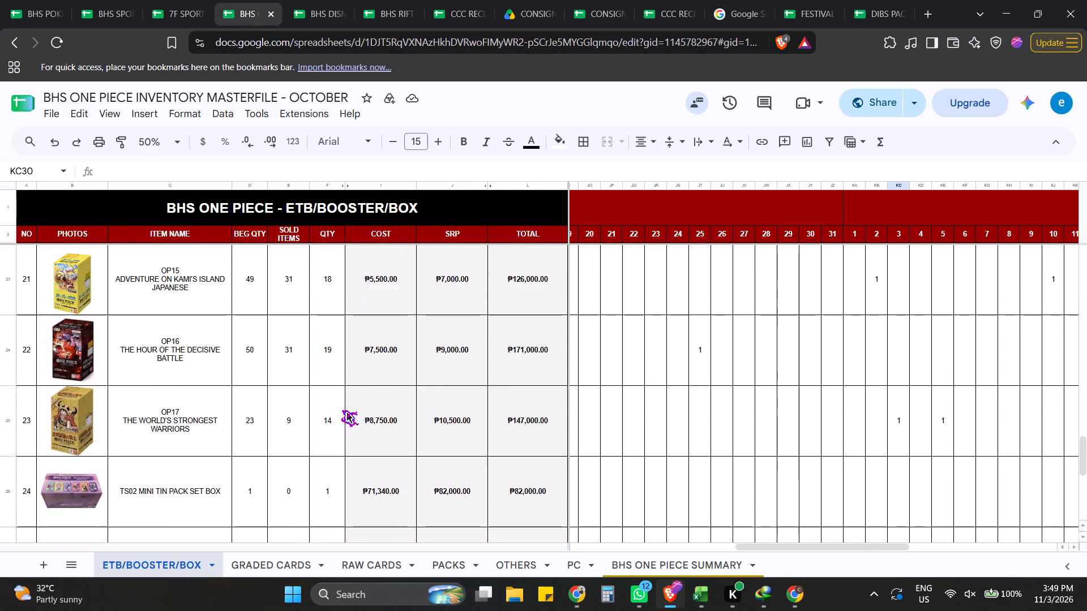
{"action": "scroll", "coordinate": [341, 410], "scroll_direction": "up", "scroll_amount": 20}
{"action": "scroll", "coordinate": [341, 410], "scroll_direction": "up", "scroll_amount": 20}
{"action": "scroll", "coordinate": [341, 410], "scroll_direction": "up", "scroll_amount": 2}
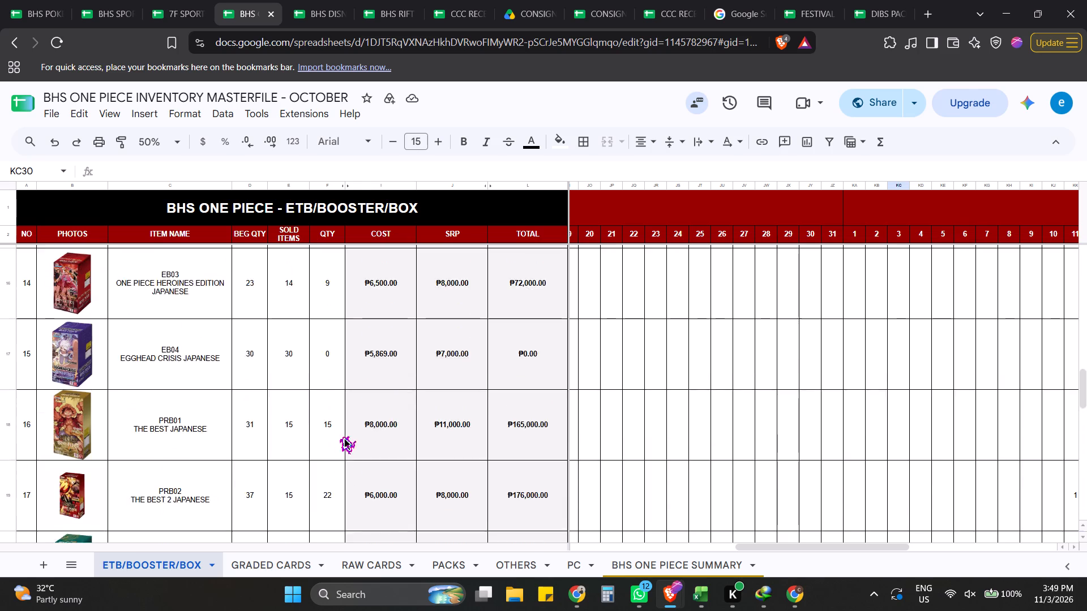
{"action": "scroll", "coordinate": [339, 436], "scroll_direction": "up", "scroll_amount": 9}
{"action": "left_click", "coordinate": [469, 342]}
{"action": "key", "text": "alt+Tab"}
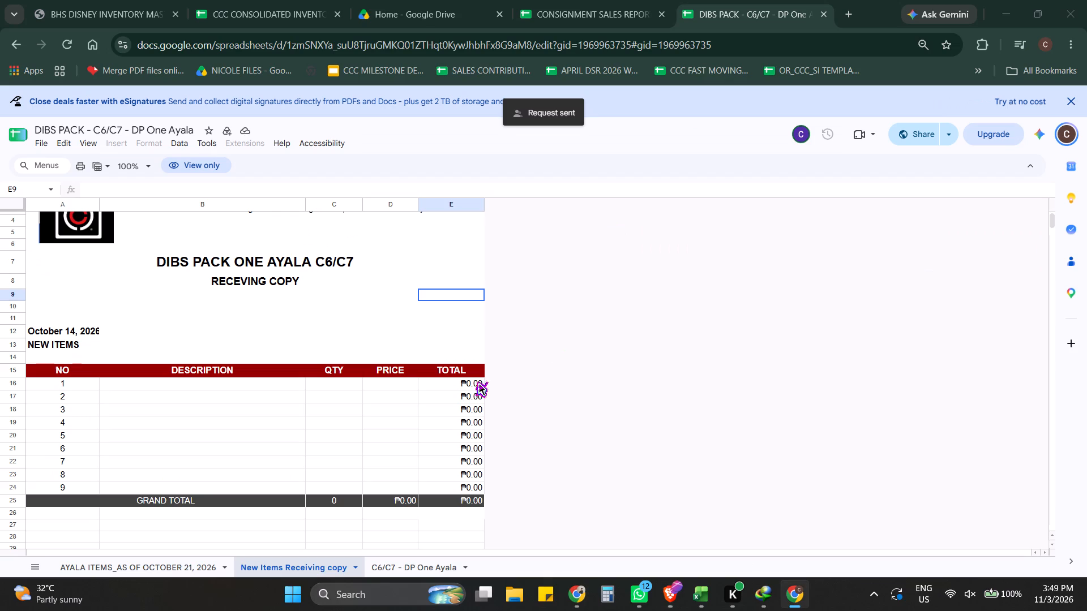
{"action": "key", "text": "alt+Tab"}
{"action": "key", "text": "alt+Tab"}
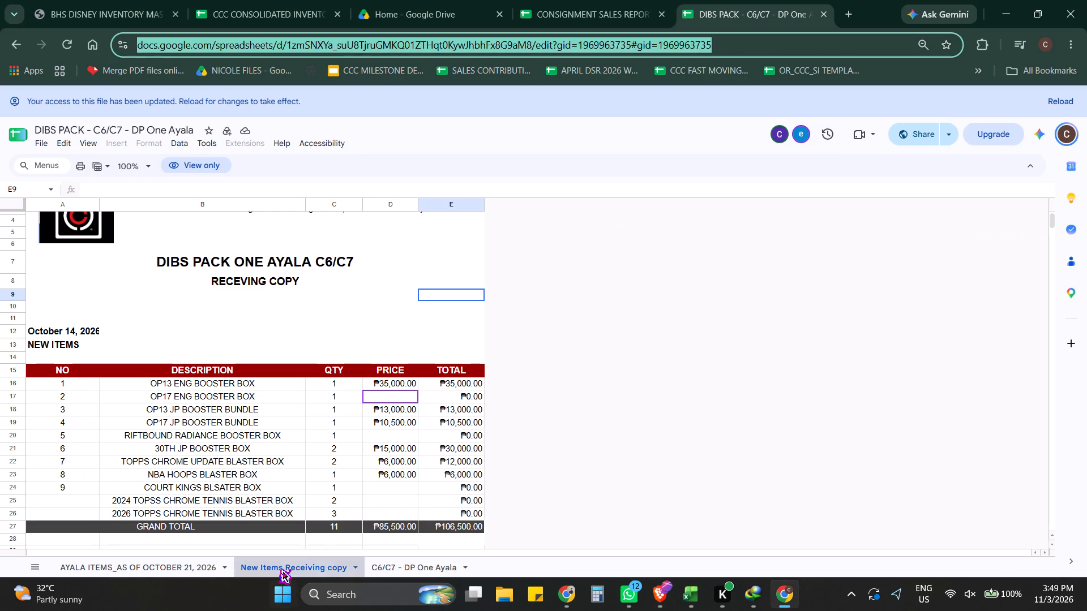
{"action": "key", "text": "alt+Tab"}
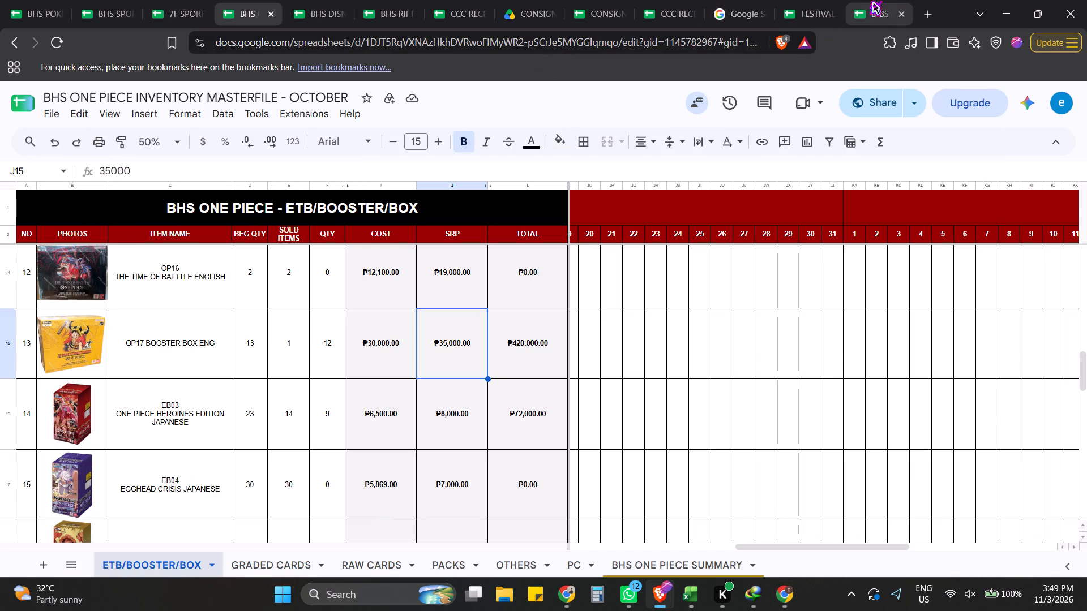
Enter 35000 as the price of item 2, OP17 ENG BOOSTER BOX, in the DIBS PACK receiving copy.
{"action": "left_click", "coordinate": [804, 0]}
{"action": "left_click", "coordinate": [881, 0]}
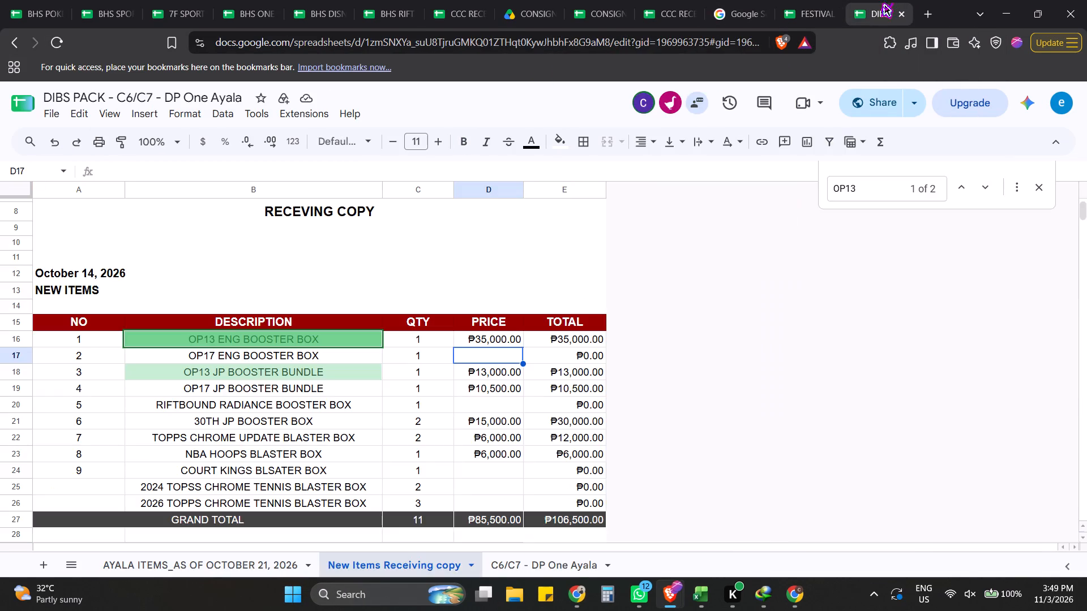
{"action": "left_click", "coordinate": [501, 364]}
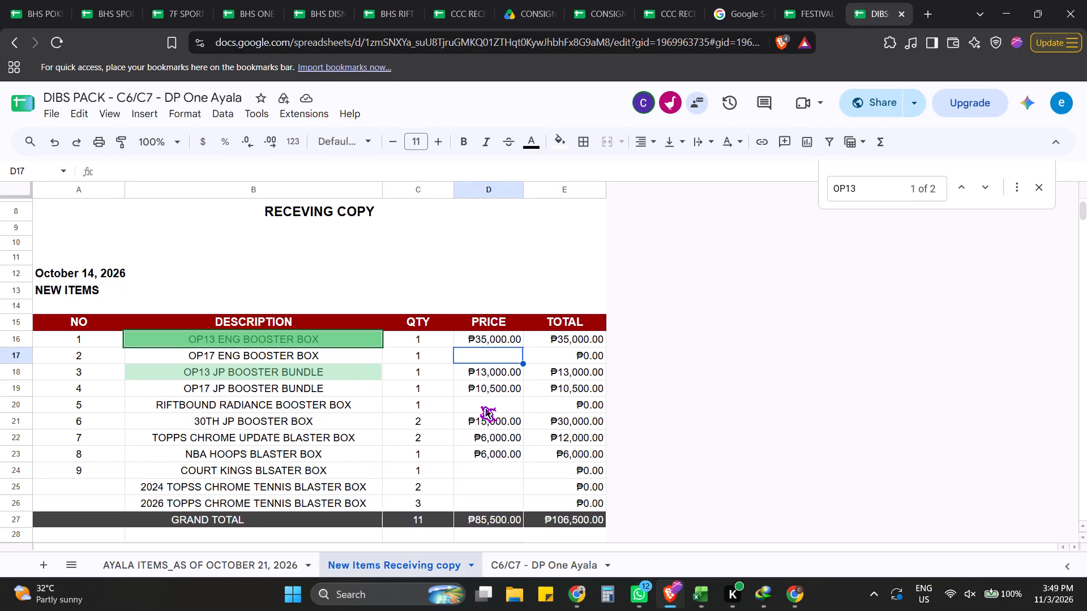
{"action": "left_click", "coordinate": [480, 406]}
{"action": "left_click", "coordinate": [490, 350]}
{"action": "left_click", "coordinate": [494, 336]}
{"action": "left_click", "coordinate": [494, 353]}
{"action": "key", "text": "5"}
{"action": "key", "text": "BackSpace"}
{"action": "type", "text": "35000"}
{"action": "key", "text": "Return"}
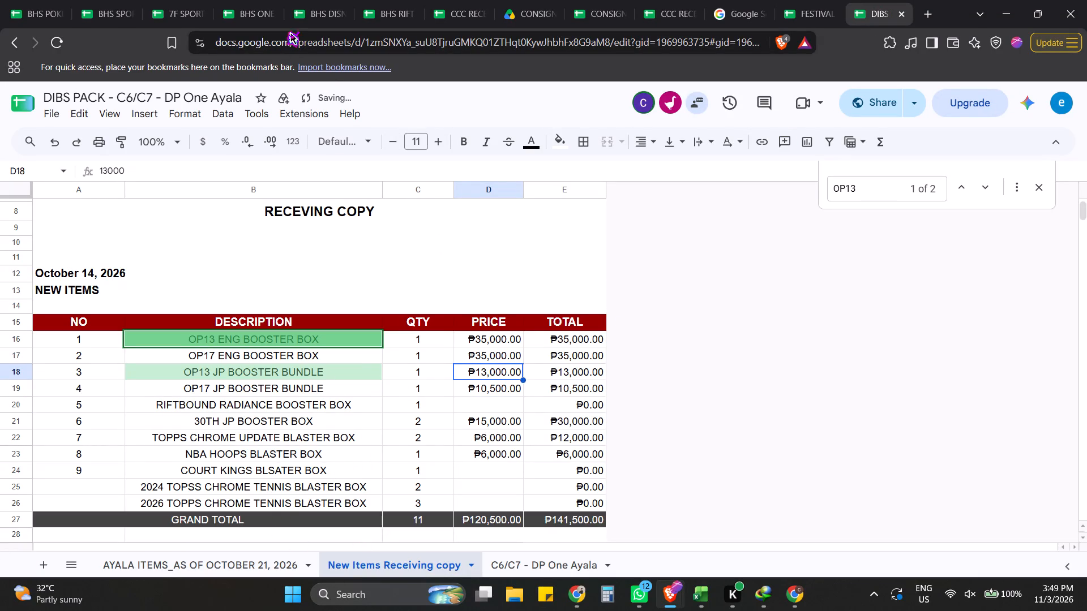
Look up the OP13 English booster box SRP in the BHS One Piece masterfile and set item 1's price in the receiving copy to 45000.
{"action": "left_click", "coordinate": [238, 0]}
{"action": "scroll", "coordinate": [371, 330], "scroll_direction": "up", "scroll_amount": 3}
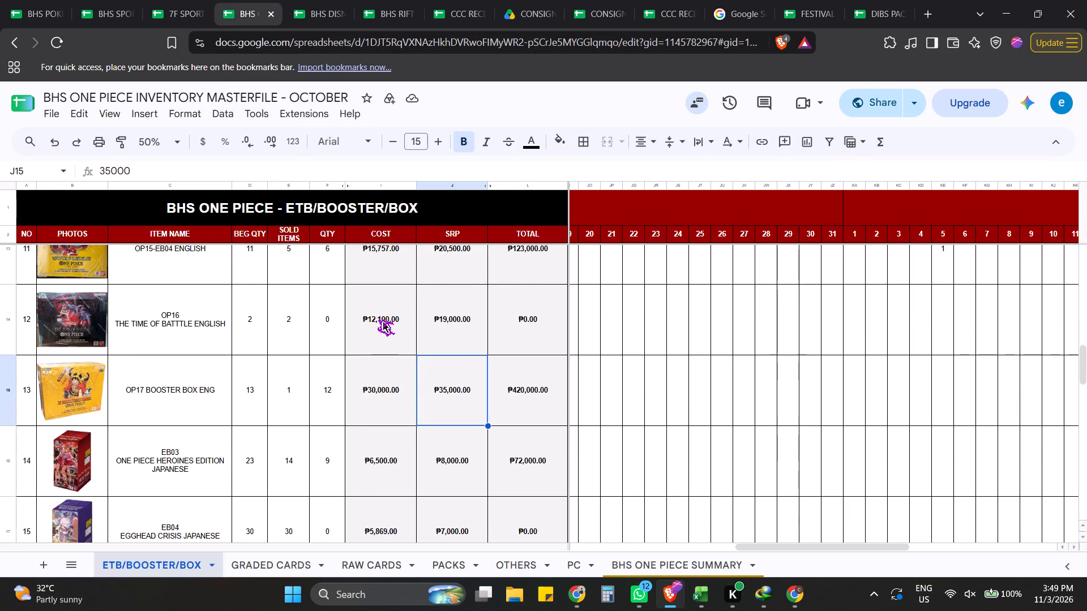
{"action": "scroll", "coordinate": [378, 319], "scroll_direction": "up", "scroll_amount": 17}
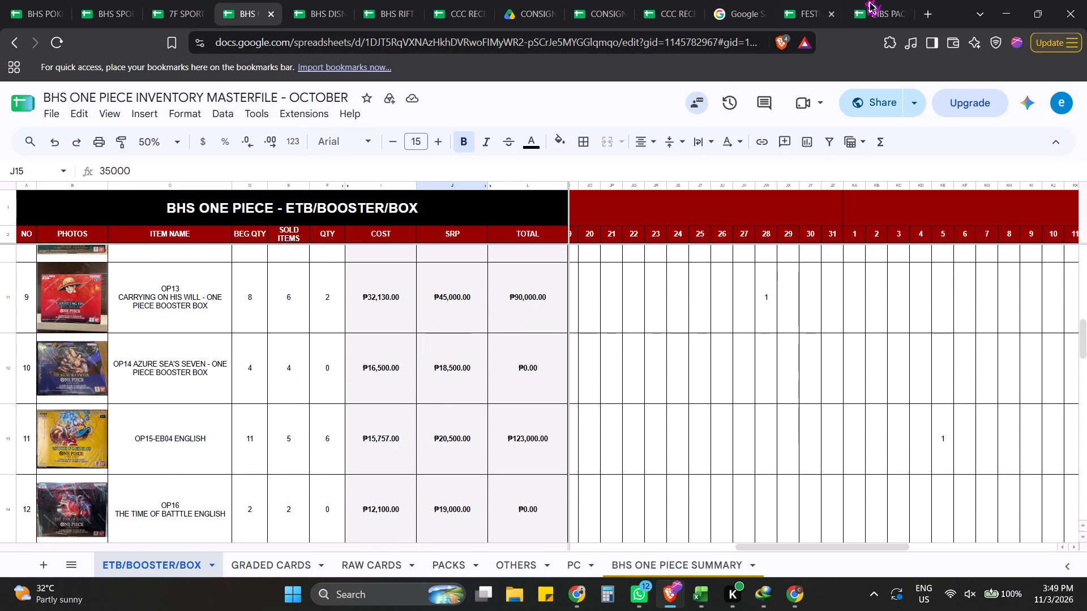
{"action": "left_click", "coordinate": [878, 0]}
{"action": "left_click", "coordinate": [487, 336]}
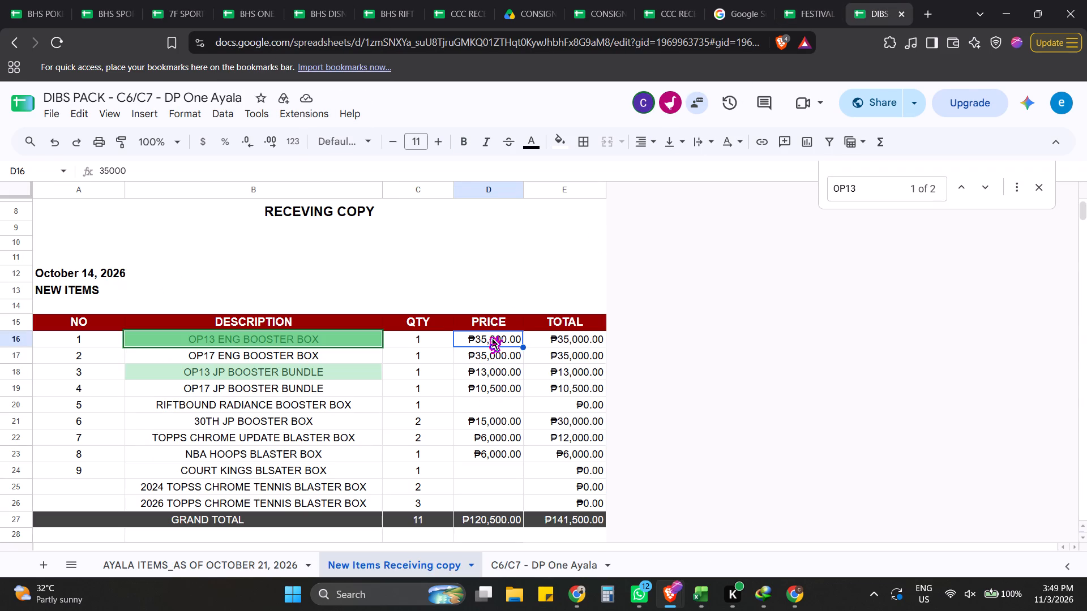
{"action": "type", "text": "45000"}
{"action": "key", "text": "Return"}
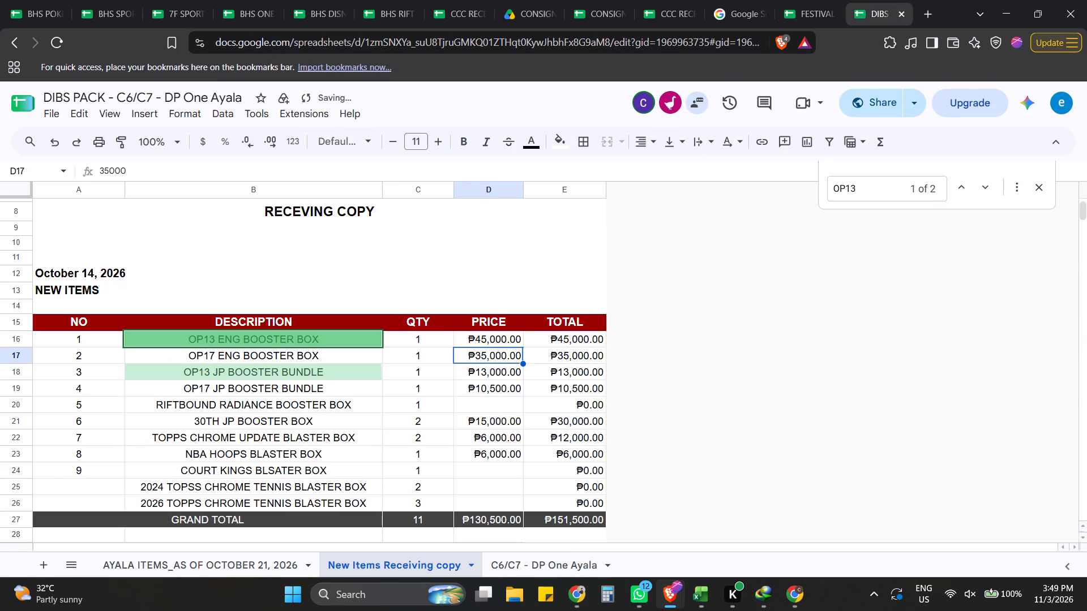
{"action": "left_click", "coordinate": [496, 395]}
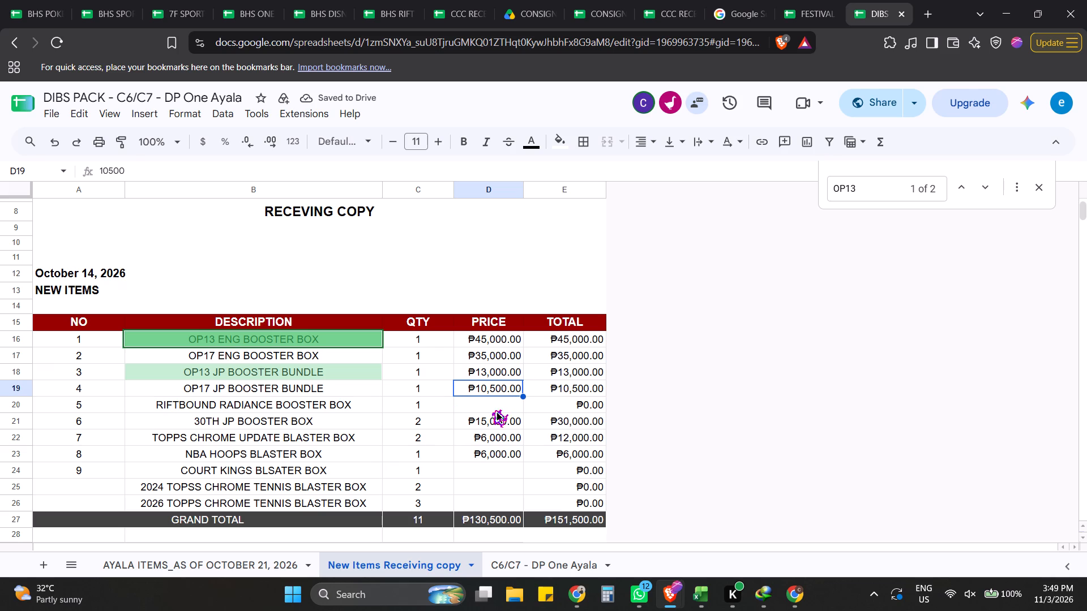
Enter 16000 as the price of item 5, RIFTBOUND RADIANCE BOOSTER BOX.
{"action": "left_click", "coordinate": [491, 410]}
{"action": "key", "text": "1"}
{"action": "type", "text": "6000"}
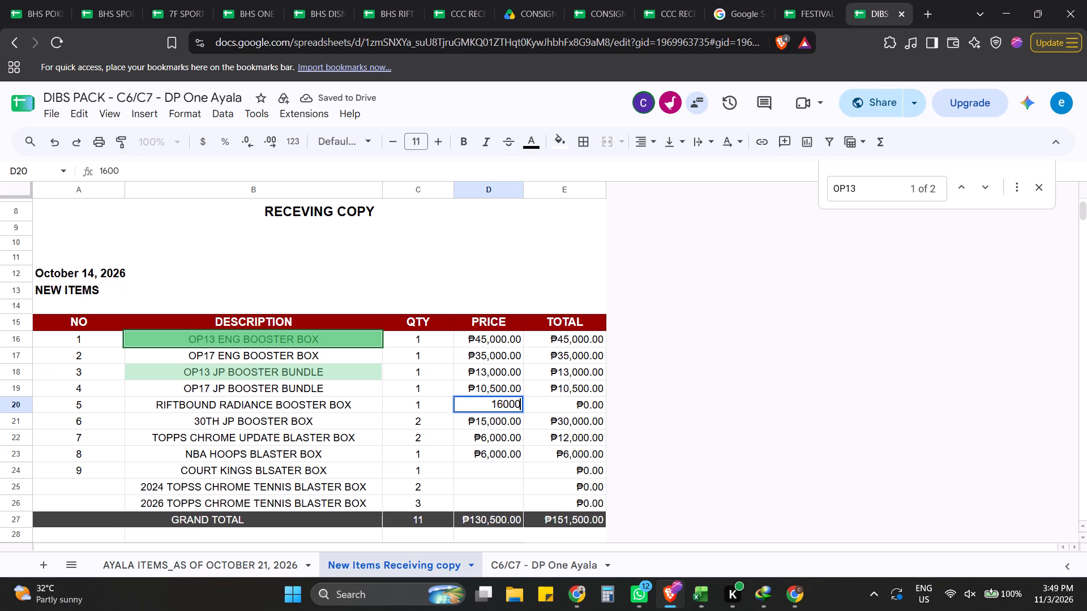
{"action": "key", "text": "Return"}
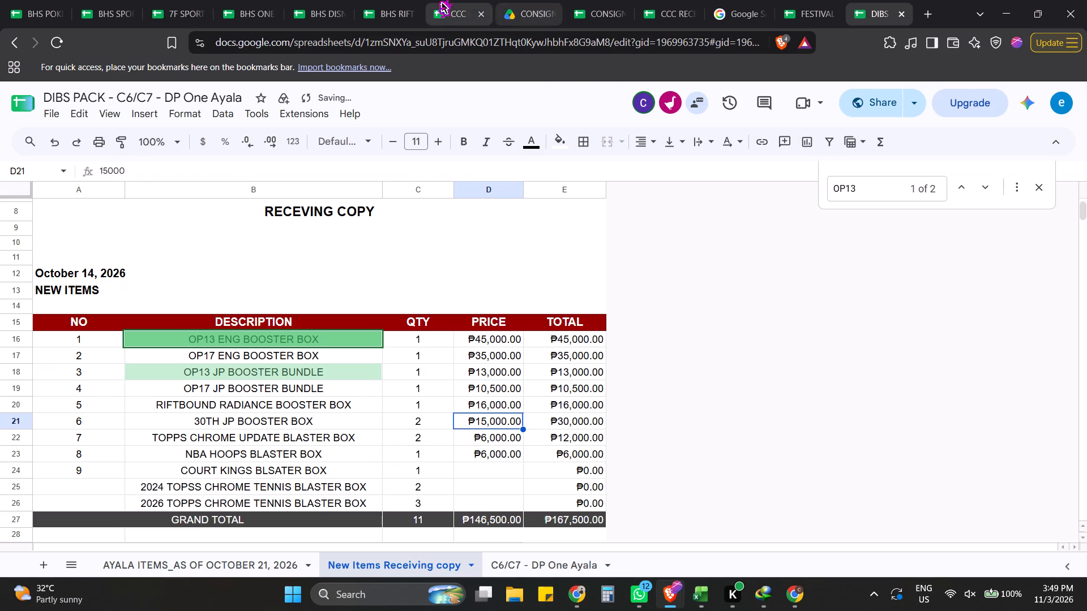
Look up Riftbound Radiance's SRP in the BHS Rift Bound masterfile's ETB/BOOSTER/BOX sheet and set item 5's price in the receiving copy to 13000.
{"action": "left_click", "coordinate": [384, 0]}
{"action": "left_click", "coordinate": [156, 556]}
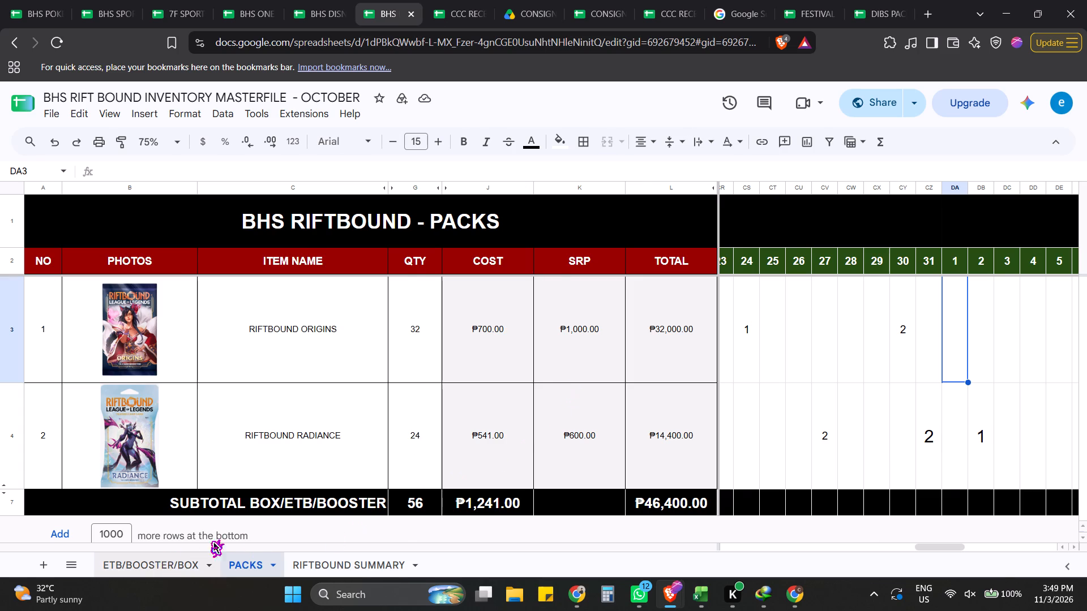
{"action": "scroll", "coordinate": [627, 413], "scroll_direction": "down", "scroll_amount": 12}
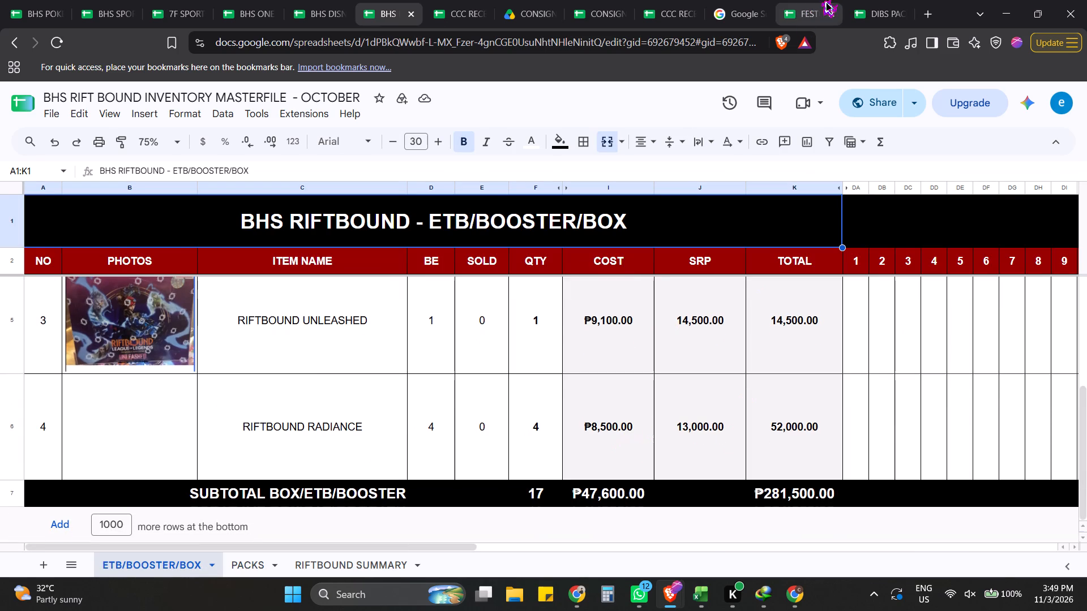
{"action": "left_click", "coordinate": [850, 0]}
{"action": "left_click", "coordinate": [474, 476]}
{"action": "left_click", "coordinate": [479, 428]}
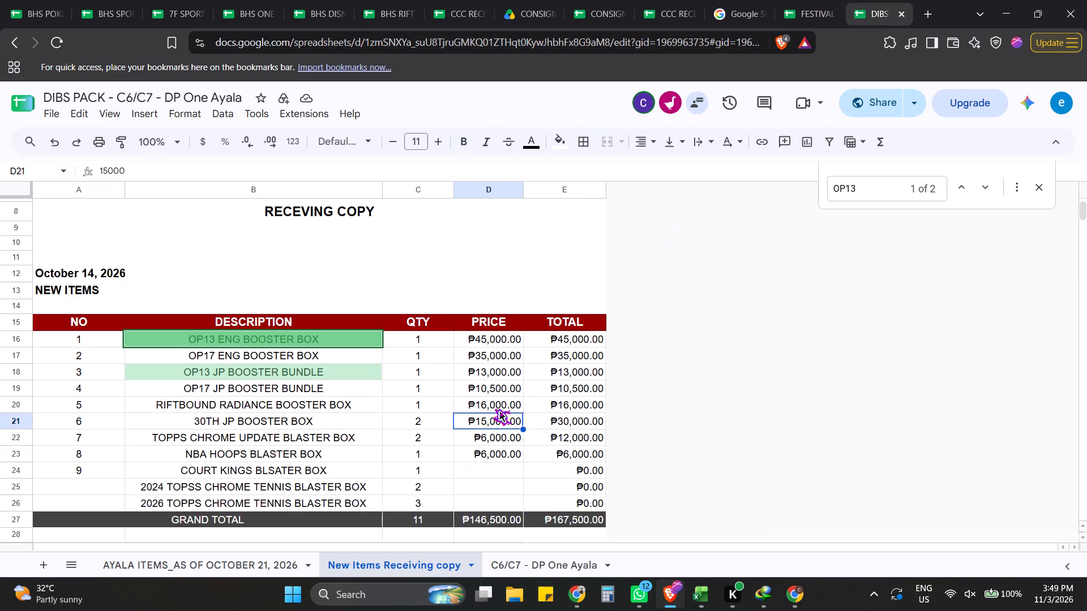
{"action": "left_click", "coordinate": [494, 408]}
{"action": "type", "text": "13000"}
{"action": "key", "text": "Return"}
Search the BHS Sports masterfile's ETB/BOOSTER/BOX sheet for COUR and check the SRP and its edit history for the Court Kings blaster box.
{"action": "left_click", "coordinate": [109, 0]}
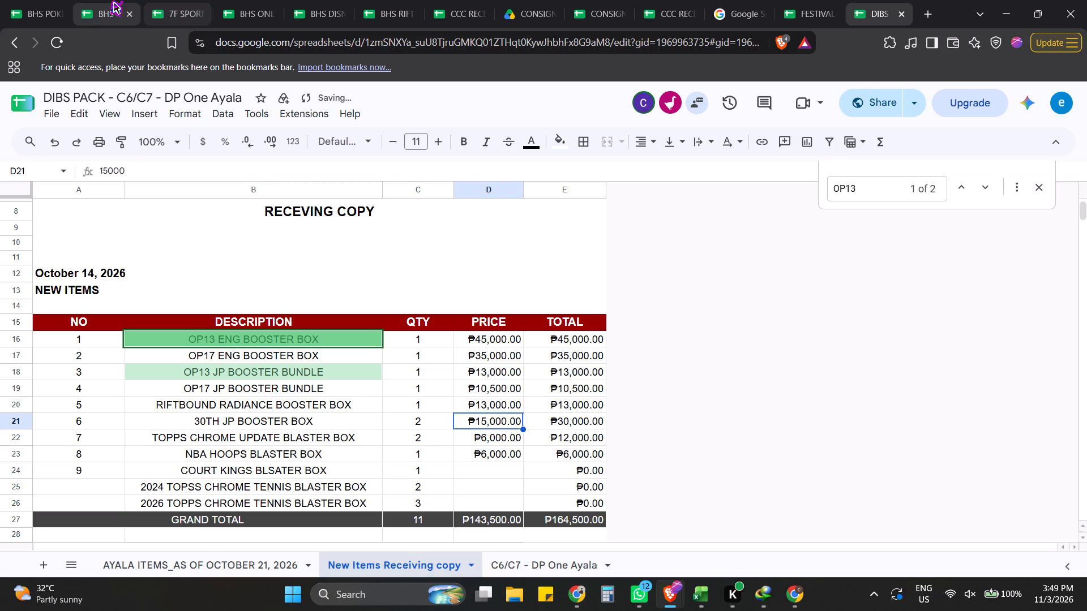
{"action": "key", "text": "ctrl+f"}
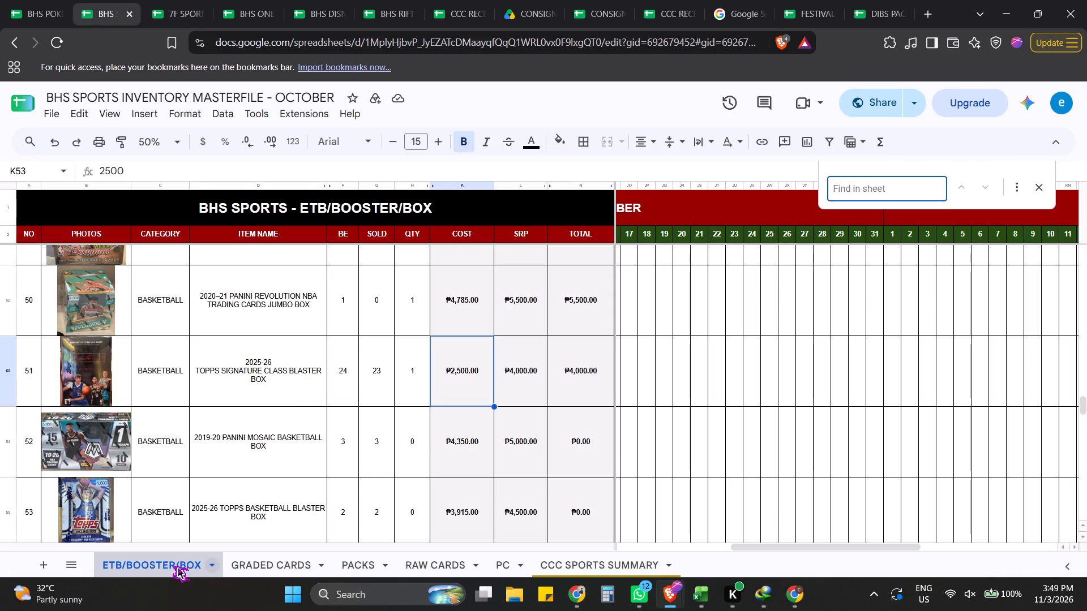
{"action": "type", "text": "COUR"}
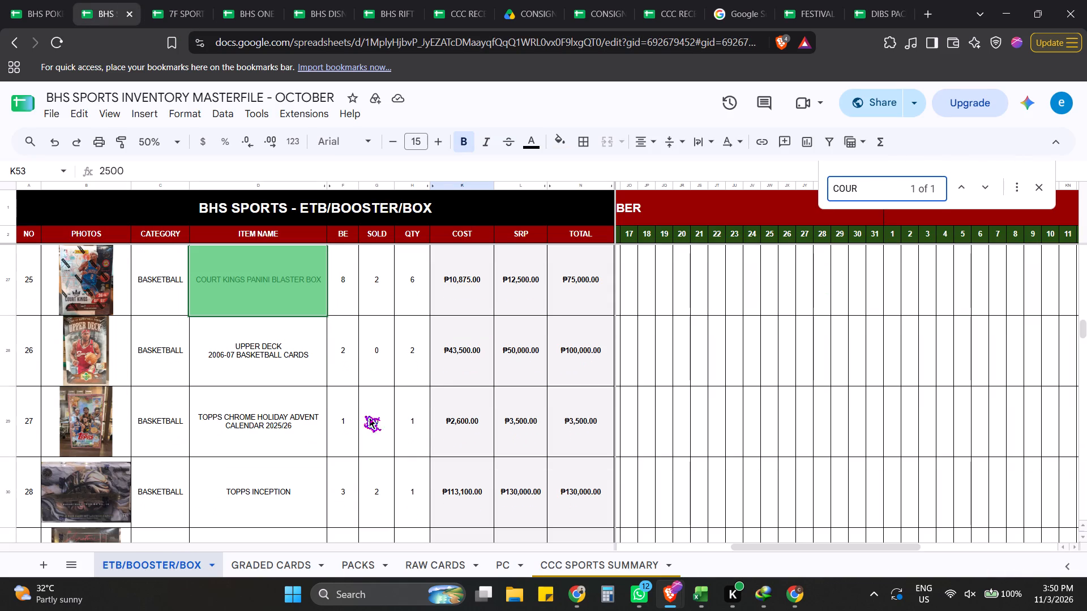
{"action": "left_click", "coordinate": [502, 277]}
{"action": "right_click", "coordinate": [516, 291]}
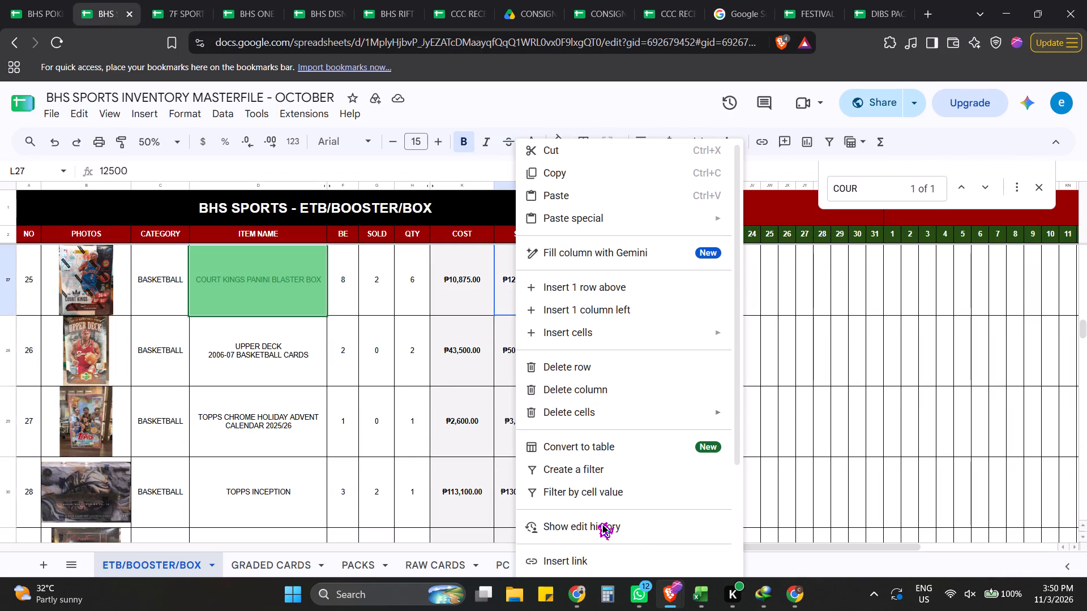
{"action": "left_click", "coordinate": [598, 532]}
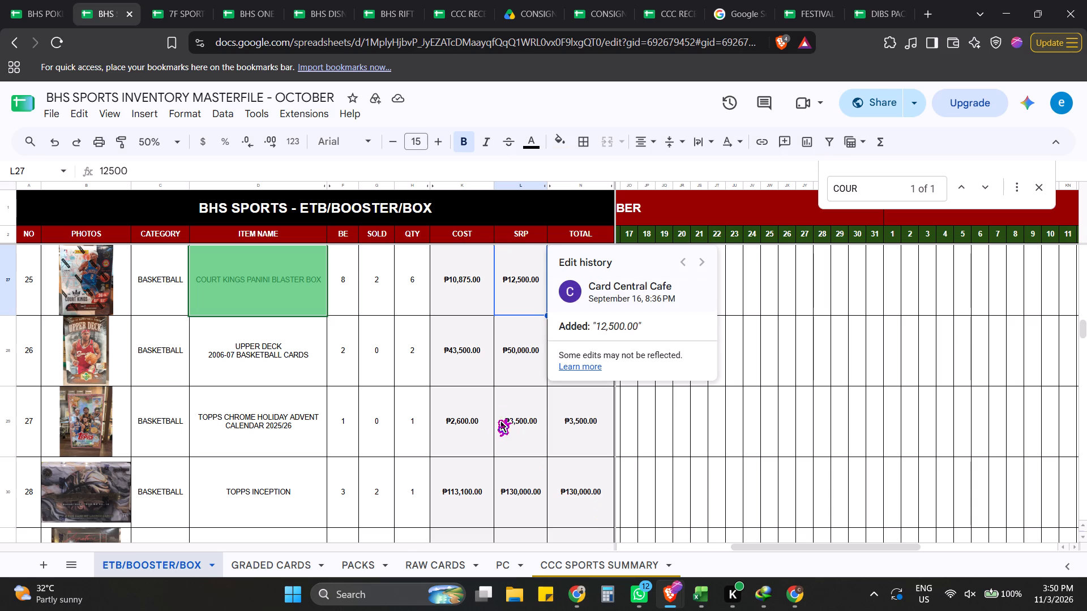
{"action": "left_click", "coordinate": [473, 408]}
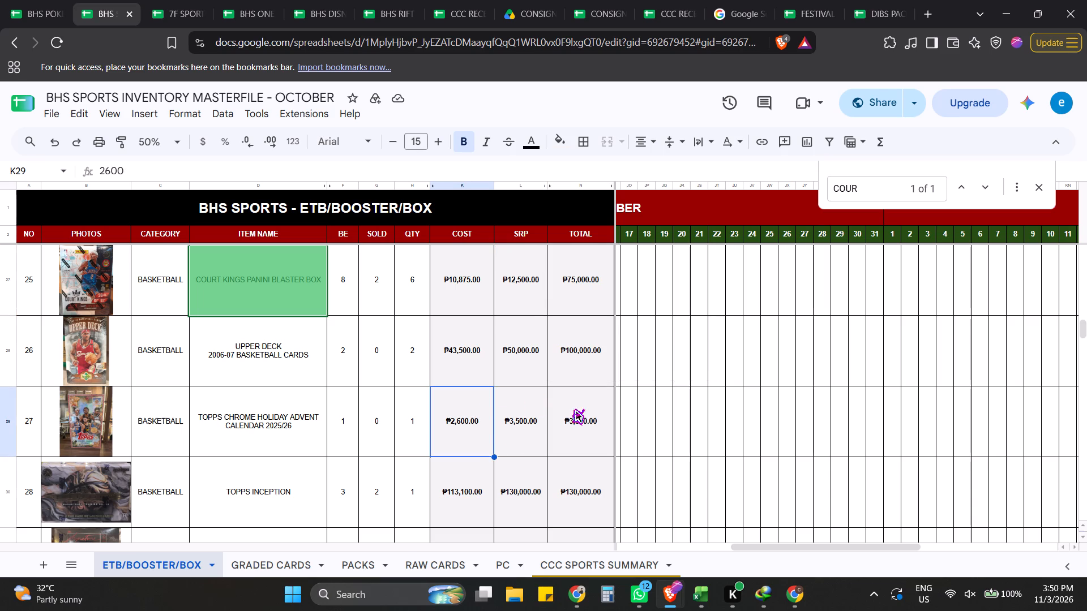
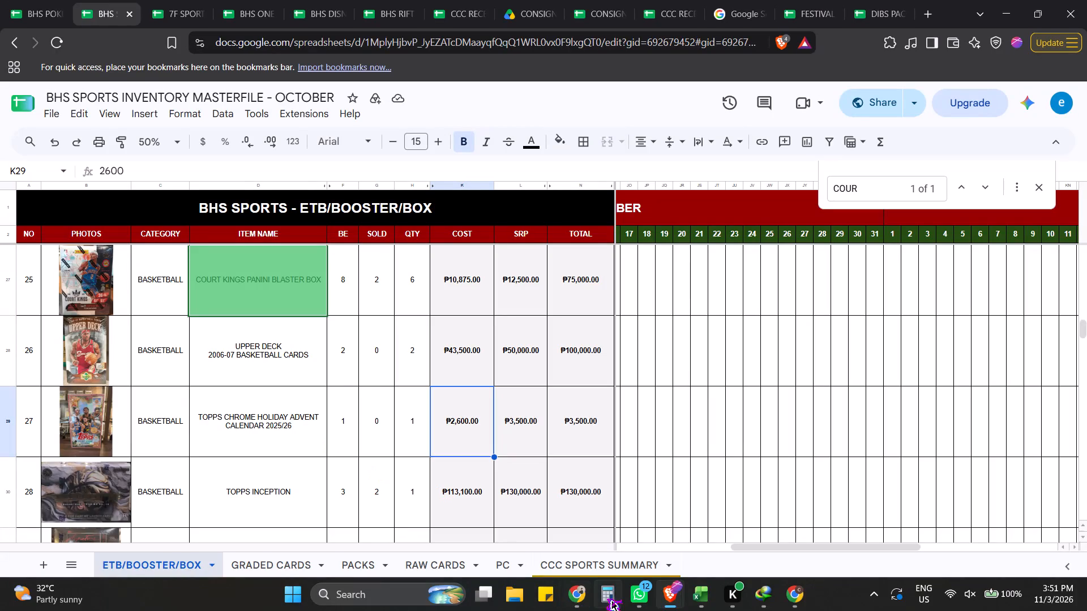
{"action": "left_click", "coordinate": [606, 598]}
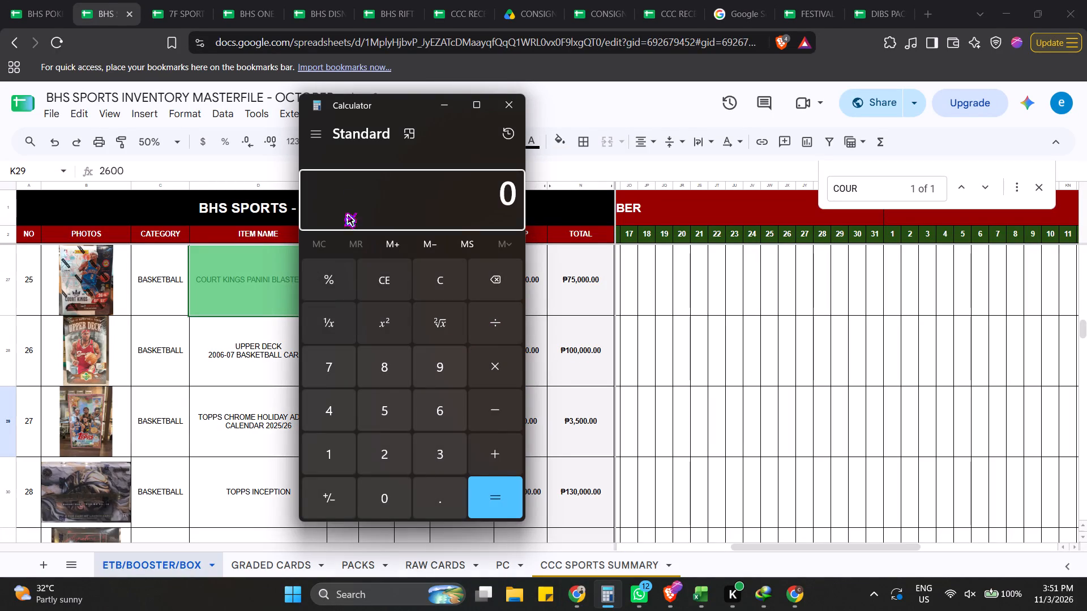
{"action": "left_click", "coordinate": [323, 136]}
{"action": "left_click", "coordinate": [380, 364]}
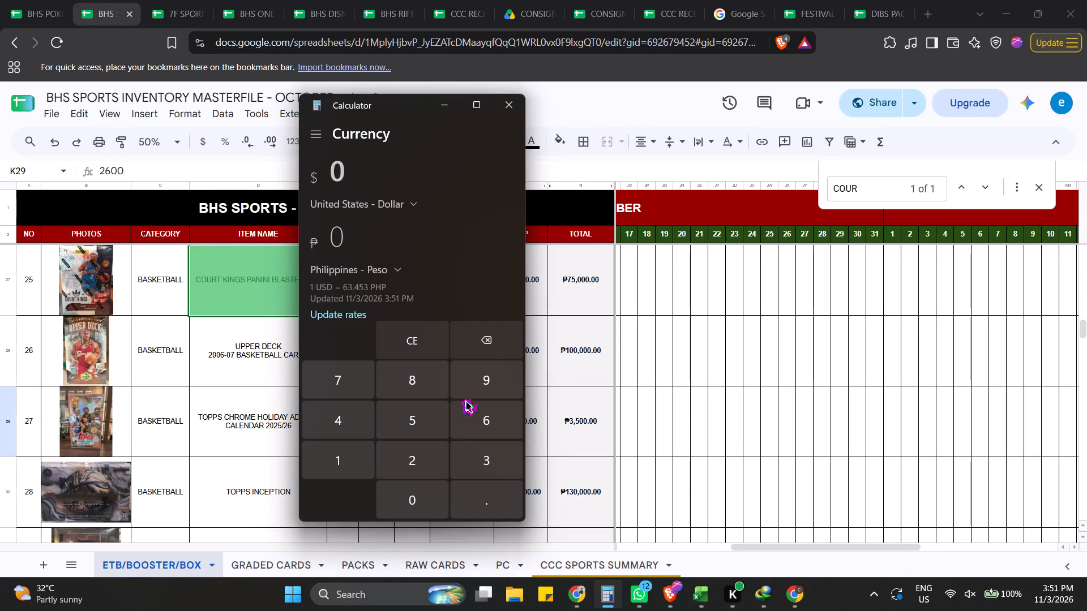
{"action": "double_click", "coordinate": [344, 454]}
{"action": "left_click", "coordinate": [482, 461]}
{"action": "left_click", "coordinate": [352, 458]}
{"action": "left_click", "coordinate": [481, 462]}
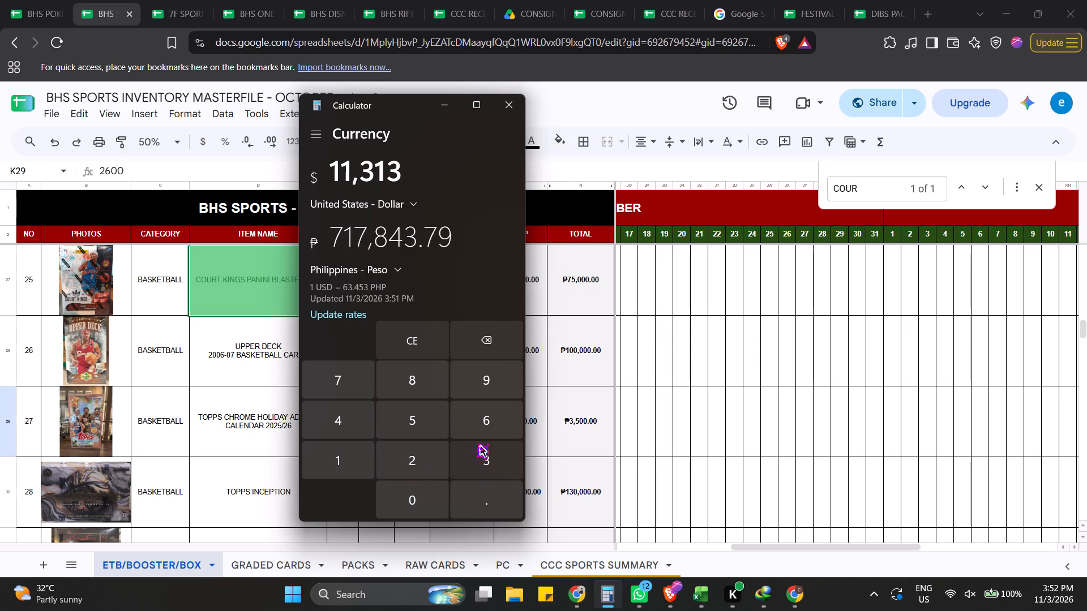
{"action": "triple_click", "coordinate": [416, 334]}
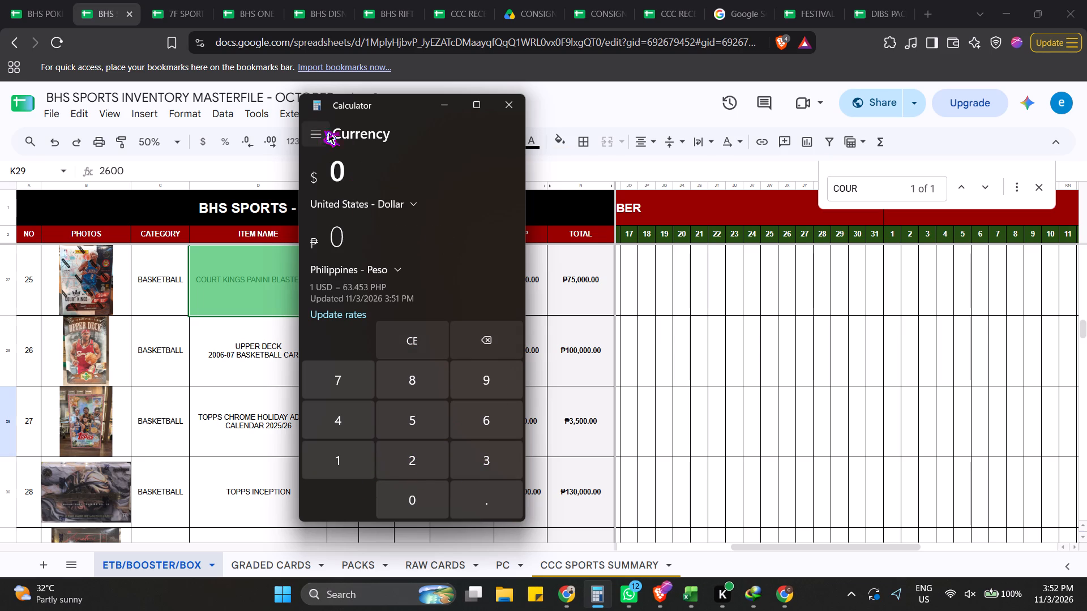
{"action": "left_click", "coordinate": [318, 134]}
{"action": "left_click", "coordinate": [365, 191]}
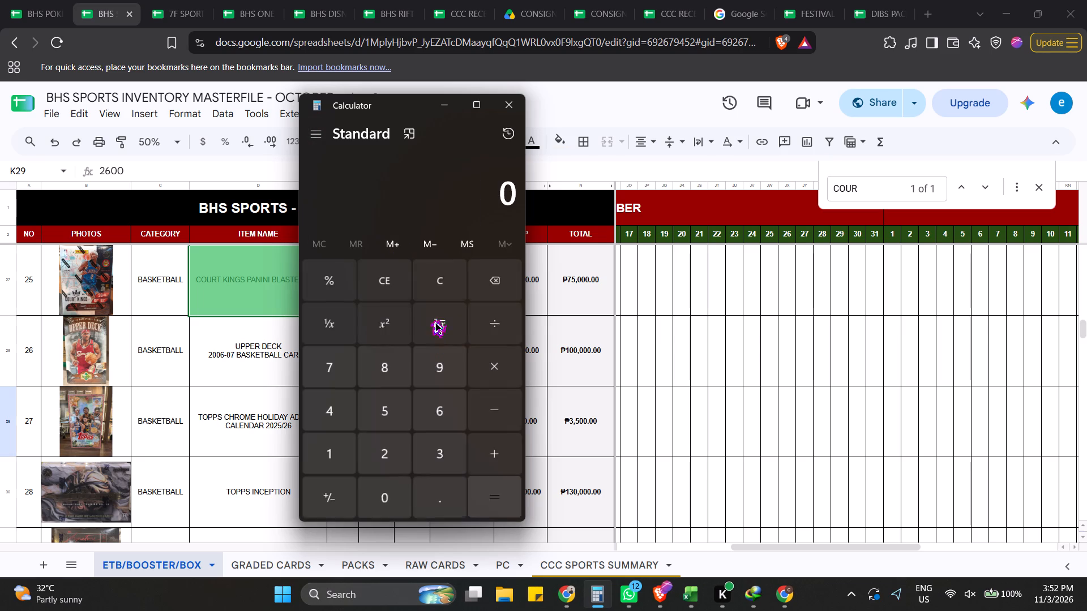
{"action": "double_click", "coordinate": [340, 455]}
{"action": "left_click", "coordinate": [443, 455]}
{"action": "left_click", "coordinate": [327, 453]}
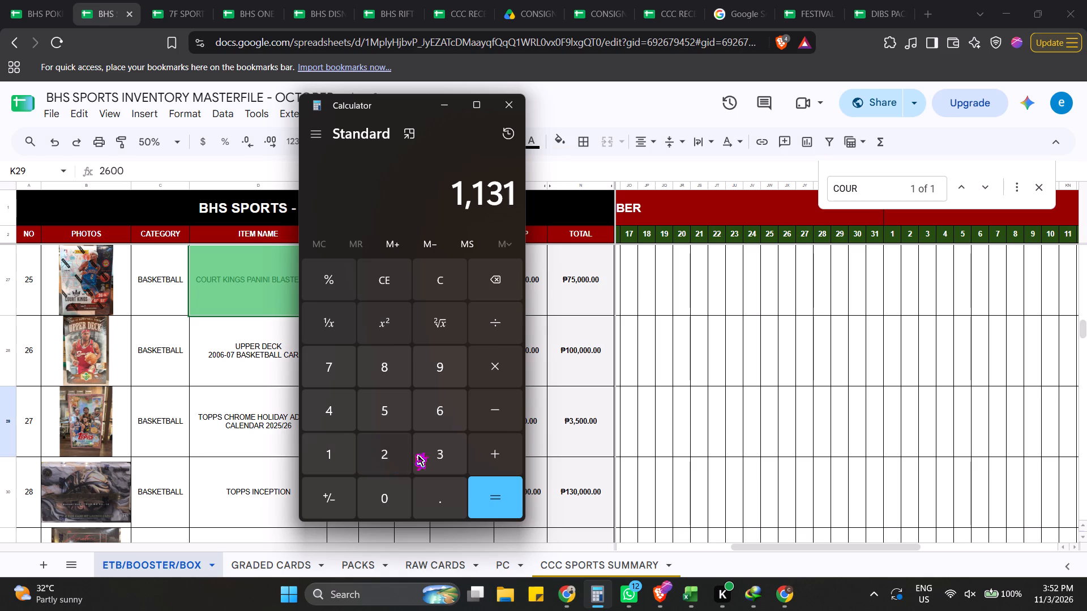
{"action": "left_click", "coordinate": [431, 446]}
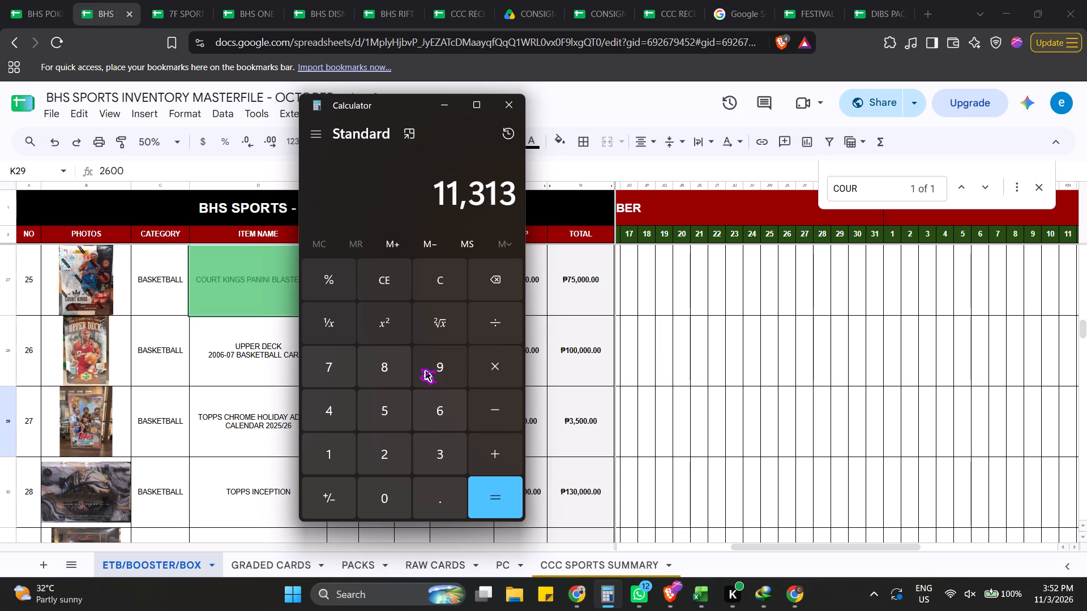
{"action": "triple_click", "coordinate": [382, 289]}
Calculate 11131 plus 13% in Calculator.
{"action": "triple_click", "coordinate": [329, 448]}
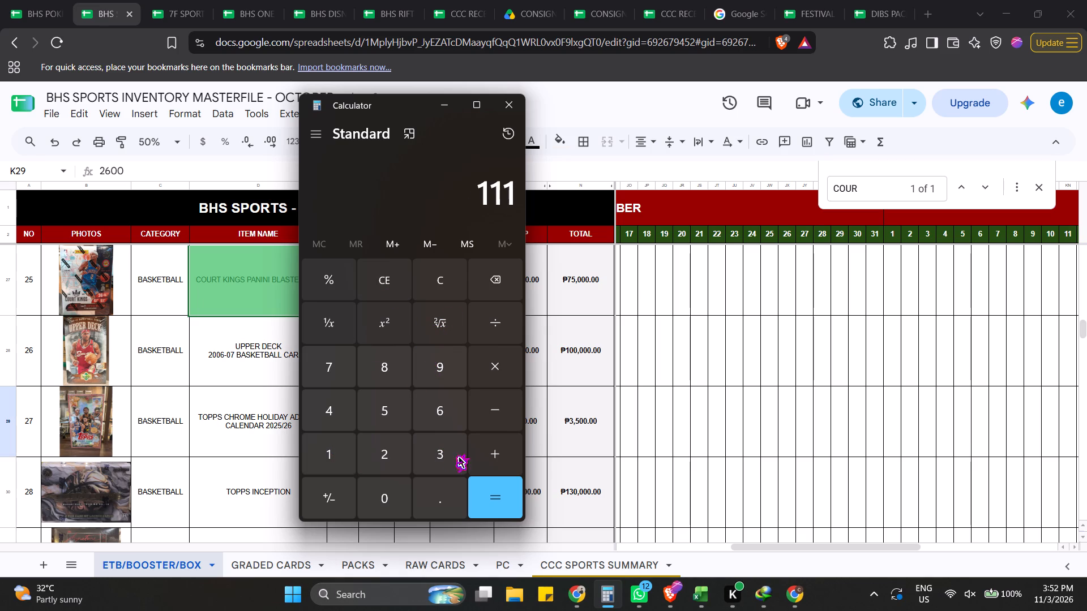
{"action": "left_click", "coordinate": [453, 454]}
{"action": "left_click", "coordinate": [337, 454]}
{"action": "left_click", "coordinate": [485, 459]}
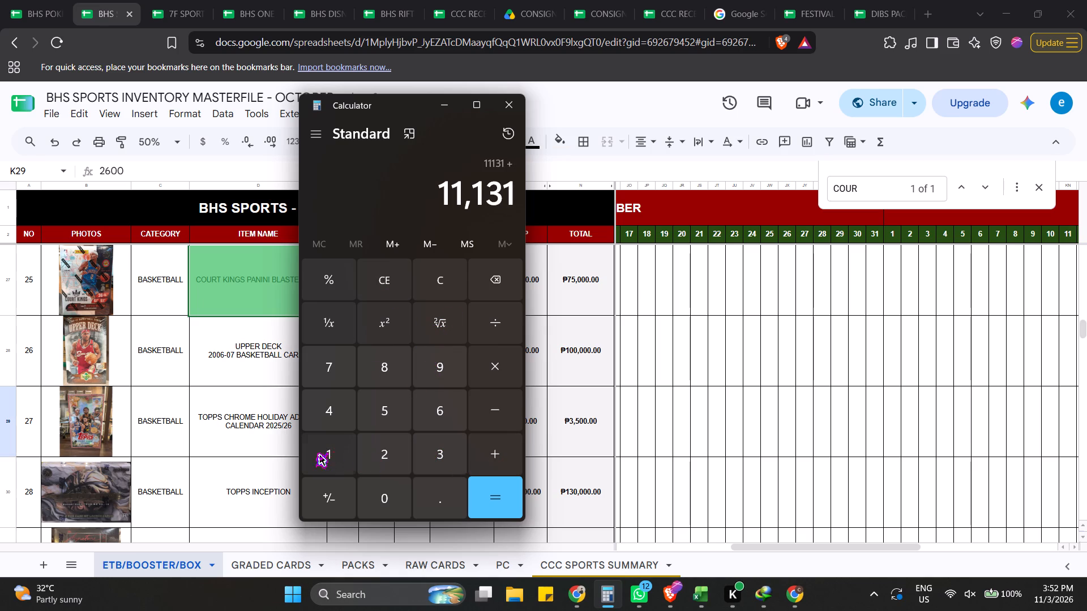
{"action": "left_click", "coordinate": [314, 452]}
{"action": "left_click", "coordinate": [451, 455]}
{"action": "left_click", "coordinate": [330, 281]}
{"action": "left_click", "coordinate": [501, 489]}
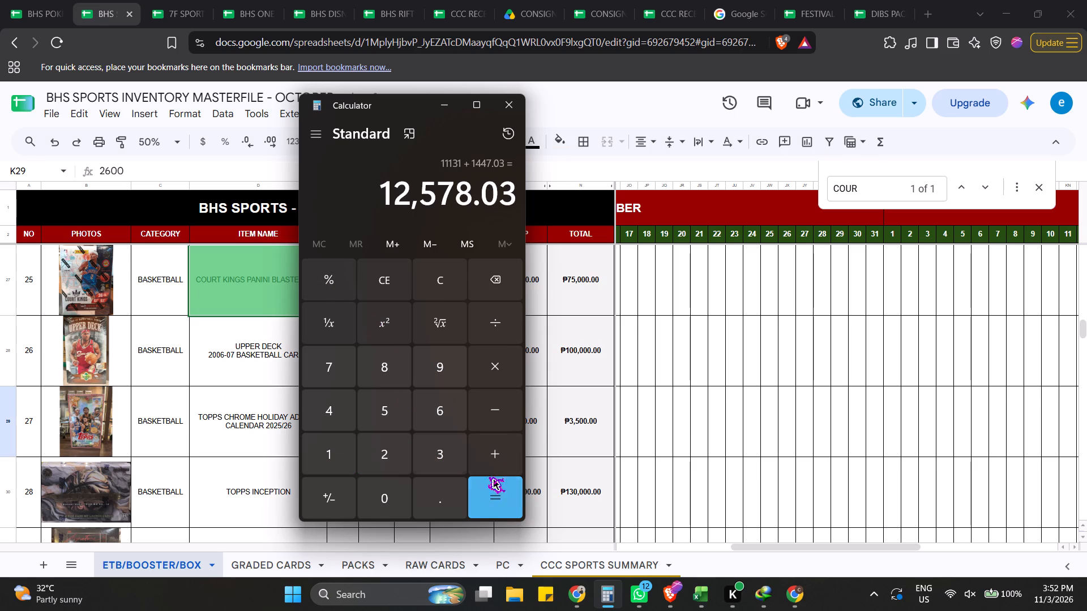
Set the Court Kings Panini blaster box's SRP in the BHS Sports masterfile to 13000.
{"action": "left_click", "coordinate": [252, 369]}
{"action": "left_click", "coordinate": [526, 289]}
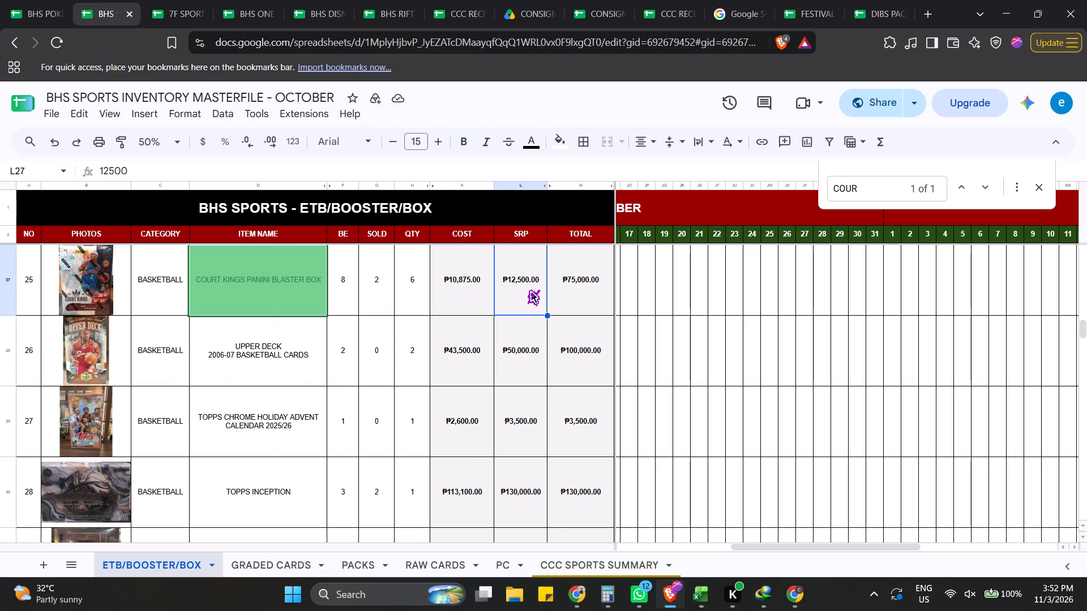
{"action": "type", "text": "13000"}
{"action": "key", "text": "Return"}
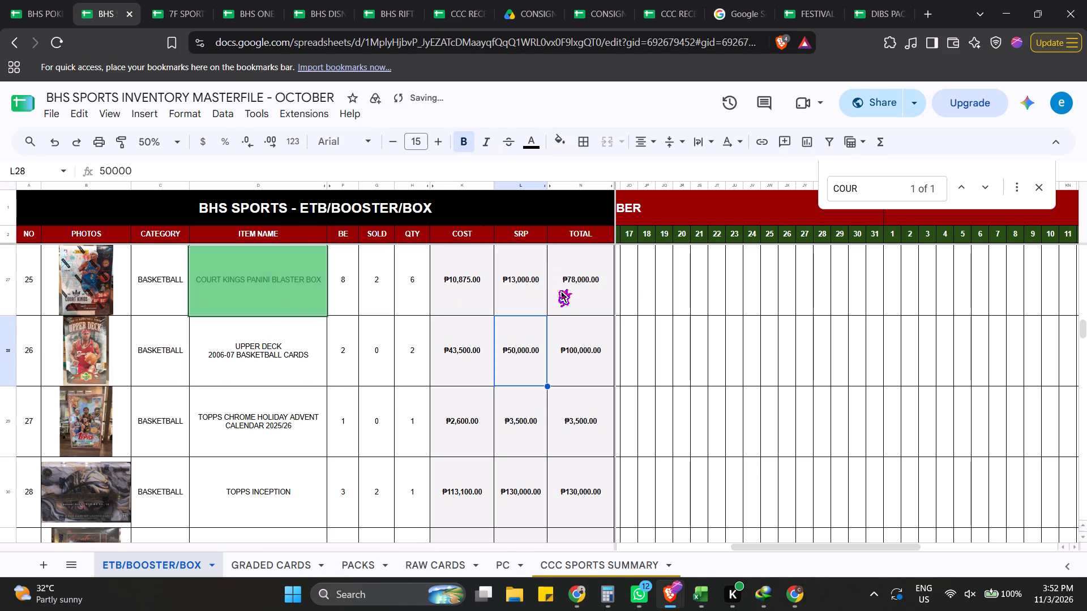
Enter 13000 as the price of item 9, the Court Kings blaster box, in the DIBS PACK receiving copy.
{"action": "key", "text": "alt+Tab"}
{"action": "key", "text": "alt+Tab"}
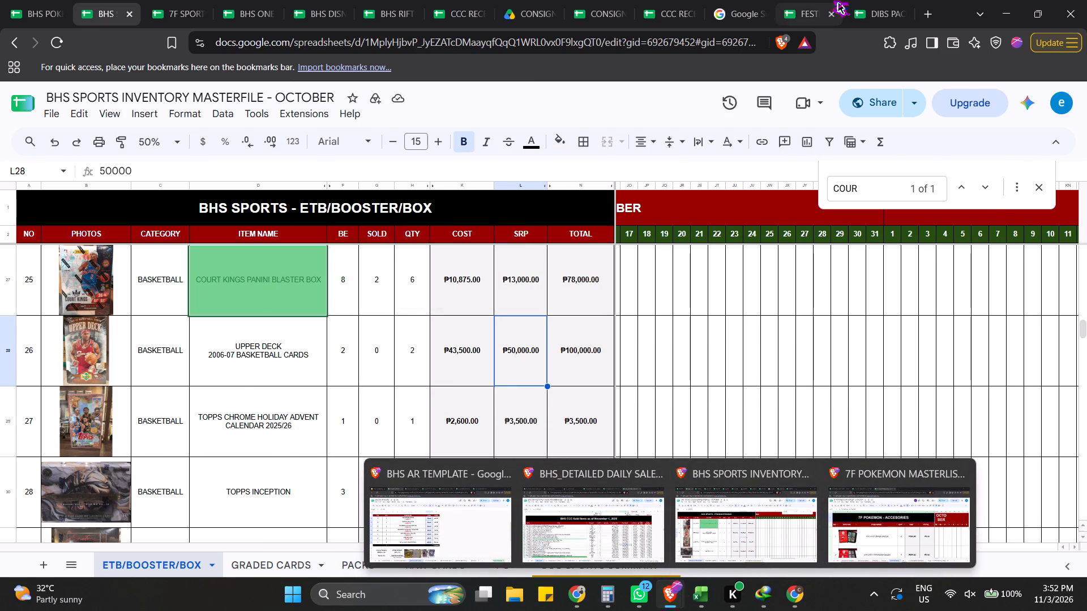
{"action": "left_click", "coordinate": [878, 0]}
{"action": "left_click", "coordinate": [497, 472]}
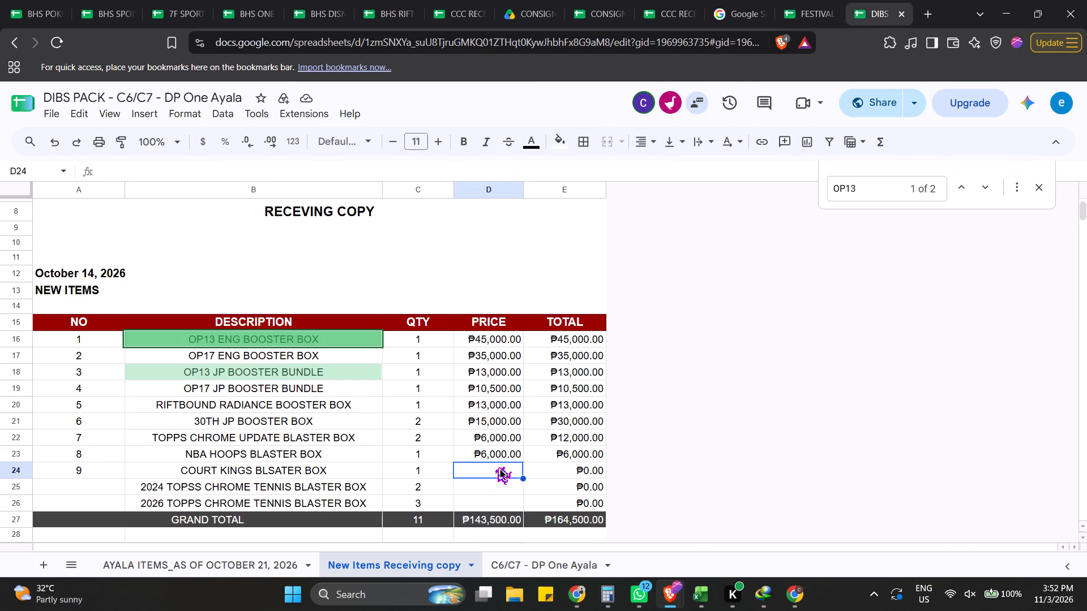
{"action": "type", "text": "13000"}
{"action": "key", "text": "Return"}
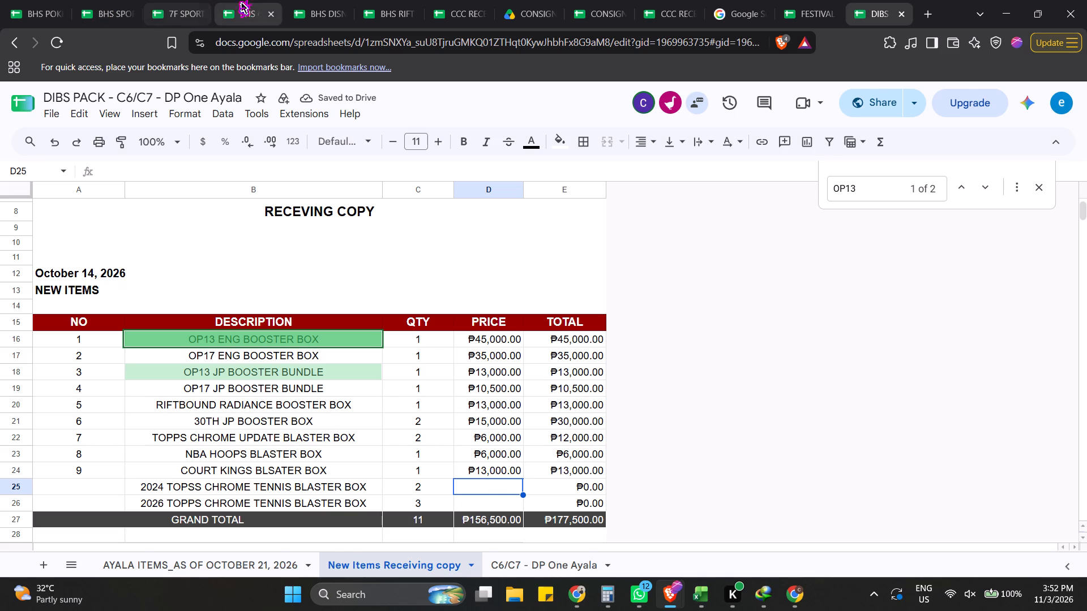
Search the 7F Sports masterlist for TENNI and enter 4000 as the 2026 Topps Chrome Tennis blaster box's price in the receiving copy.
{"action": "left_click", "coordinate": [172, 0]}
{"action": "left_click_drag", "start_coordinate": [893, 187], "coordinate": [726, 187]}
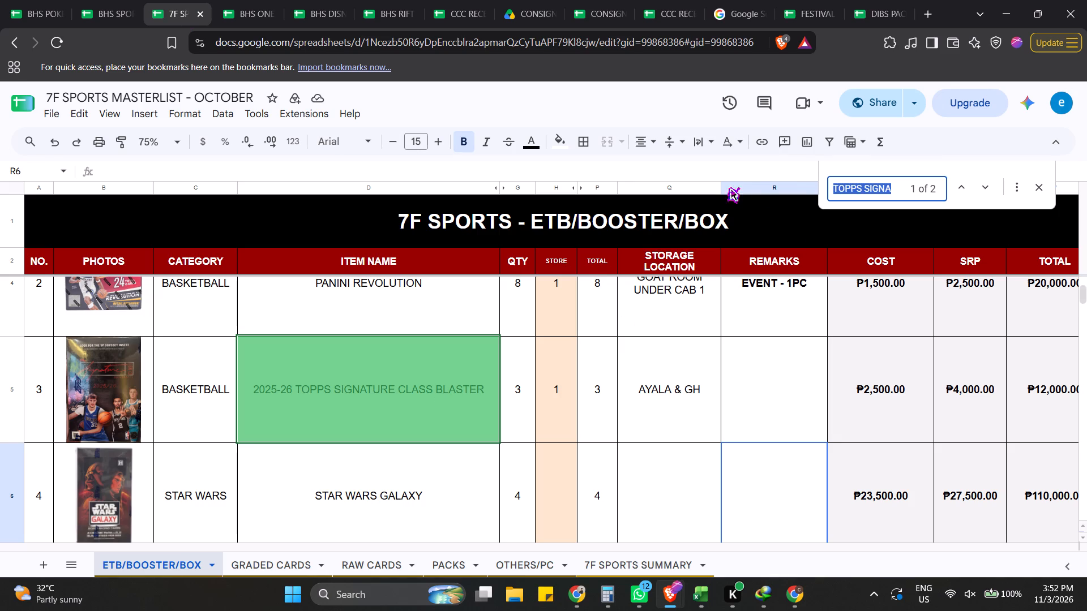
{"action": "left_click_drag", "start_coordinate": [726, 187], "coordinate": [711, 187]}
{"action": "type", "text": "TE"}
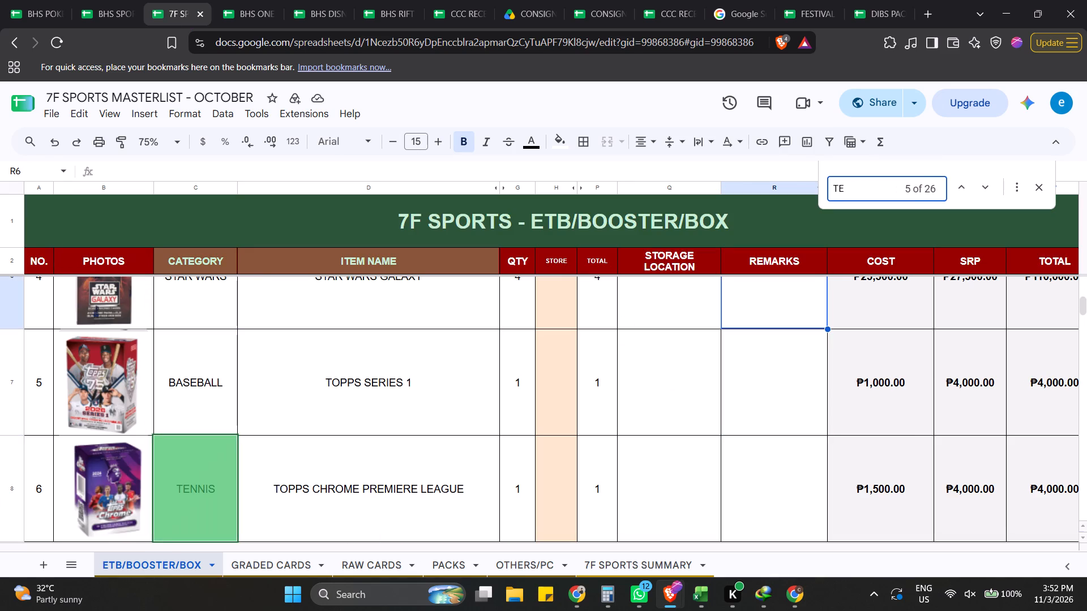
{"action": "type", "text": "NNI"}
{"action": "left_click", "coordinate": [990, 193]}
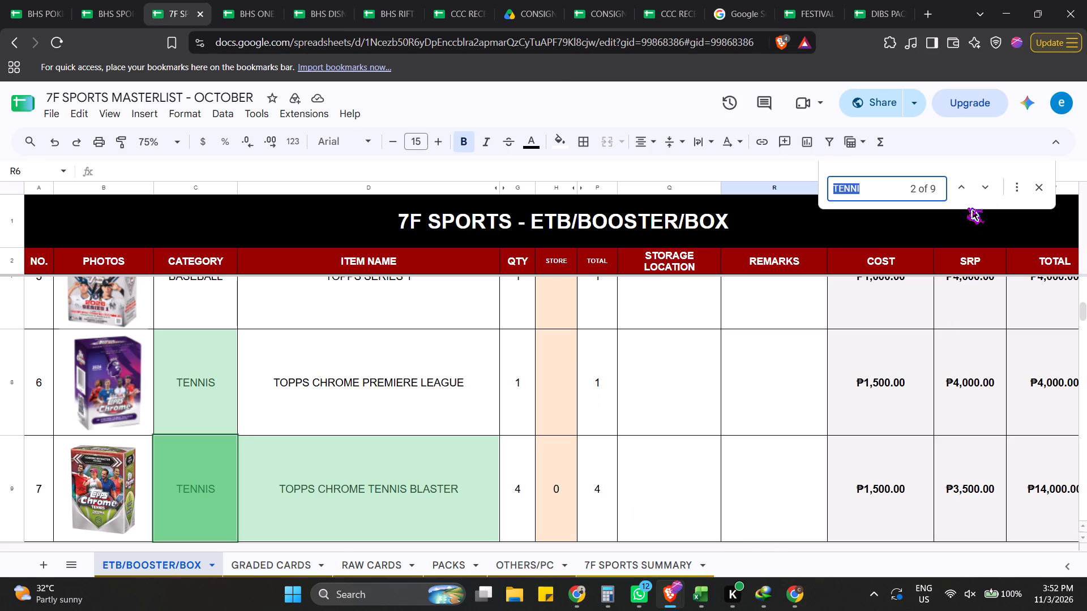
{"action": "double_click", "coordinate": [979, 188]}
{"action": "double_click", "coordinate": [979, 189]}
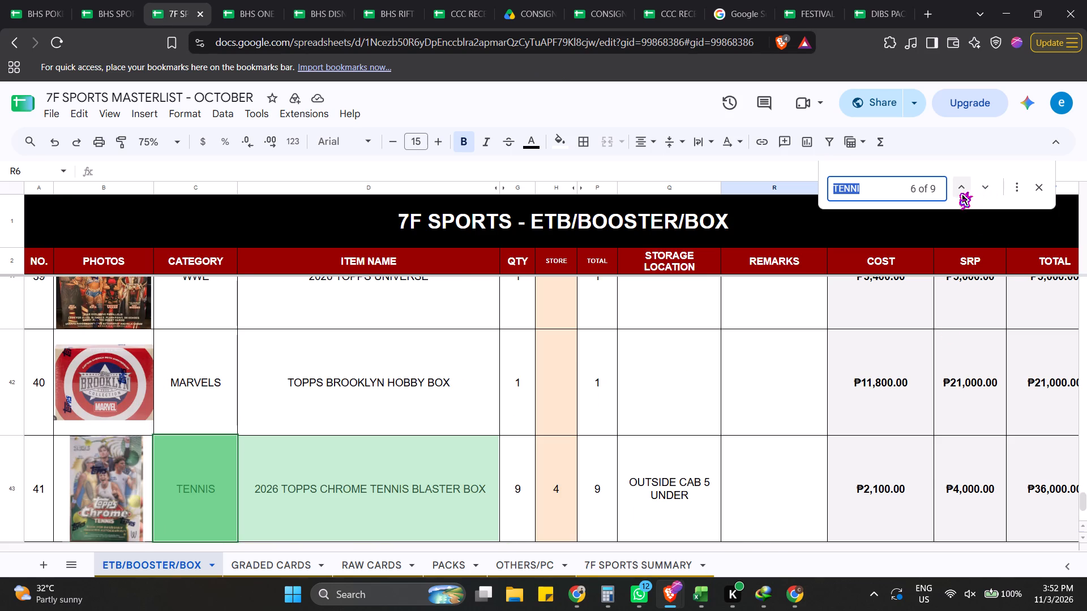
{"action": "double_click", "coordinate": [955, 190]}
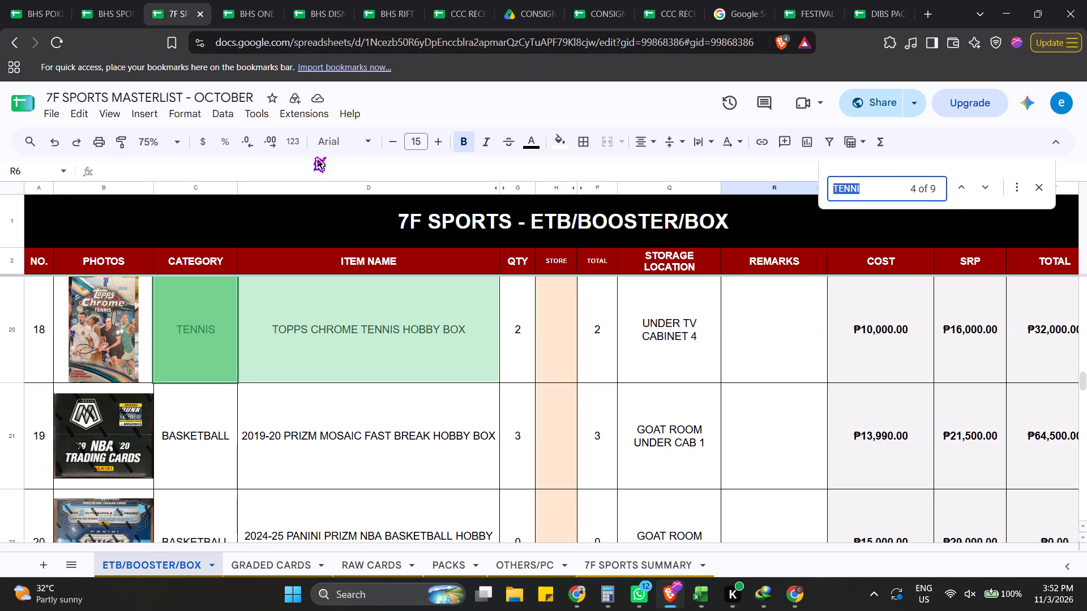
{"action": "left_click", "coordinate": [883, 0]}
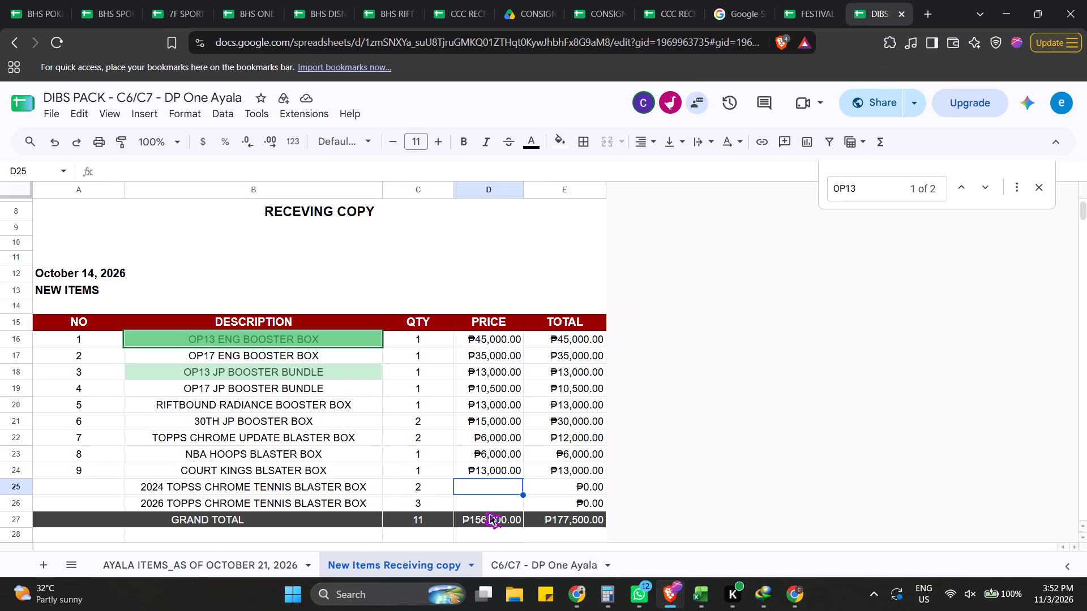
{"action": "left_click", "coordinate": [474, 507]}
{"action": "type", "text": "4000"}
{"action": "key", "text": "Return"}
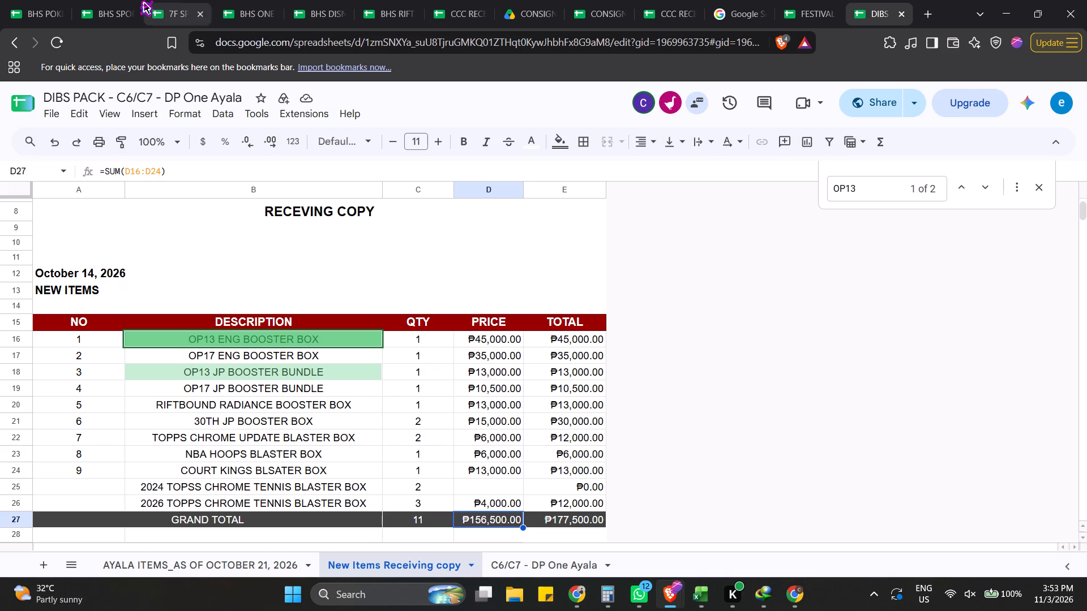
Search the BHS Sports masterfile for TENNI and enter 3500 as the price of the 2024 Chrome Tennis blaster box in the receiving copy.
{"action": "left_click", "coordinate": [110, 0]}
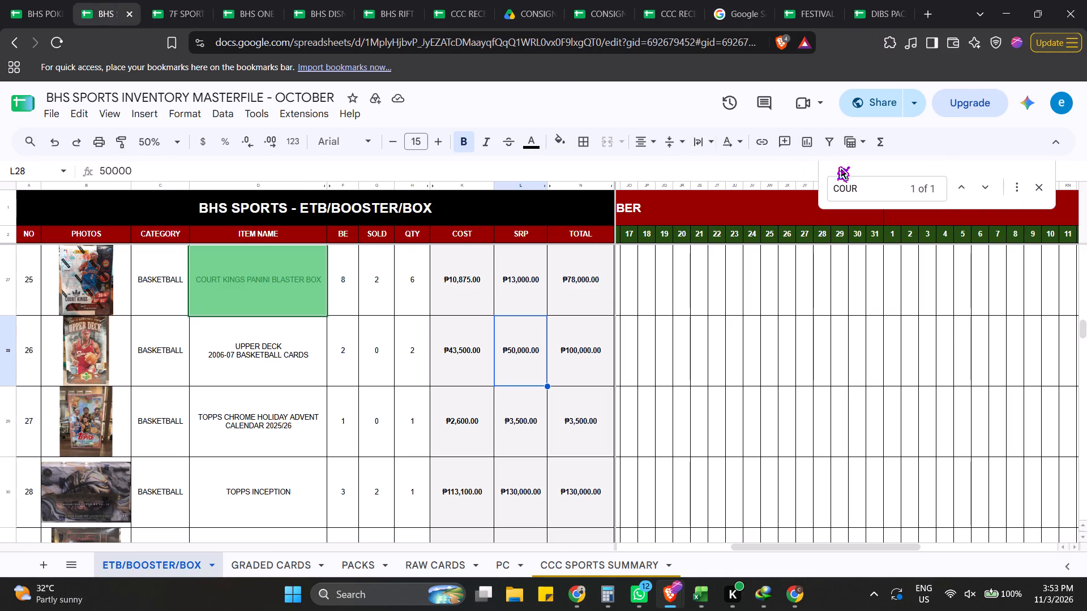
{"action": "left_click_drag", "start_coordinate": [861, 187], "coordinate": [786, 187]}
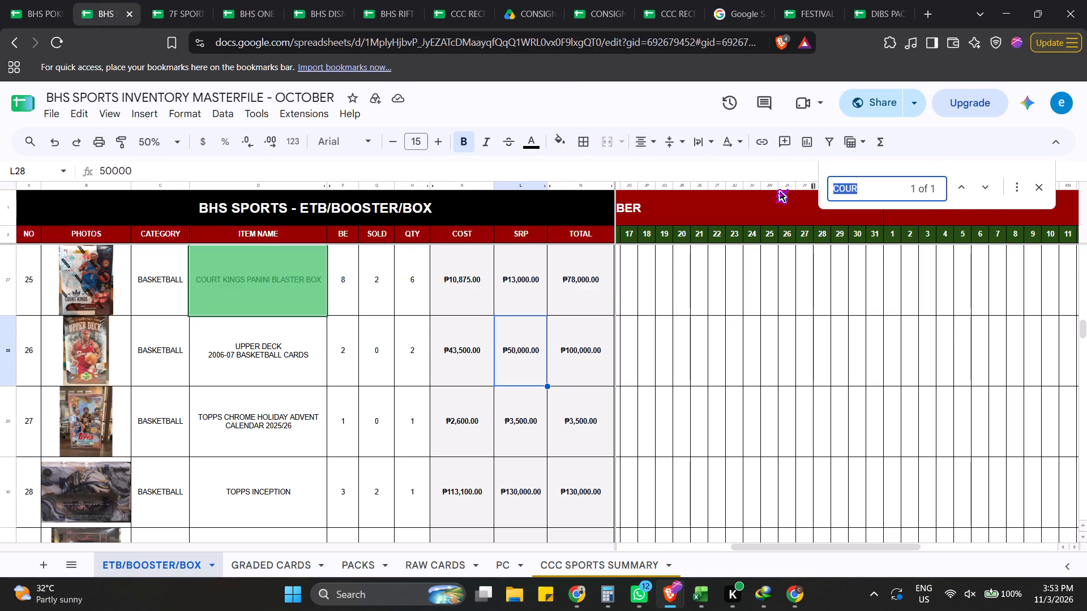
{"action": "type", "text": "TEN"}
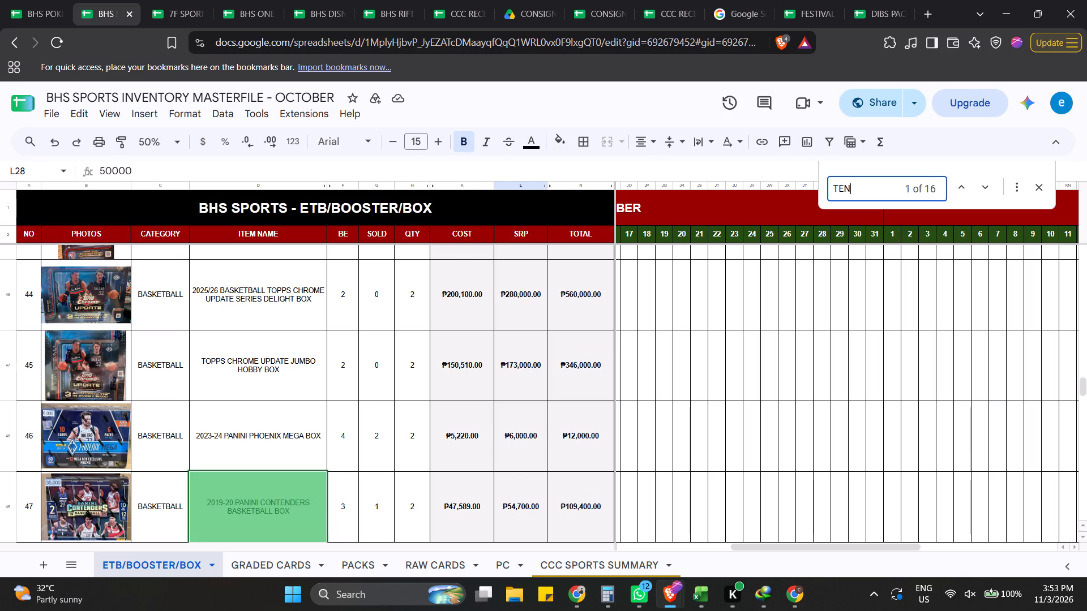
{"action": "type", "text": "NI"}
{"action": "left_click", "coordinate": [990, 188]}
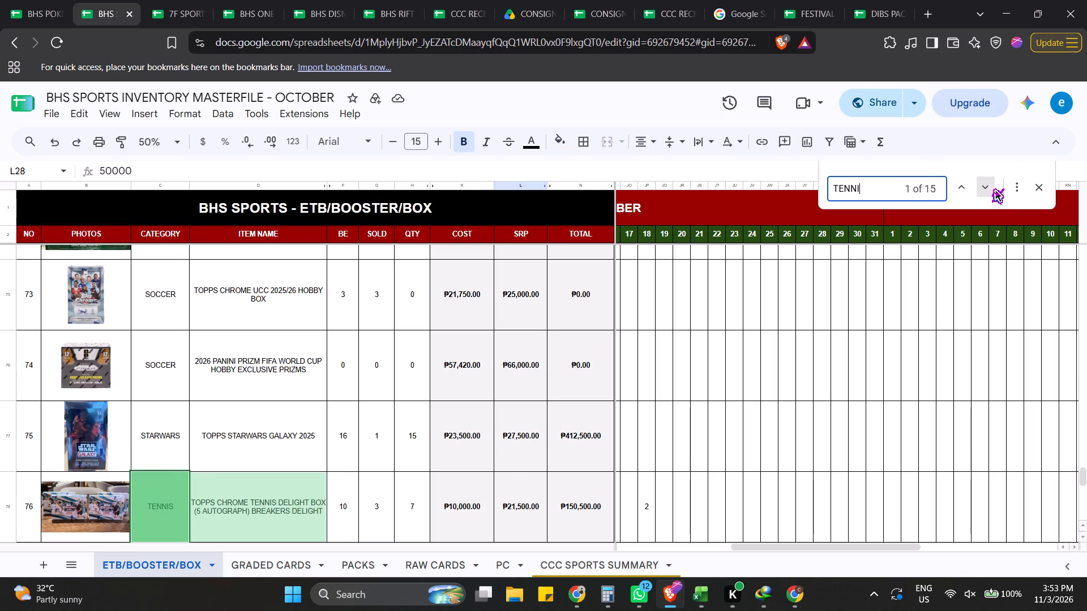
{"action": "left_click", "coordinate": [991, 188]}
{"action": "left_click", "coordinate": [991, 188]}
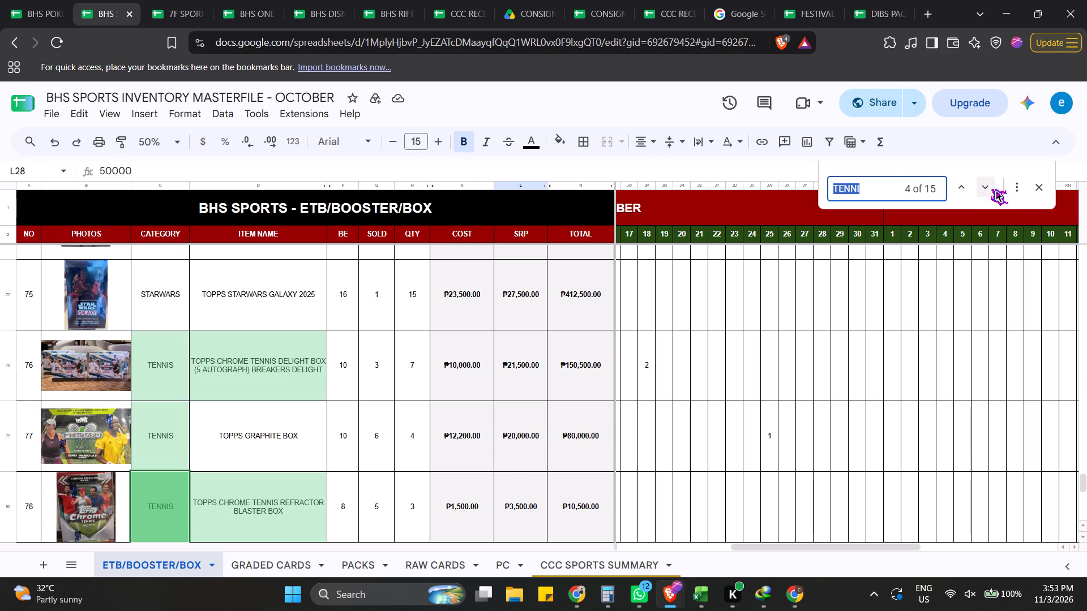
{"action": "left_click", "coordinate": [855, 0]}
{"action": "left_click", "coordinate": [511, 476]}
{"action": "left_click", "coordinate": [510, 484]}
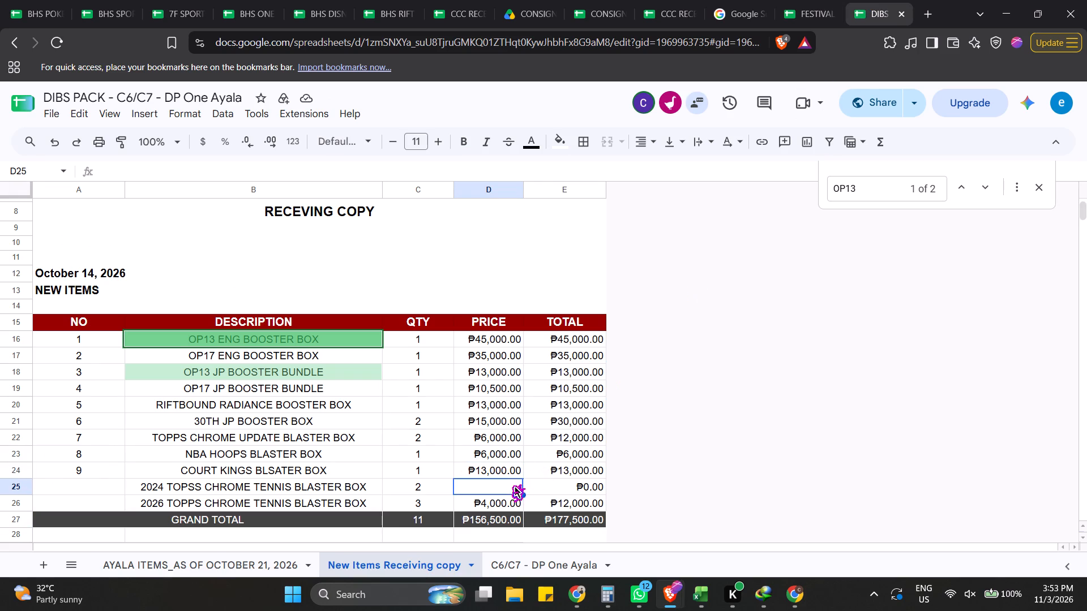
{"action": "type", "text": "3500"}
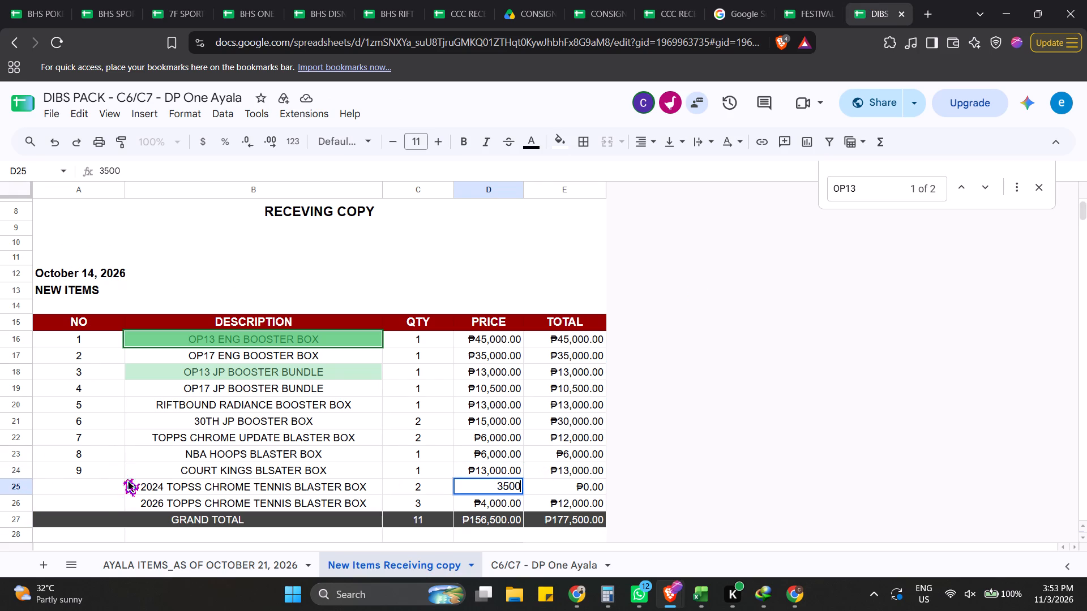
Correct the misspelled brand in the 2024 Chrome Tennis blaster box description to TOPPS.
{"action": "double_click", "coordinate": [195, 489]}
{"action": "left_click", "coordinate": [195, 487]}
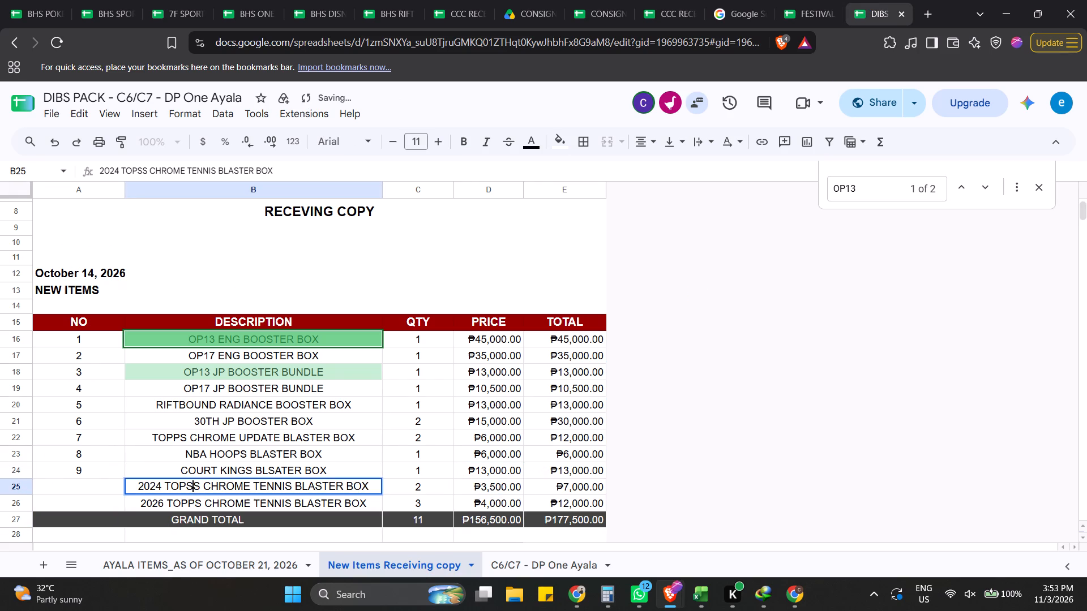
{"action": "key", "text": "BackSpace"}
{"action": "key", "text": "p"}
{"action": "double_click", "coordinate": [192, 502]}
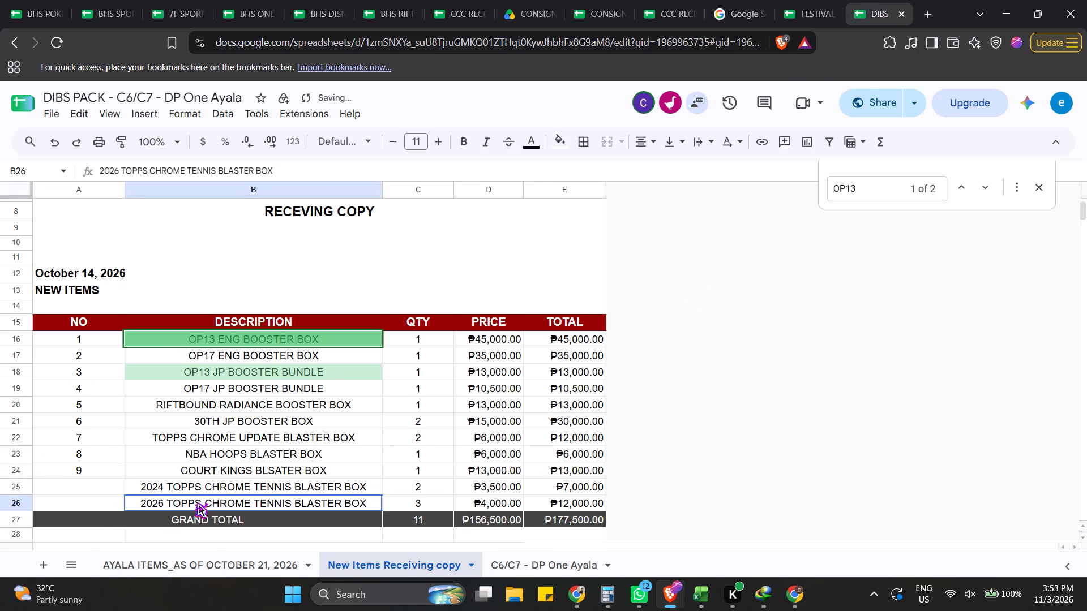
{"action": "left_click", "coordinate": [683, 492]}
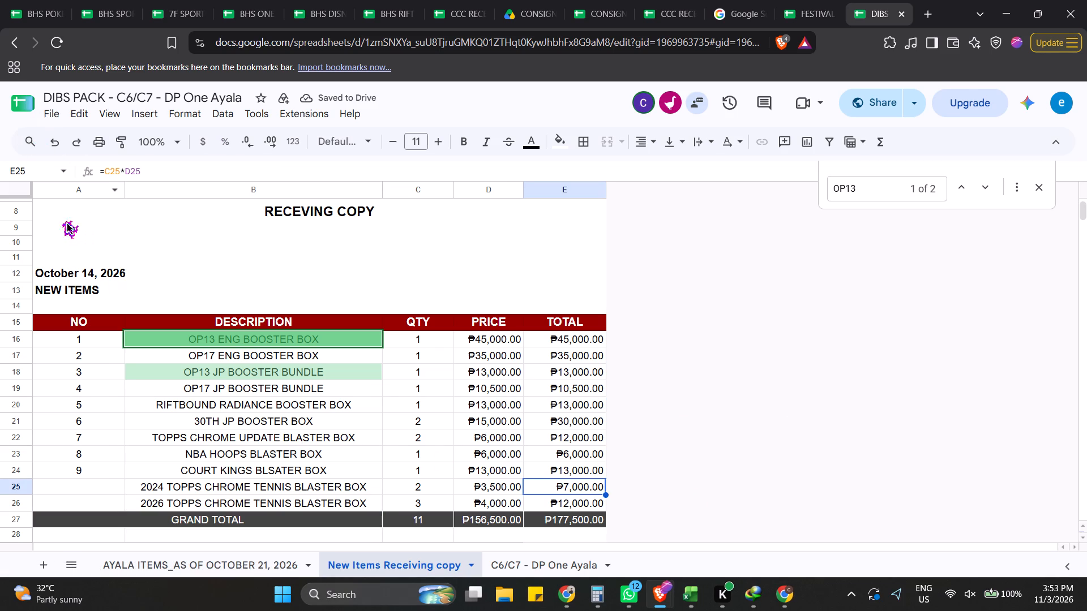
Change the receiving copy's date above NEW ITEMS to November 3, 2026.
{"action": "left_click", "coordinate": [65, 272]}
{"action": "double_click", "coordinate": [83, 270]}
{"action": "double_click", "coordinate": [93, 273]}
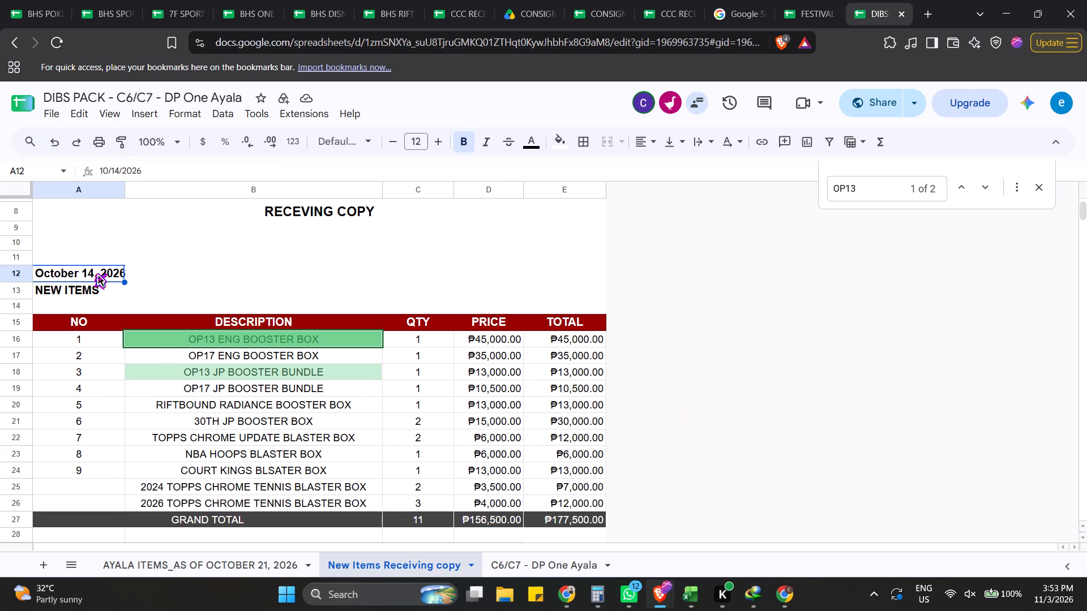
{"action": "left_click", "coordinate": [143, 299]}
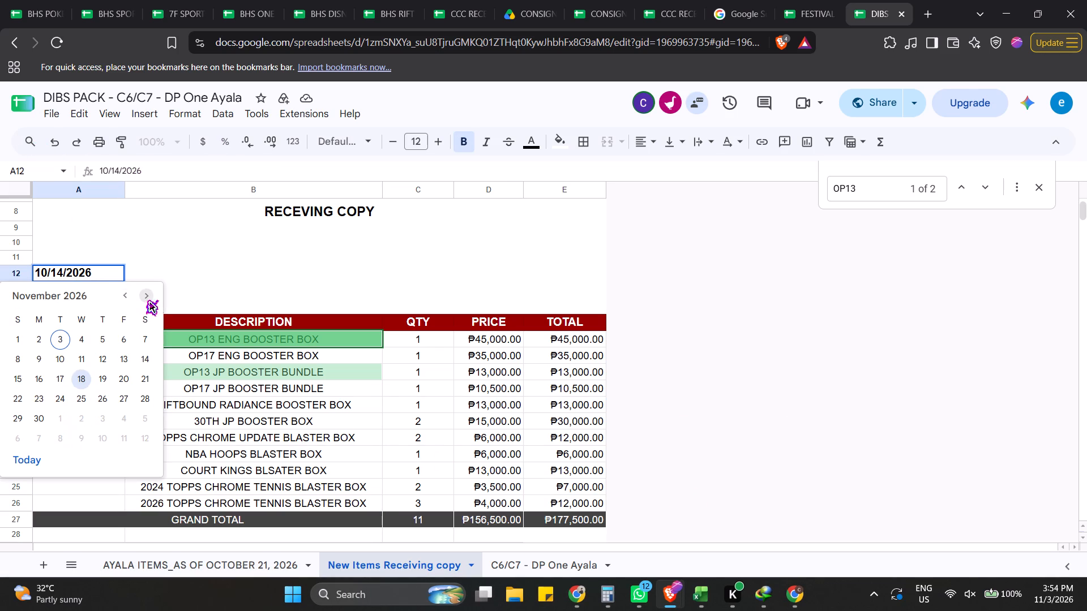
{"action": "left_click", "coordinate": [61, 338]}
{"action": "left_click", "coordinate": [314, 270]}
Review the receiving copy and its print preview, and export the New Items Receiving copy sheet as a PDF.
{"action": "scroll", "coordinate": [318, 282], "scroll_direction": "down", "scroll_amount": 5}
{"action": "scroll", "coordinate": [301, 388], "scroll_direction": "up", "scroll_amount": 5}
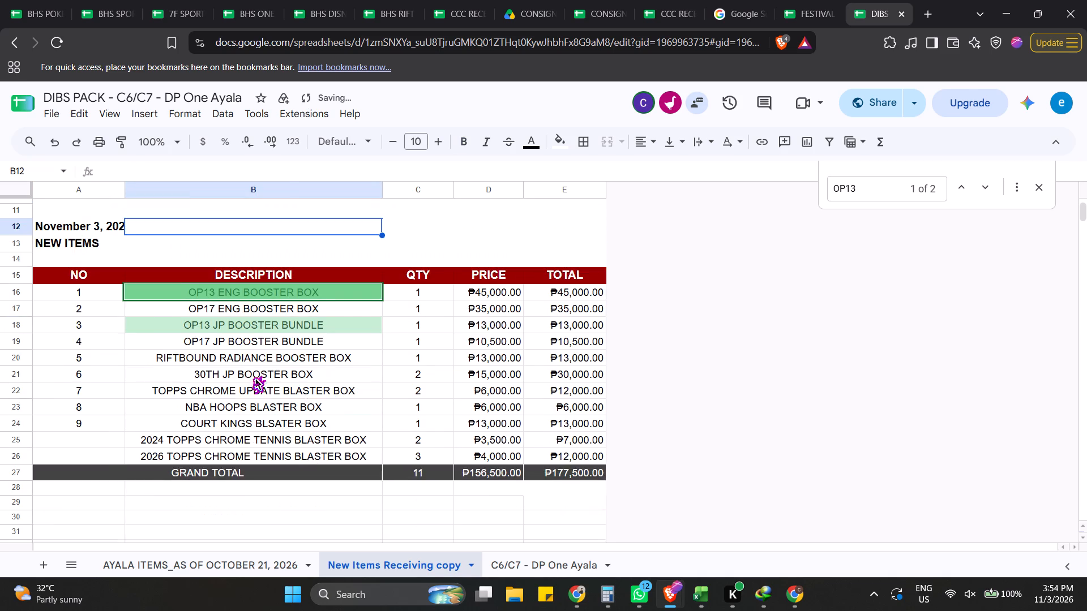
{"action": "scroll", "coordinate": [247, 375], "scroll_direction": "down", "scroll_amount": 5}
{"action": "scroll", "coordinate": [237, 340], "scroll_direction": "up", "scroll_amount": 4}
{"action": "left_click", "coordinate": [48, 115]}
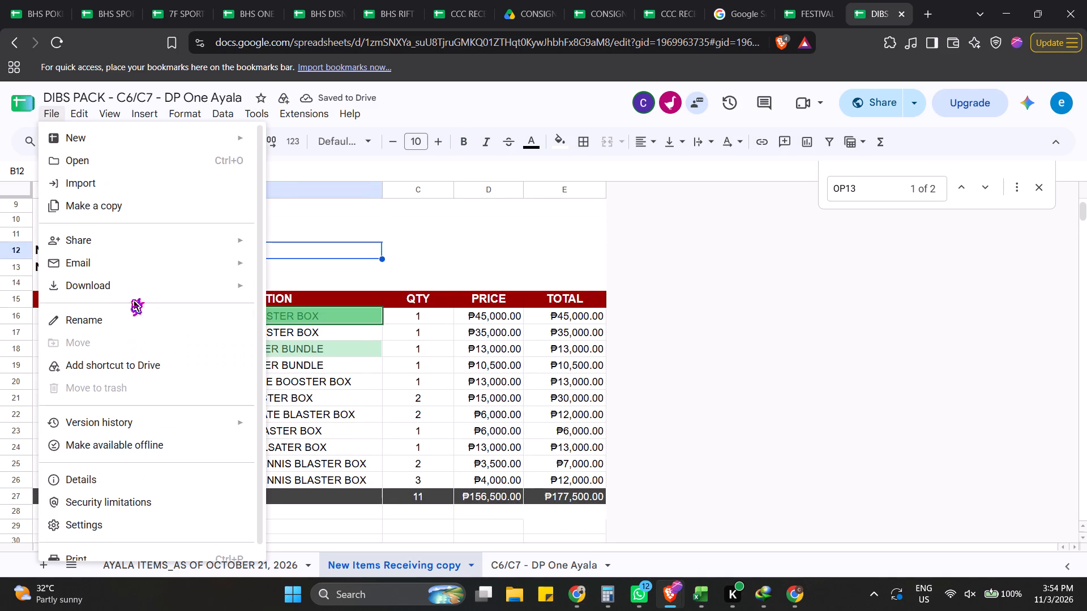
{"action": "left_click", "coordinate": [179, 285]}
{"action": "left_click", "coordinate": [321, 338]}
{"action": "scroll", "coordinate": [760, 432], "scroll_direction": "down", "scroll_amount": 3}
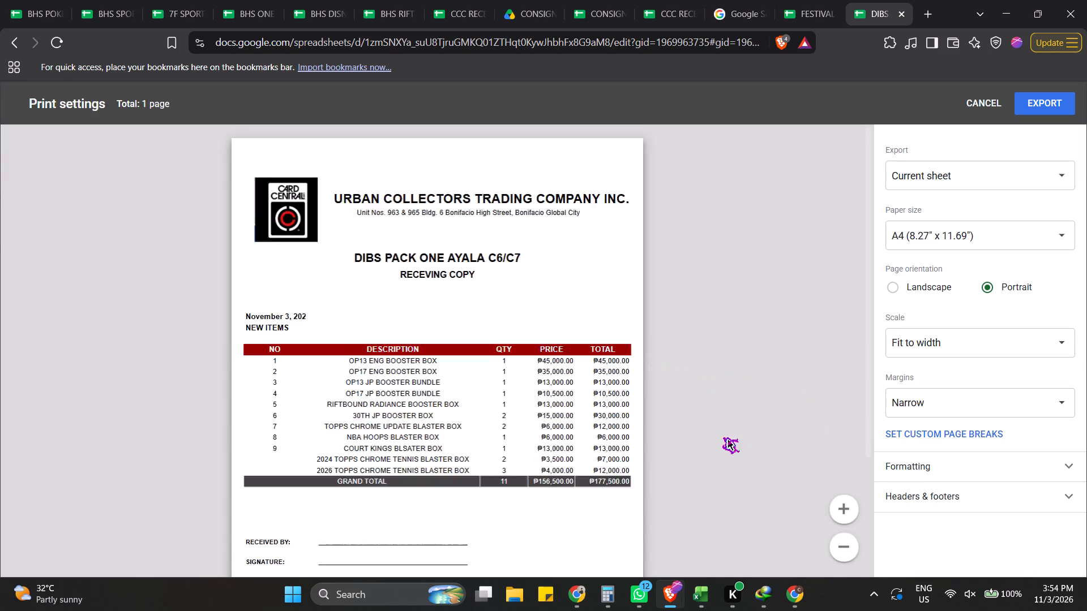
{"action": "scroll", "coordinate": [722, 437], "scroll_direction": "down", "scroll_amount": 2}
{"action": "scroll", "coordinate": [784, 395], "scroll_direction": "down", "scroll_amount": 4}
{"action": "scroll", "coordinate": [741, 453], "scroll_direction": "down", "scroll_amount": 6}
{"action": "left_click", "coordinate": [1052, 100]}
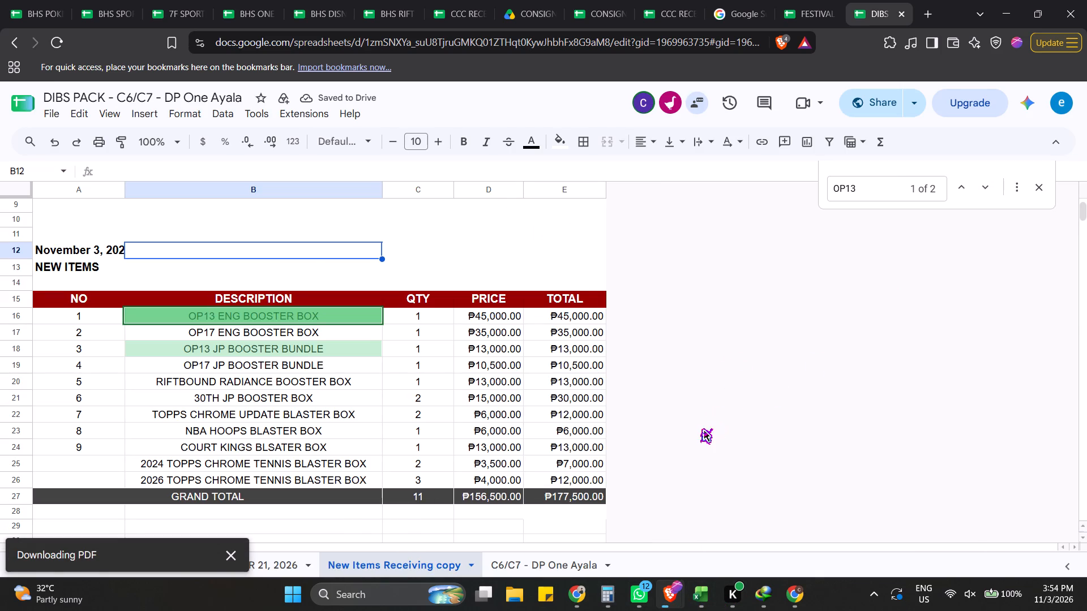
Start the download of the exported receiving copy PDF into the NEW BHS INVENTORY folder in Internet Download Manager.
{"action": "left_click", "coordinate": [550, 357]}
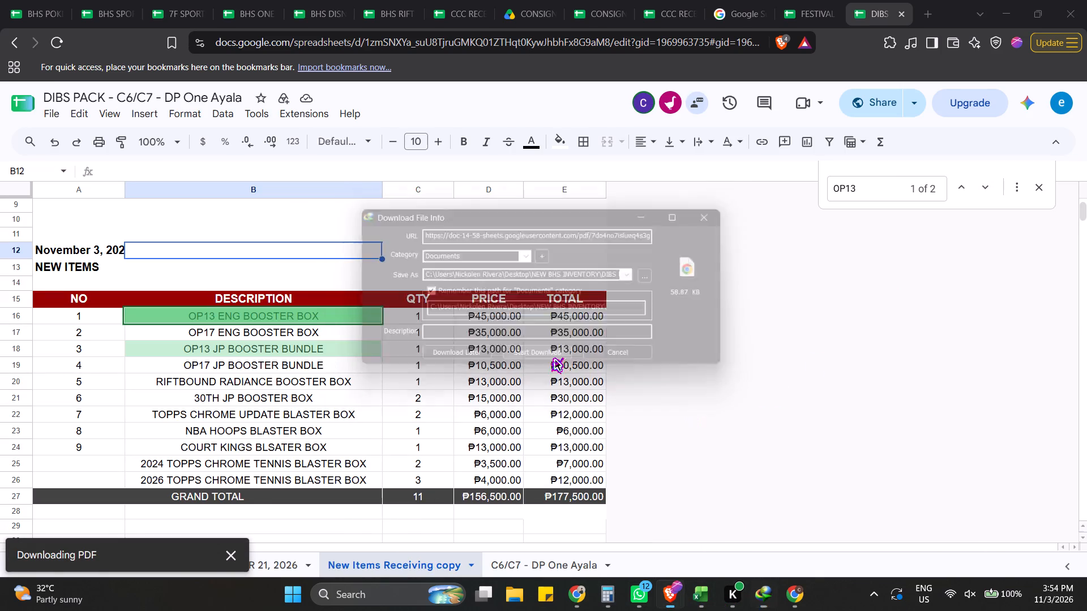
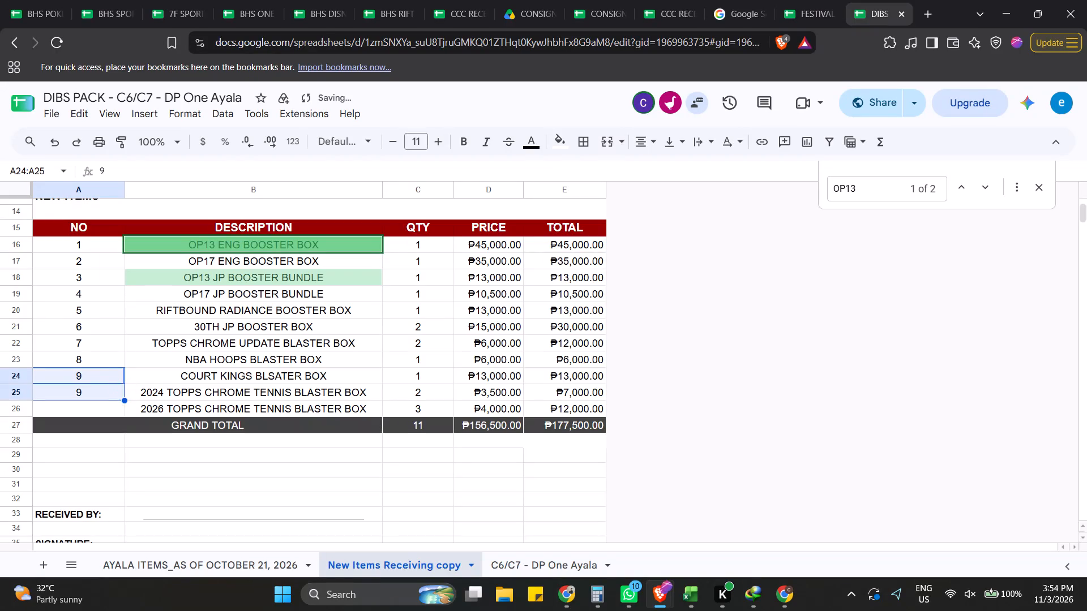
Continue the NO column numbering so the 2024 and 2026 Topps Chrome Tennis blaster boxes are items 10 and 11.
{"action": "left_click_drag", "start_coordinate": [96, 365], "coordinate": [106, 371]}
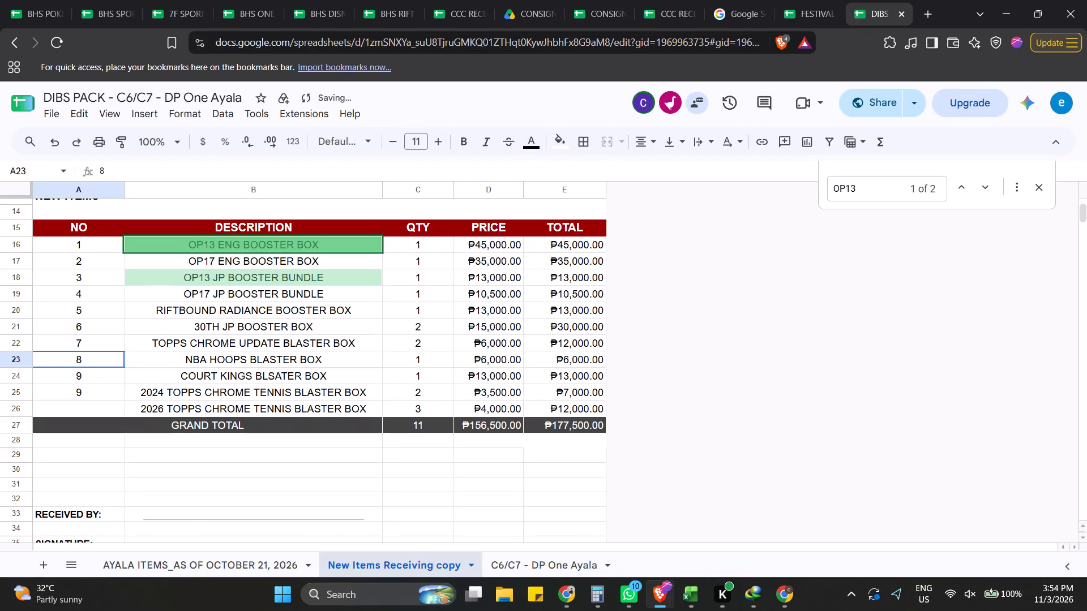
{"action": "left_click_drag", "start_coordinate": [106, 371], "coordinate": [109, 380]}
{"action": "left_click_drag", "start_coordinate": [123, 382], "coordinate": [125, 406]}
{"action": "left_click", "coordinate": [200, 481]}
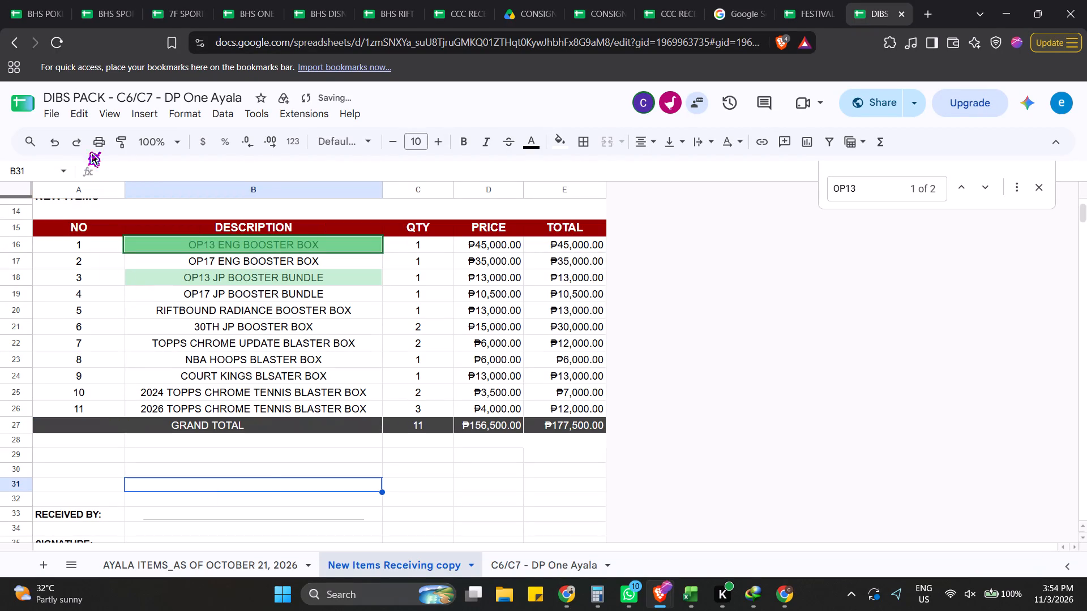
Export the corrected New Items Receiving copy sheet as a PDF and download it to the NEW BHS INVENTORY folder.
{"action": "left_click_drag", "start_coordinate": [62, 121], "coordinate": [53, 118]}
{"action": "left_click", "coordinate": [109, 295]}
{"action": "left_click", "coordinate": [328, 334]}
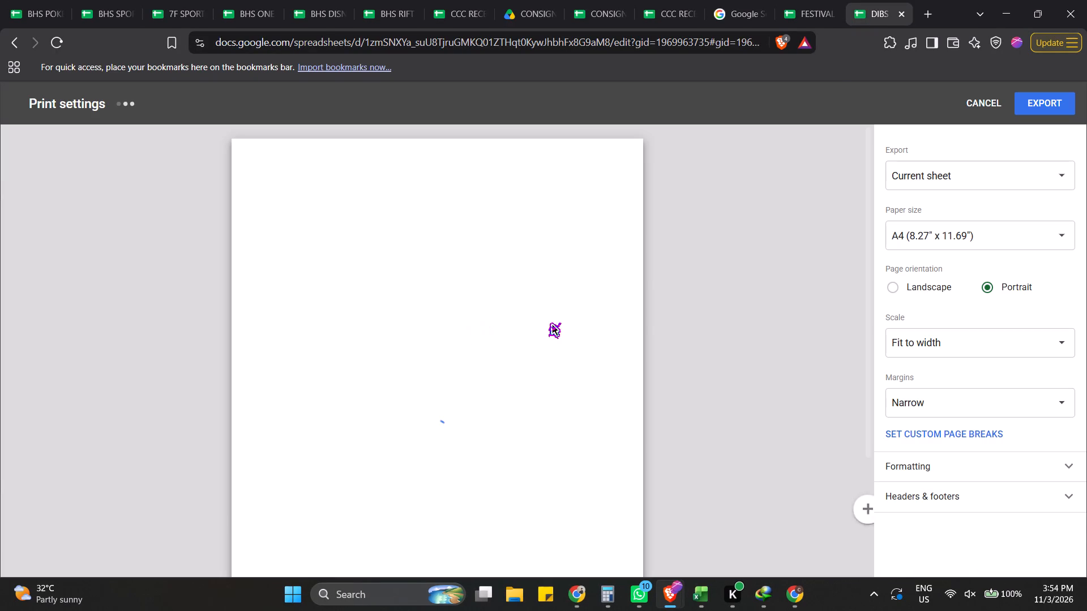
{"action": "left_click", "coordinate": [1040, 103]}
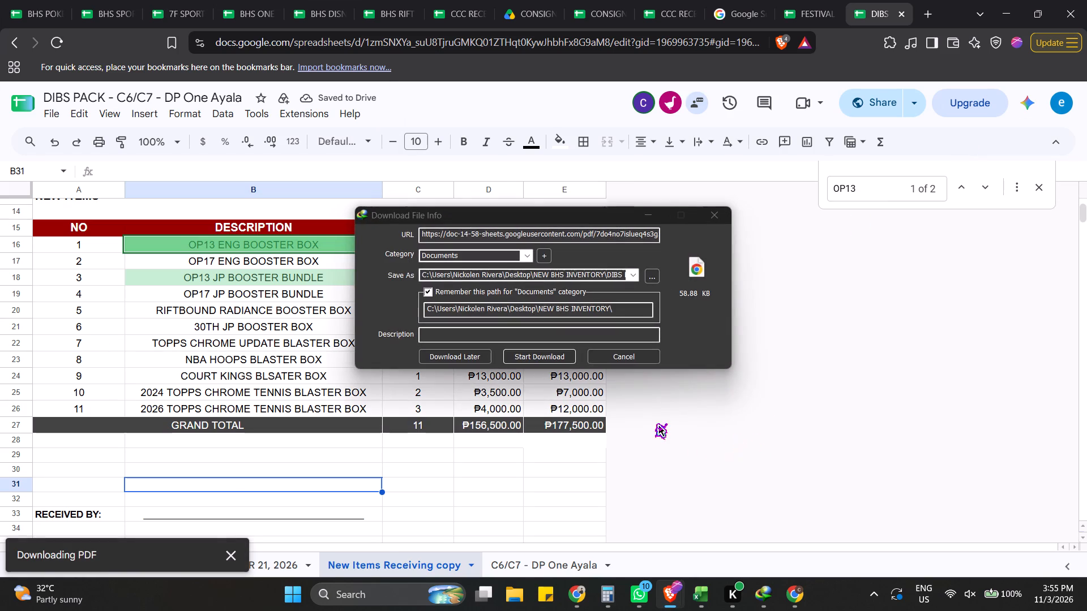
{"action": "left_click", "coordinate": [551, 352]}
Switch to the WhatsApp window.
{"action": "key", "text": "alt+Tab"}
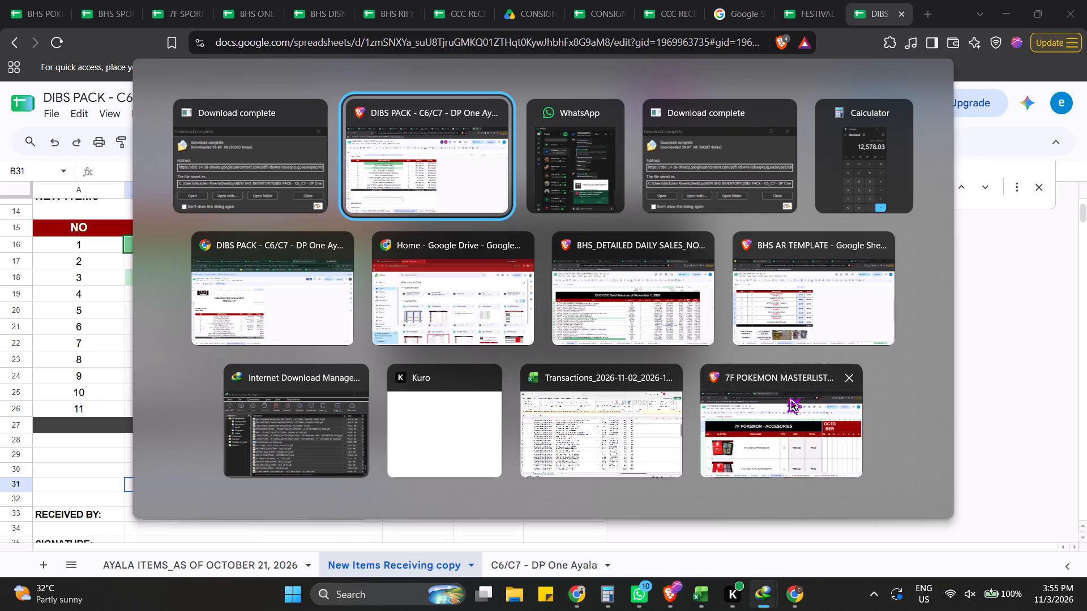
{"action": "key", "text": "alt+Tab"}
{"action": "key", "text": "alt+Tab"}
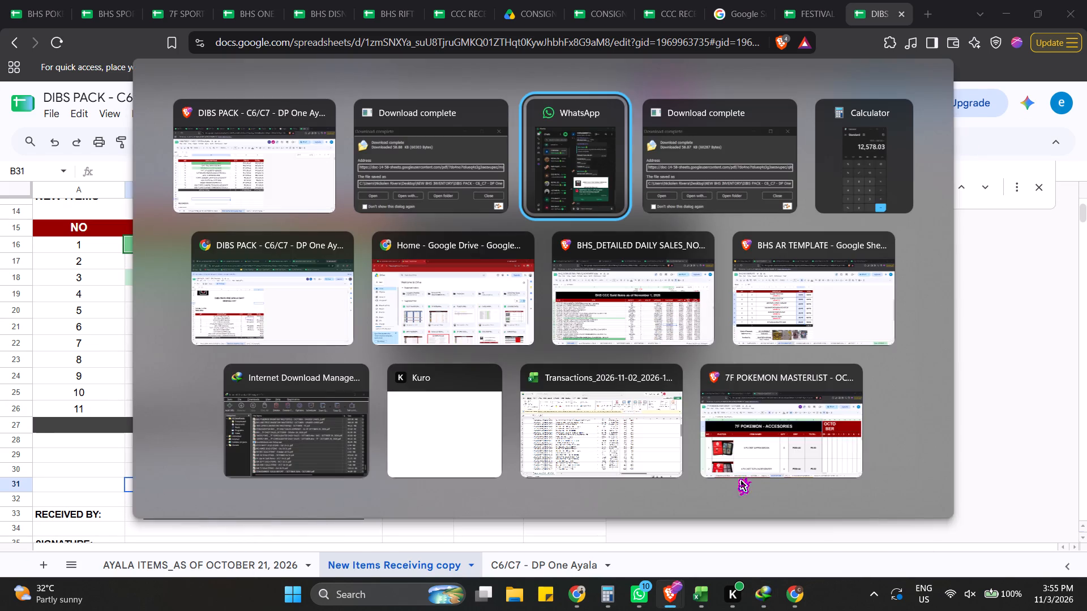
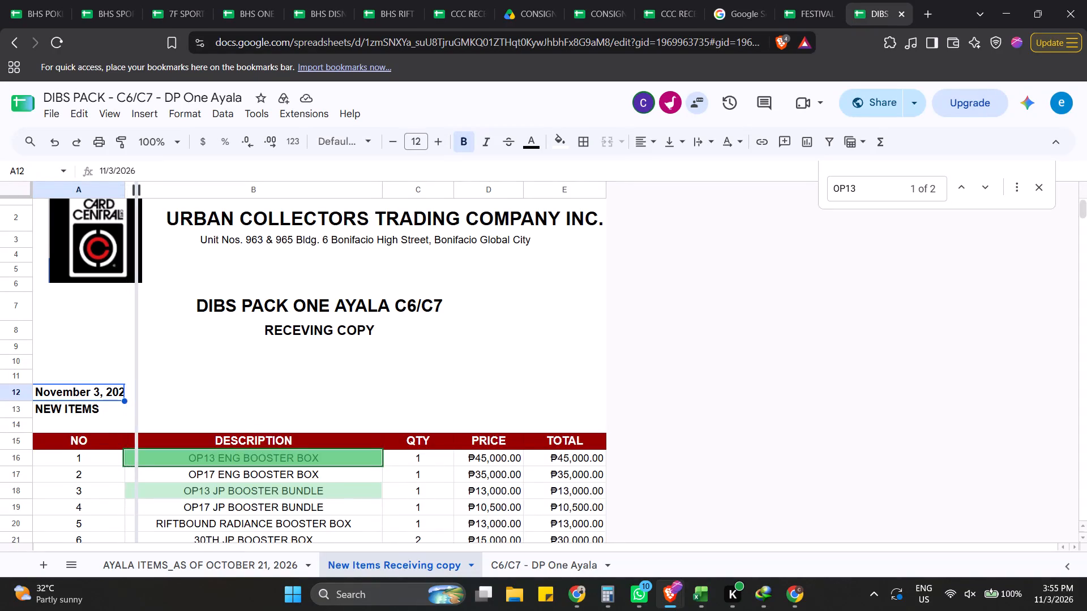
Export the New Items Receiving copy sheet again as a PDF and open its save name for editing in Internet Download Manager.
{"action": "left_click", "coordinate": [313, 393]}
{"action": "scroll", "coordinate": [394, 358], "scroll_direction": "down", "scroll_amount": 3}
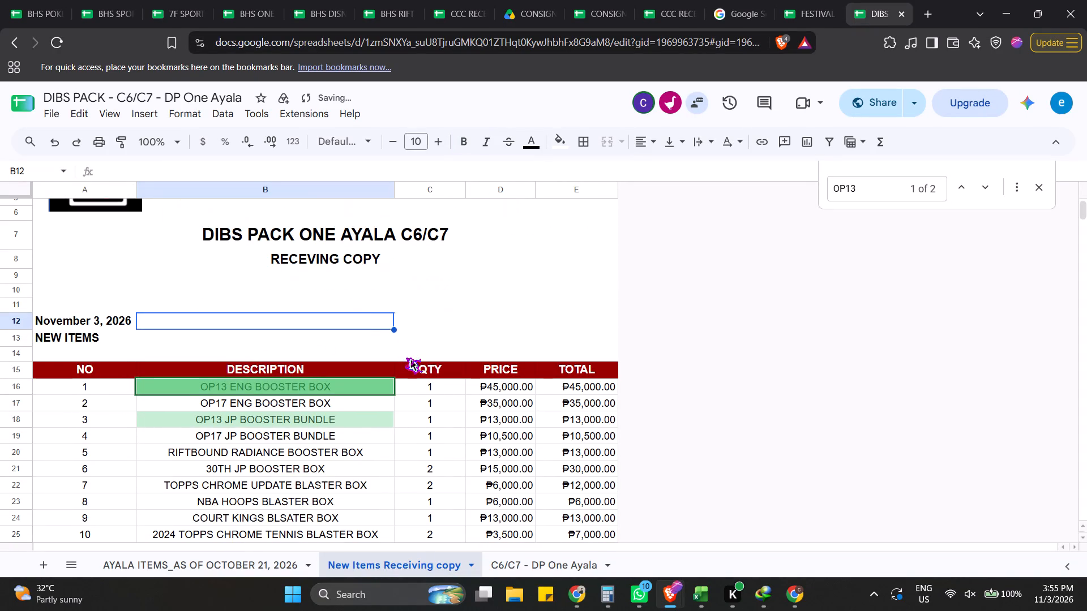
{"action": "left_click", "coordinate": [48, 113]}
{"action": "left_click", "coordinate": [134, 277]}
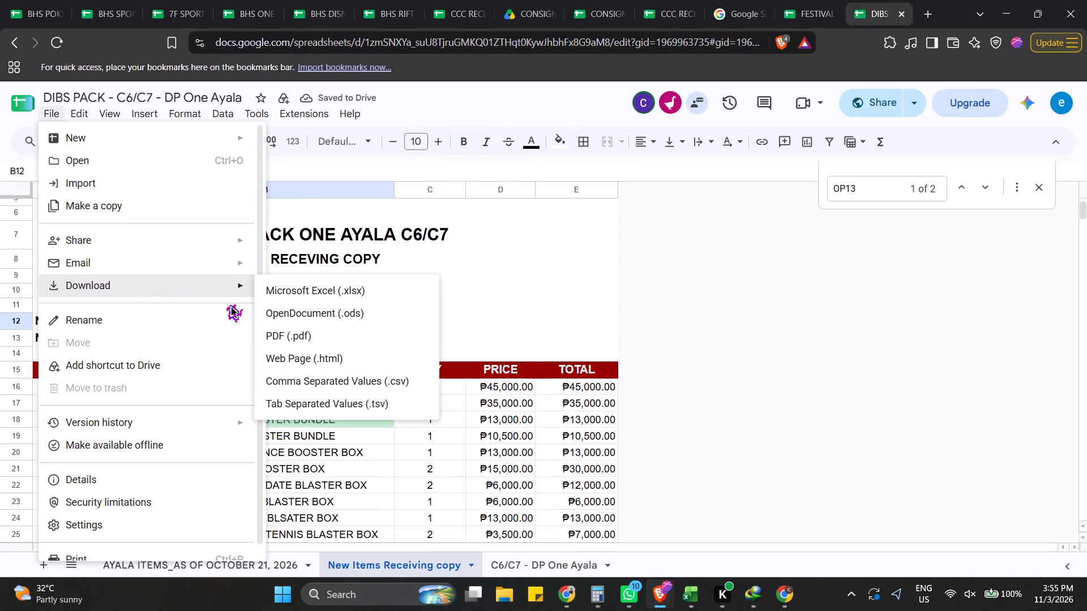
{"action": "left_click", "coordinate": [333, 332]}
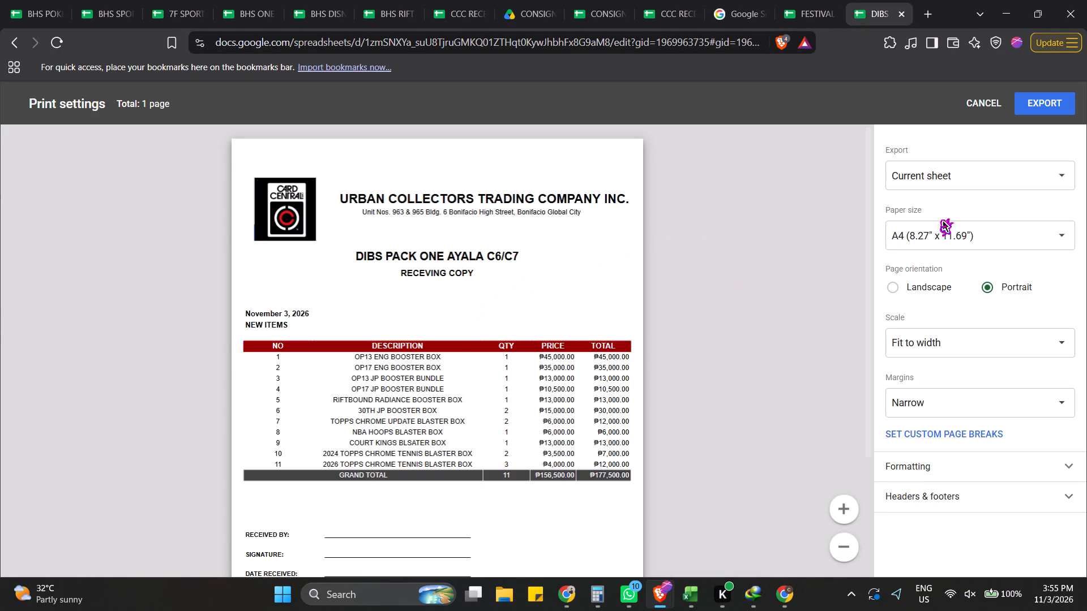
{"action": "left_click", "coordinate": [1031, 107]}
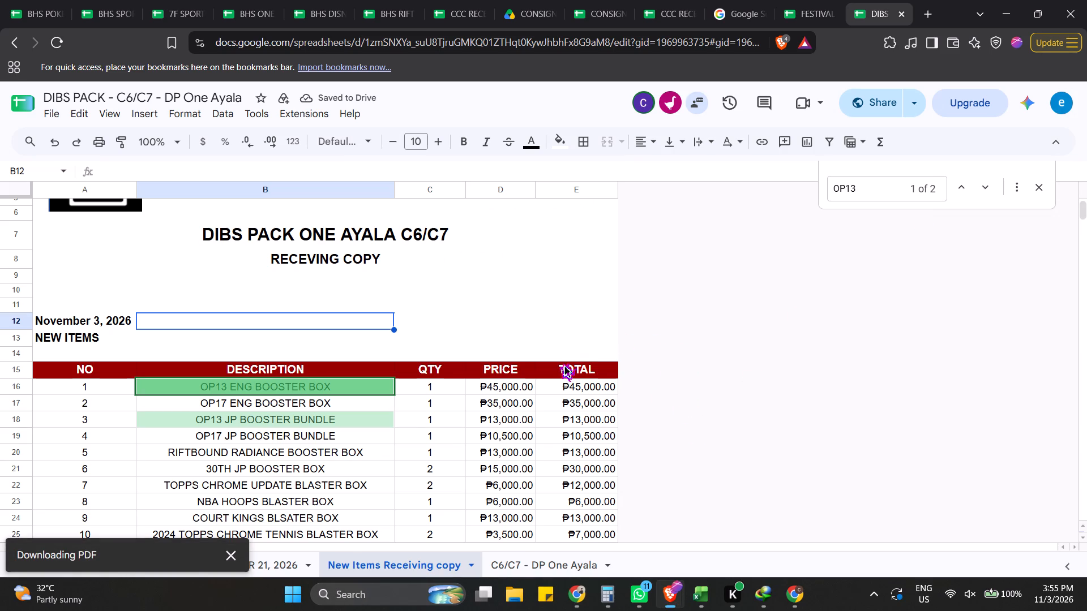
{"action": "left_click", "coordinate": [594, 276]}
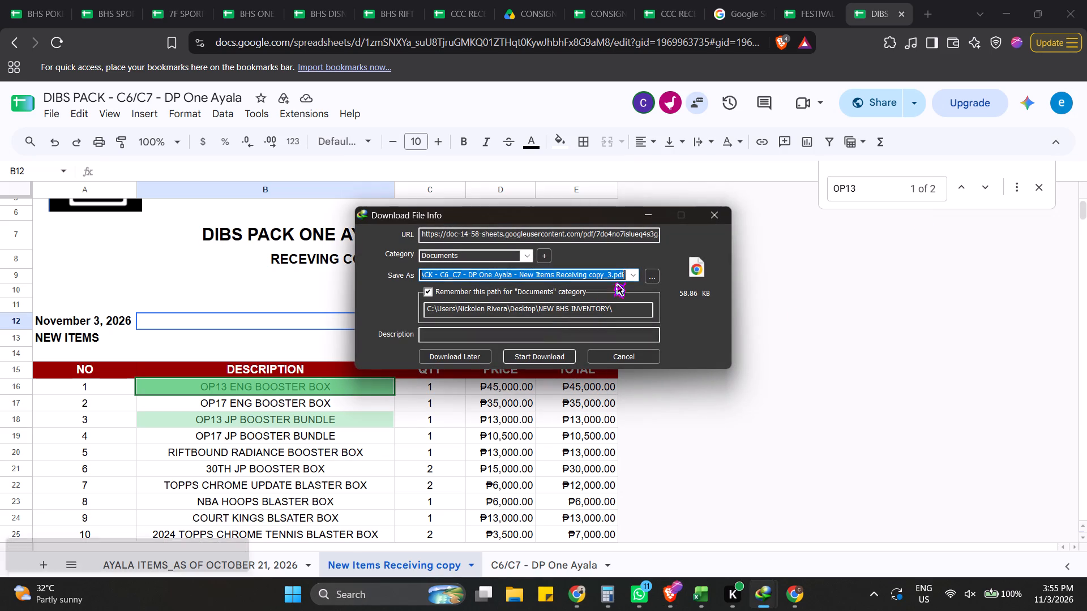
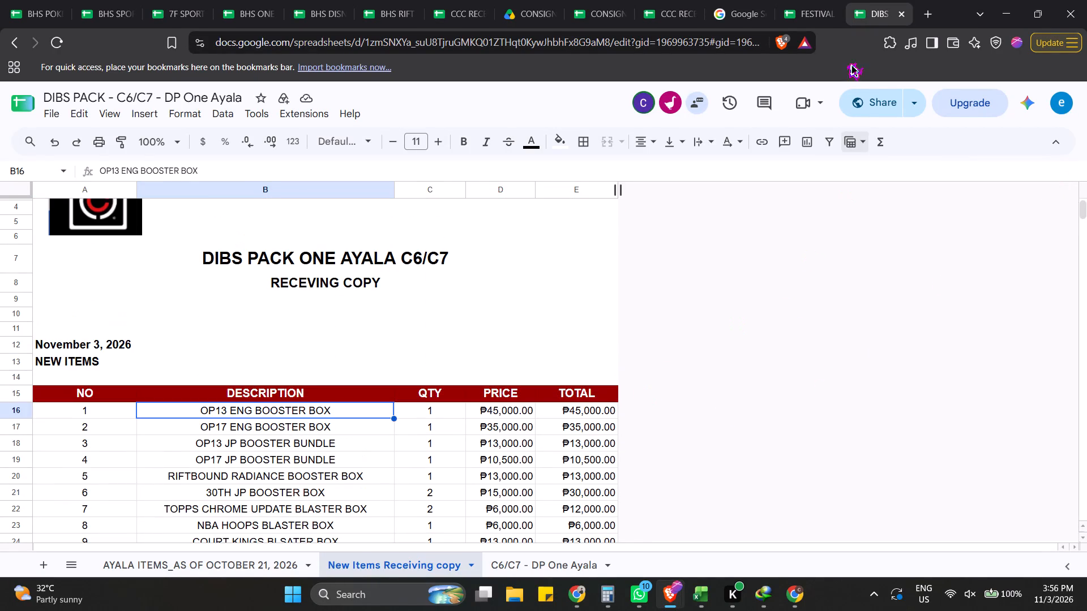
{"action": "left_click", "coordinate": [901, 11]}
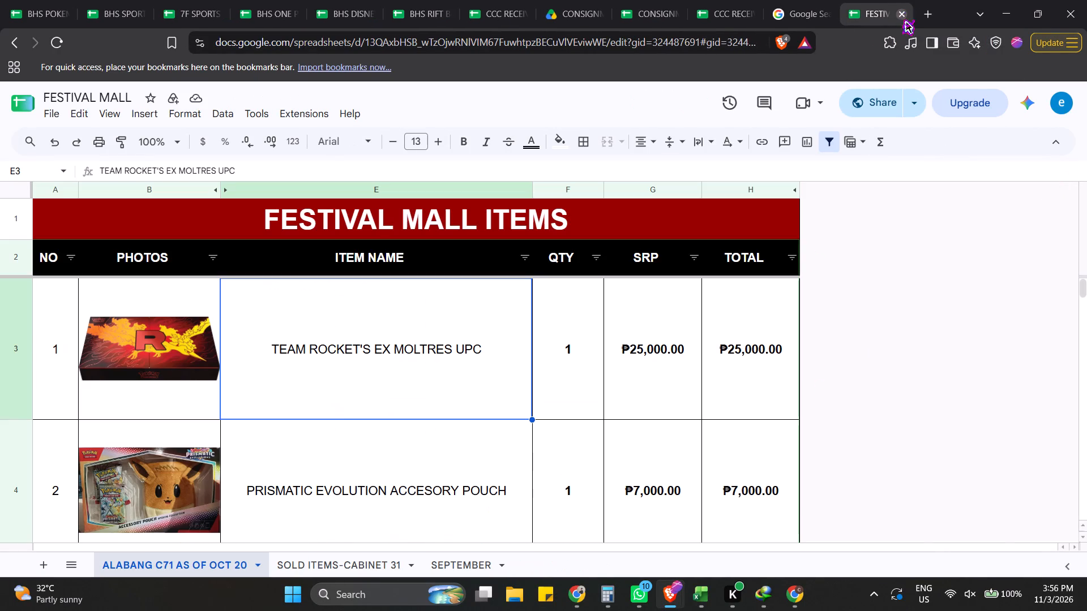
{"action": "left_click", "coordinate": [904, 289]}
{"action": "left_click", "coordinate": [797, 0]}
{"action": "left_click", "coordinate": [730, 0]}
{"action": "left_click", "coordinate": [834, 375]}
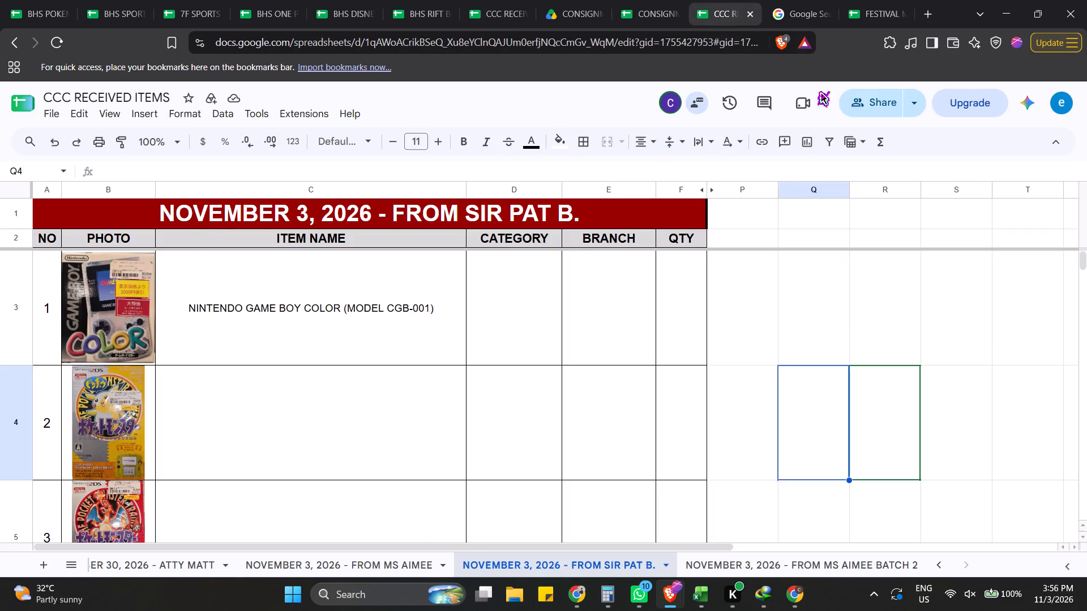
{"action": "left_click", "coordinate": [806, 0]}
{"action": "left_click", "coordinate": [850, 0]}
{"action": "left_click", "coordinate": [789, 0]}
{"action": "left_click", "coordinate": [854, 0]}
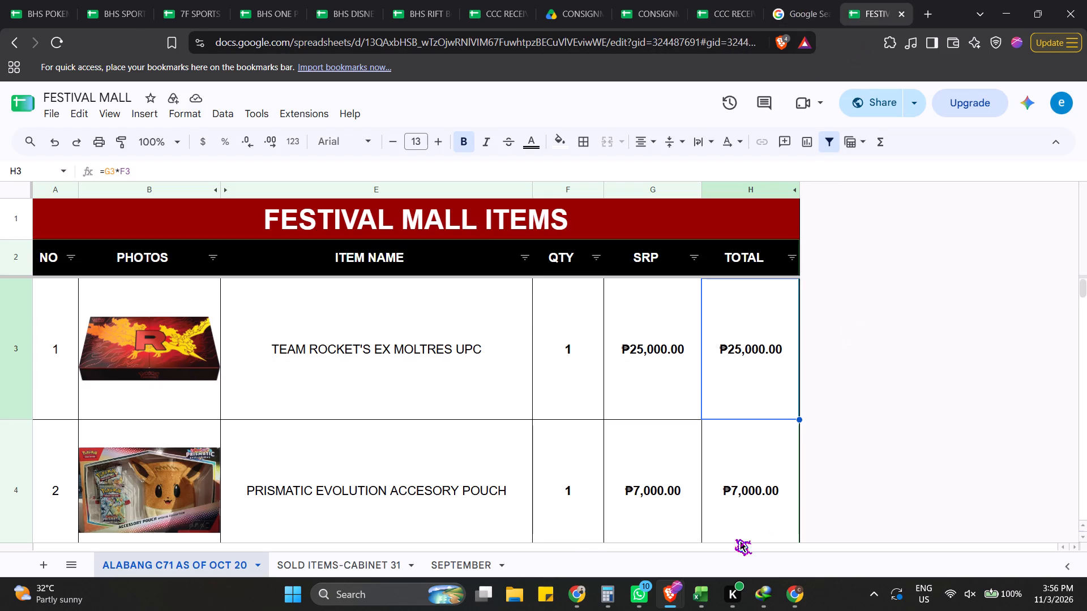
Go to the CCC RECEIVED ITEMS spreadsheet and open the November 3, 2026 - FROM MS AIMEE BATCH 2 sheet.
{"action": "left_click", "coordinate": [793, 0]}
{"action": "left_click", "coordinate": [738, 0]}
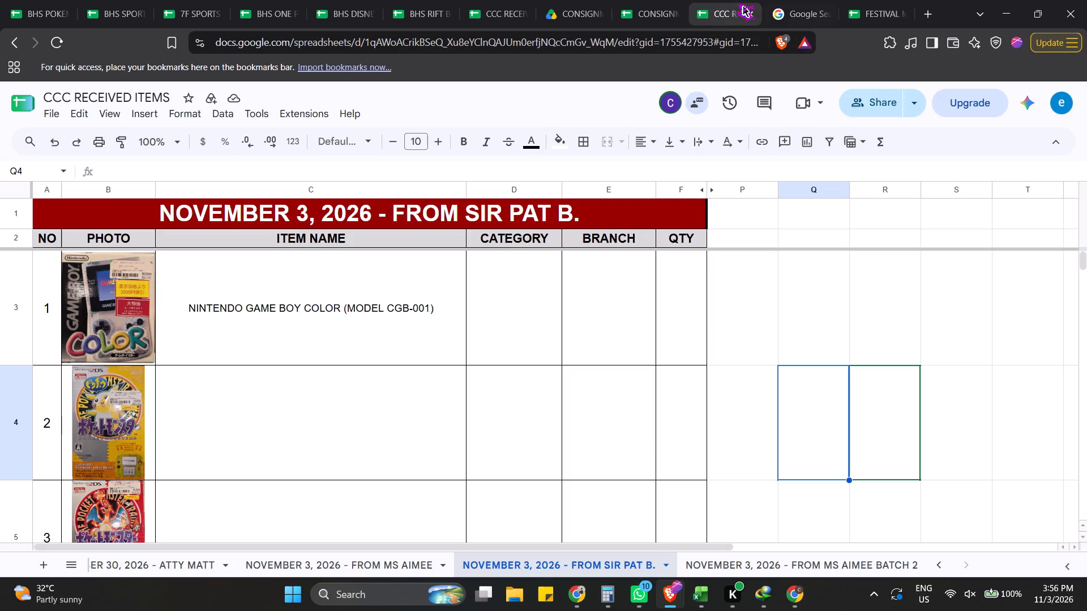
{"action": "left_click", "coordinate": [840, 563]}
{"action": "scroll", "coordinate": [513, 462], "scroll_direction": "up", "scroll_amount": 4}
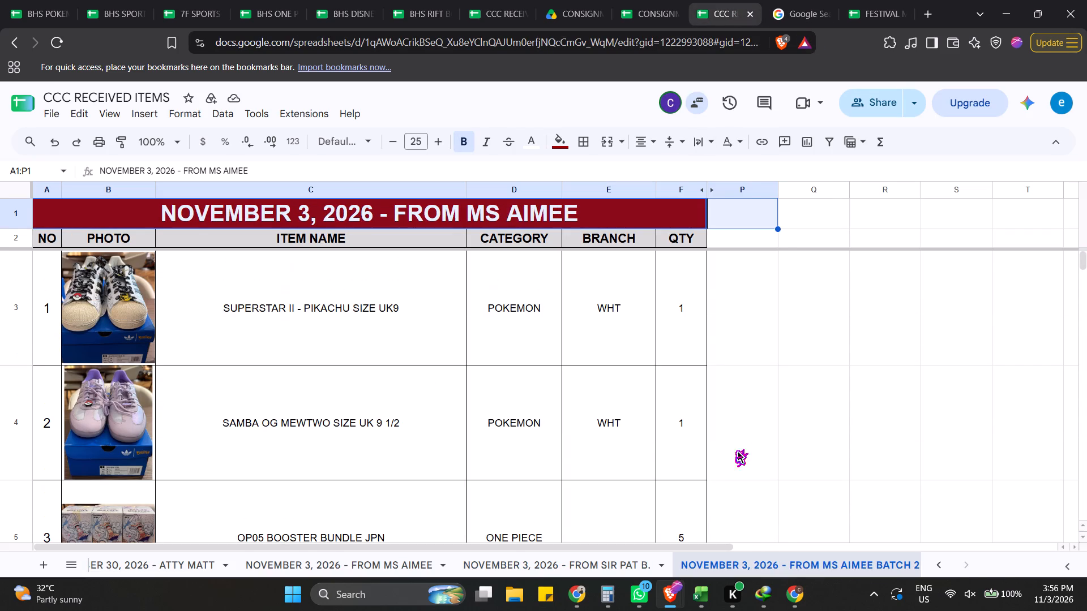
Clear the photo, item name, category, branch and quantity entries in B3:F50 of the November 3 BATCH 2 sheet.
{"action": "scroll", "coordinate": [733, 449], "scroll_direction": "up", "scroll_amount": 9}
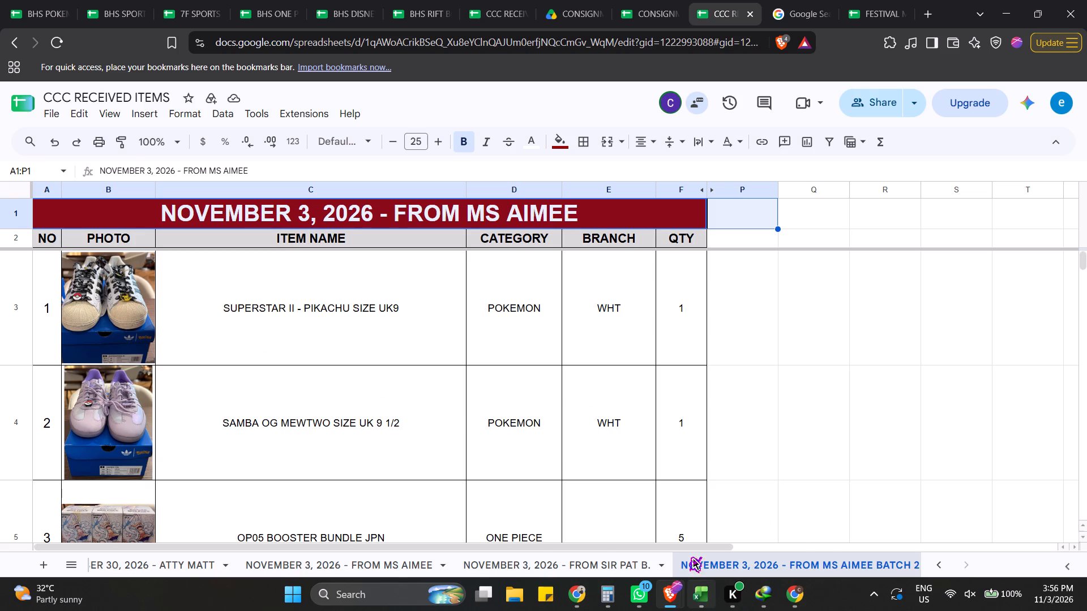
{"action": "left_click_drag", "start_coordinate": [122, 311], "coordinate": [131, 313]}
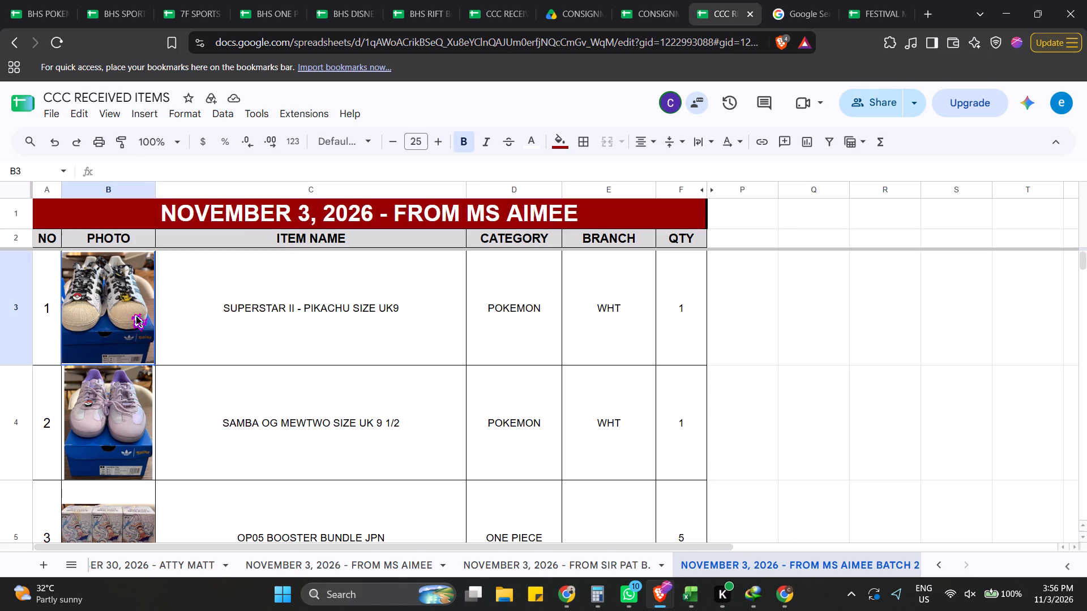
{"action": "left_click_drag", "start_coordinate": [131, 313], "coordinate": [688, 585]}
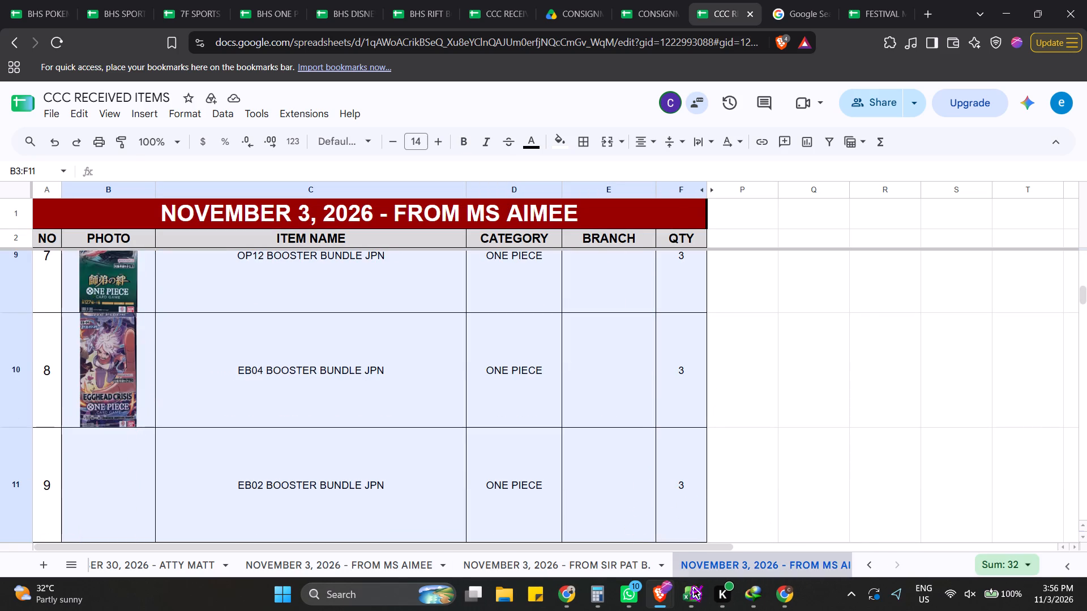
{"action": "left_click_drag", "start_coordinate": [688, 585], "coordinate": [681, 445]}
{"action": "key", "text": "Delete"}
{"action": "scroll", "coordinate": [480, 376], "scroll_direction": "up", "scroll_amount": 13}
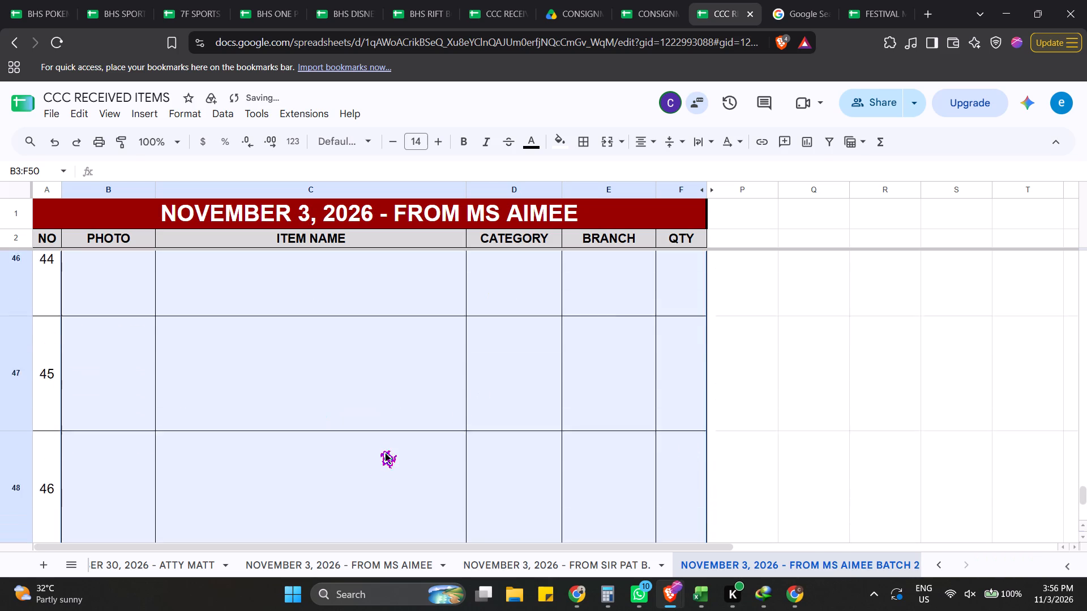
{"action": "scroll", "coordinate": [380, 450], "scroll_direction": "up", "scroll_amount": 18}
{"action": "left_click", "coordinate": [367, 412]}
{"action": "left_click_drag", "start_coordinate": [1085, 476], "coordinate": [1076, 447]}
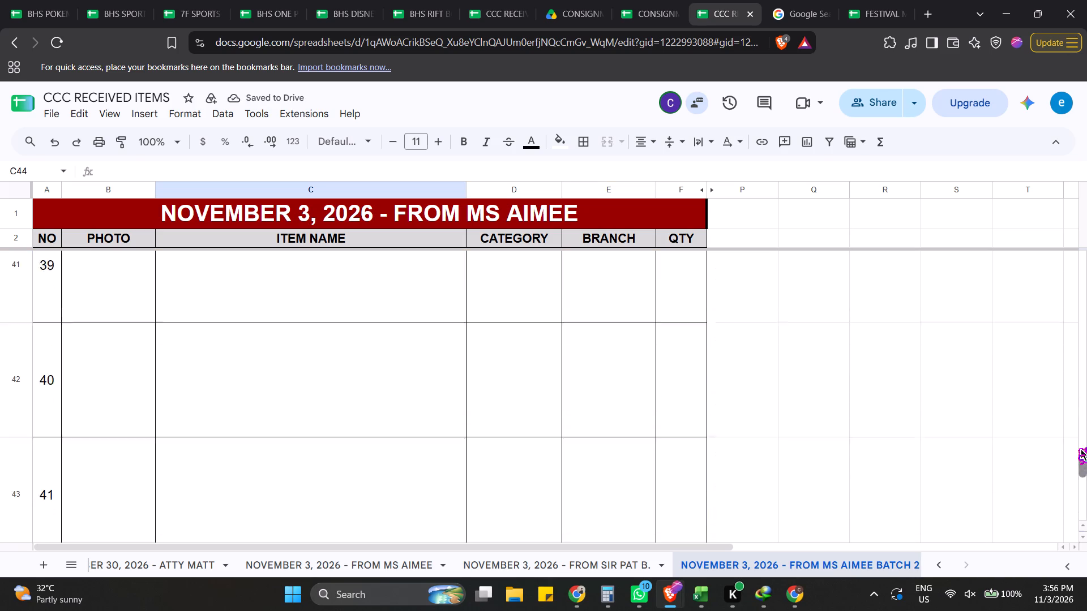
{"action": "left_click_drag", "start_coordinate": [1076, 447], "coordinate": [1037, 210]}
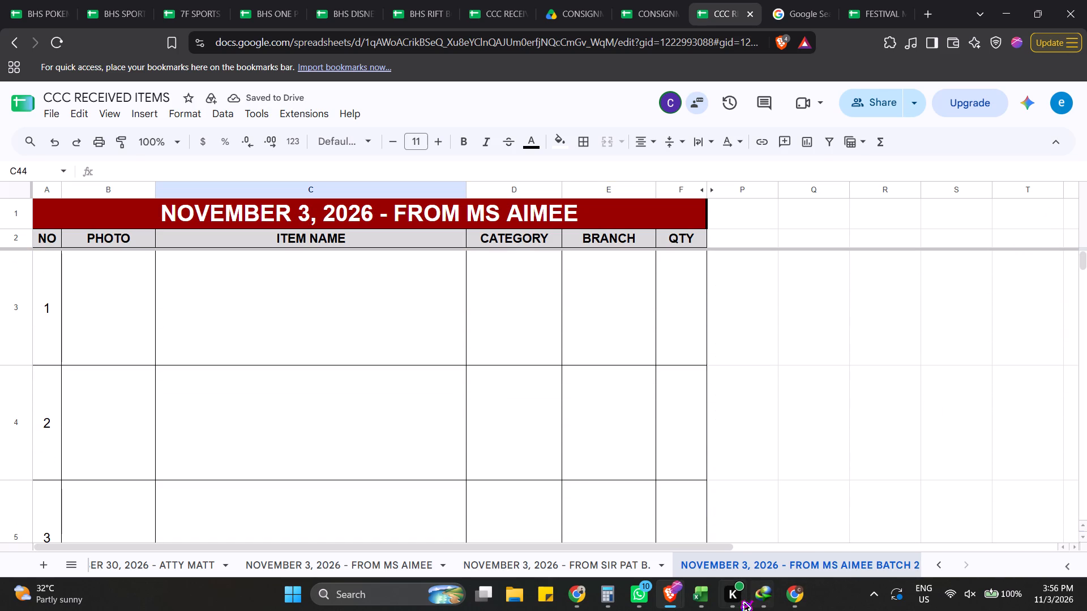
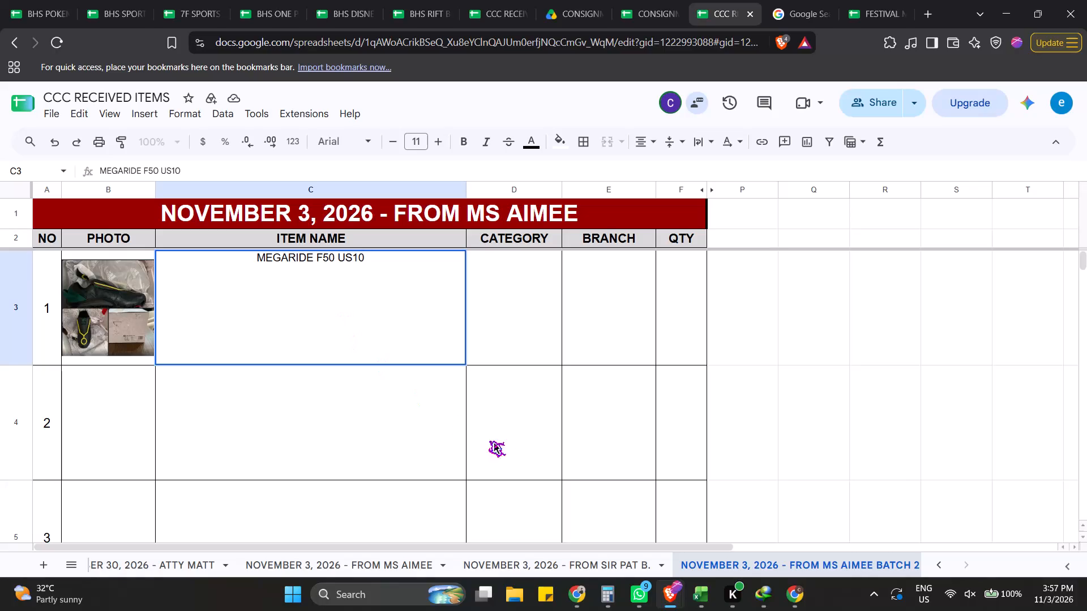
Review how items are listed in the NOVEMBER 3, 2026 - FROM MS AIMEE sheet and return to the BATCH 2 sheet's item name column.
{"action": "left_click", "coordinate": [309, 355]}
{"action": "left_click", "coordinate": [375, 562]}
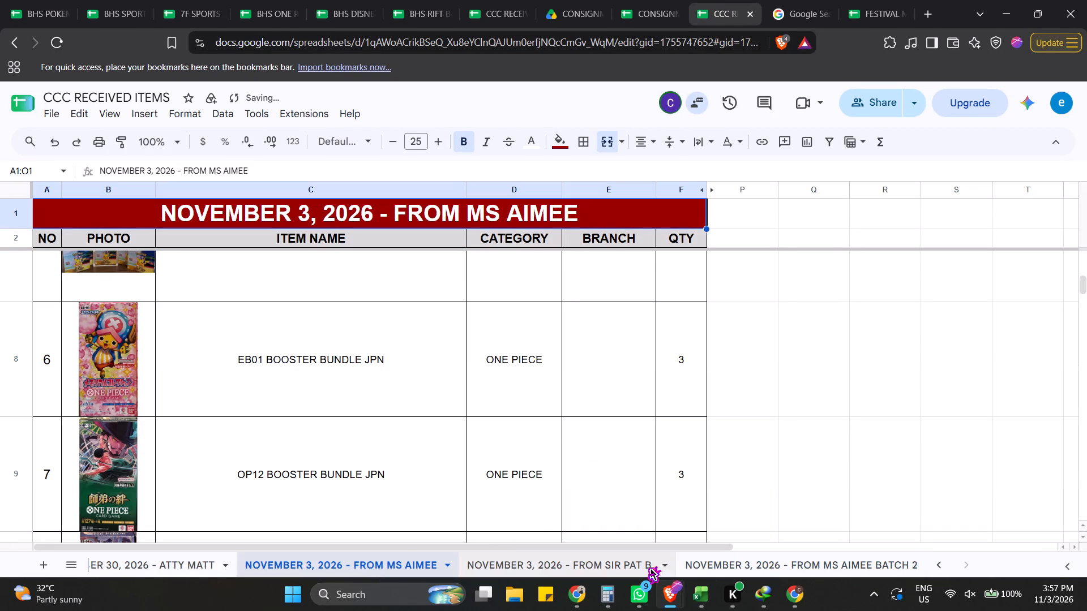
{"action": "scroll", "coordinate": [532, 438], "scroll_direction": "up", "scroll_amount": 19}
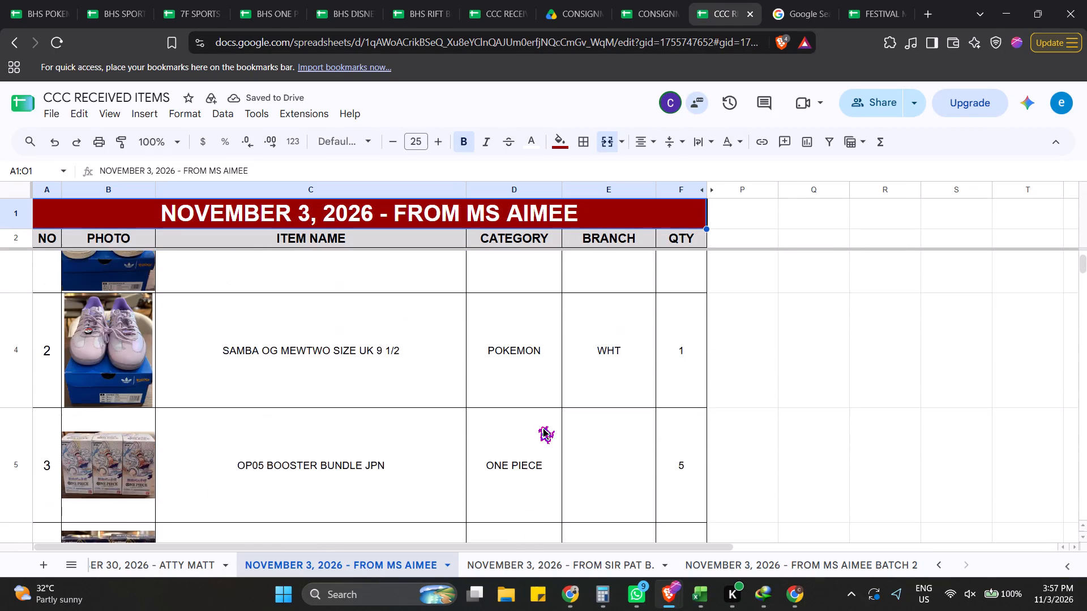
{"action": "scroll", "coordinate": [538, 426], "scroll_direction": "up", "scroll_amount": 12}
{"action": "left_click", "coordinate": [836, 565]}
{"action": "left_click", "coordinate": [343, 394]}
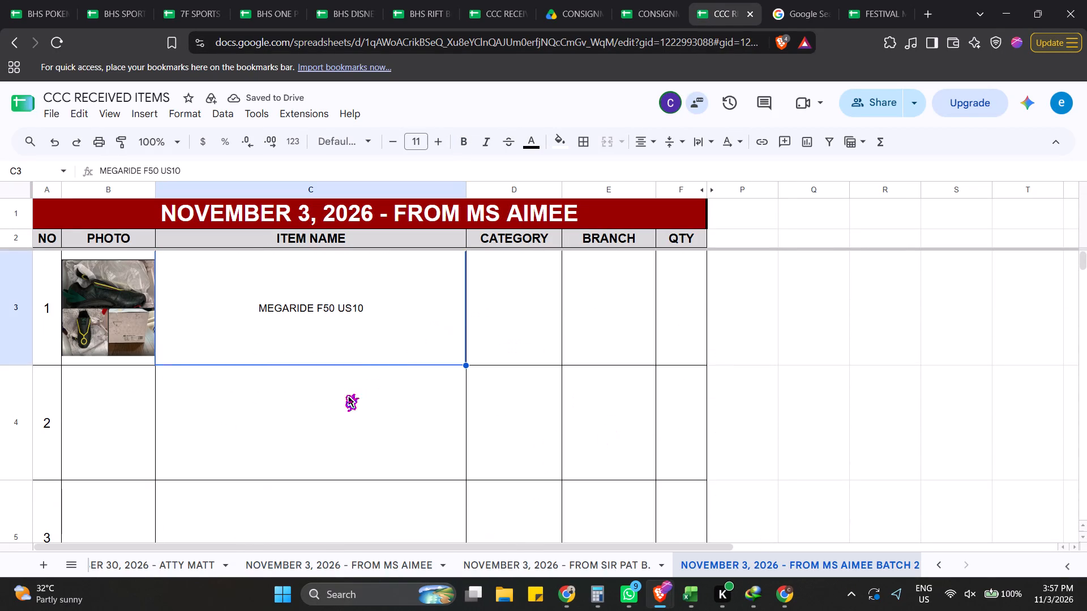
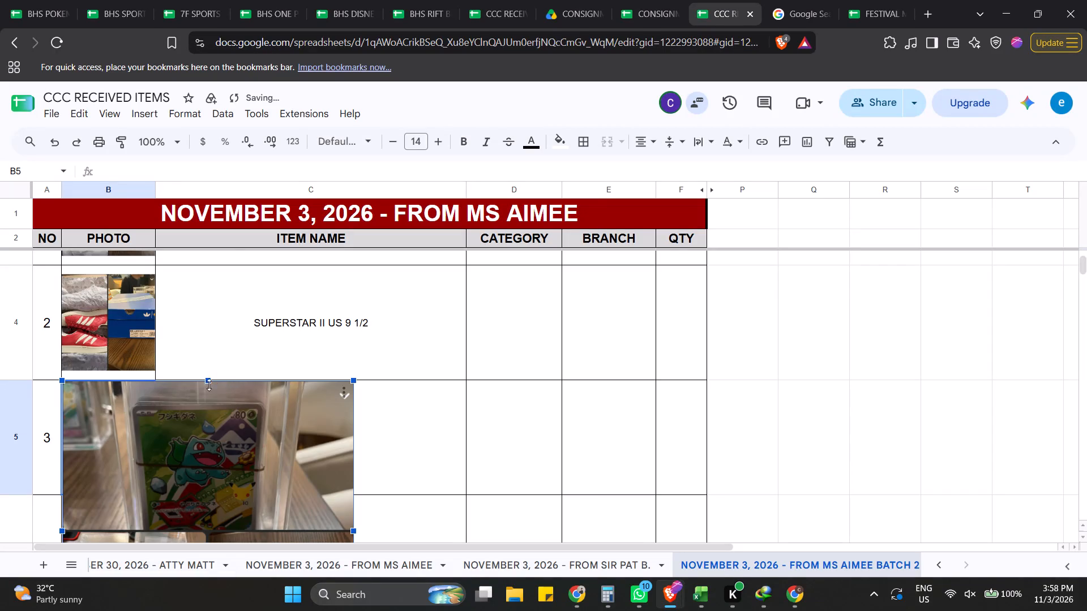
Place the floating trading card photo inside the PHOTO cell of item 3 so it fits cell B5.
{"action": "left_click", "coordinate": [349, 395]}
{"action": "left_click", "coordinate": [395, 526]}
{"action": "left_click", "coordinate": [308, 449]}
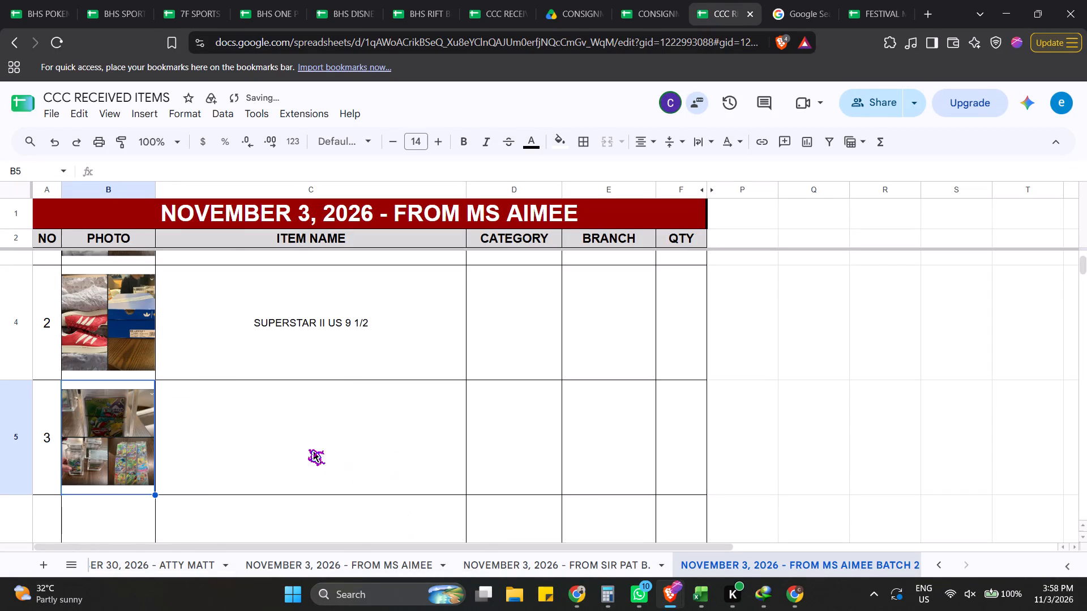
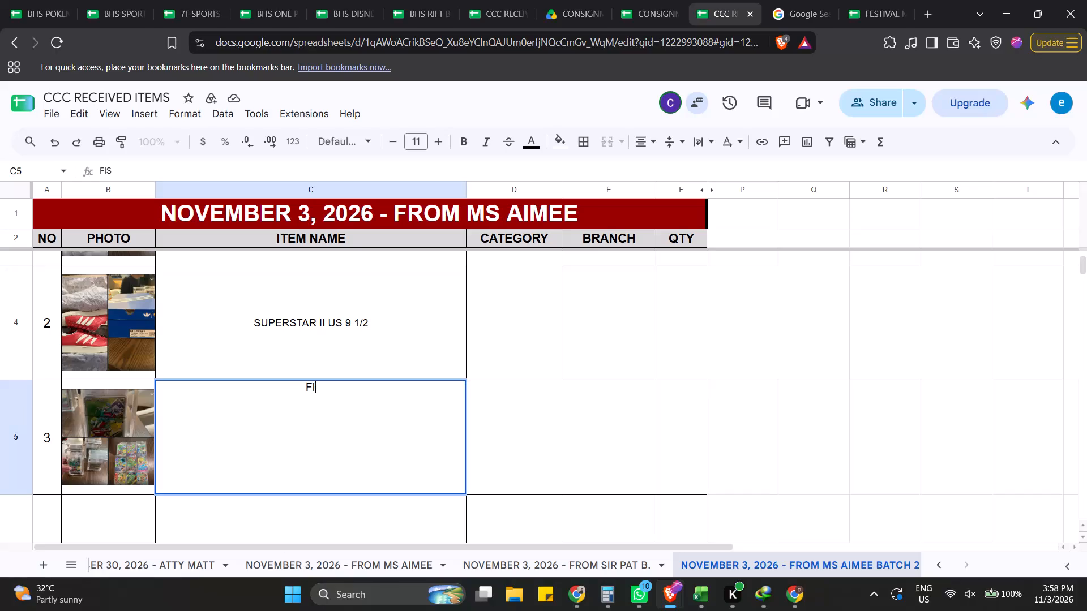
Enter the item name for item no. 3, starting with FIRST PARTNER.
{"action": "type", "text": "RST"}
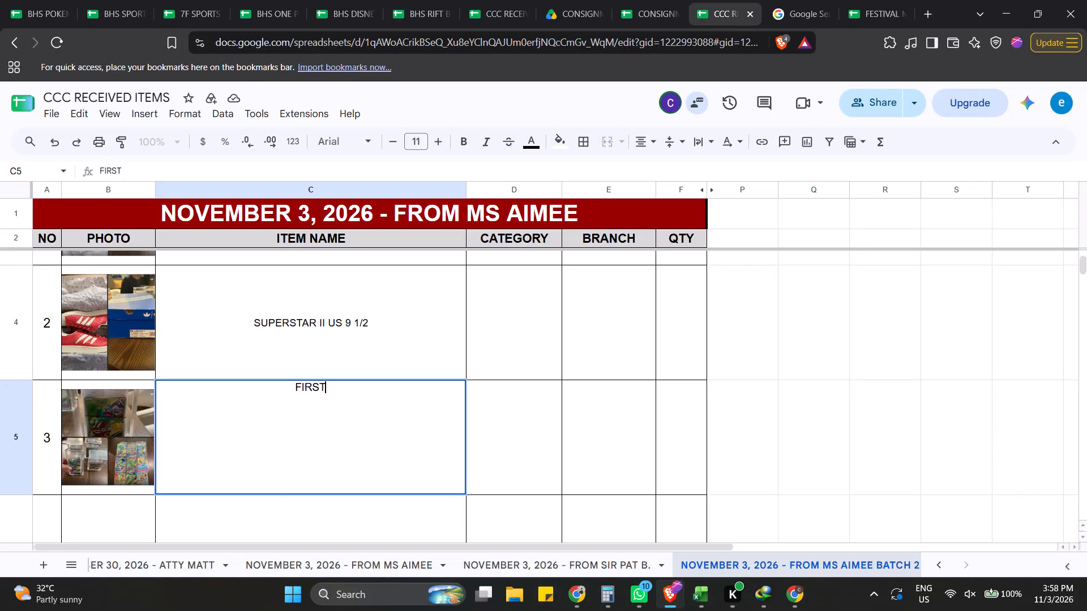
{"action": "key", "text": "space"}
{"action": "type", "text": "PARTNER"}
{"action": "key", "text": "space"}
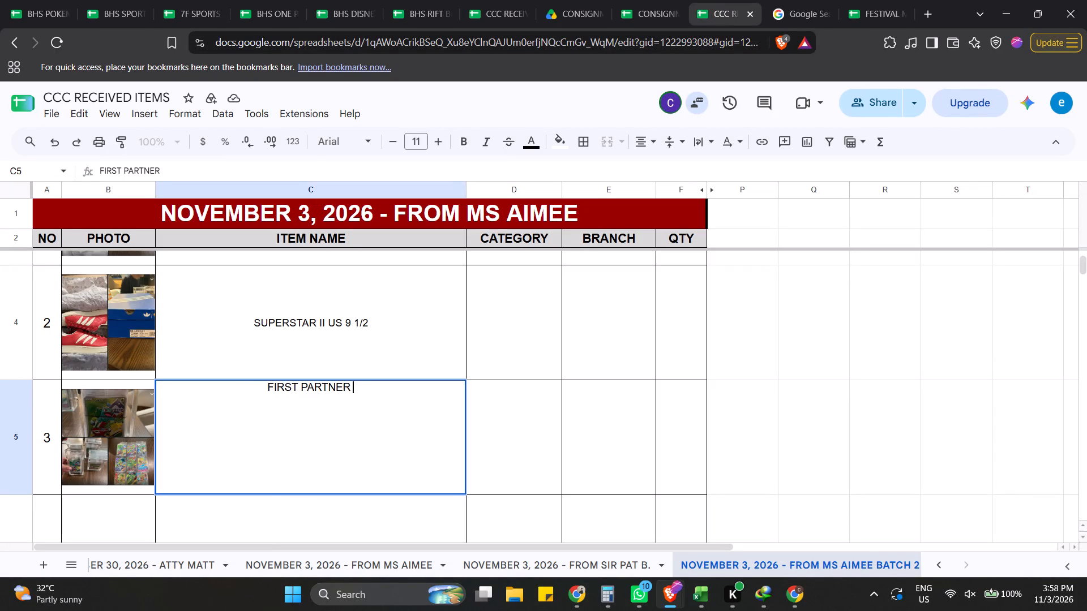
Complete the name of item 3 as FIRST PARTNER PROMO CARD.
{"action": "type", "text": "PROMO CARD"}
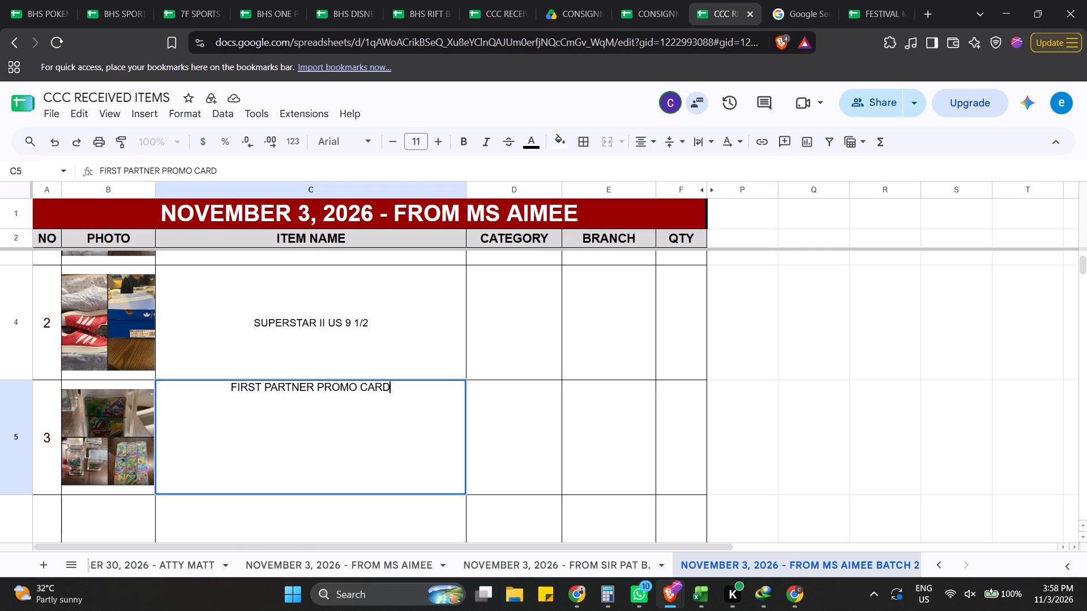
{"action": "key", "text": "space"}
{"action": "type", "text": "16"}
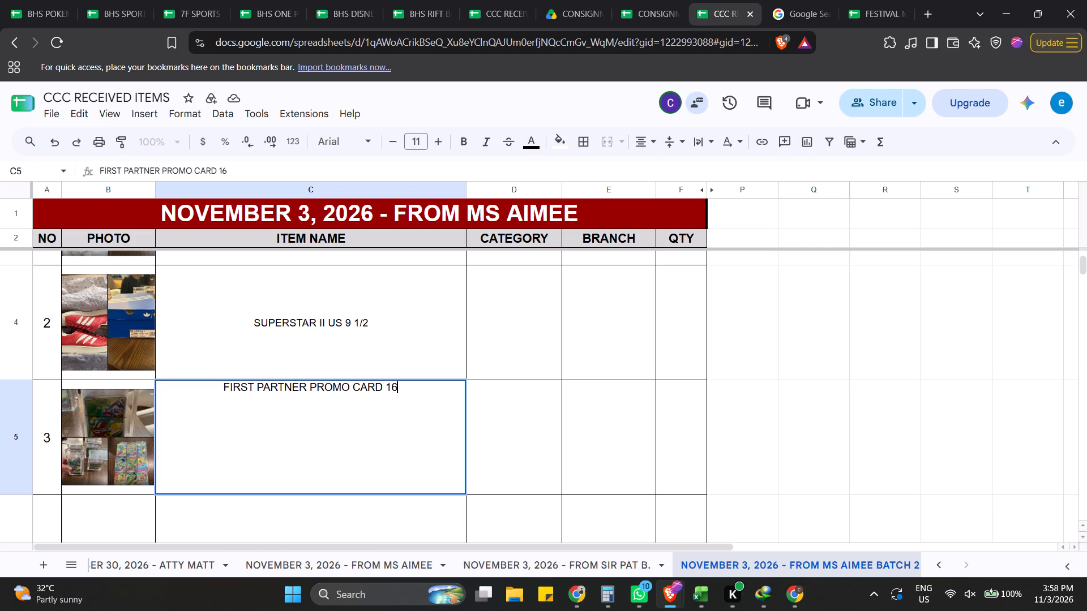
{"action": "key", "text": "BackSpace"}
{"action": "key", "text": "BackSpace"}
{"action": "key", "text": "BackSpace"}
{"action": "key", "text": "Return"}
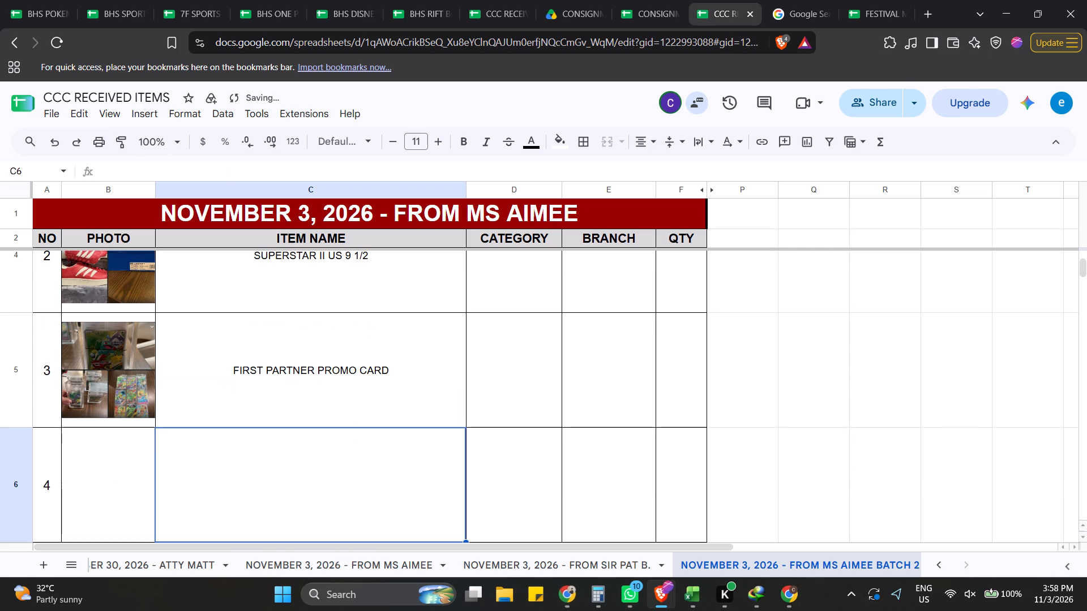
Enter POKEMON as the category for items 1, 2 and 3.
{"action": "scroll", "coordinate": [583, 384], "scroll_direction": "up", "scroll_amount": 14}
{"action": "left_click", "coordinate": [545, 325]}
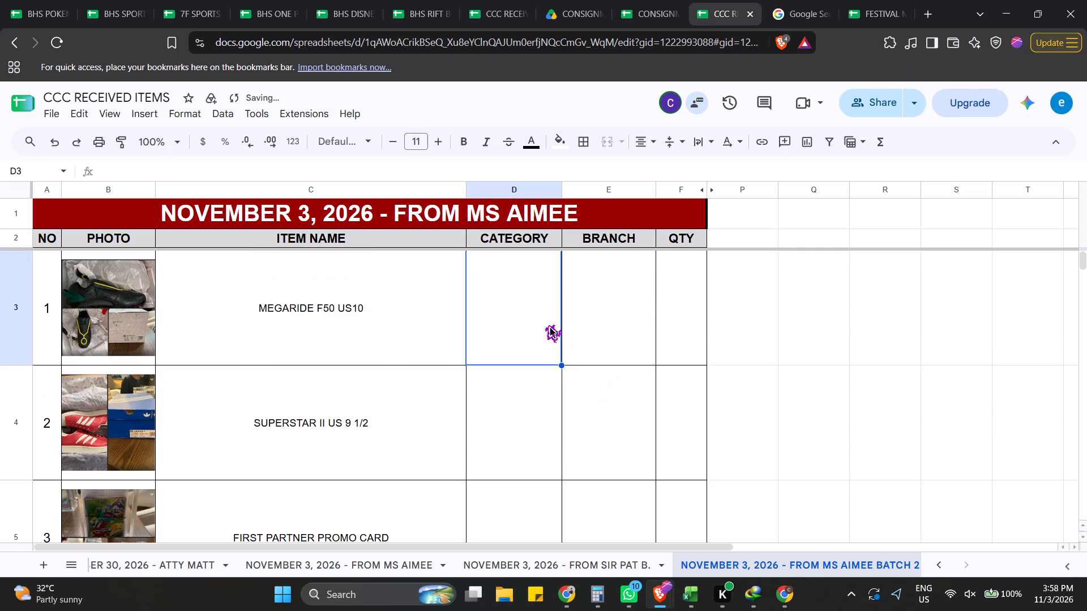
{"action": "type", "text": "POKEMON"}
{"action": "key", "text": "Return"}
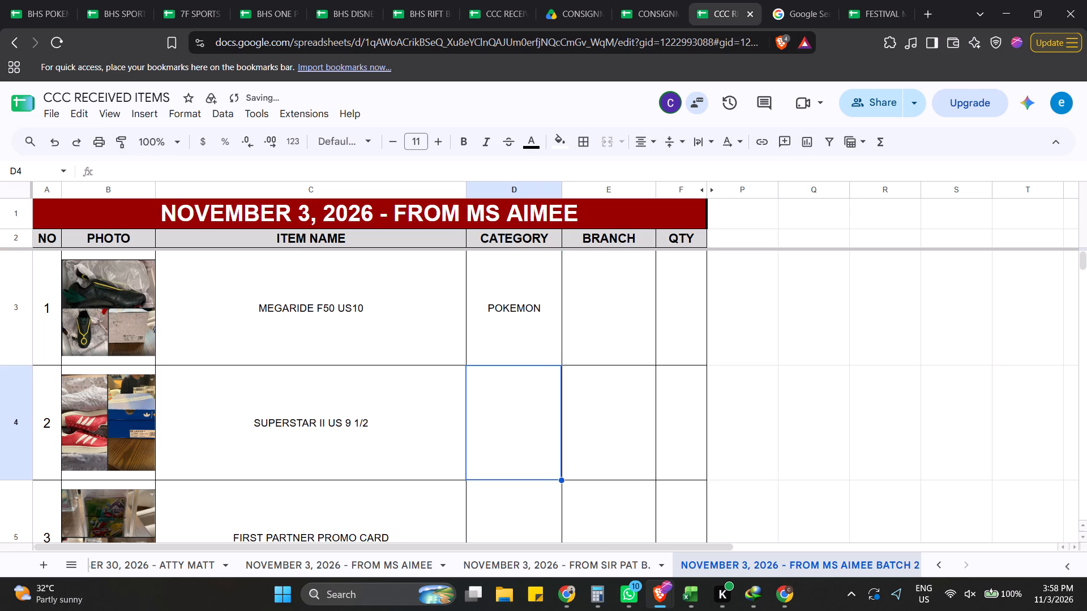
{"action": "type", "text": "PO"}
{"action": "left_click", "coordinate": [587, 466]}
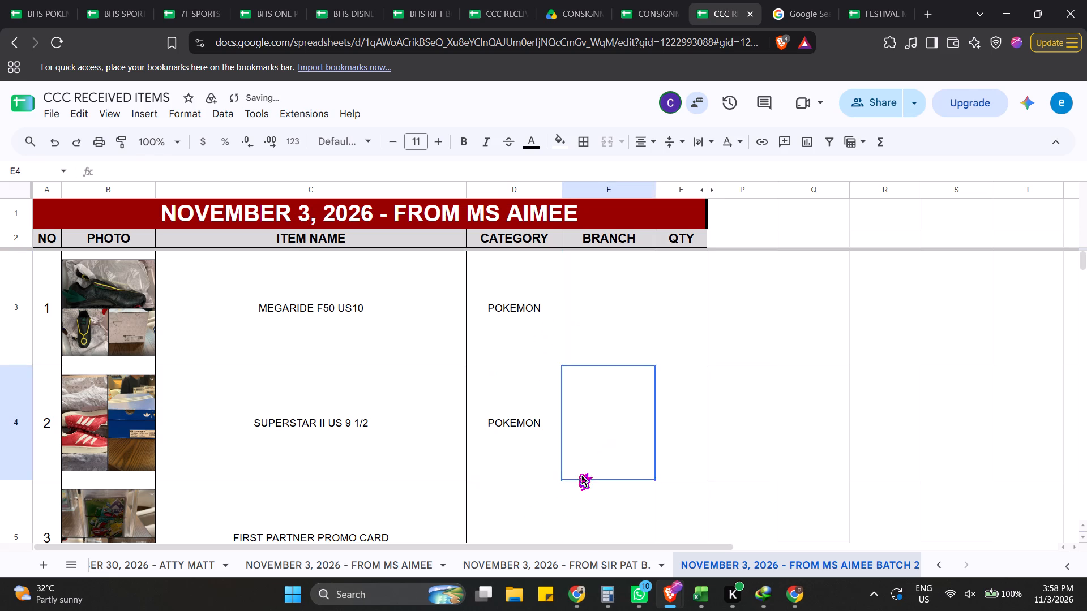
{"action": "left_click", "coordinate": [510, 514]}
{"action": "scroll", "coordinate": [516, 445], "scroll_direction": "down", "scroll_amount": 5}
{"action": "type", "text": "POK"}
Enter quantity 16 for FIRST PARTNER PROMO CARD and quantity 1 each for SUPERSTAR II and MEGARIDE F50.
{"action": "left_click", "coordinate": [696, 413]}
{"action": "scroll", "coordinate": [700, 347], "scroll_direction": "up", "scroll_amount": 3}
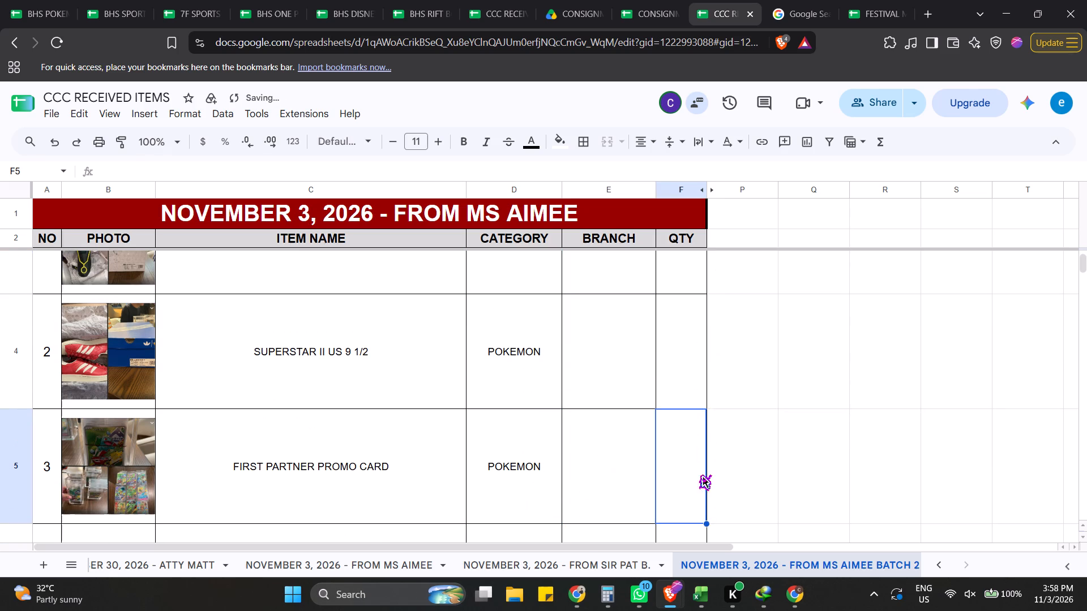
{"action": "key", "text": "1"}
{"action": "key", "text": "6"}
{"action": "left_click", "coordinate": [677, 407]}
{"action": "key", "text": "1"}
{"action": "left_click", "coordinate": [673, 298]}
{"action": "key", "text": "1"}
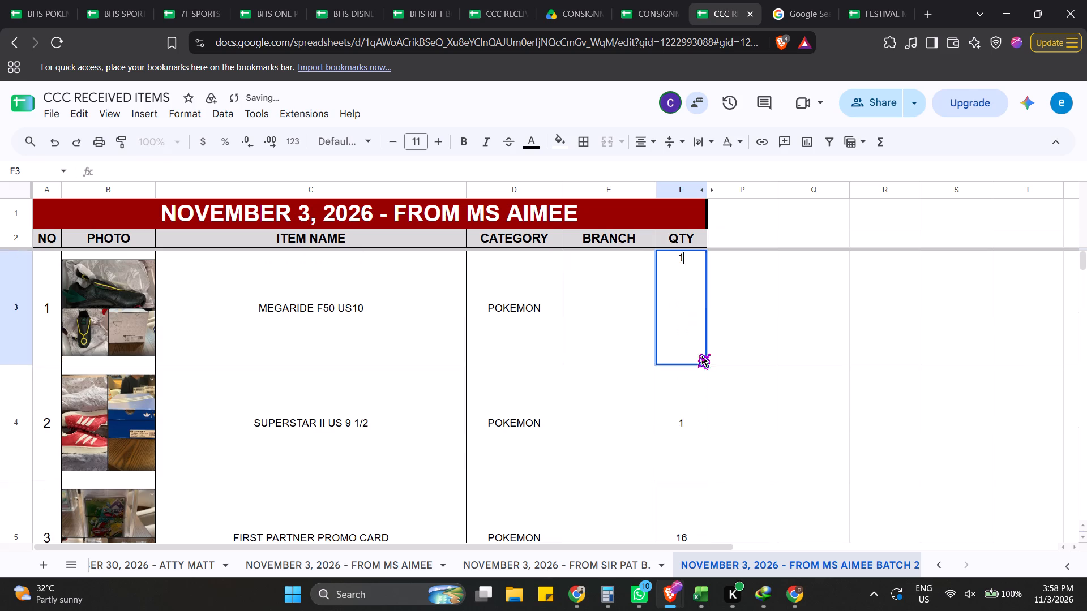
{"action": "left_click", "coordinate": [674, 424]}
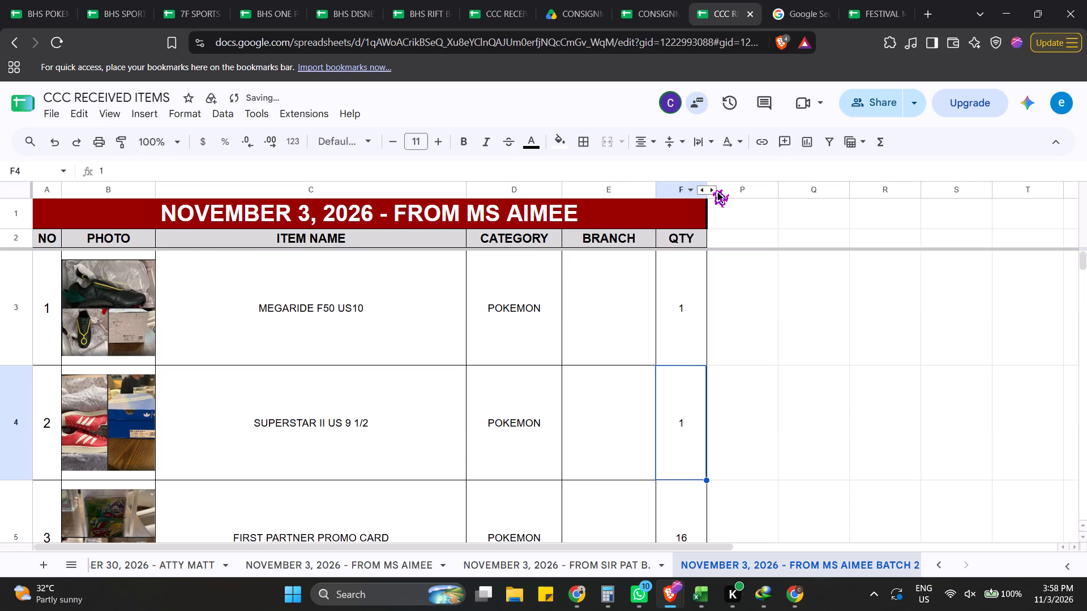
Enter the branches WH for item 1, MAKATI for item 2 and BHS for item 3.
{"action": "left_click", "coordinate": [619, 293]}
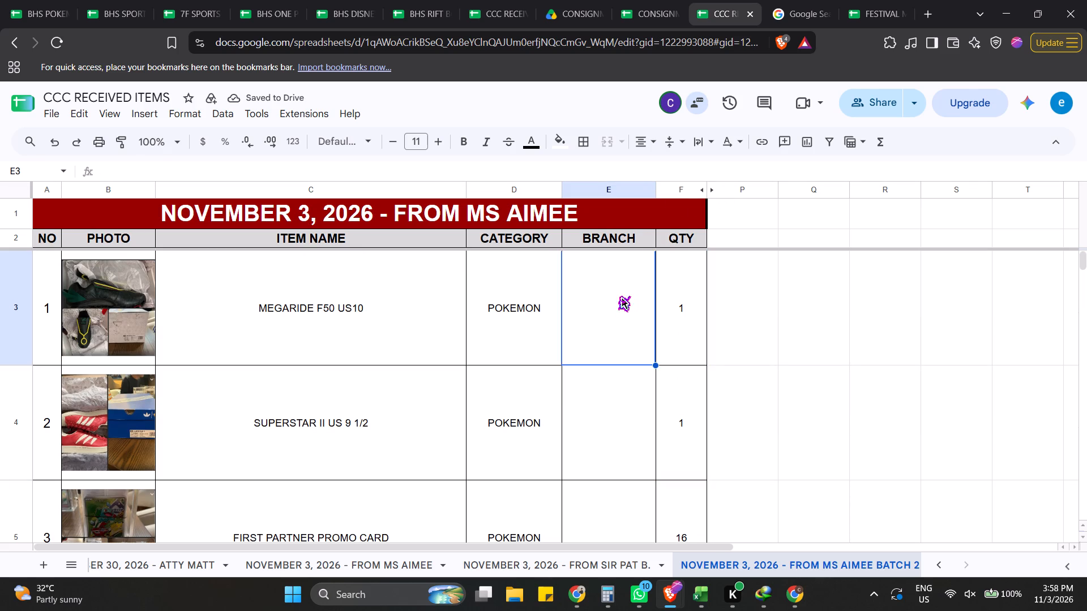
{"action": "type", "text": "WH"}
{"action": "key", "text": "Return"}
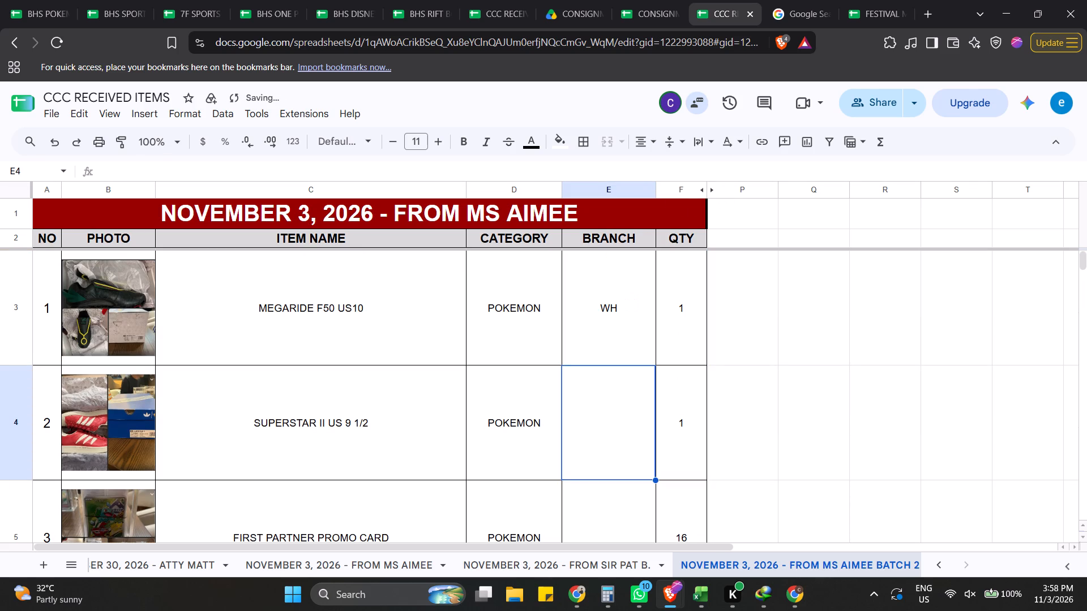
{"action": "scroll", "coordinate": [617, 295], "scroll_direction": "down", "scroll_amount": 2}
{"action": "type", "text": "MAKATI"}
{"action": "key", "text": "Return"}
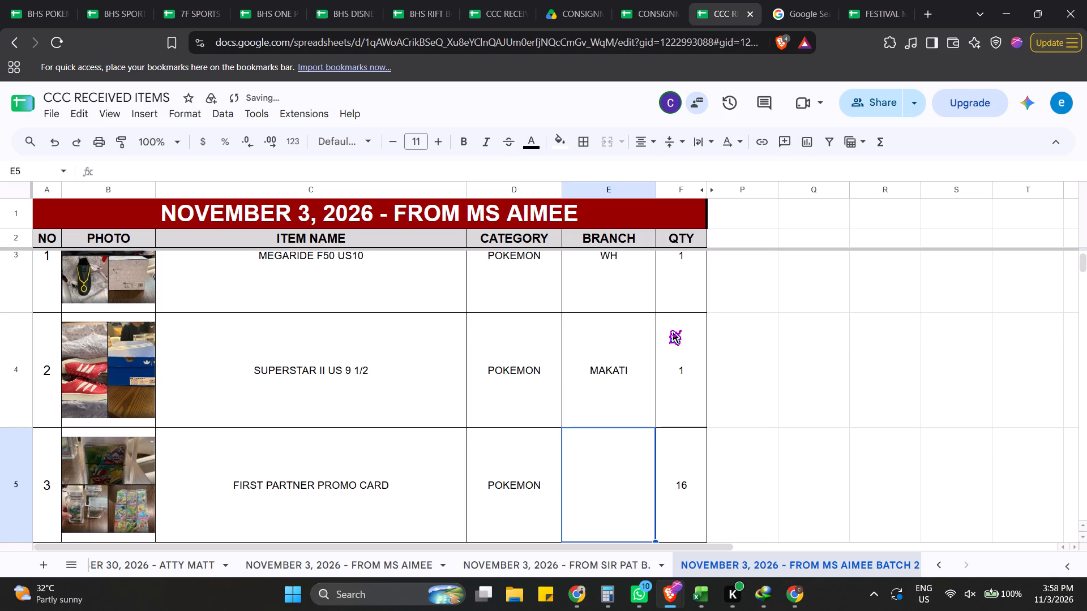
{"action": "type", "text": "BHS"}
{"action": "left_click", "coordinate": [572, 431]}
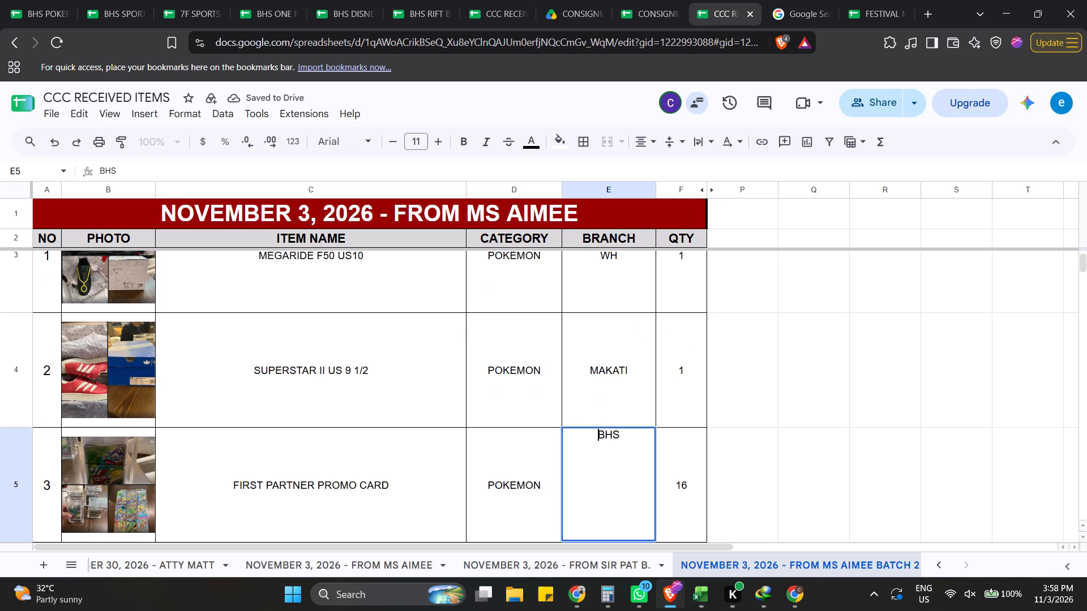
{"action": "left_click", "coordinate": [641, 426]}
{"action": "scroll", "coordinate": [674, 451], "scroll_direction": "down", "scroll_amount": 5}
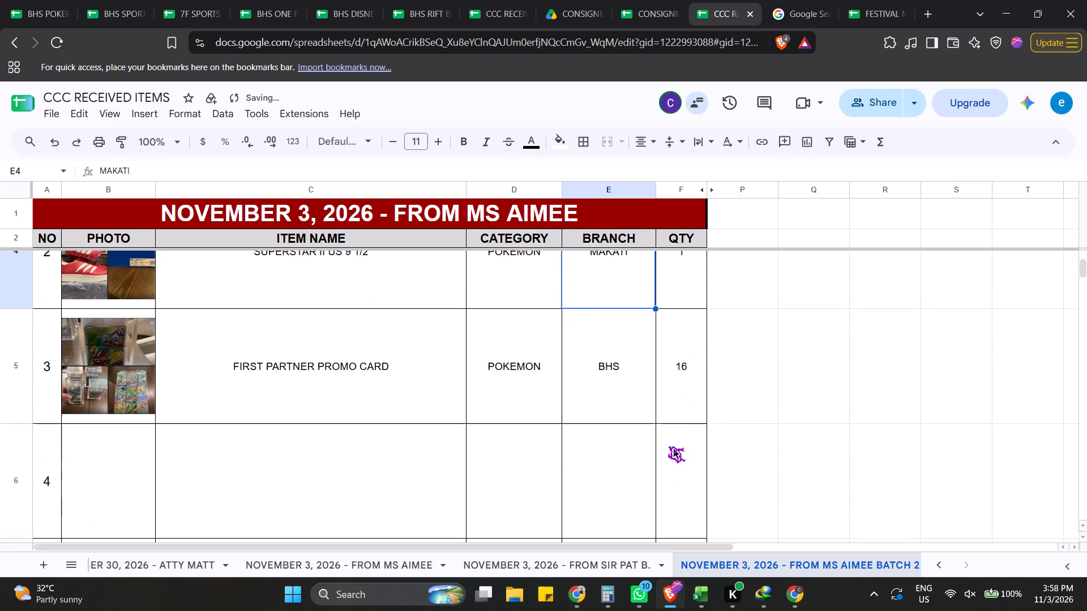
Change the branch of FIRST PARTNER PROMO CARD to WH.
{"action": "scroll", "coordinate": [671, 391], "scroll_direction": "up", "scroll_amount": 2}
{"action": "left_click", "coordinate": [617, 427]}
{"action": "type", "text": "WHY"}
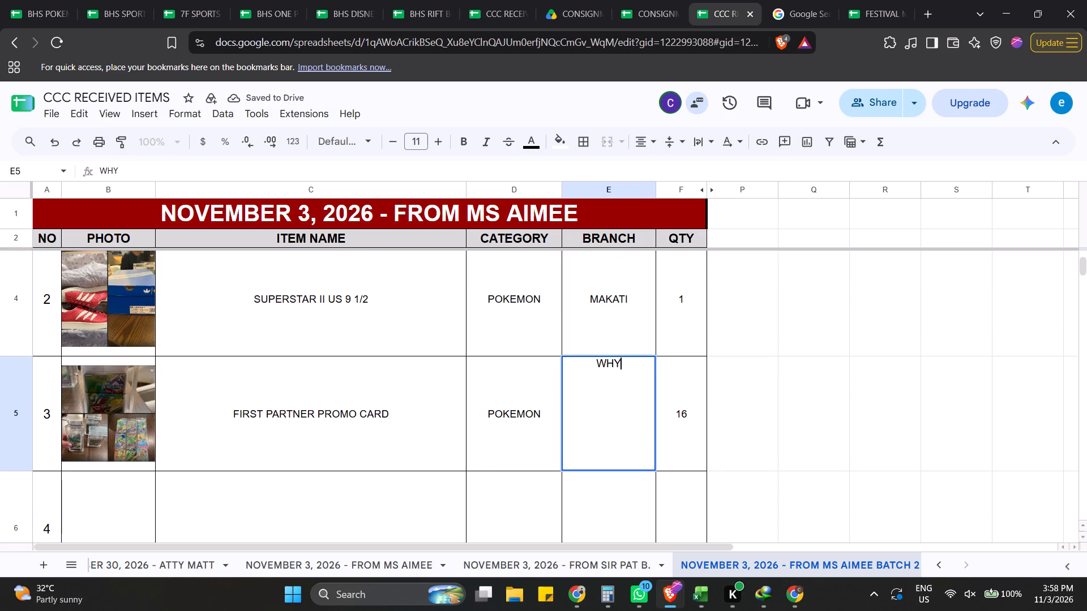
{"action": "key", "text": "BackSpace"}
{"action": "key", "text": "Return"}
Unhide columns G to O of the received items sheet.
{"action": "scroll", "coordinate": [661, 307], "scroll_direction": "up", "scroll_amount": 5}
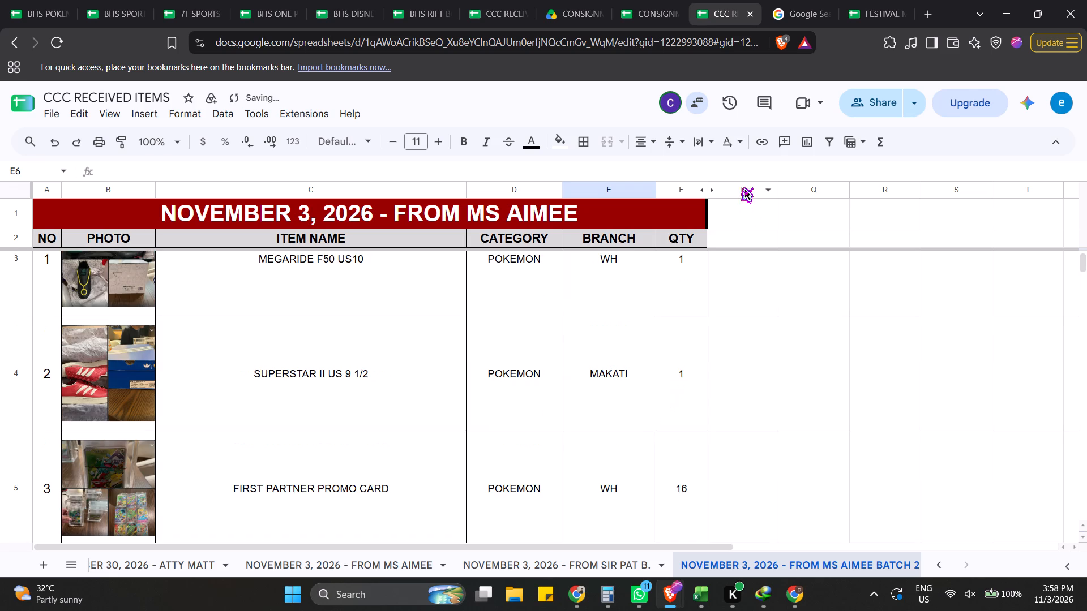
{"action": "left_click", "coordinate": [711, 188]}
{"action": "scroll", "coordinate": [908, 386], "scroll_direction": "down", "scroll_amount": 6}
{"action": "scroll", "coordinate": [901, 404], "scroll_direction": "up", "scroll_amount": 3}
{"action": "scroll", "coordinate": [824, 316], "scroll_direction": "up", "scroll_amount": 1}
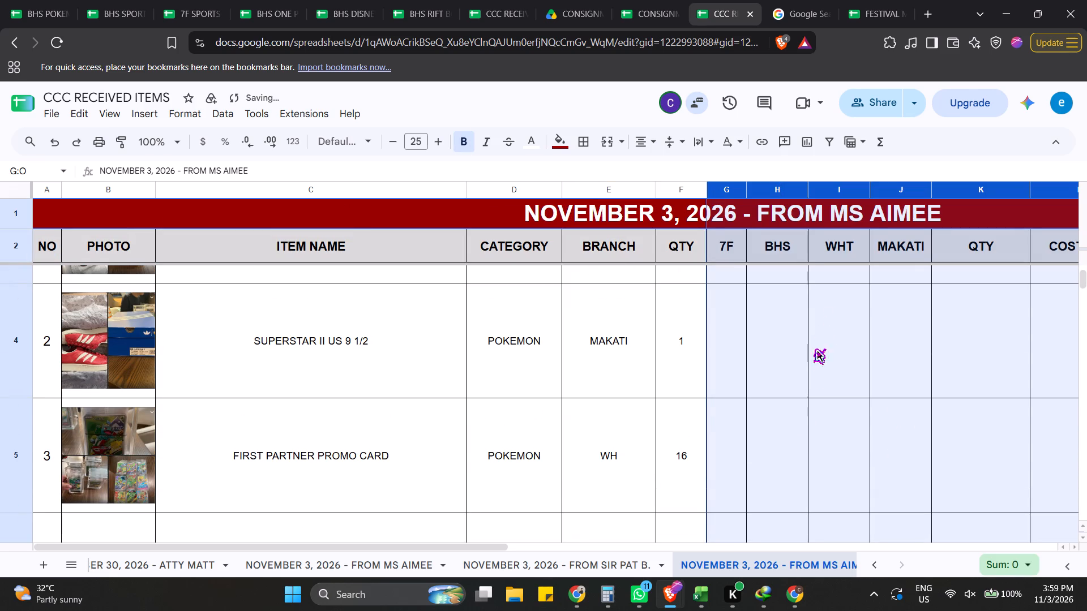
For FIRST PARTNER PROMO CARD, enter 16 in the WHT column and 3000 in the QTY column beside COST - CL.
{"action": "left_click", "coordinate": [811, 455]}
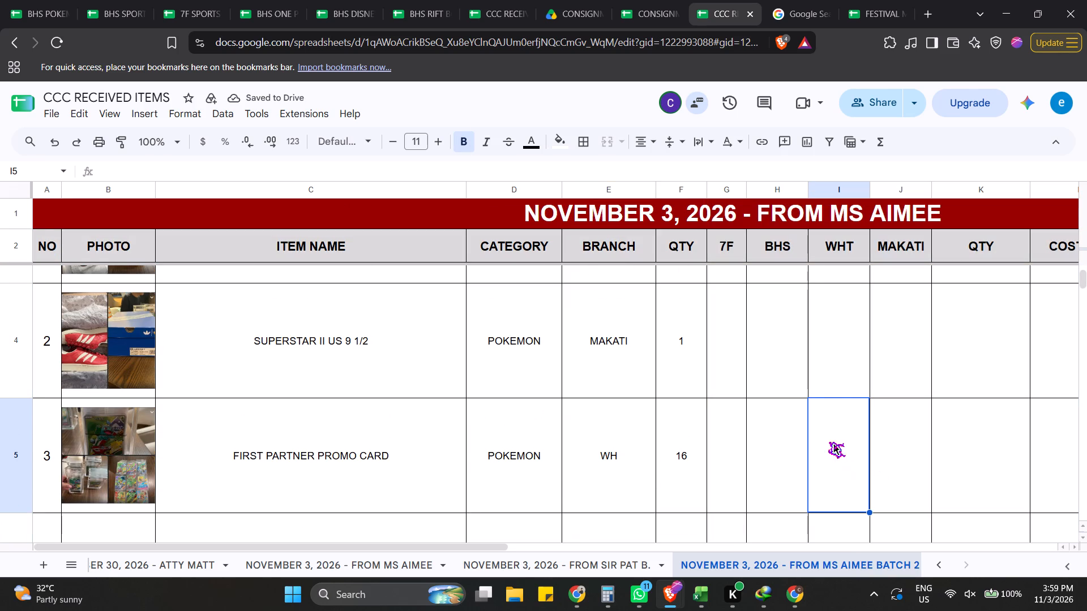
{"action": "type", "text": "16"}
{"action": "key", "text": "Tab"}
{"action": "key", "text": "Tab"}
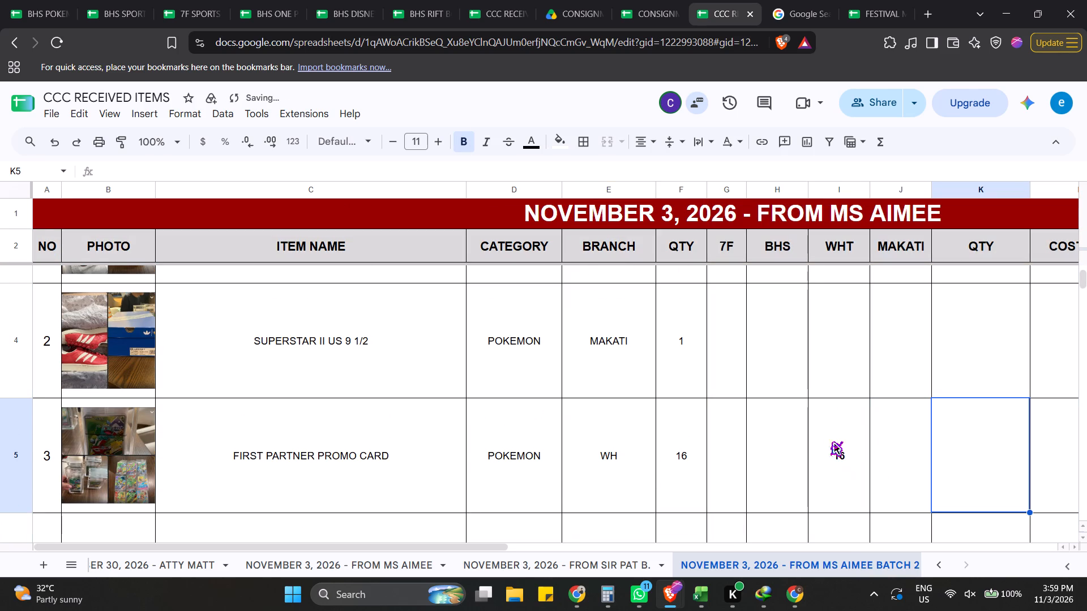
{"action": "left_click_drag", "start_coordinate": [490, 548], "coordinate": [493, 547]}
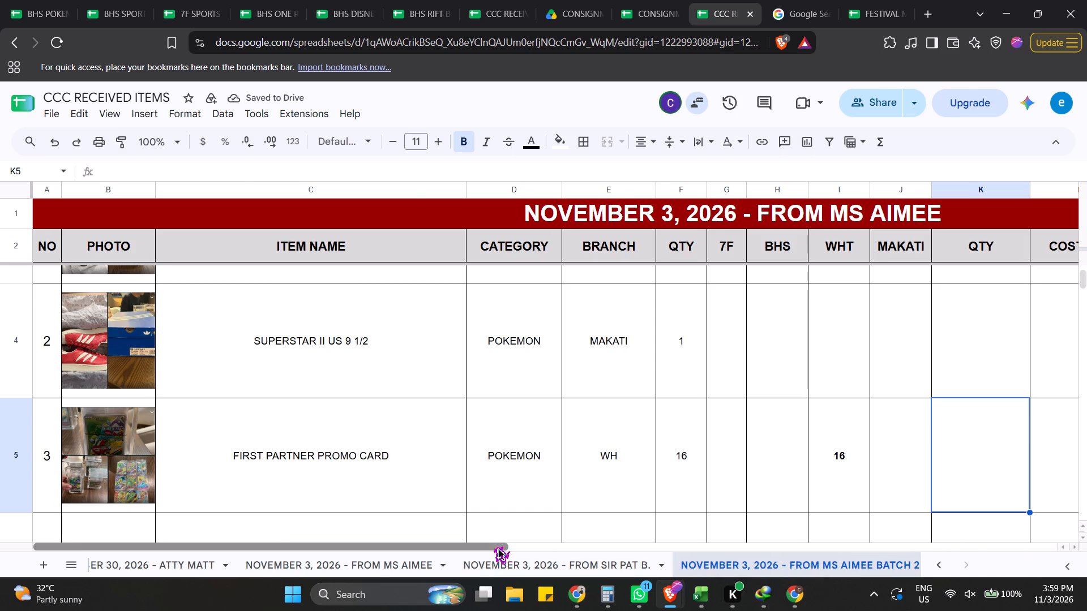
{"action": "left_click_drag", "start_coordinate": [493, 547], "coordinate": [623, 534]}
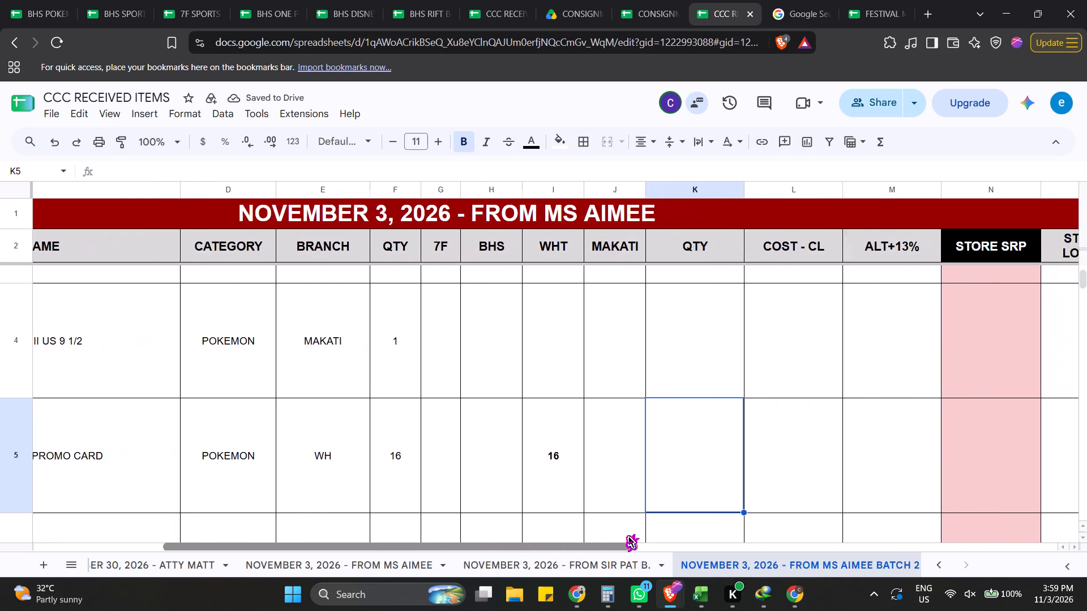
{"action": "left_click_drag", "start_coordinate": [623, 534], "coordinate": [588, 546]}
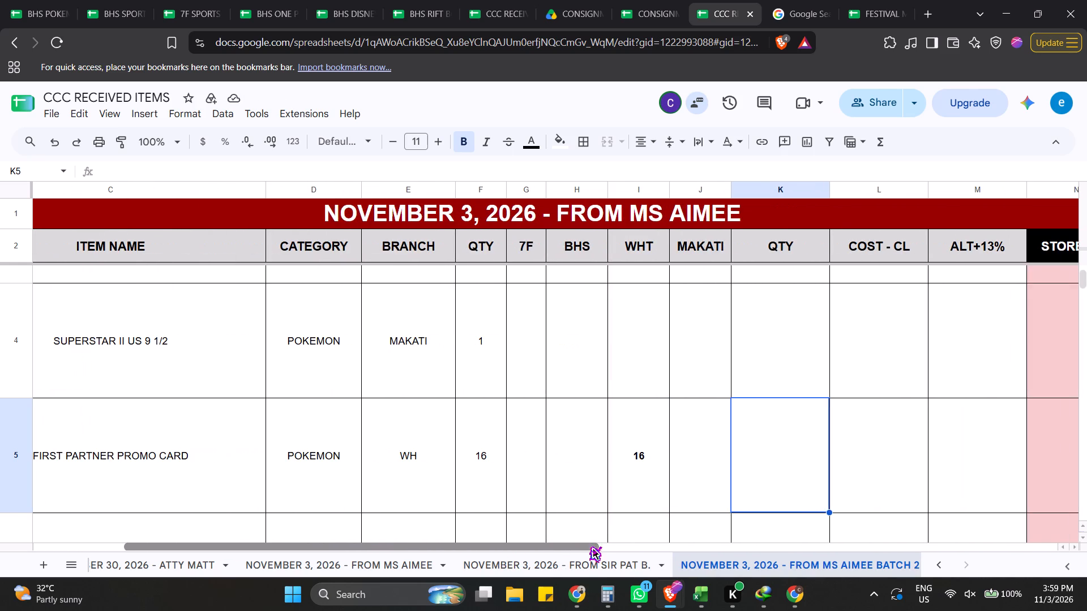
{"action": "left_click_drag", "start_coordinate": [588, 546], "coordinate": [583, 547]}
{"action": "type", "text": "300"}
{"action": "key", "text": "0"}
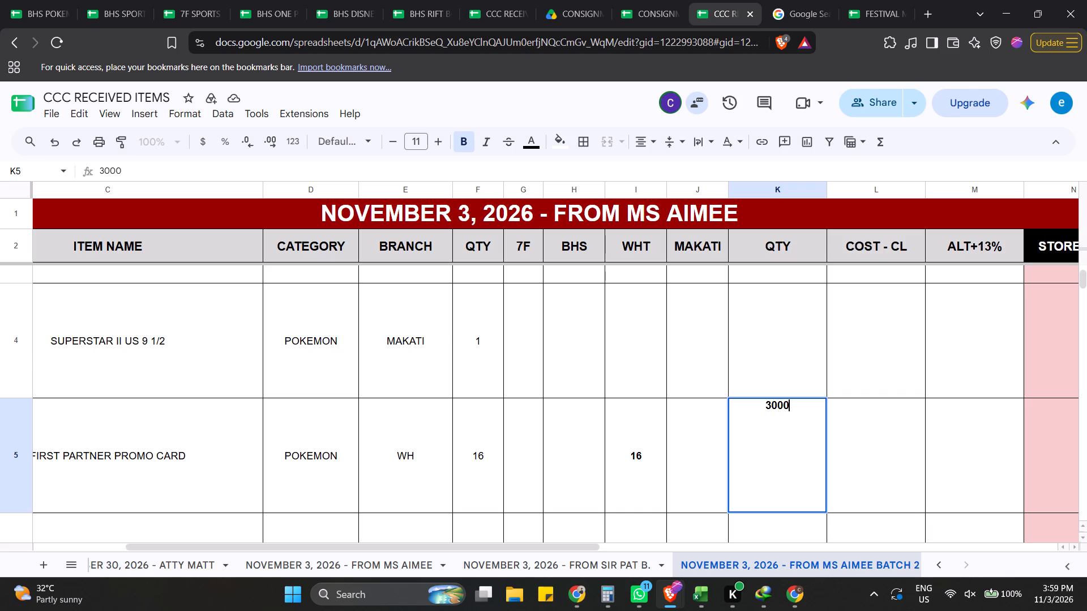
{"action": "key", "text": "Return"}
Enter 7000 as the STORE SRP of FIRST PARTNER PROMO CARD.
{"action": "scroll", "coordinate": [965, 385], "scroll_direction": "up", "scroll_amount": 1}
{"action": "left_click_drag", "start_coordinate": [540, 552], "coordinate": [653, 548]}
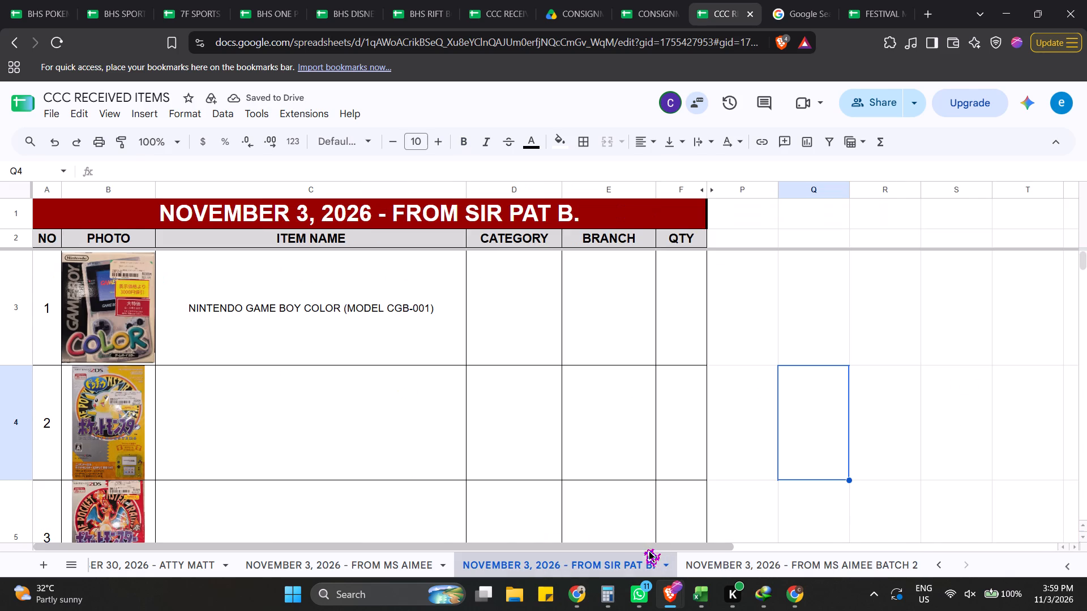
{"action": "left_click", "coordinate": [631, 547]}
{"action": "left_click", "coordinate": [791, 575]}
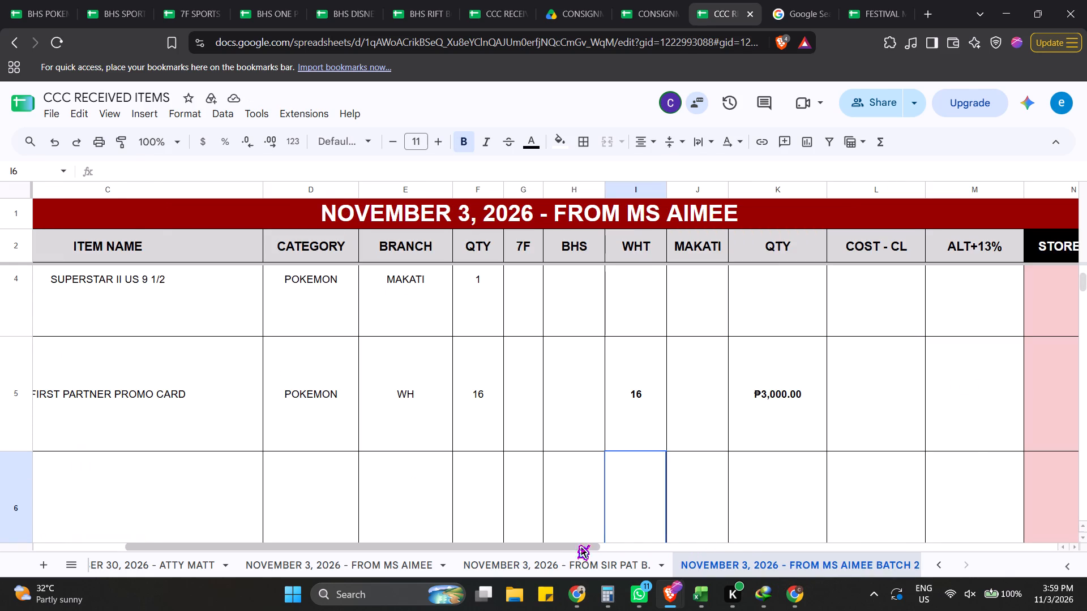
{"action": "left_click_drag", "start_coordinate": [575, 544], "coordinate": [735, 539]}
{"action": "left_click", "coordinate": [725, 390]}
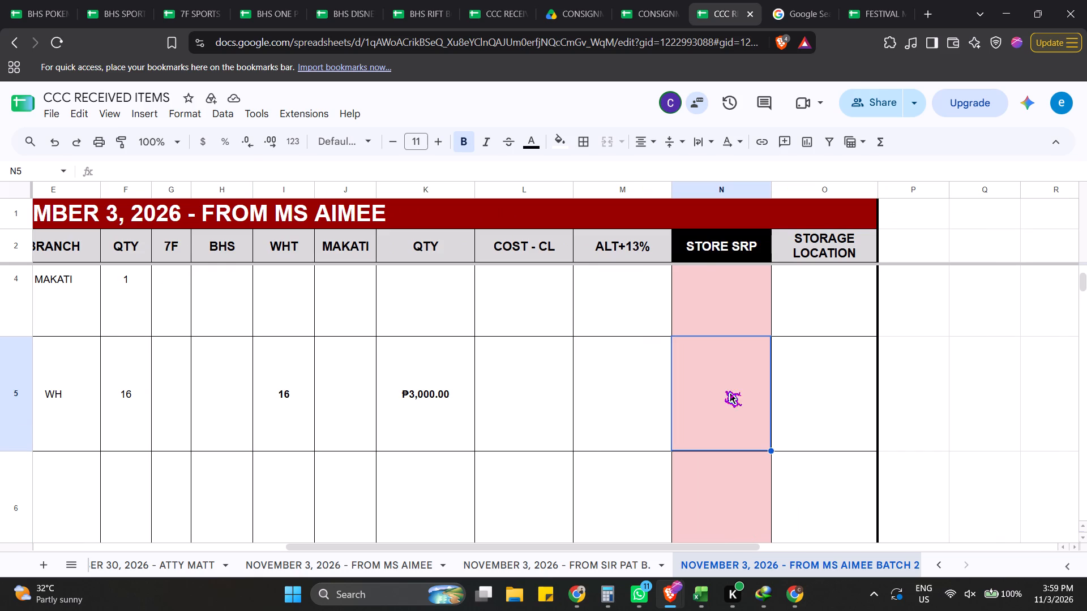
{"action": "type", "text": "7000"}
{"action": "key", "text": "Return"}
Hide columns G to O, from 7F through STORAGE LOCATION.
{"action": "left_click_drag", "start_coordinate": [637, 548], "coordinate": [625, 548]}
{"action": "scroll", "coordinate": [763, 467], "scroll_direction": "down", "scroll_amount": 20}
{"action": "scroll", "coordinate": [763, 467], "scroll_direction": "down", "scroll_amount": 2}
{"action": "scroll", "coordinate": [747, 494], "scroll_direction": "up", "scroll_amount": 6}
{"action": "scroll", "coordinate": [718, 514], "scroll_direction": "down", "scroll_amount": 1}
{"action": "scroll", "coordinate": [711, 506], "scroll_direction": "up", "scroll_amount": 20}
{"action": "scroll", "coordinate": [711, 506], "scroll_direction": "up", "scroll_amount": 5}
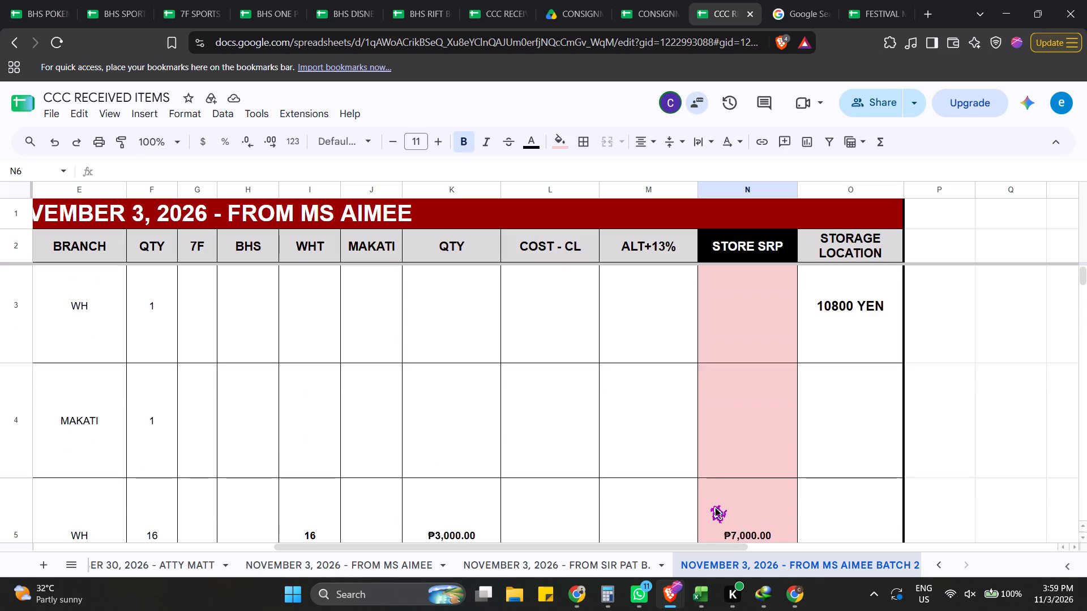
{"action": "scroll", "coordinate": [710, 505], "scroll_direction": "up", "scroll_amount": 3}
{"action": "left_click", "coordinate": [581, 551]}
{"action": "left_click_drag", "start_coordinate": [587, 545], "coordinate": [455, 548]}
{"action": "left_click_drag", "start_coordinate": [490, 194], "coordinate": [823, 195]}
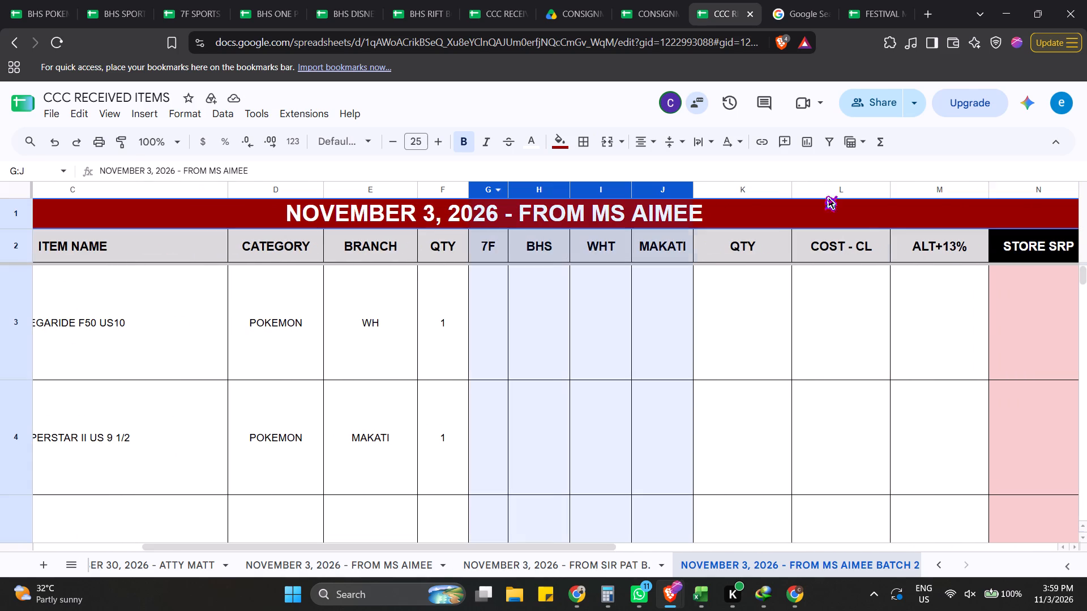
{"action": "left_click_drag", "start_coordinate": [823, 195], "coordinate": [869, 195]}
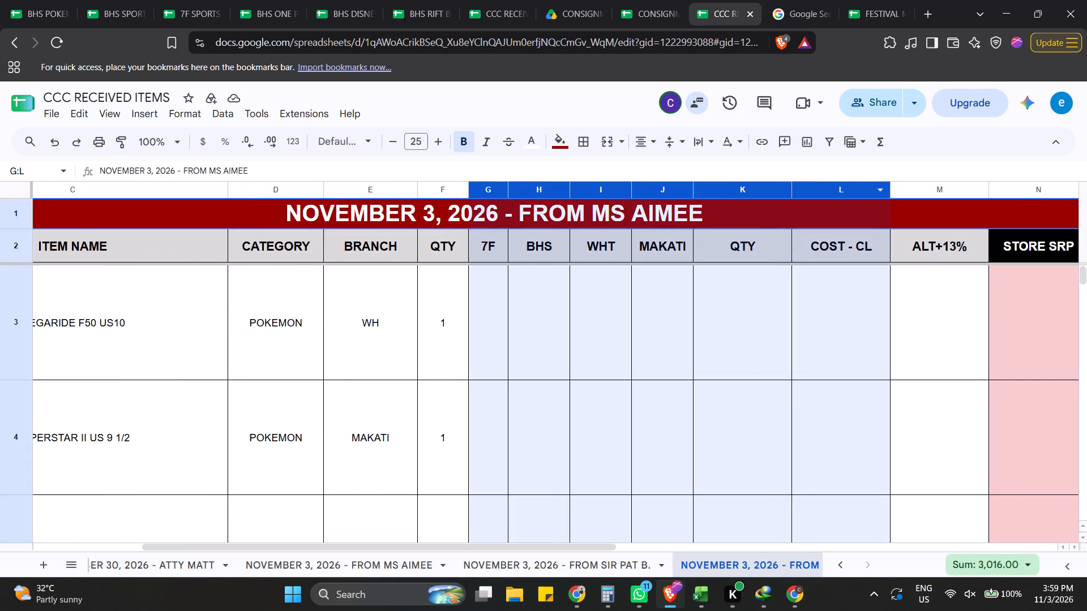
{"action": "left_click_drag", "start_coordinate": [869, 195], "coordinate": [1015, 190]}
{"action": "right_click", "coordinate": [1015, 190]}
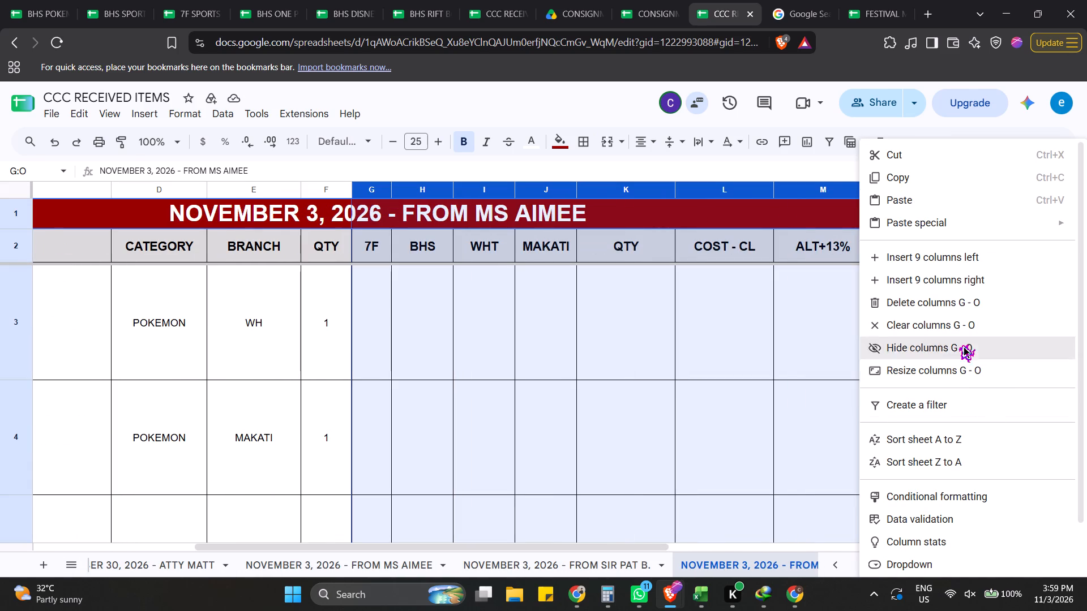
{"action": "left_click", "coordinate": [925, 343]}
{"action": "left_click", "coordinate": [500, 502]}
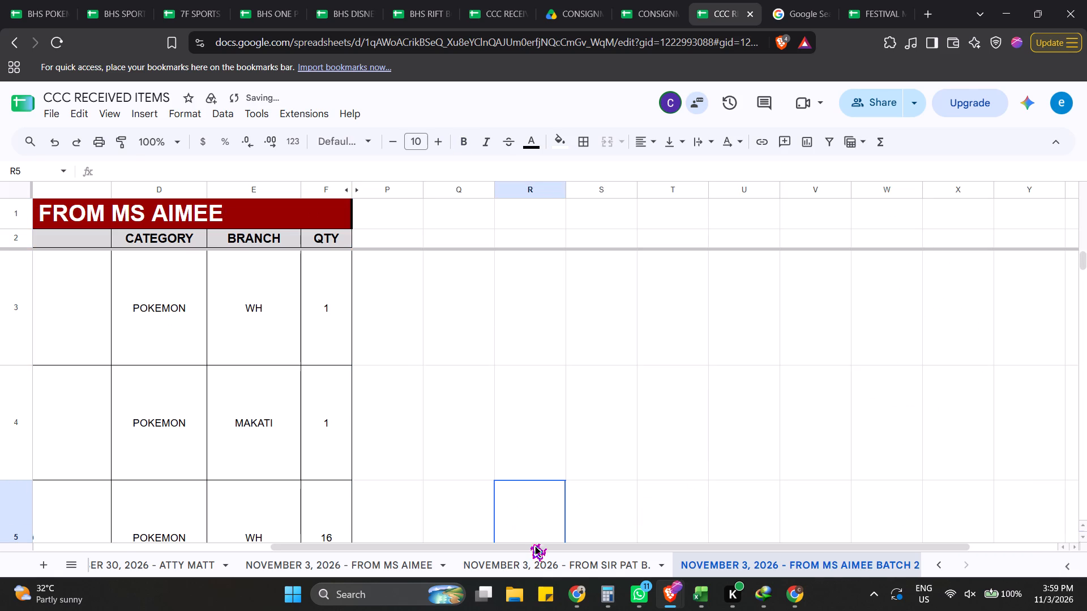
Hide the empty rows 6 to 50 between FIRST PARTNER PROMO CARD and the GRAND TOTAL row.
{"action": "left_click_drag", "start_coordinate": [530, 547], "coordinate": [297, 538]}
{"action": "scroll", "coordinate": [387, 415], "scroll_direction": "down", "scroll_amount": 6}
{"action": "scroll", "coordinate": [564, 425], "scroll_direction": "down", "scroll_amount": 10}
{"action": "scroll", "coordinate": [616, 431], "scroll_direction": "up", "scroll_amount": 2}
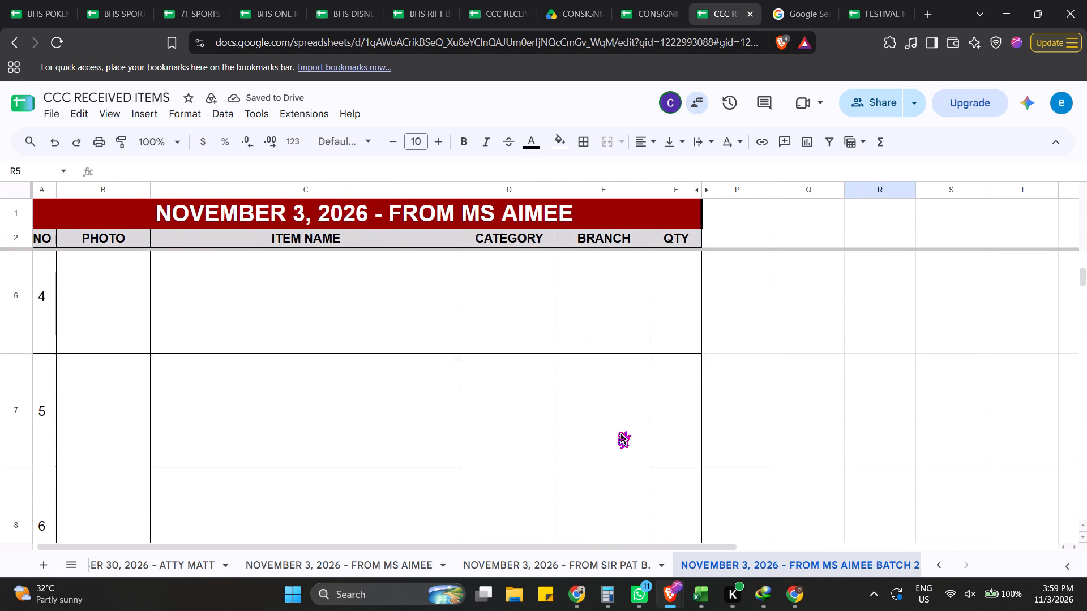
{"action": "scroll", "coordinate": [615, 431], "scroll_direction": "up", "scroll_amount": 9}
{"action": "scroll", "coordinate": [527, 444], "scroll_direction": "down", "scroll_amount": 16}
{"action": "scroll", "coordinate": [149, 403], "scroll_direction": "up", "scroll_amount": 11}
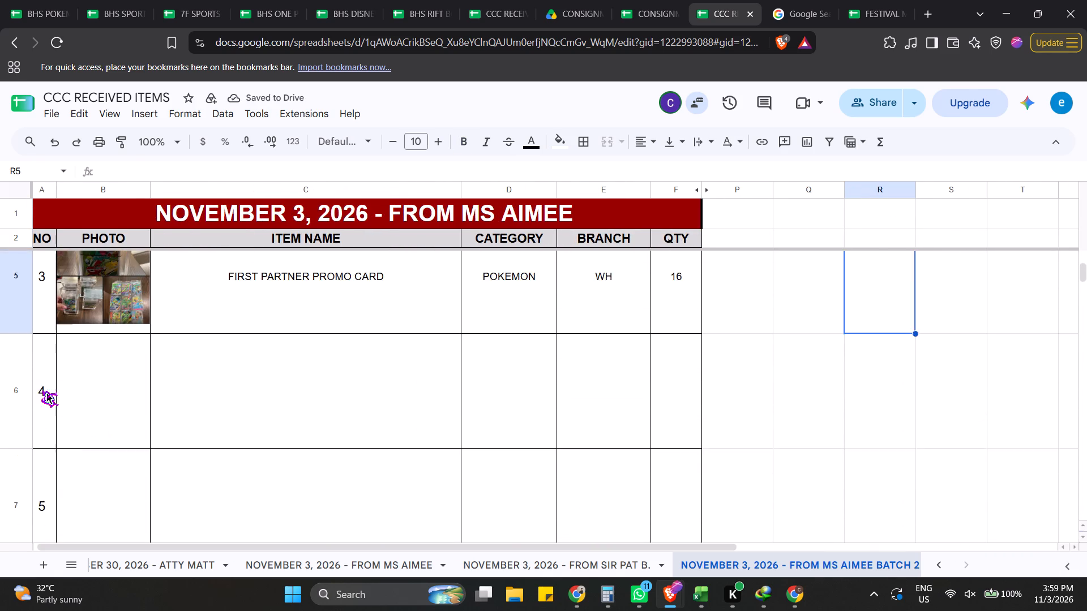
{"action": "left_click_drag", "start_coordinate": [8, 398], "coordinate": [0, 459]}
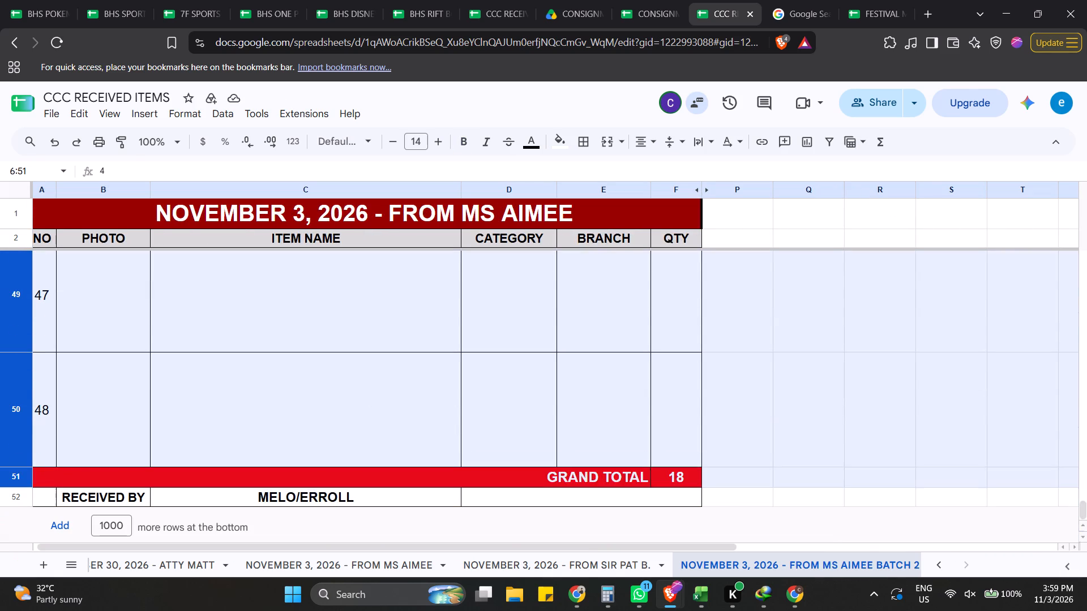
{"action": "left_click_drag", "start_coordinate": [0, 459], "coordinate": [10, 423]}
{"action": "right_click", "coordinate": [10, 423]}
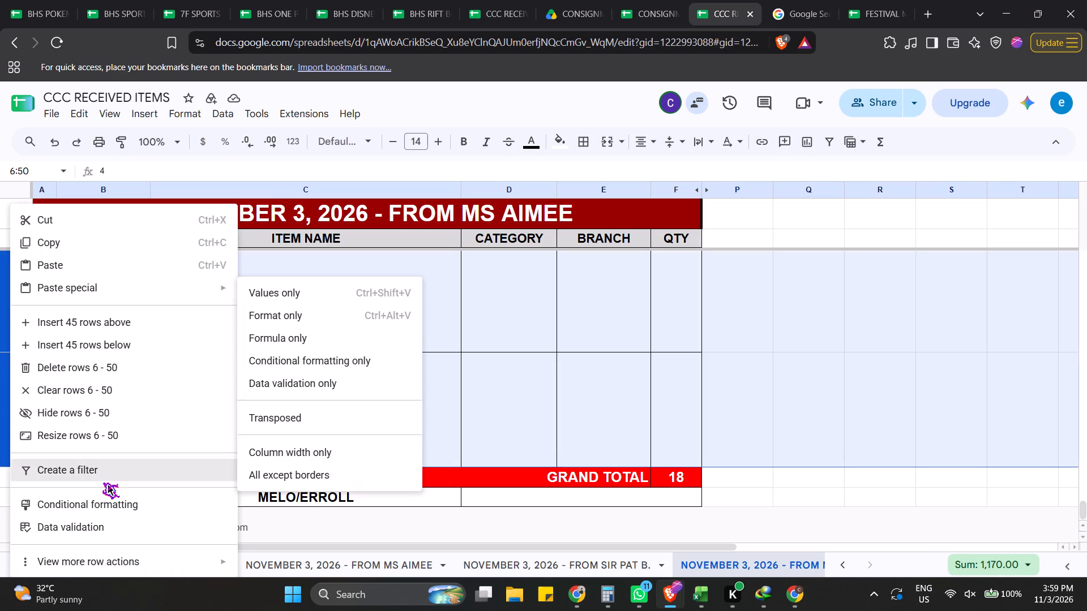
{"action": "left_click", "coordinate": [128, 419]}
{"action": "left_click", "coordinate": [463, 358]}
{"action": "scroll", "coordinate": [634, 378], "scroll_direction": "up", "scroll_amount": 5}
{"action": "scroll", "coordinate": [668, 379], "scroll_direction": "down", "scroll_amount": 4}
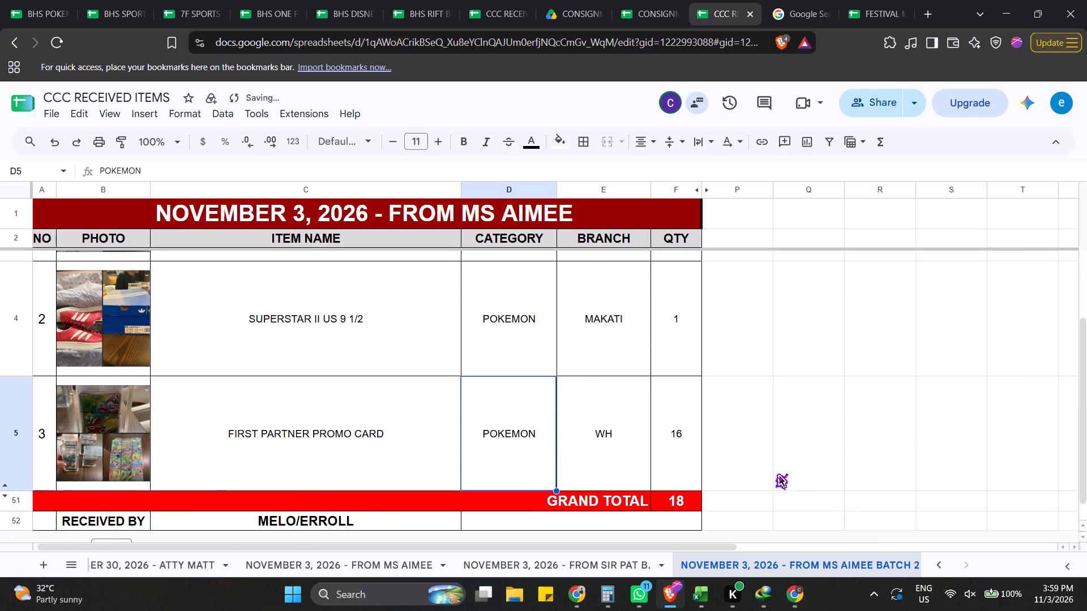
Duplicate the NOVEMBER 3, 2026 - FROM MS AIMEE BATCH 2 sheet.
{"action": "left_click", "coordinate": [863, 573]}
{"action": "right_click", "coordinate": [868, 572]}
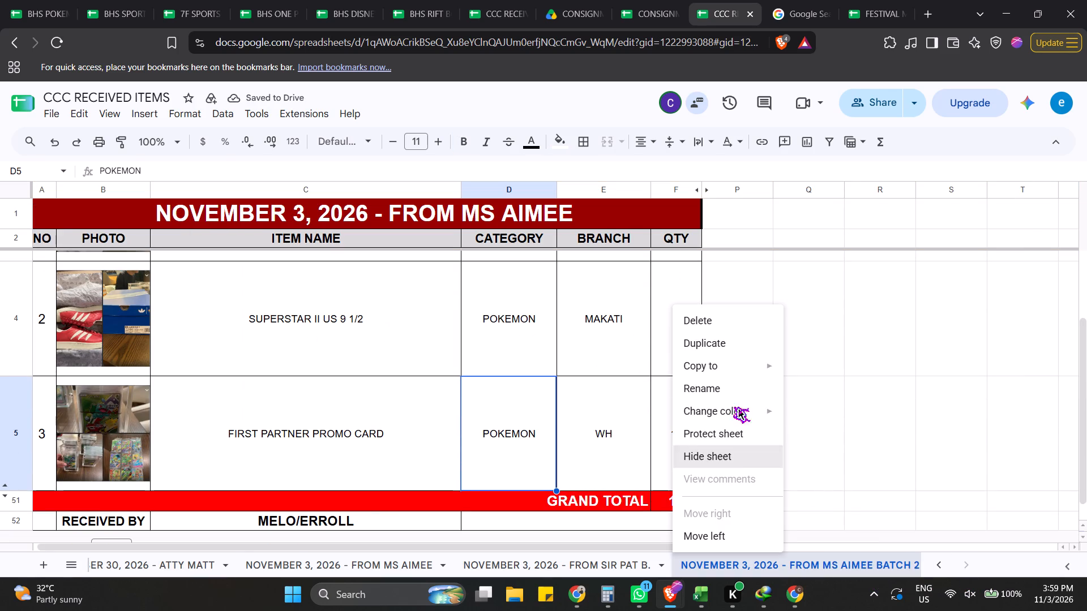
{"action": "left_click", "coordinate": [715, 341]}
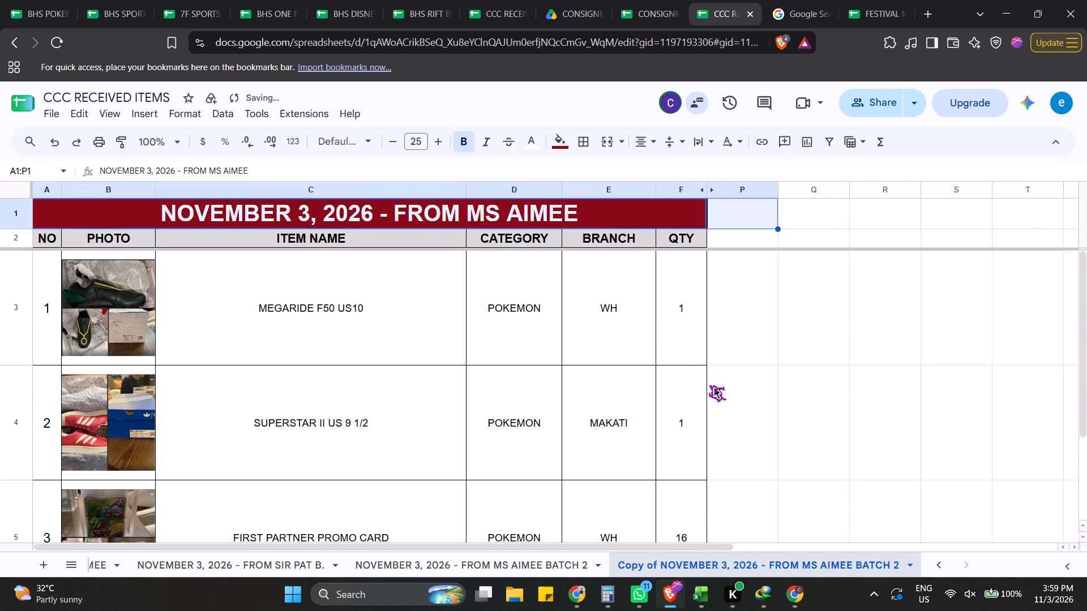
Rename the duplicated sheet as NOVEMBER 3, 2026 - FROM MS AIMEE BATCH 3.
{"action": "left_click", "coordinate": [749, 571]}
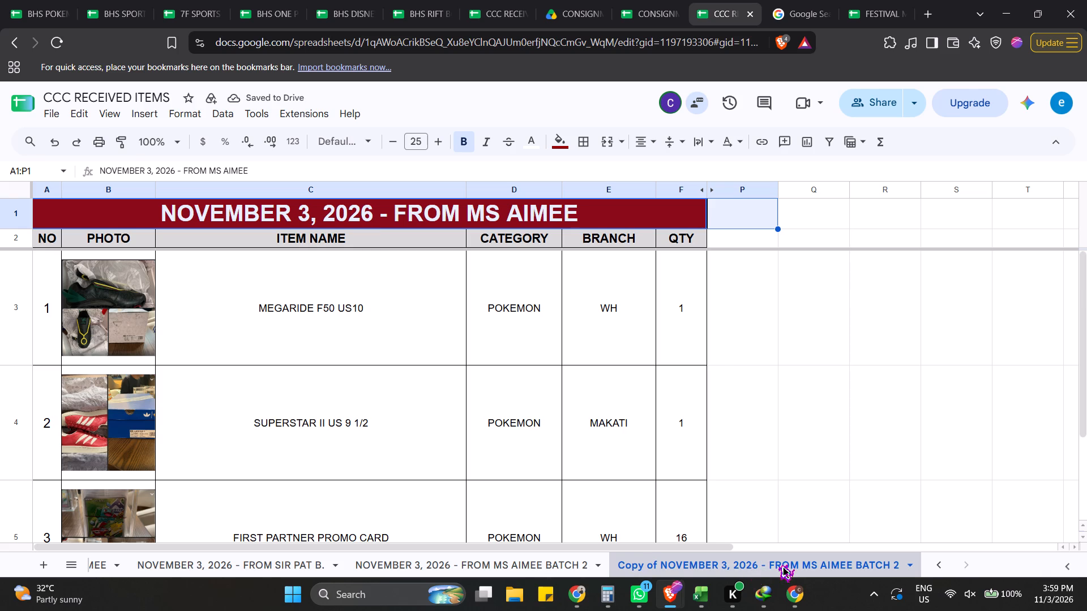
{"action": "right_click", "coordinate": [778, 565]}
{"action": "left_click", "coordinate": [651, 390]}
{"action": "left_click", "coordinate": [661, 563]}
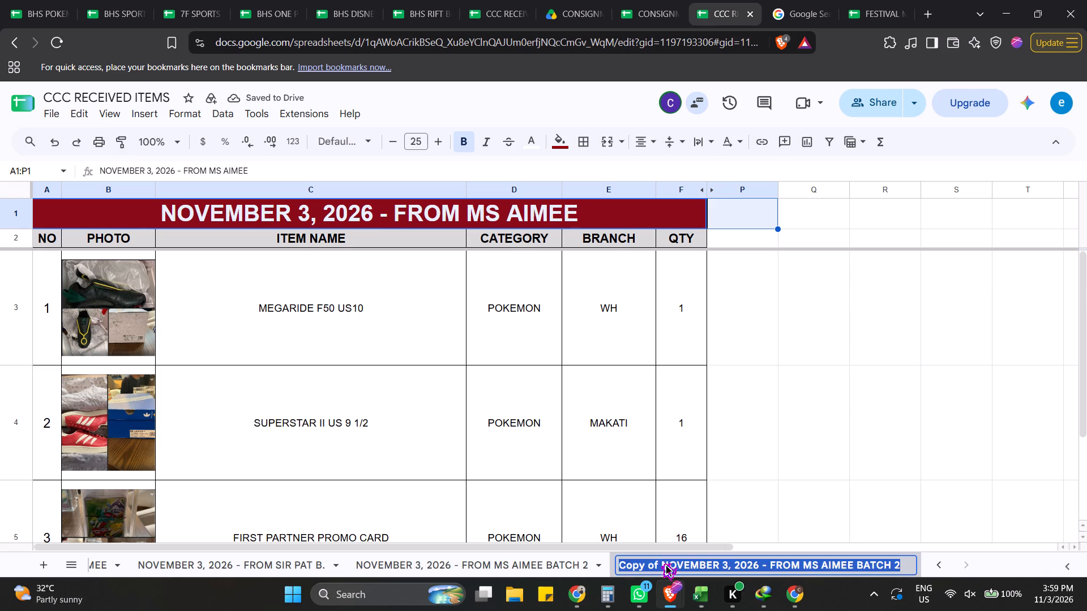
{"action": "key", "text": "BackSpace"}
{"action": "key", "text": "BackSpace"}
{"action": "key", "text": "BackSpace"}
{"action": "key", "text": "BackSpace"}
{"action": "key", "text": "BackSpace"}
{"action": "key", "text": "BackSpace"}
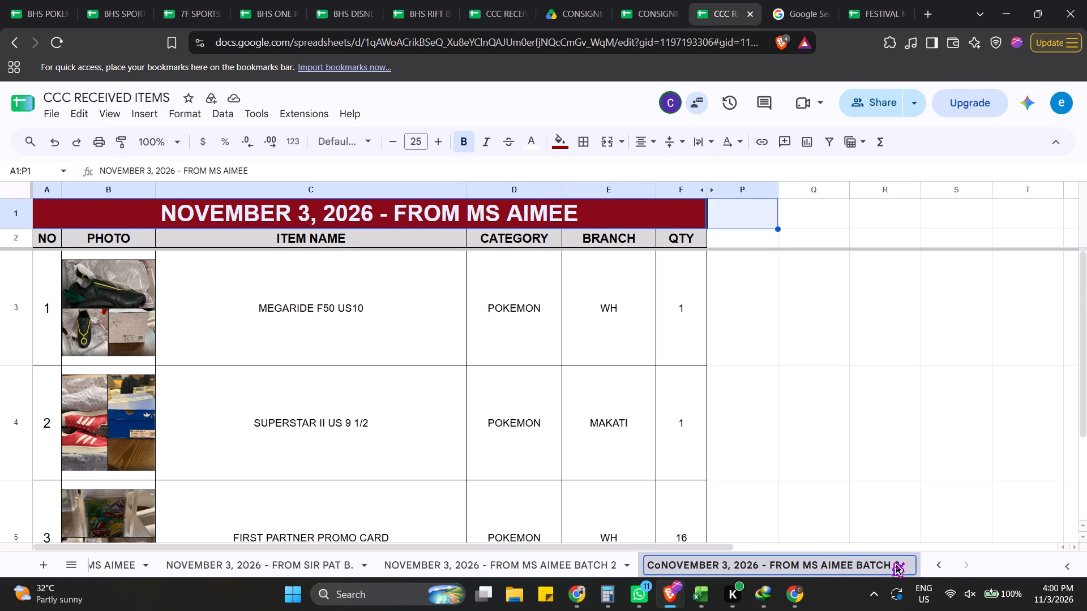
{"action": "key", "text": "BackSpace"}
{"action": "key", "text": "BackSpace"}
{"action": "left_click", "coordinate": [892, 562]}
{"action": "left_click", "coordinate": [901, 562]}
{"action": "key", "text": "BackSpace"}
{"action": "key", "text": "3"}
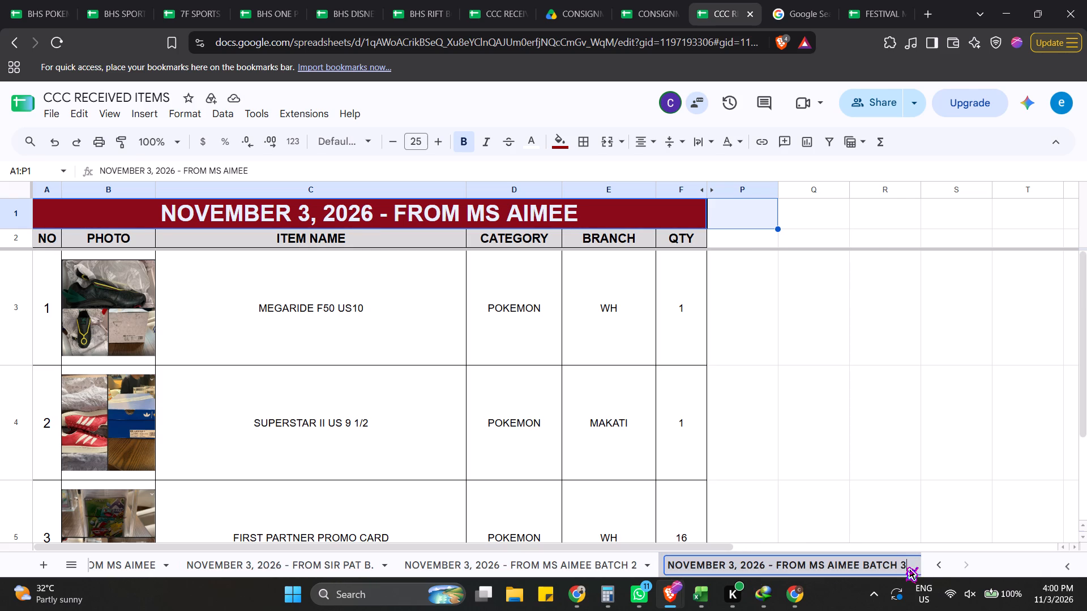
{"action": "key", "text": "Return"}
Clear the photos, item names, categories, branches and quantities of items 1 to 3 (B3:F5) in the BATCH 3 sheet.
{"action": "left_click", "coordinate": [530, 388]}
{"action": "left_click", "coordinate": [700, 463]}
{"action": "scroll", "coordinate": [279, 384], "scroll_direction": "up", "scroll_amount": 1}
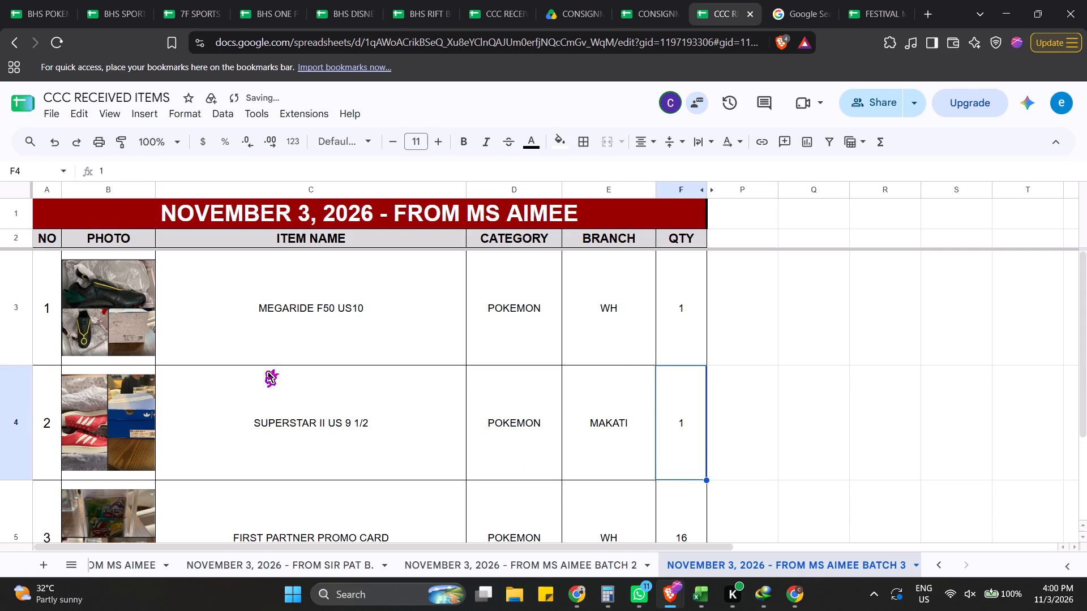
{"action": "scroll", "coordinate": [263, 369], "scroll_direction": "up", "scroll_amount": 1}
{"action": "scroll", "coordinate": [214, 348], "scroll_direction": "down", "scroll_amount": 4}
{"action": "scroll", "coordinate": [195, 332], "scroll_direction": "up", "scroll_amount": 3}
{"action": "scroll", "coordinate": [130, 303], "scroll_direction": "down", "scroll_amount": 5}
{"action": "scroll", "coordinate": [165, 318], "scroll_direction": "up", "scroll_amount": 4}
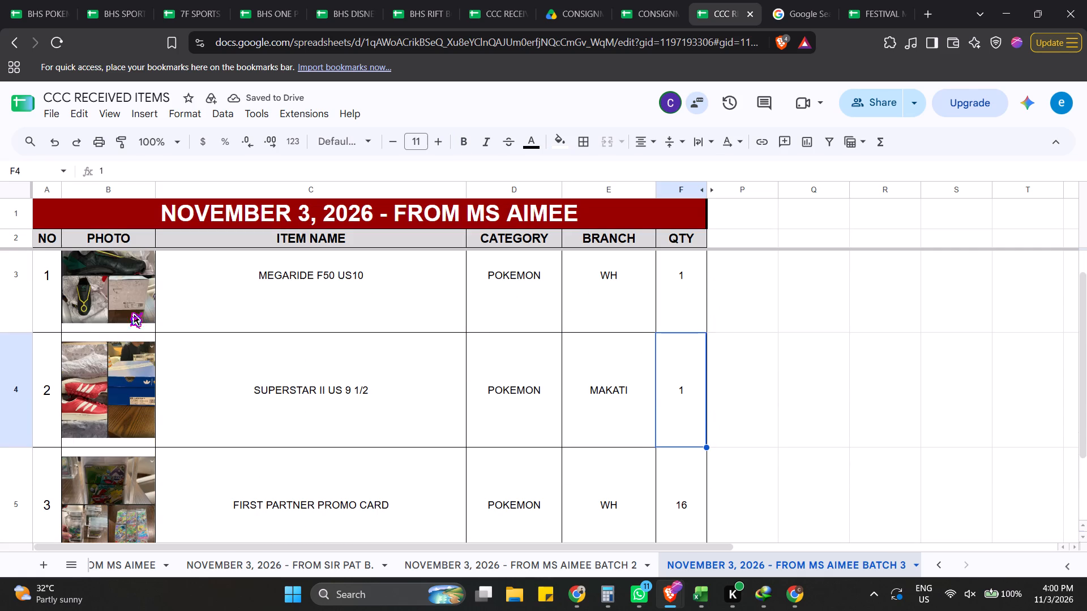
{"action": "left_click_drag", "start_coordinate": [110, 287], "coordinate": [689, 490]}
{"action": "key", "text": "Delete"}
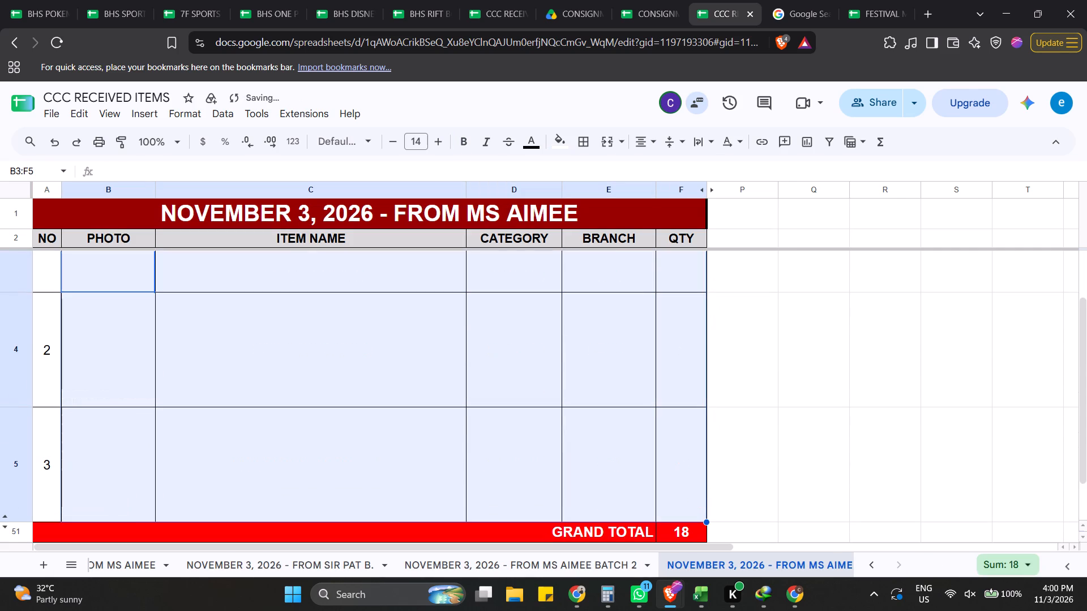
Open the name beside RECEIVED BY in the BATCH 3 sheet for editing.
{"action": "scroll", "coordinate": [480, 434], "scroll_direction": "down", "scroll_amount": 4}
{"action": "double_click", "coordinate": [281, 501]}
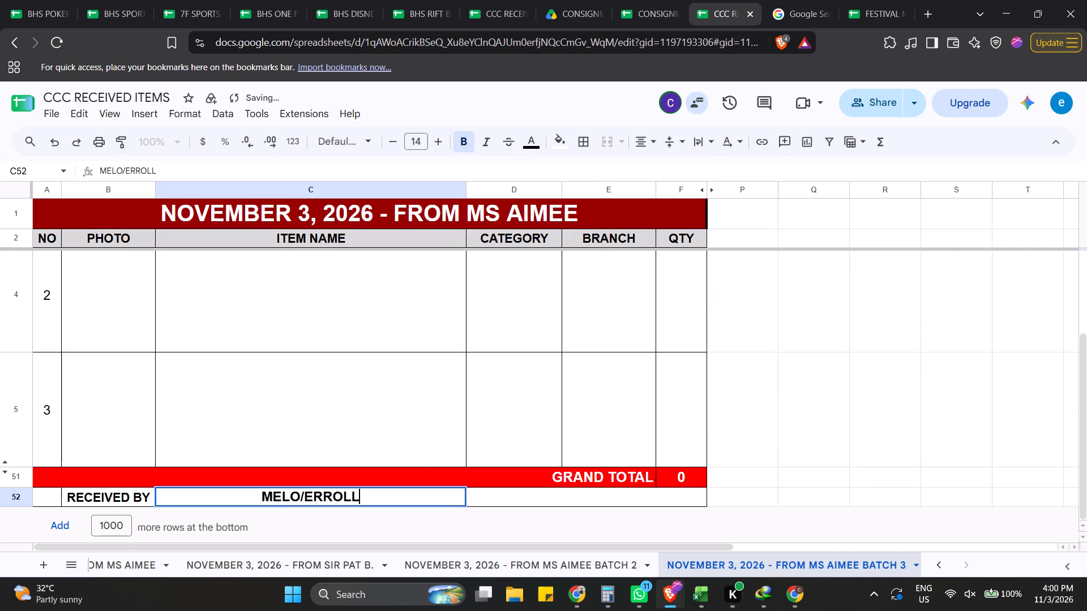
Replace the names beside RECEIVED BY in the BATCH 3 sheet with AJ/MACKY.
{"action": "left_click", "coordinate": [303, 501]}
{"action": "key", "text": "Left"}
{"action": "key", "text": "BackSpace"}
{"action": "key", "text": "BackSpace"}
{"action": "key", "text": "BackSpace"}
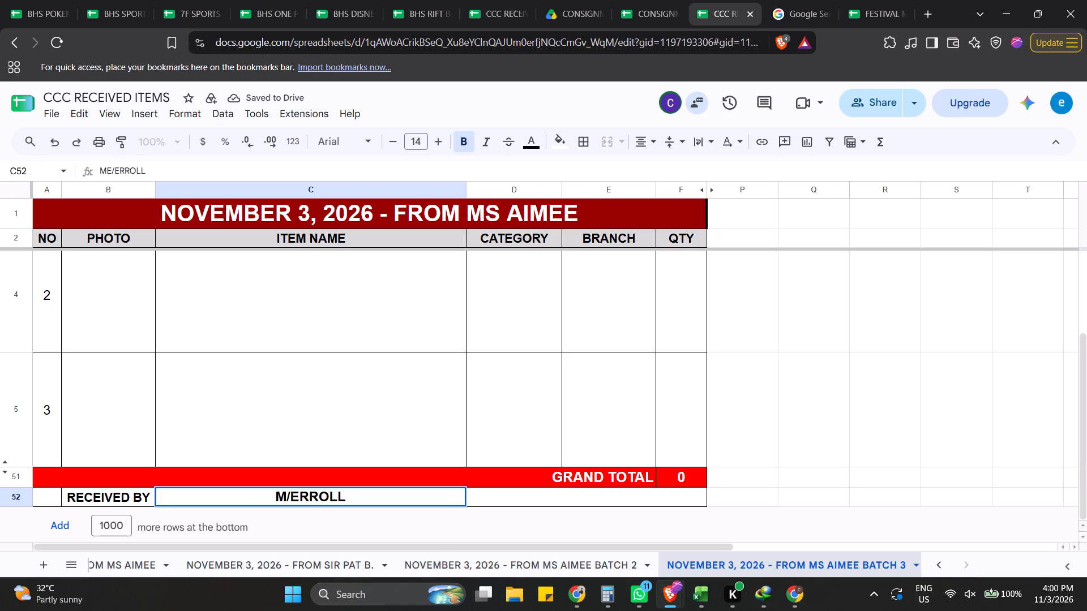
{"action": "key", "text": "BackSpace"}
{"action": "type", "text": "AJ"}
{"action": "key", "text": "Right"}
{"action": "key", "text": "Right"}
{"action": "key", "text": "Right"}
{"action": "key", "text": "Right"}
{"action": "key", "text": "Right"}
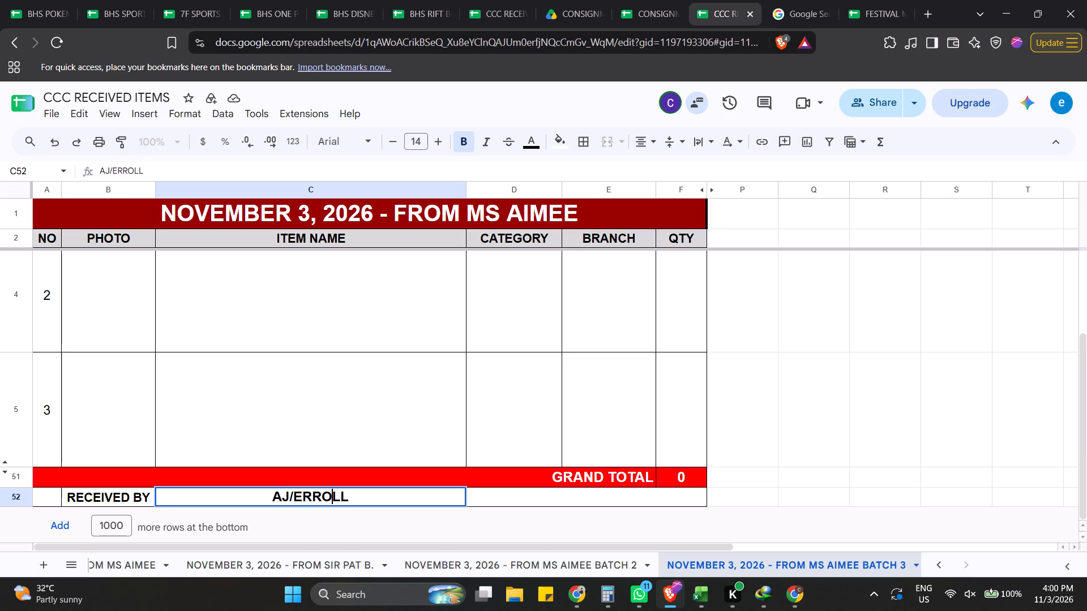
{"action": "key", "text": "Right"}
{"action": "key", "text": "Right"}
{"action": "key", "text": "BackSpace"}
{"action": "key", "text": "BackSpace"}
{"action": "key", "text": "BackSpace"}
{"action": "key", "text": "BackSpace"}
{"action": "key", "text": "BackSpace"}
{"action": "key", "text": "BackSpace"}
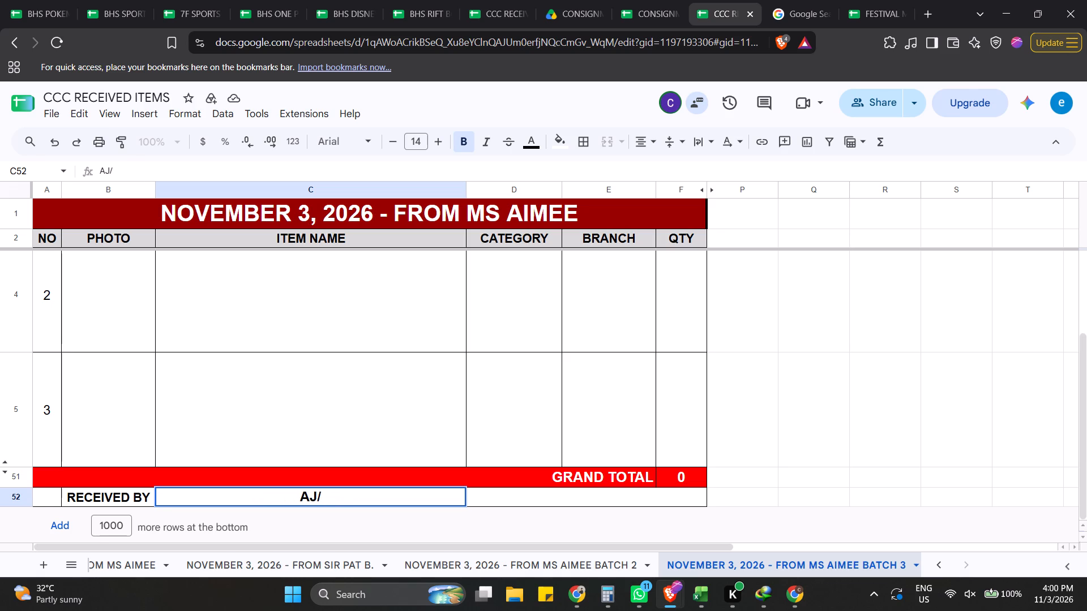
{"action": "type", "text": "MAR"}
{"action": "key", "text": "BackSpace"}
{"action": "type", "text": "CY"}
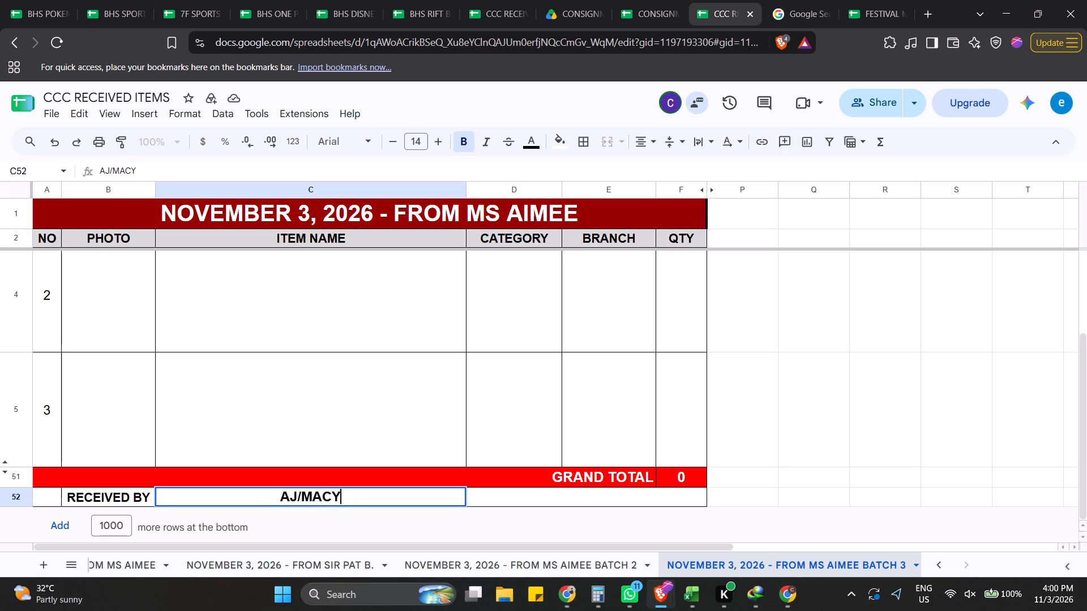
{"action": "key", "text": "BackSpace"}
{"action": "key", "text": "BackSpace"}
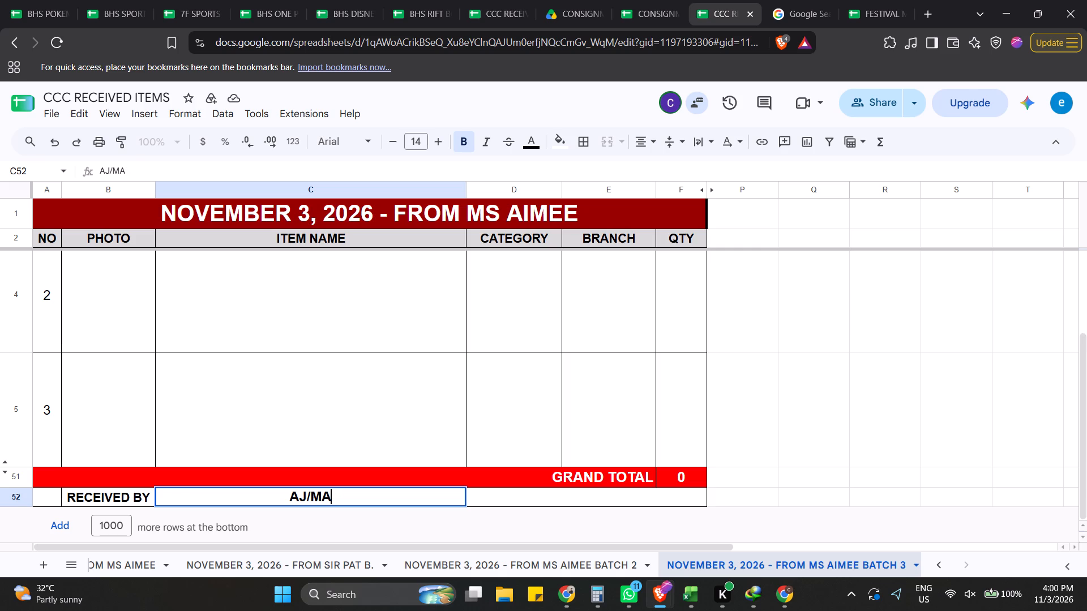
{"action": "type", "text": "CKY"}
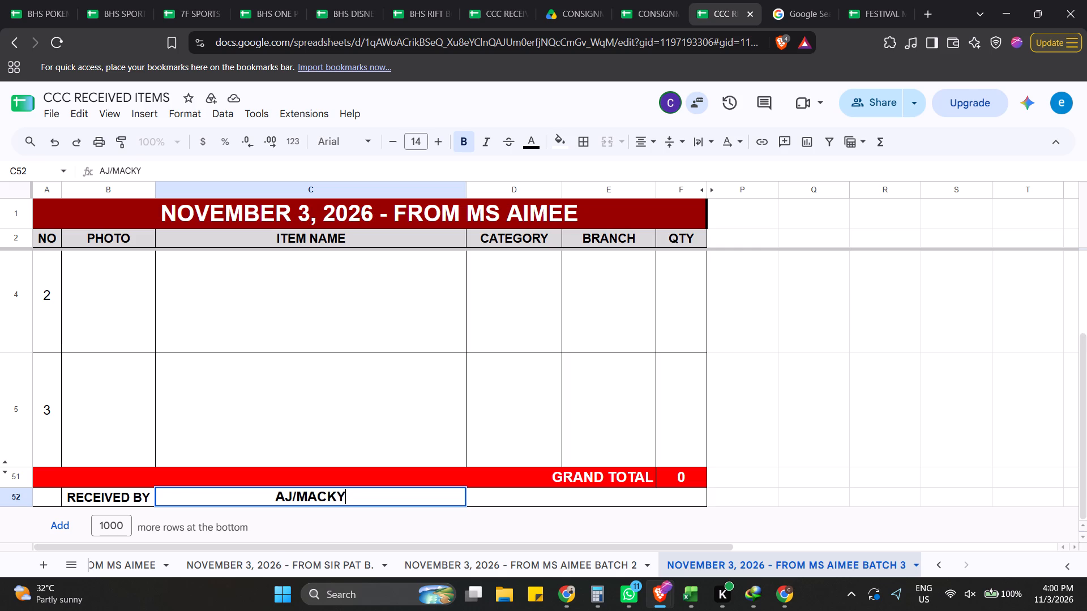
{"action": "left_click", "coordinate": [362, 431]}
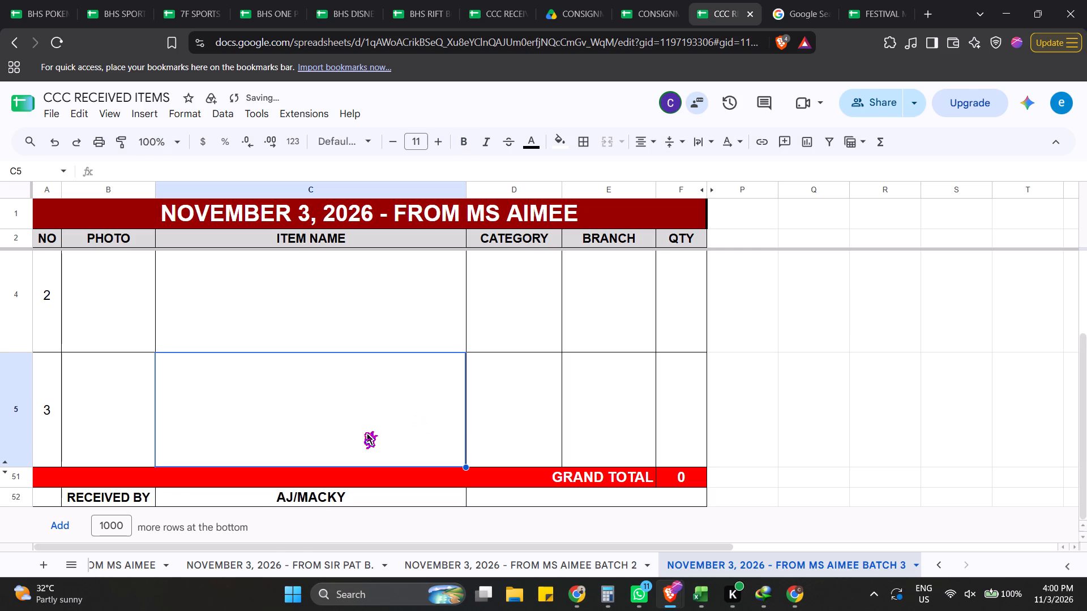
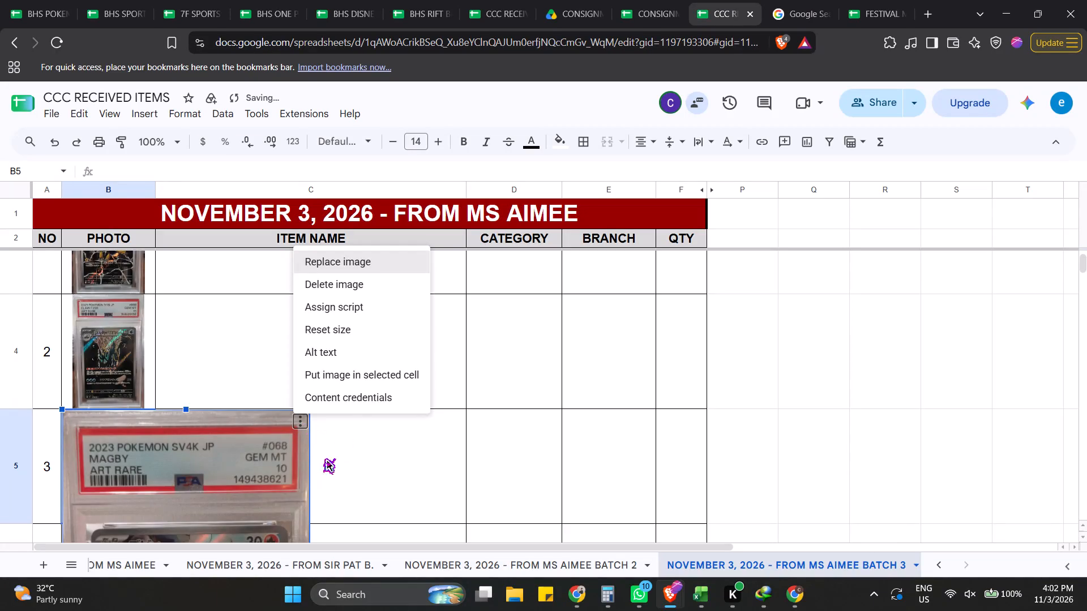
Put the floating Magby PSA 10 card image into the photo cell of item 3 (B5) in the BATCH 3 sheet.
{"action": "left_click", "coordinate": [368, 377]}
{"action": "scroll", "coordinate": [259, 429], "scroll_direction": "down", "scroll_amount": 6}
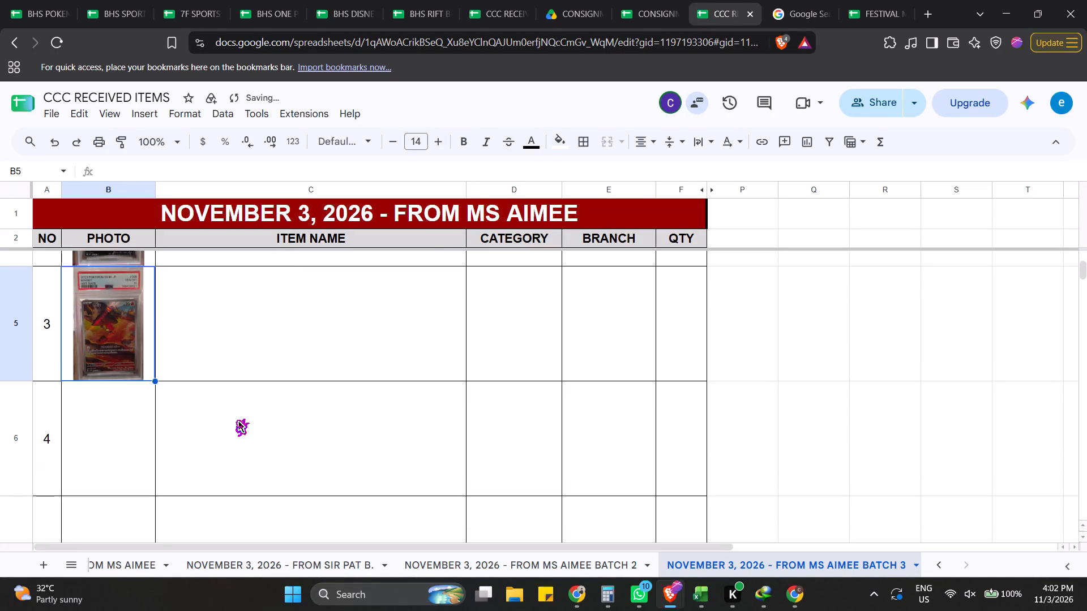
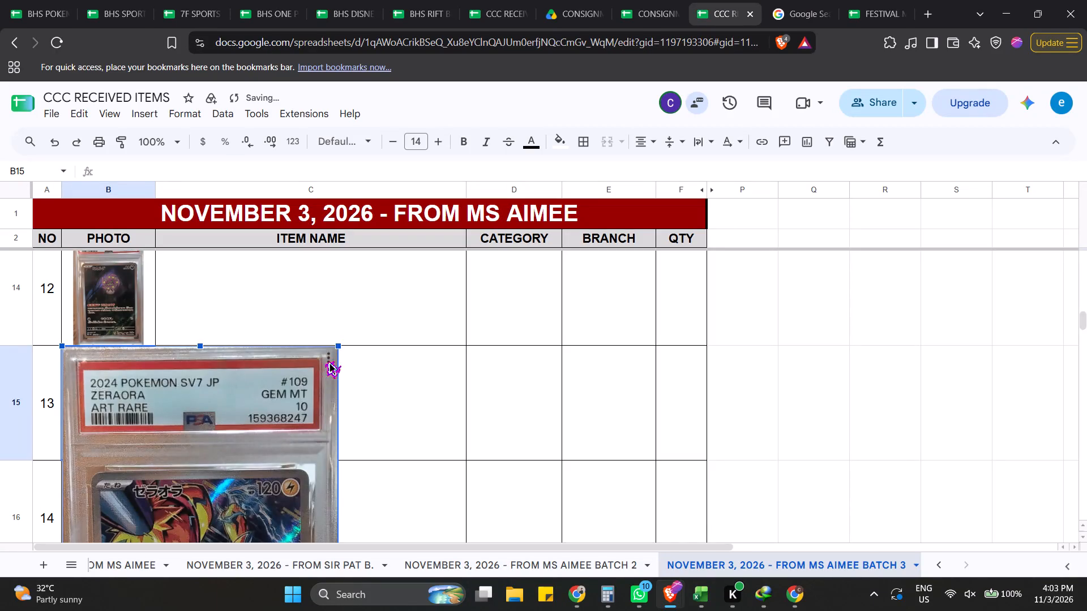
Put the floating Zeraora PSA 10 card image into the photo cell of item 13 (B15).
{"action": "left_click", "coordinate": [384, 485]}
{"action": "scroll", "coordinate": [250, 371], "scroll_direction": "down", "scroll_amount": 4}
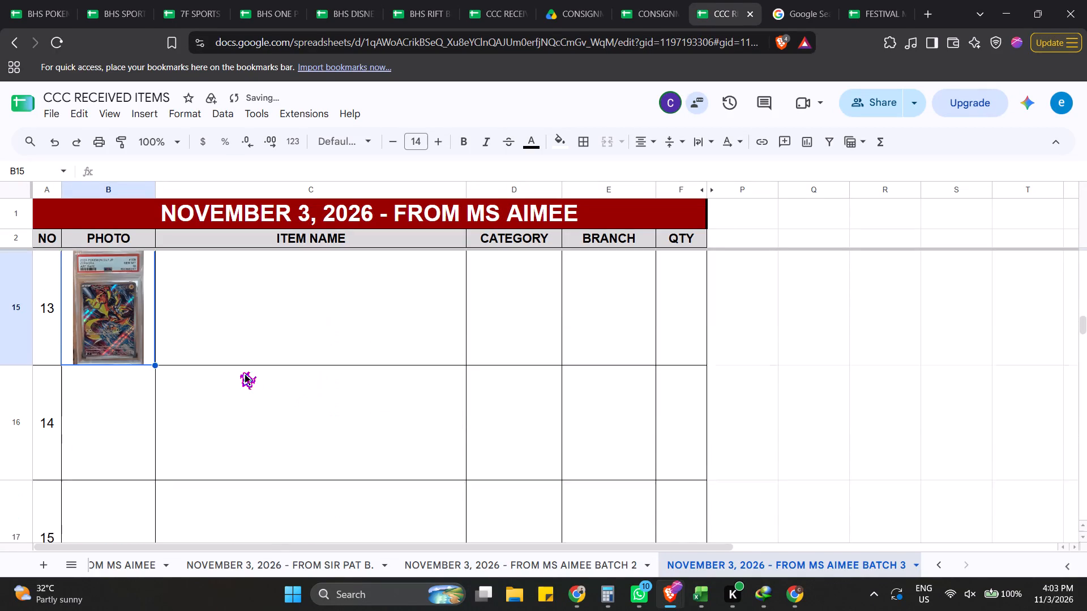
{"action": "scroll", "coordinate": [239, 372], "scroll_direction": "down", "scroll_amount": 1}
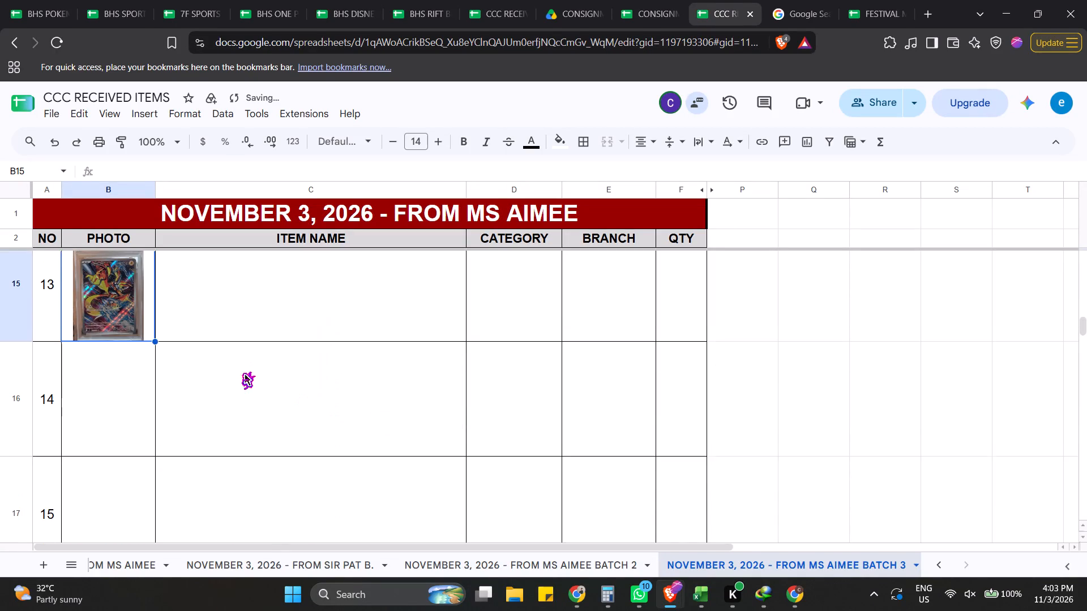
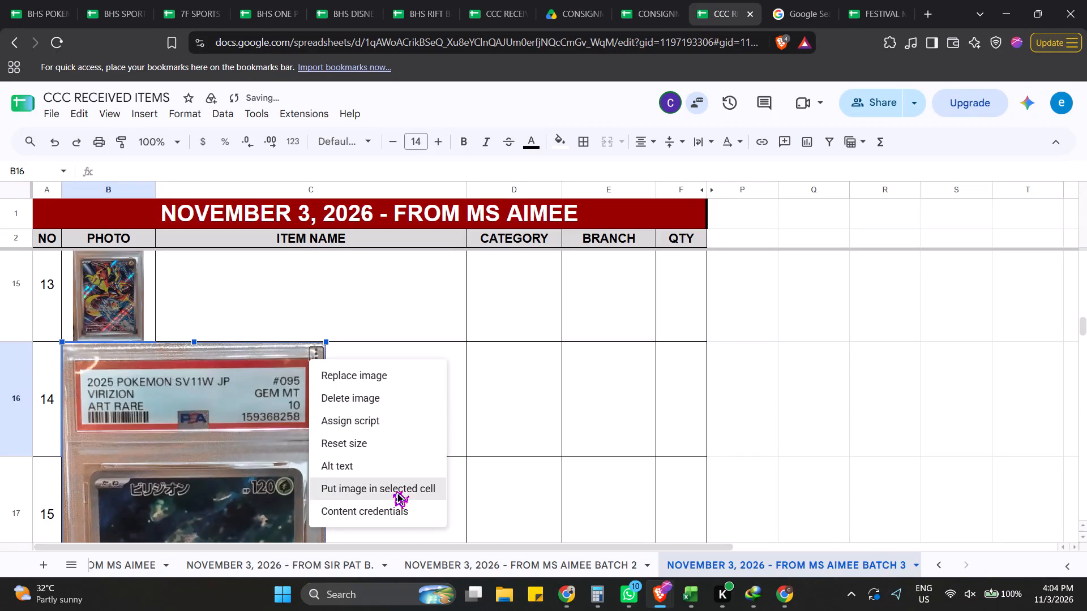
Put the floating Virizion PSA 10 card image into the photo cell of item 14 (B16).
{"action": "left_click", "coordinate": [392, 489]}
Select the empty photo cell of item 15 (B17) for the next card photo.
{"action": "scroll", "coordinate": [179, 418], "scroll_direction": "down", "scroll_amount": 6}
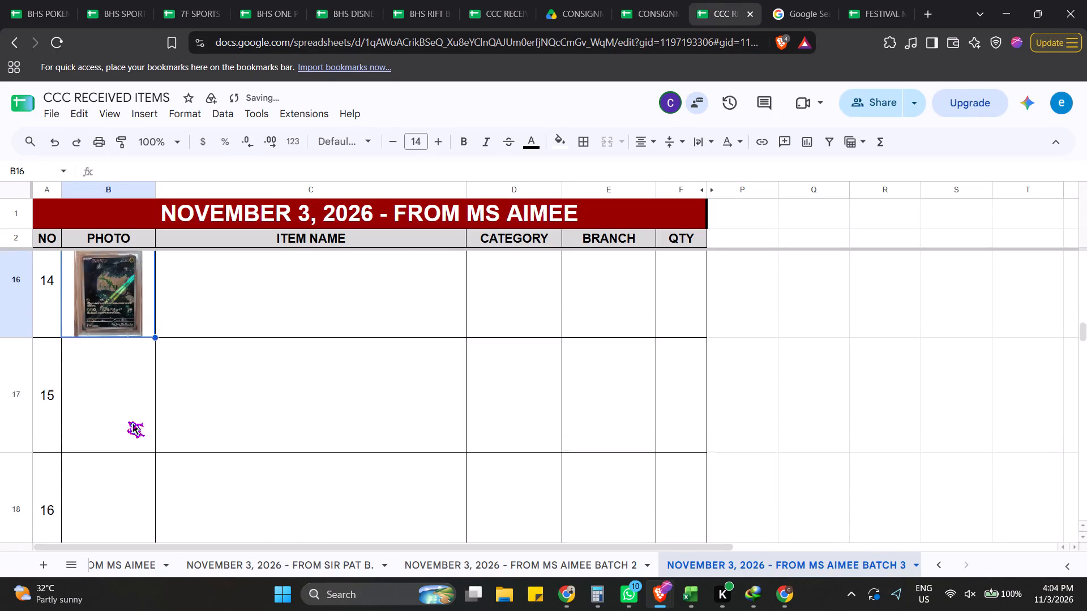
{"action": "left_click", "coordinate": [140, 377]}
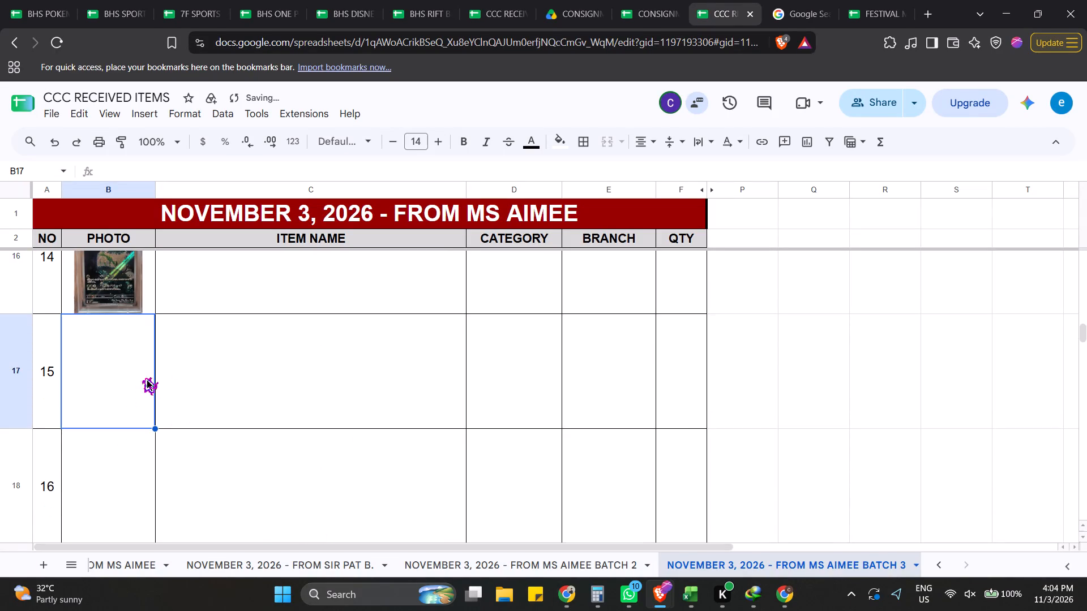
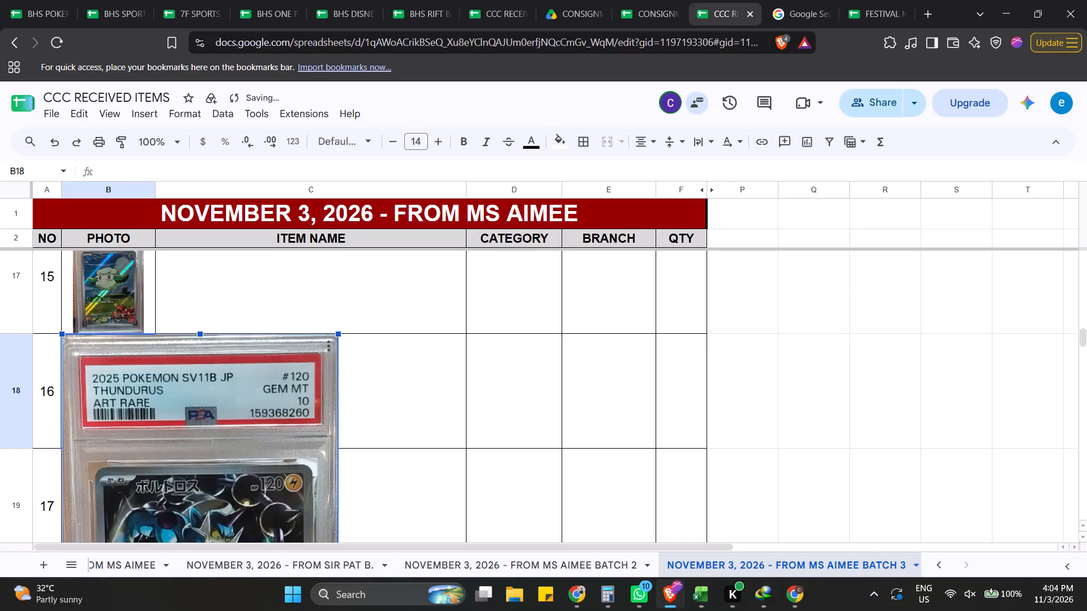
Put the floating Thundurus PSA 10 card image into the photo cell of item 16 (B18).
{"action": "left_click", "coordinate": [326, 350]}
{"action": "left_click", "coordinate": [405, 485]}
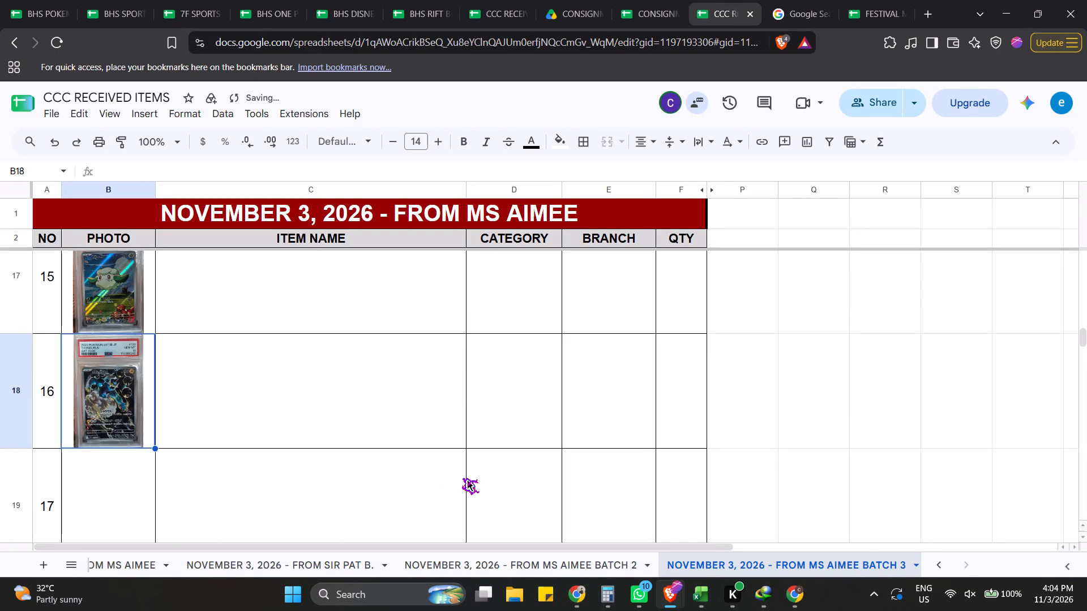
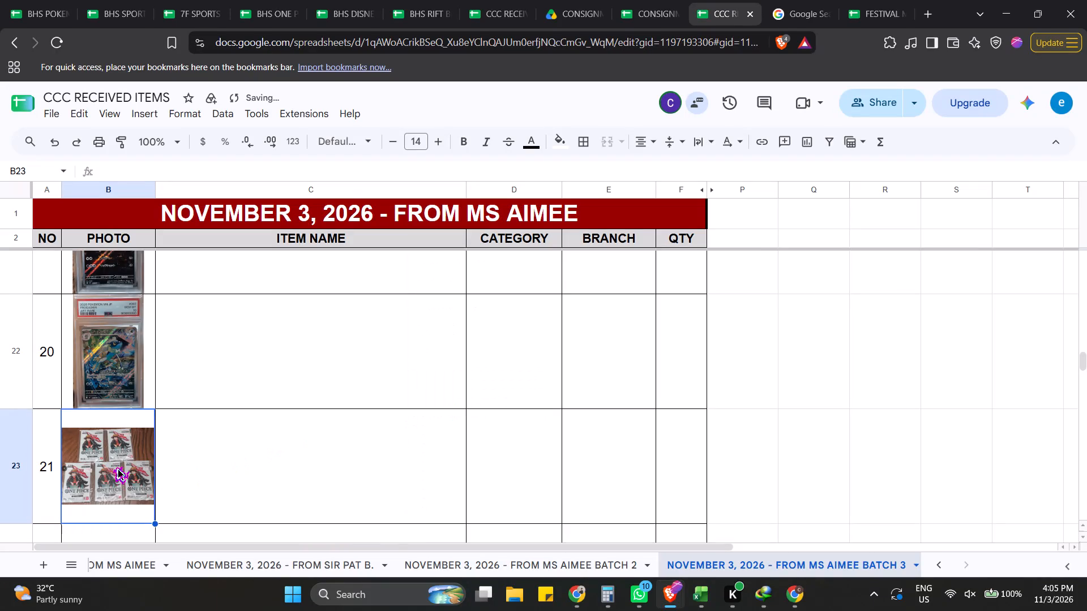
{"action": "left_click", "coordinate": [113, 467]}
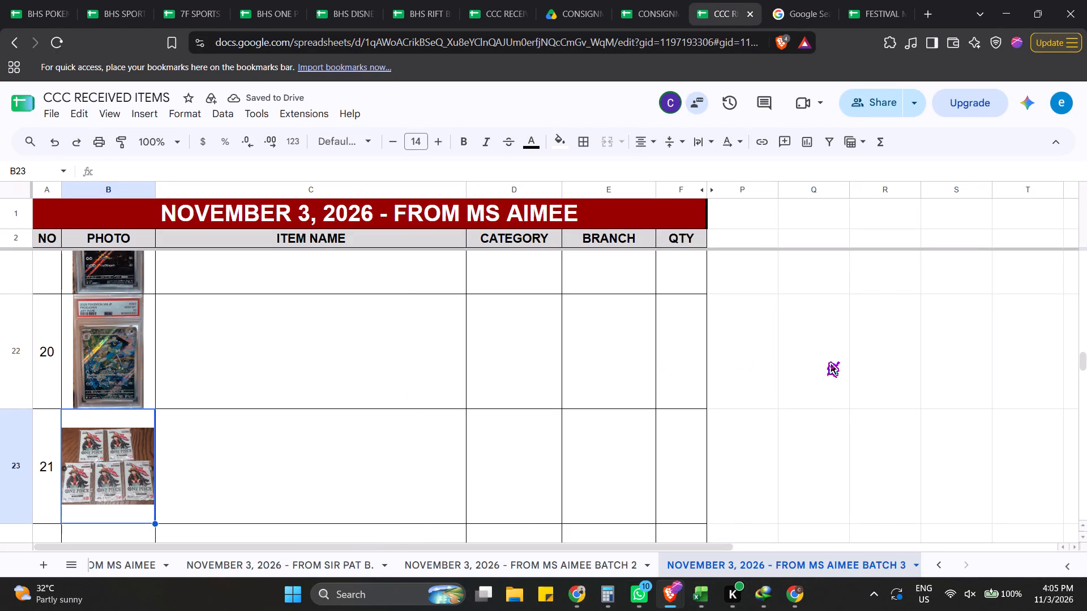
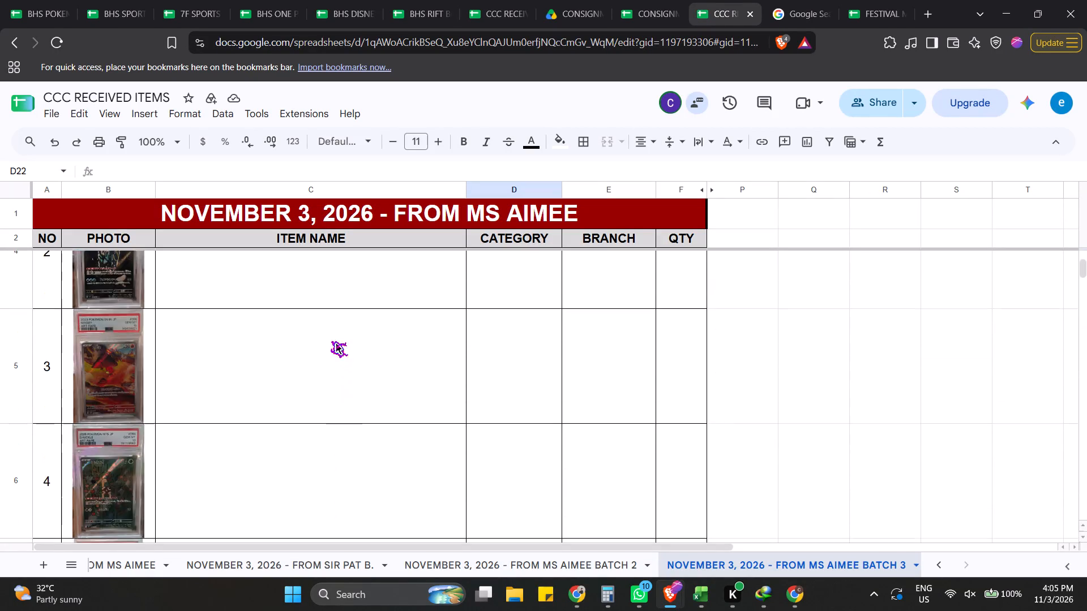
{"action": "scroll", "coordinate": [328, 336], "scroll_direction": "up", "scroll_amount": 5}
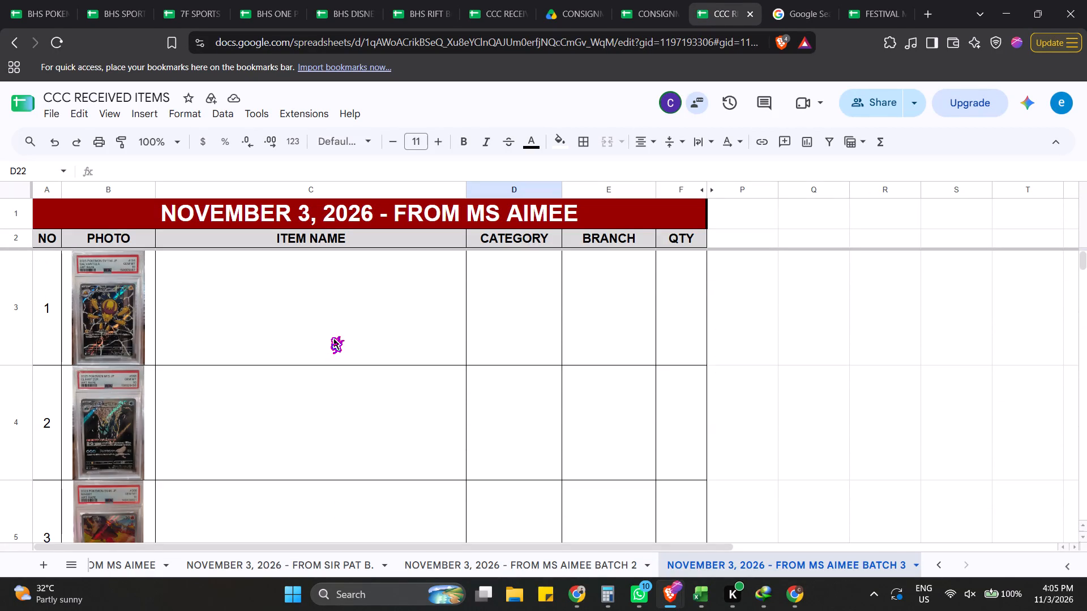
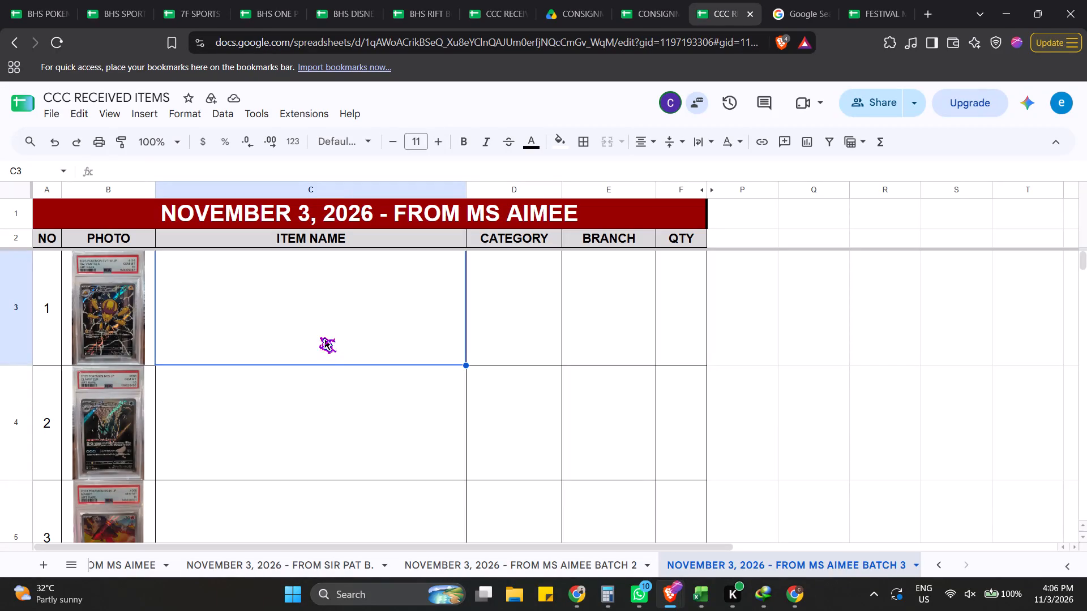
Enter "2025 POKEMON SV11W JP GALVANTULA" as the item name for item 1 on the Batch 3 sheet.
{"action": "type", "text": "2025"}
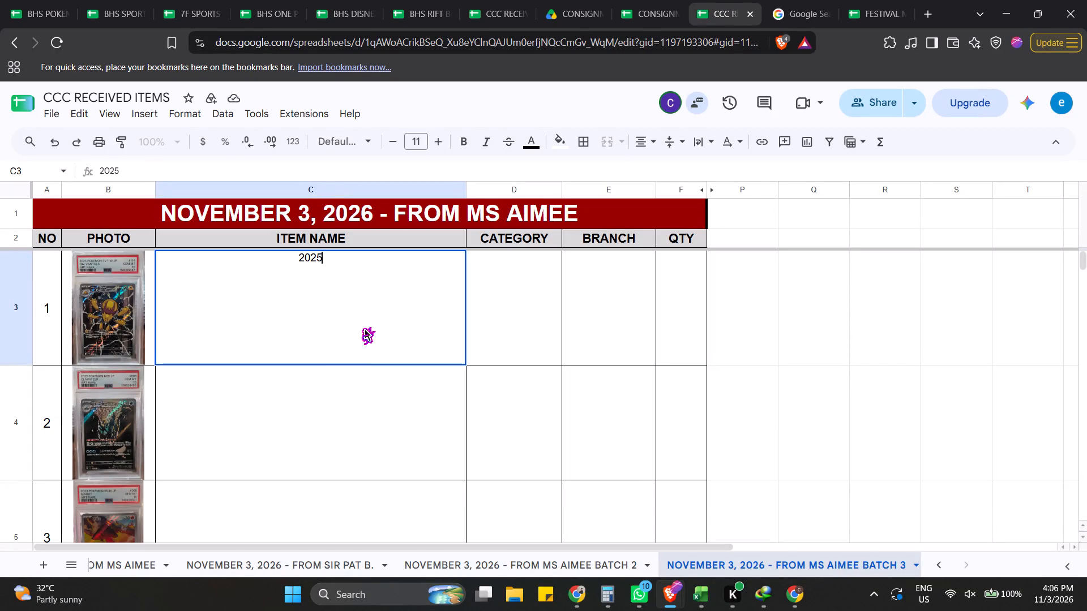
{"action": "key", "text": "space"}
{"action": "type", "text": "POKEMON"}
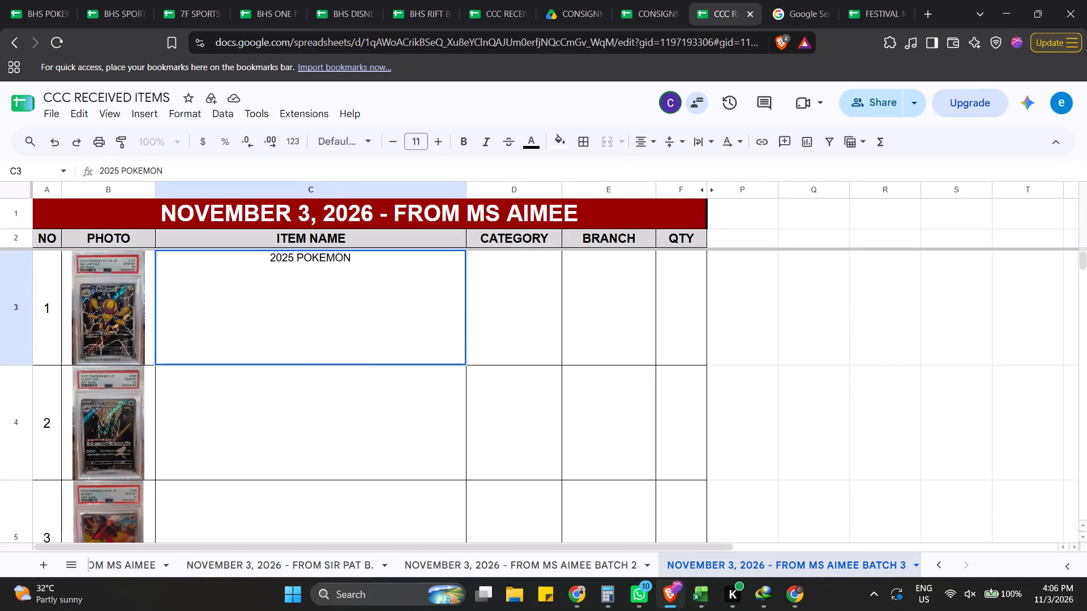
{"action": "key", "text": "space"}
{"action": "type", "text": "SV11W JP GALVANTULA"}
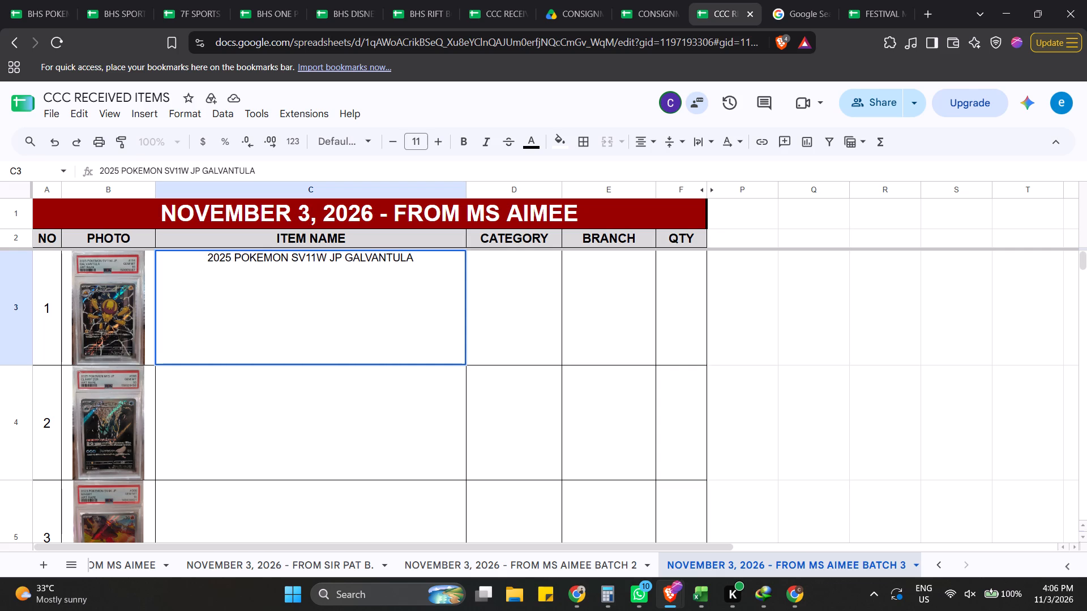
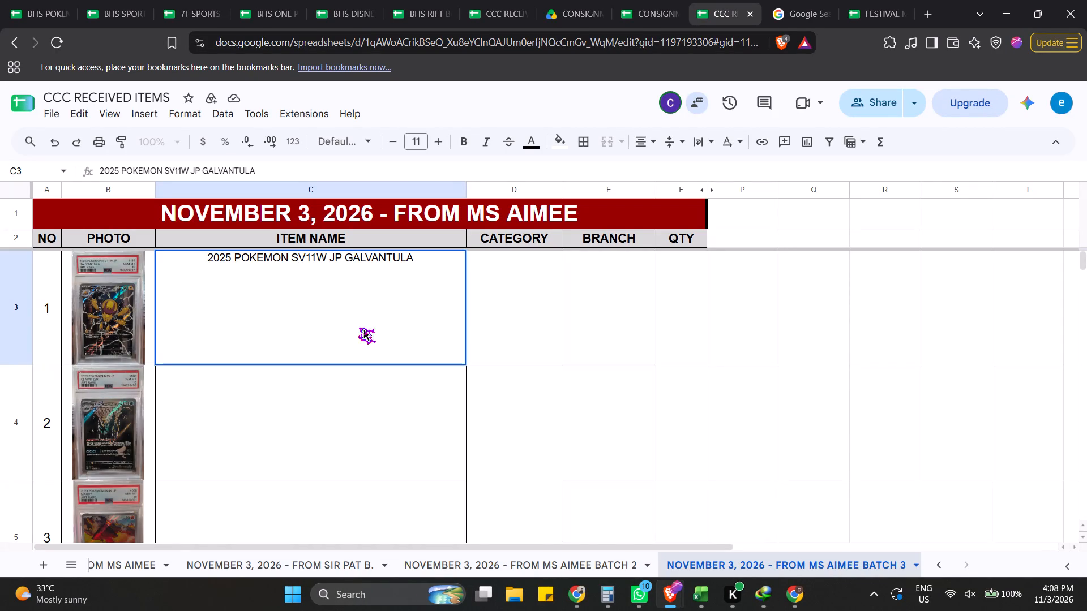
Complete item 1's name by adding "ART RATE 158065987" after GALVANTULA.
{"action": "key", "text": "space"}
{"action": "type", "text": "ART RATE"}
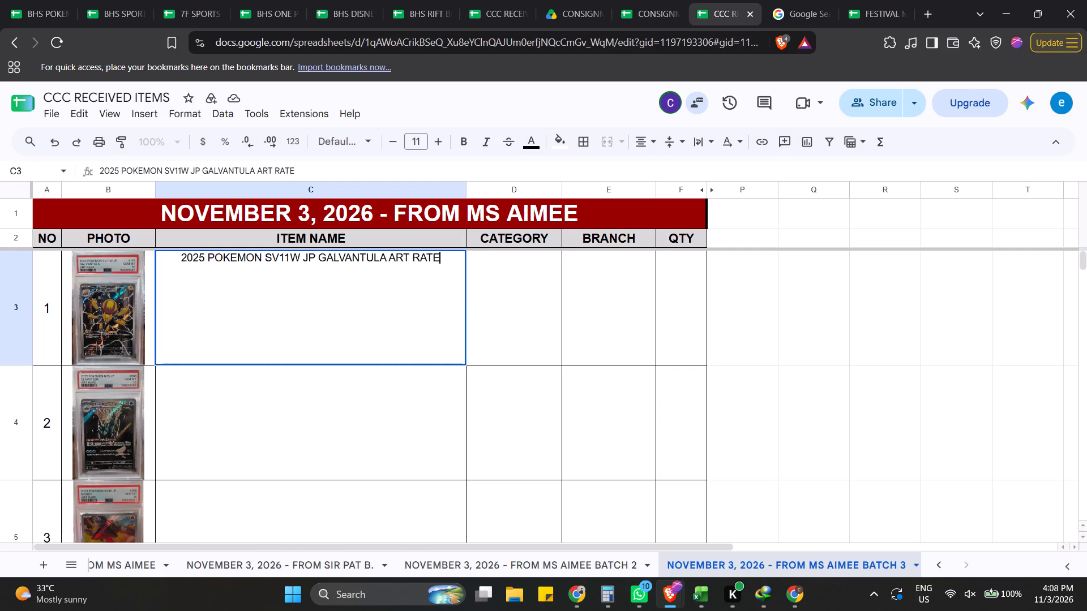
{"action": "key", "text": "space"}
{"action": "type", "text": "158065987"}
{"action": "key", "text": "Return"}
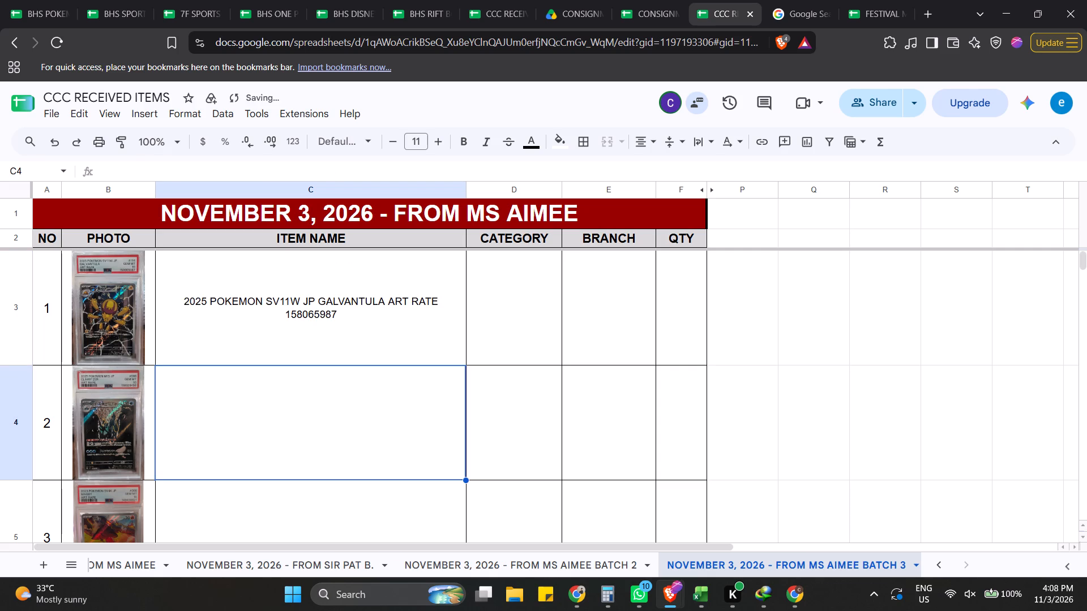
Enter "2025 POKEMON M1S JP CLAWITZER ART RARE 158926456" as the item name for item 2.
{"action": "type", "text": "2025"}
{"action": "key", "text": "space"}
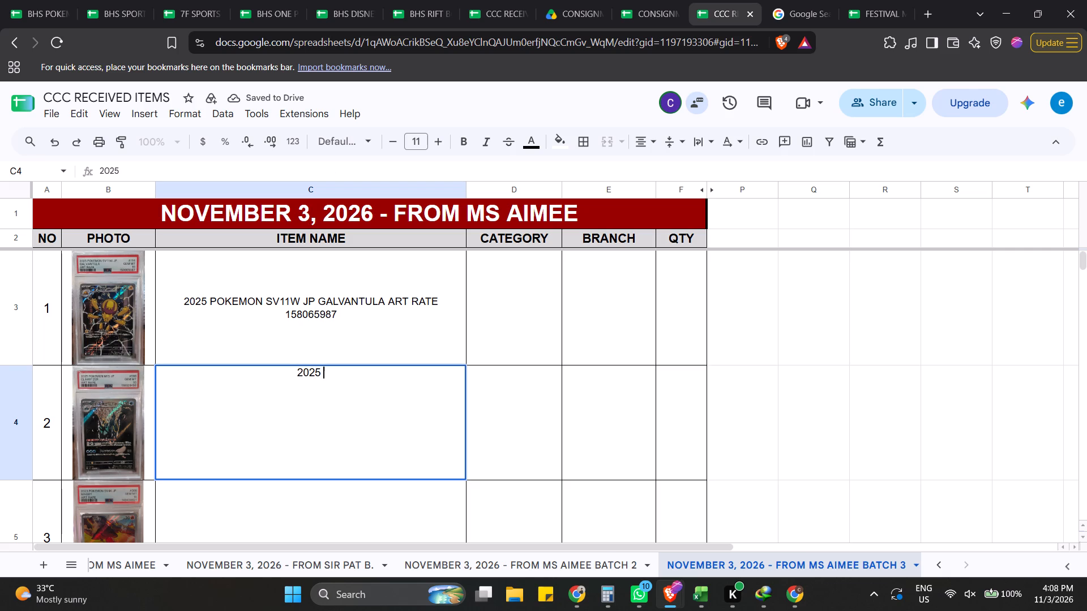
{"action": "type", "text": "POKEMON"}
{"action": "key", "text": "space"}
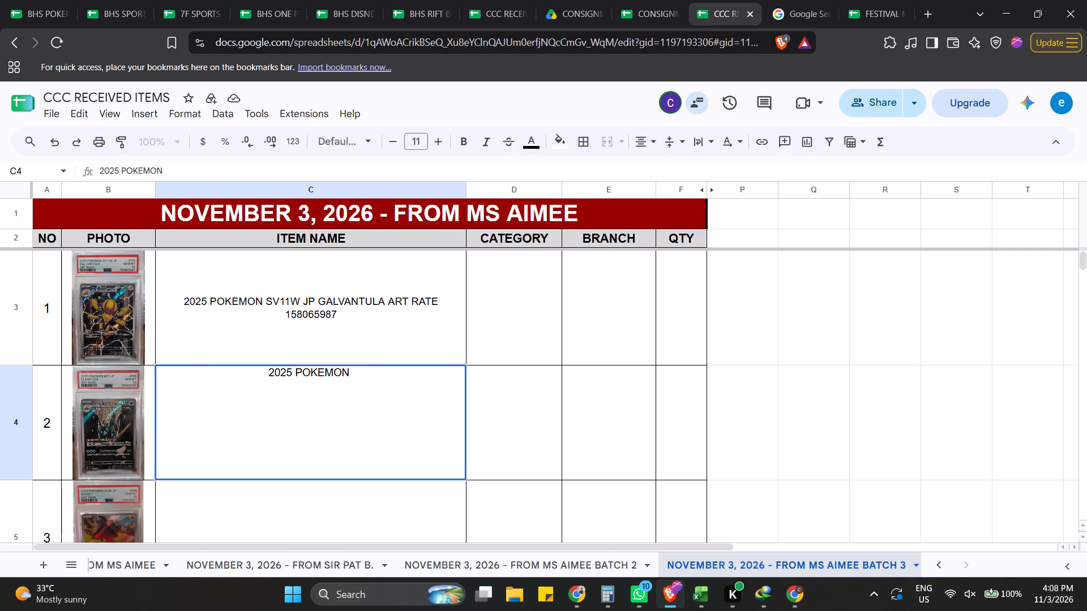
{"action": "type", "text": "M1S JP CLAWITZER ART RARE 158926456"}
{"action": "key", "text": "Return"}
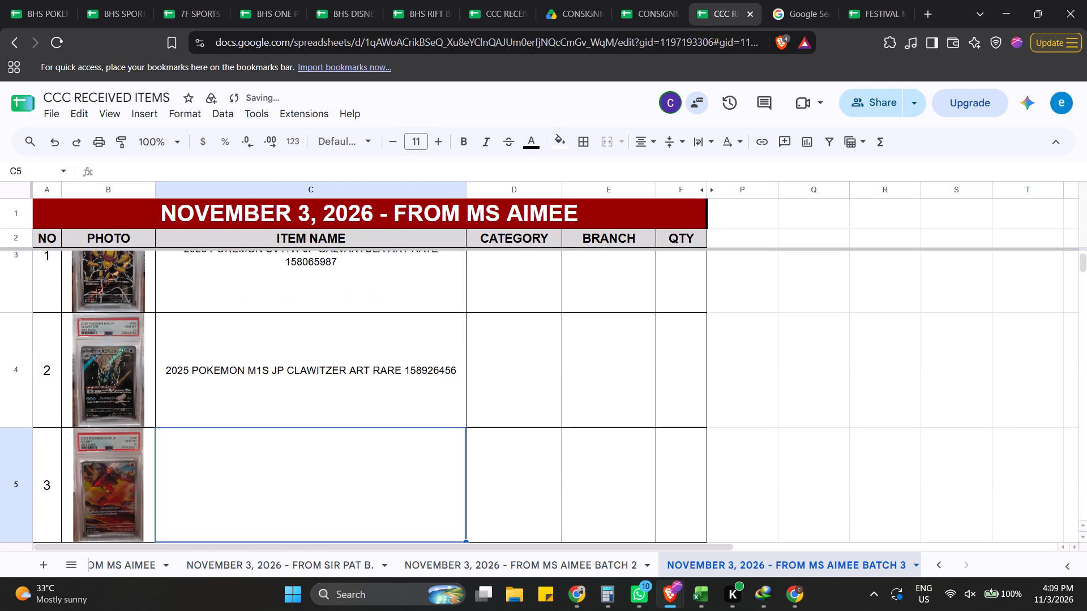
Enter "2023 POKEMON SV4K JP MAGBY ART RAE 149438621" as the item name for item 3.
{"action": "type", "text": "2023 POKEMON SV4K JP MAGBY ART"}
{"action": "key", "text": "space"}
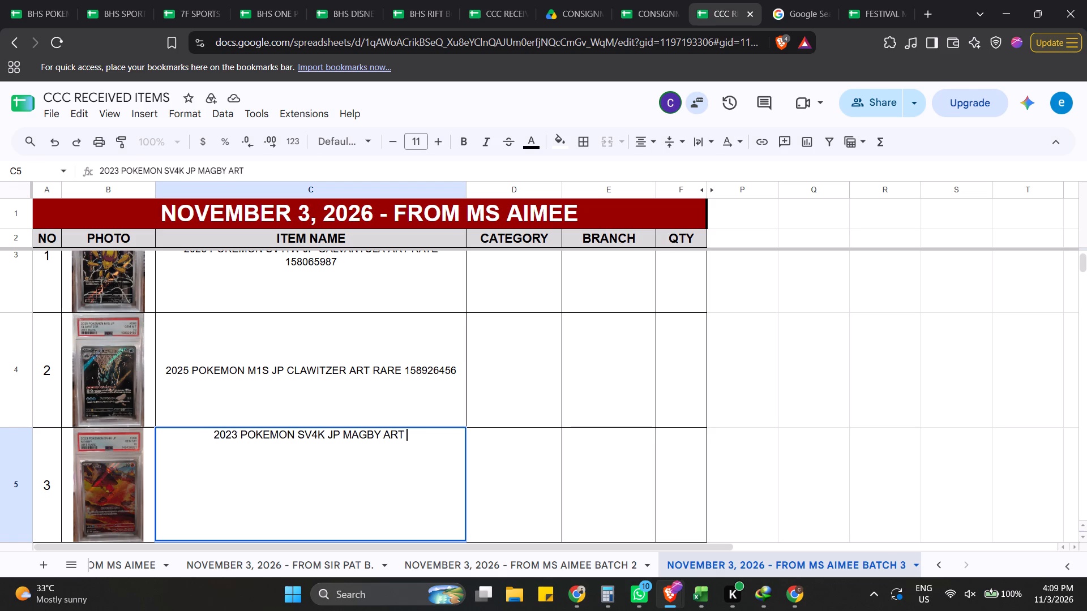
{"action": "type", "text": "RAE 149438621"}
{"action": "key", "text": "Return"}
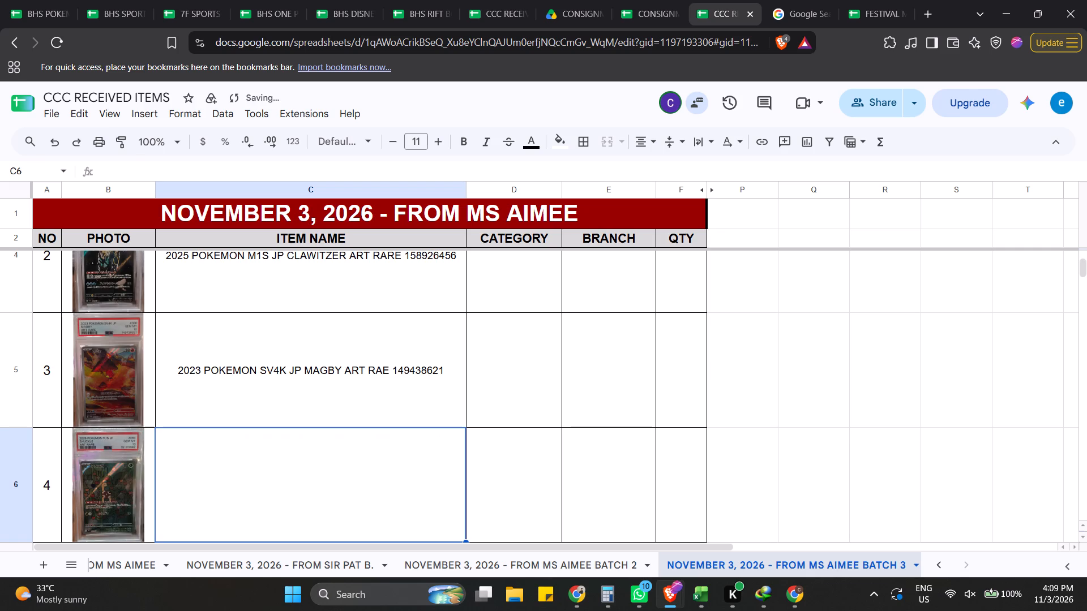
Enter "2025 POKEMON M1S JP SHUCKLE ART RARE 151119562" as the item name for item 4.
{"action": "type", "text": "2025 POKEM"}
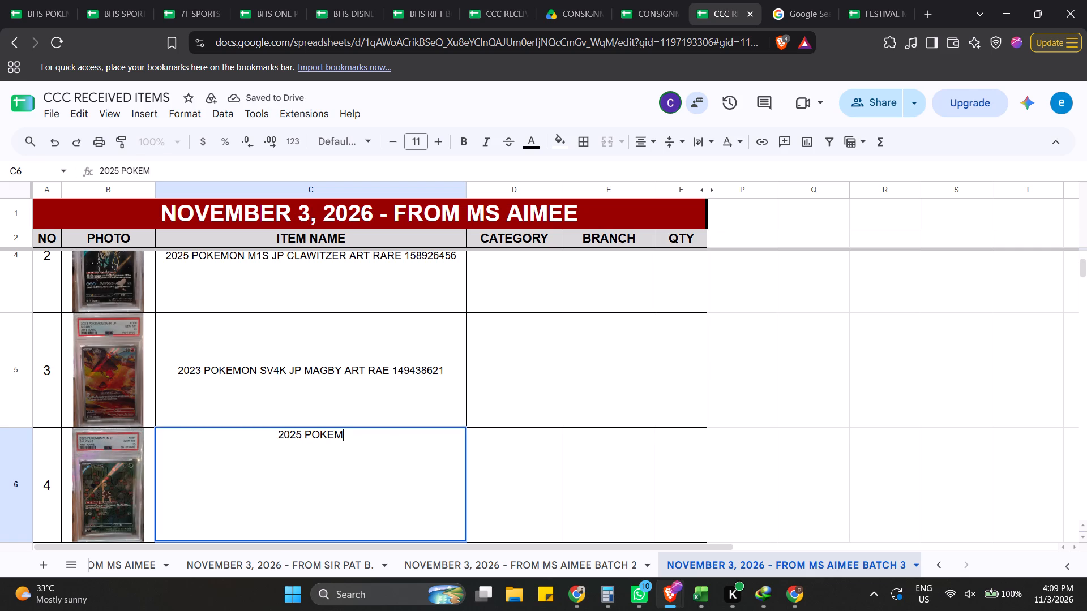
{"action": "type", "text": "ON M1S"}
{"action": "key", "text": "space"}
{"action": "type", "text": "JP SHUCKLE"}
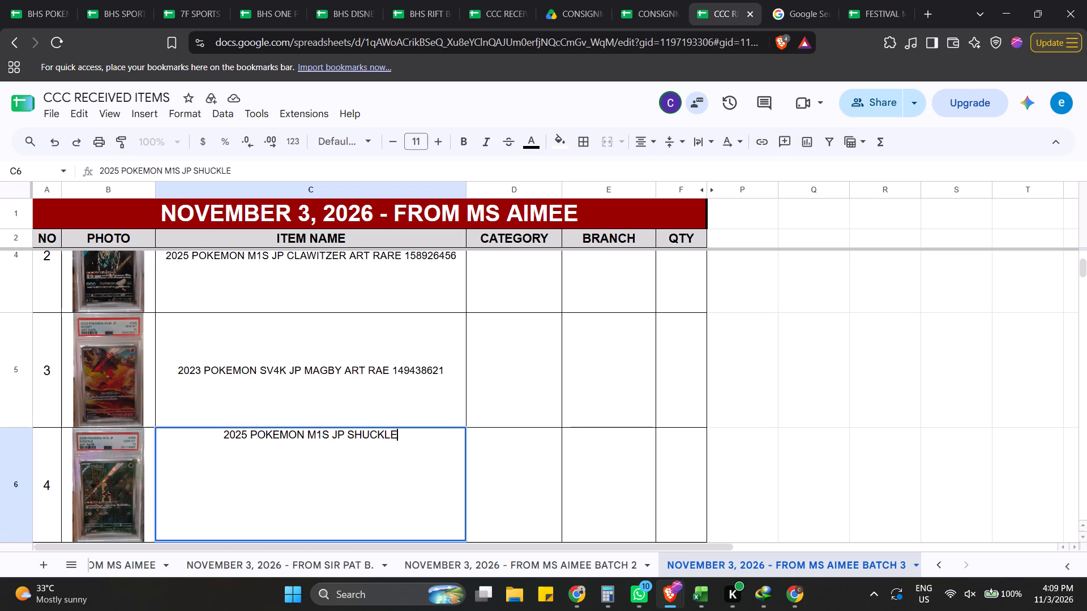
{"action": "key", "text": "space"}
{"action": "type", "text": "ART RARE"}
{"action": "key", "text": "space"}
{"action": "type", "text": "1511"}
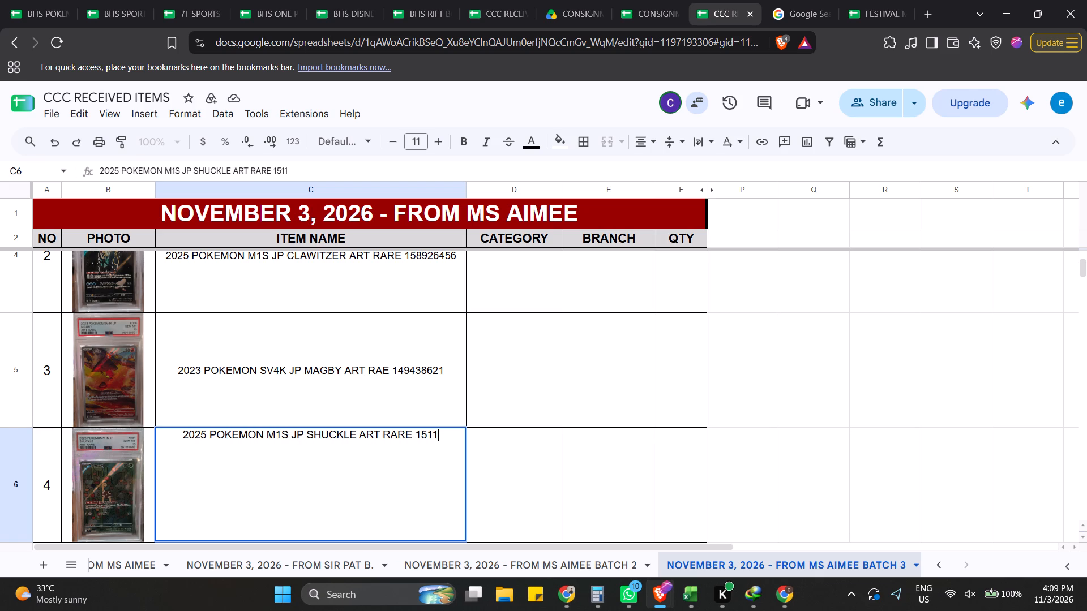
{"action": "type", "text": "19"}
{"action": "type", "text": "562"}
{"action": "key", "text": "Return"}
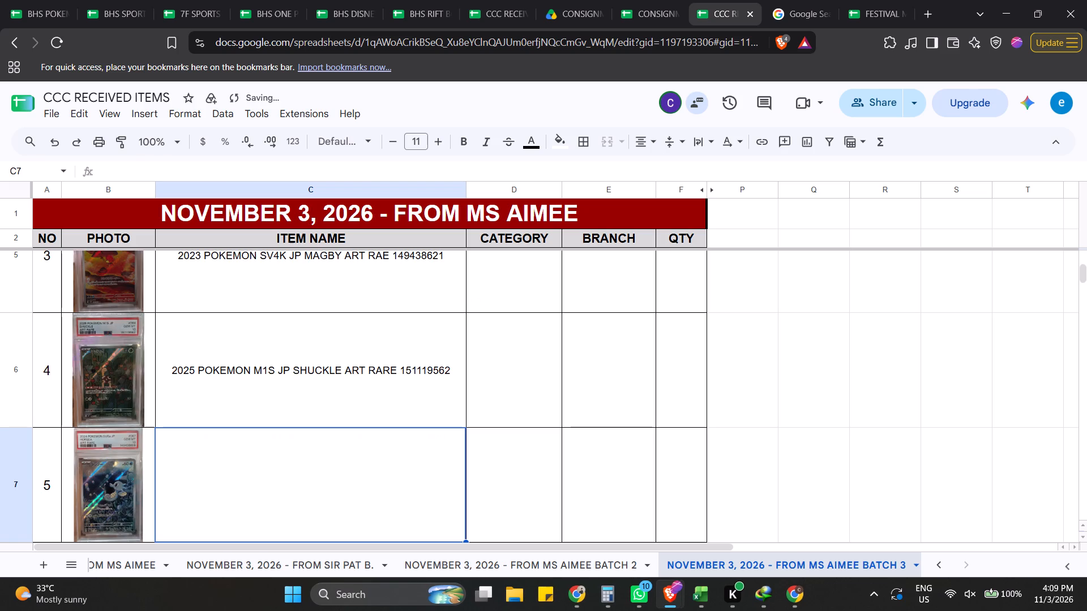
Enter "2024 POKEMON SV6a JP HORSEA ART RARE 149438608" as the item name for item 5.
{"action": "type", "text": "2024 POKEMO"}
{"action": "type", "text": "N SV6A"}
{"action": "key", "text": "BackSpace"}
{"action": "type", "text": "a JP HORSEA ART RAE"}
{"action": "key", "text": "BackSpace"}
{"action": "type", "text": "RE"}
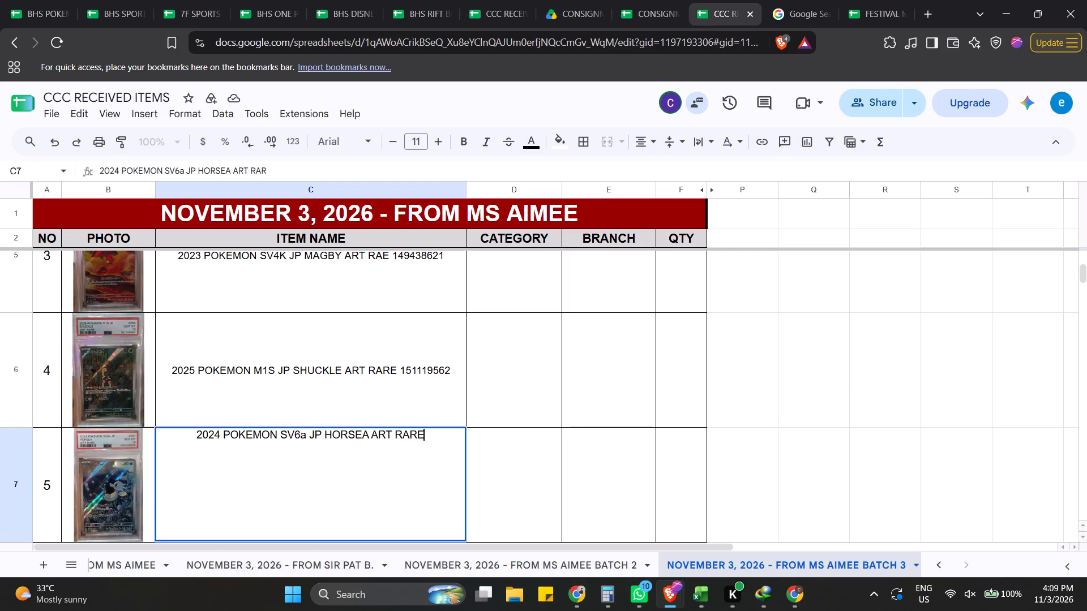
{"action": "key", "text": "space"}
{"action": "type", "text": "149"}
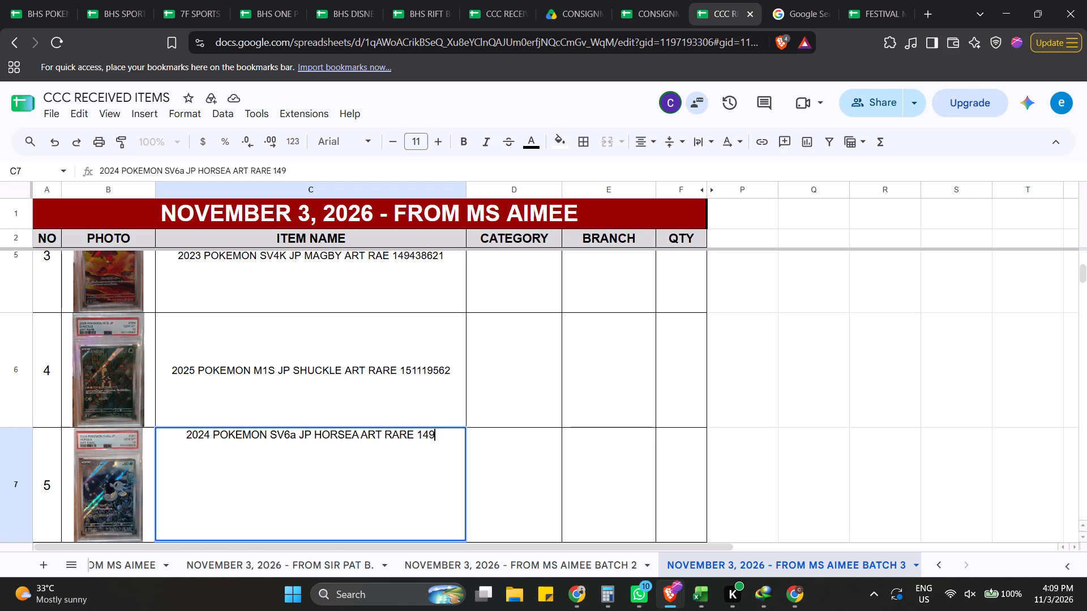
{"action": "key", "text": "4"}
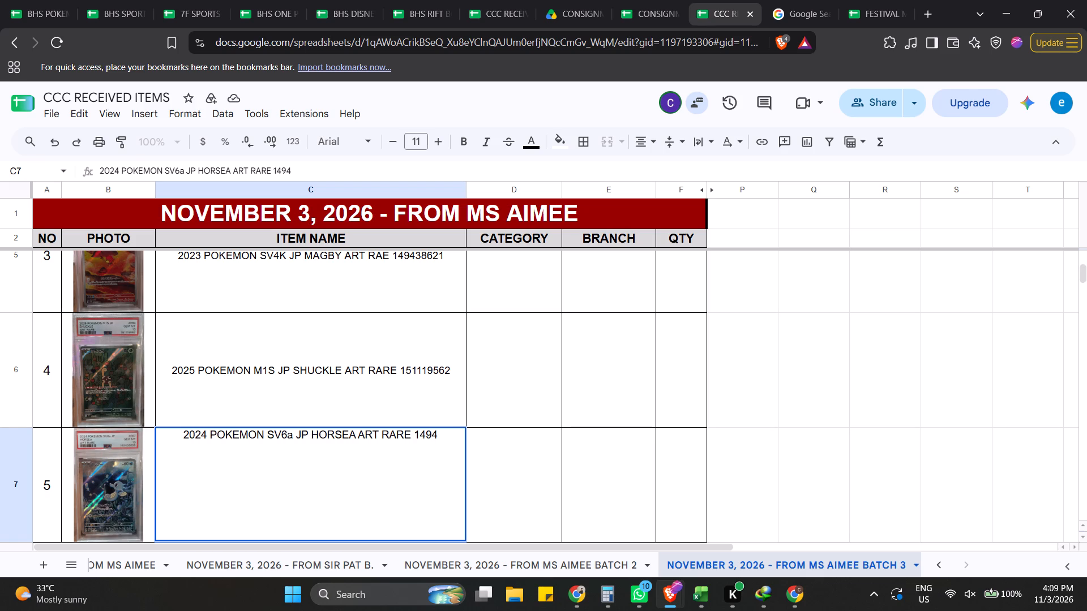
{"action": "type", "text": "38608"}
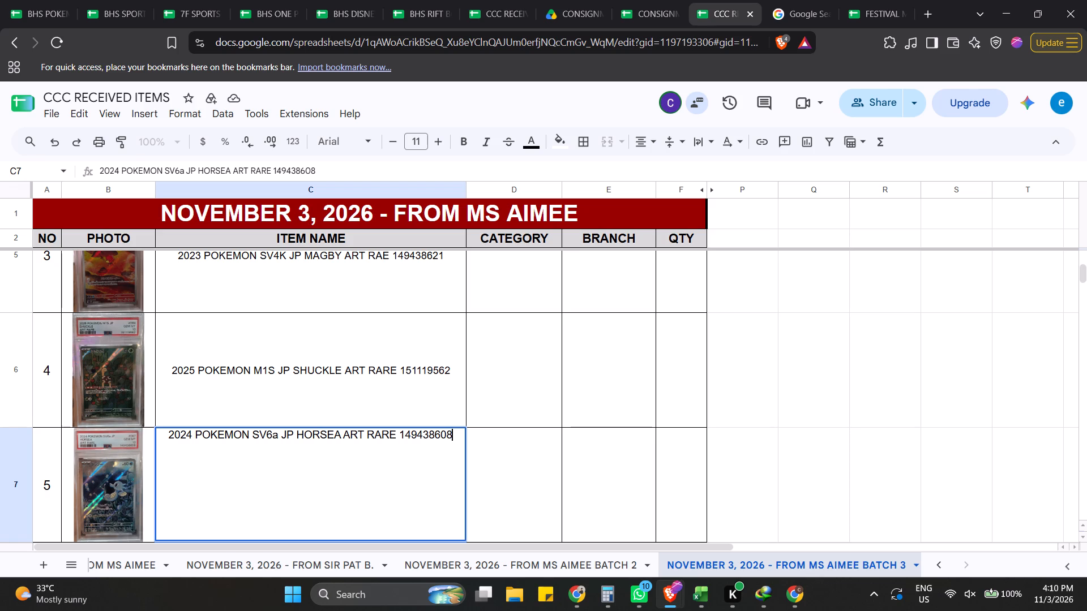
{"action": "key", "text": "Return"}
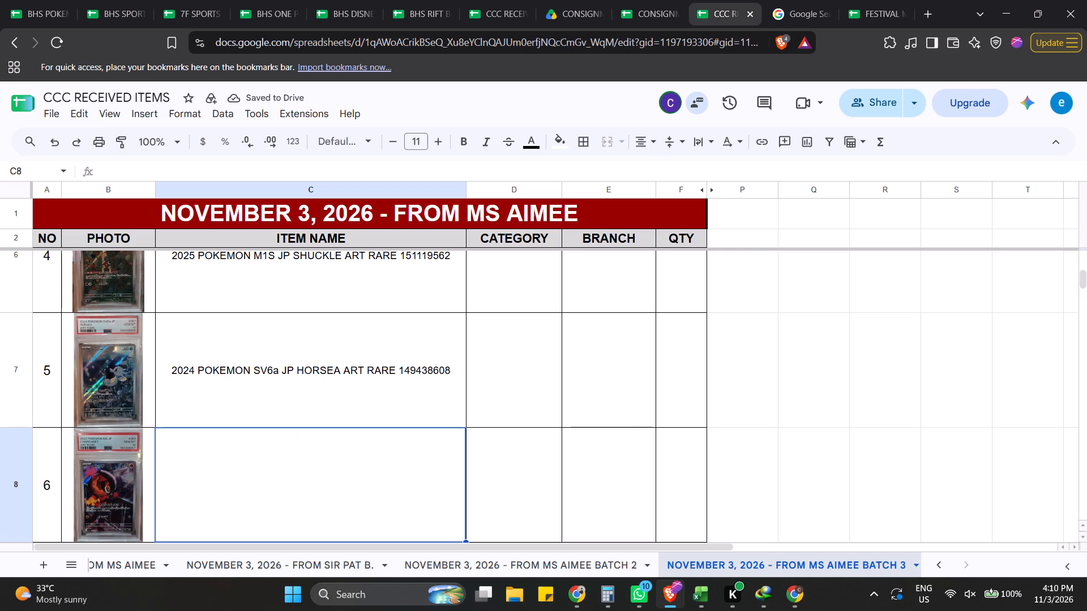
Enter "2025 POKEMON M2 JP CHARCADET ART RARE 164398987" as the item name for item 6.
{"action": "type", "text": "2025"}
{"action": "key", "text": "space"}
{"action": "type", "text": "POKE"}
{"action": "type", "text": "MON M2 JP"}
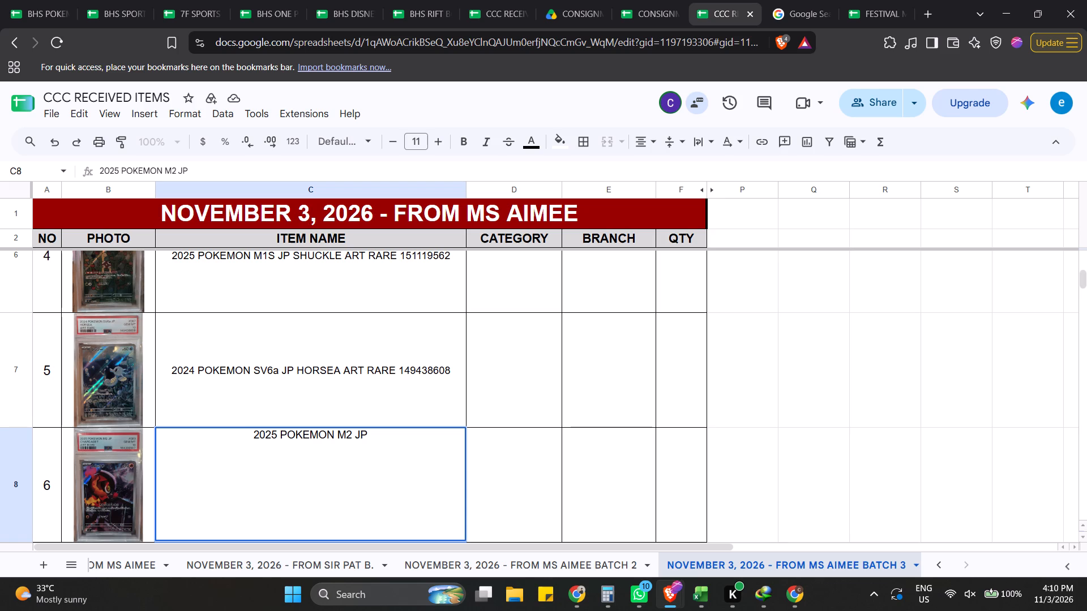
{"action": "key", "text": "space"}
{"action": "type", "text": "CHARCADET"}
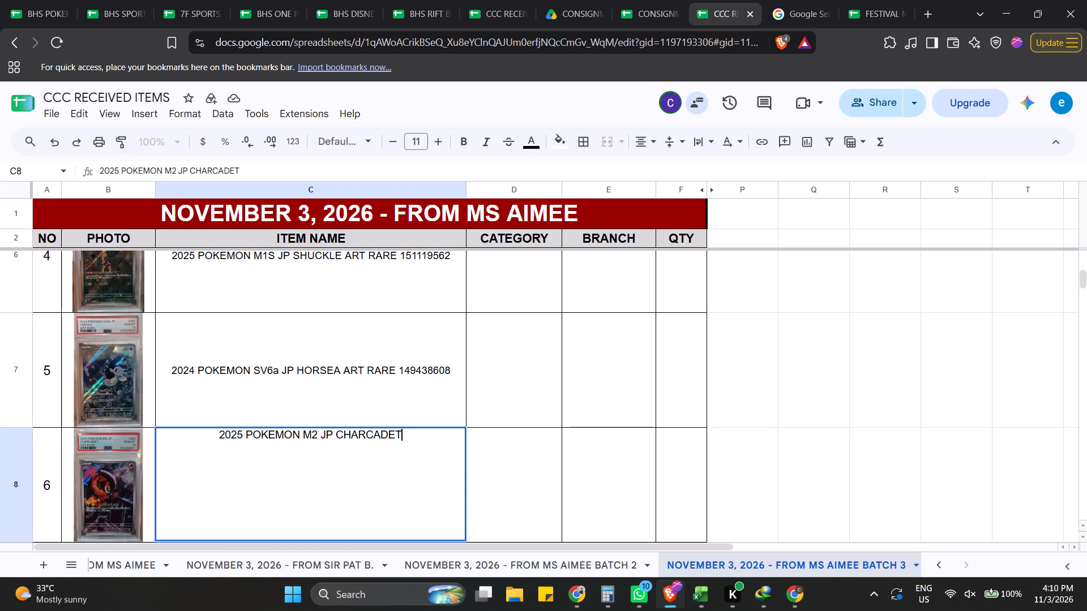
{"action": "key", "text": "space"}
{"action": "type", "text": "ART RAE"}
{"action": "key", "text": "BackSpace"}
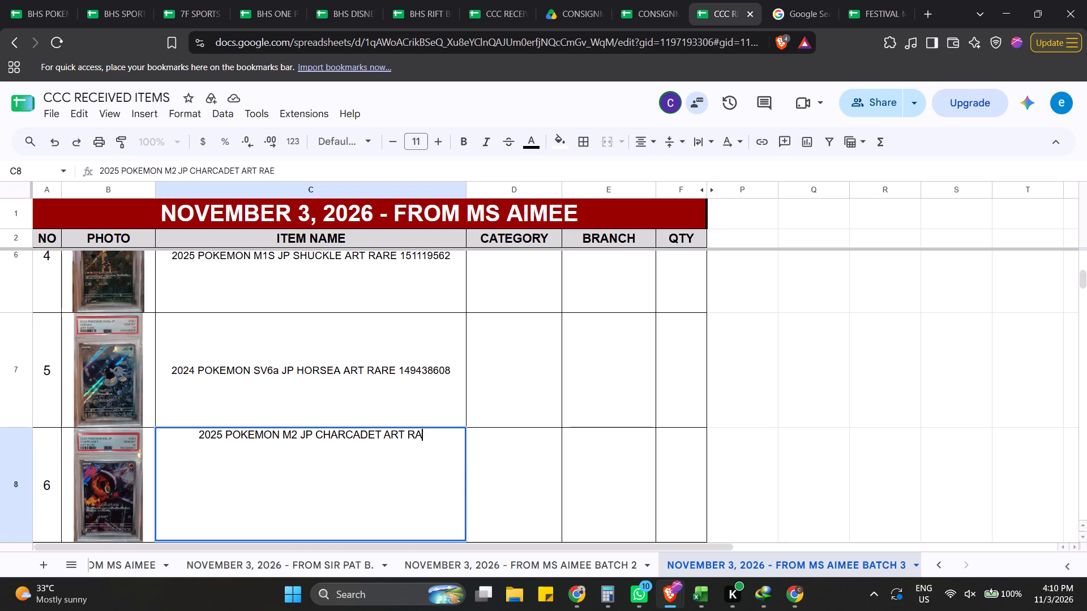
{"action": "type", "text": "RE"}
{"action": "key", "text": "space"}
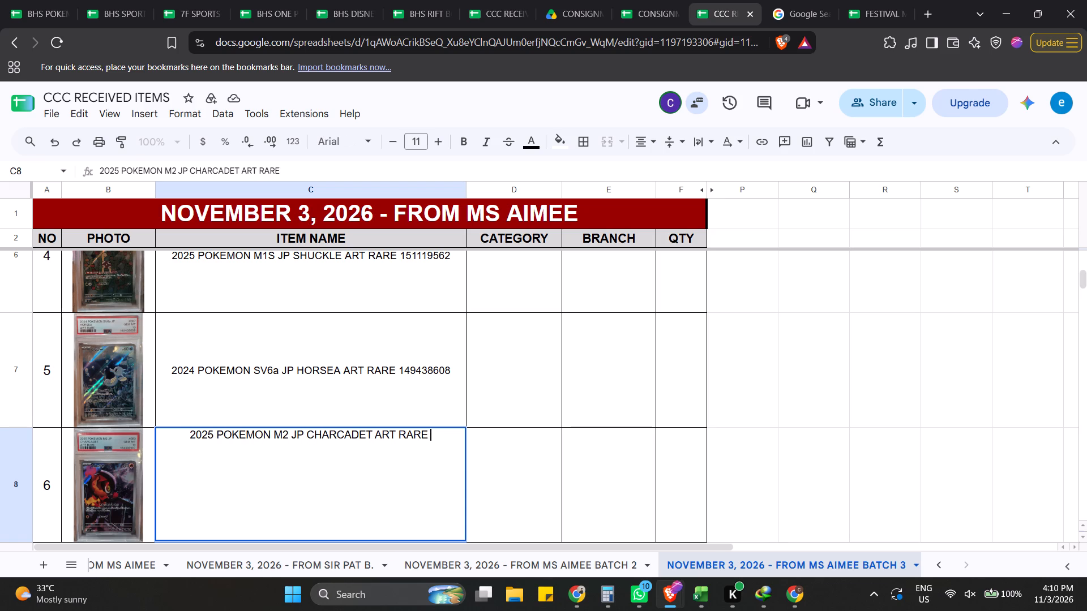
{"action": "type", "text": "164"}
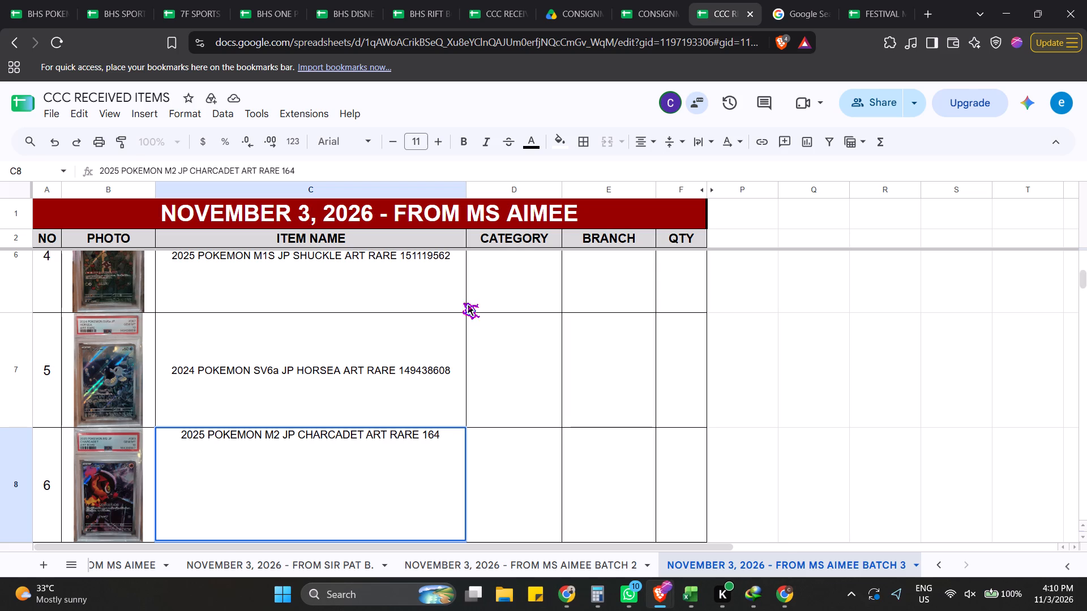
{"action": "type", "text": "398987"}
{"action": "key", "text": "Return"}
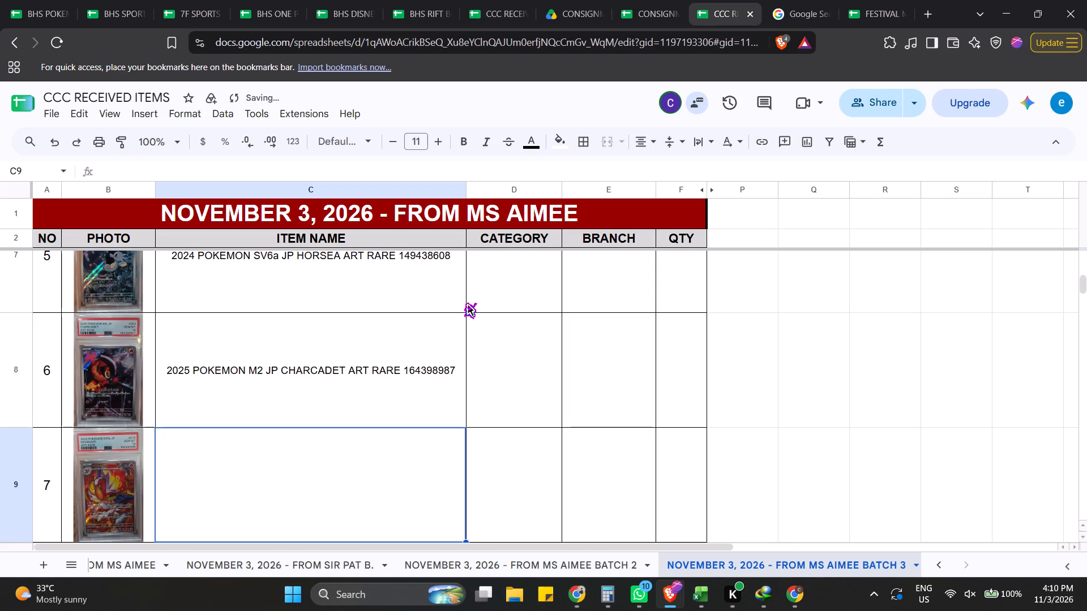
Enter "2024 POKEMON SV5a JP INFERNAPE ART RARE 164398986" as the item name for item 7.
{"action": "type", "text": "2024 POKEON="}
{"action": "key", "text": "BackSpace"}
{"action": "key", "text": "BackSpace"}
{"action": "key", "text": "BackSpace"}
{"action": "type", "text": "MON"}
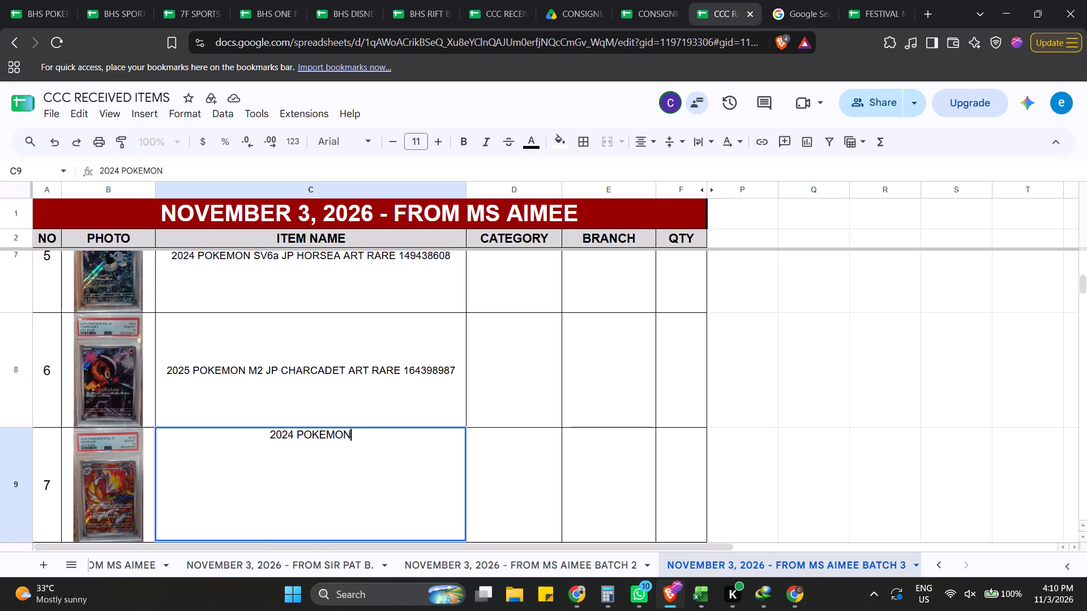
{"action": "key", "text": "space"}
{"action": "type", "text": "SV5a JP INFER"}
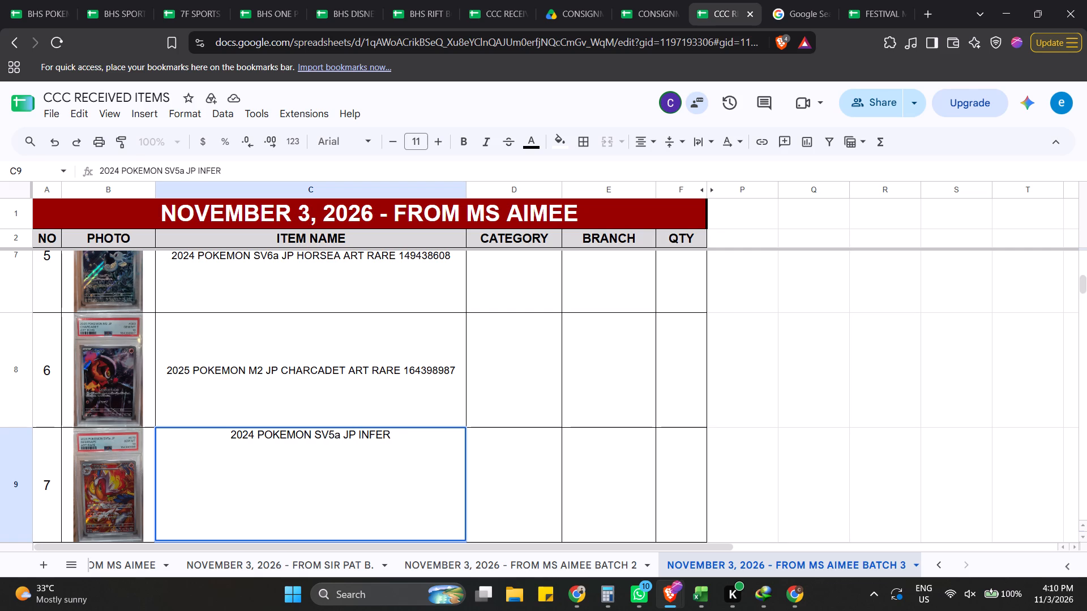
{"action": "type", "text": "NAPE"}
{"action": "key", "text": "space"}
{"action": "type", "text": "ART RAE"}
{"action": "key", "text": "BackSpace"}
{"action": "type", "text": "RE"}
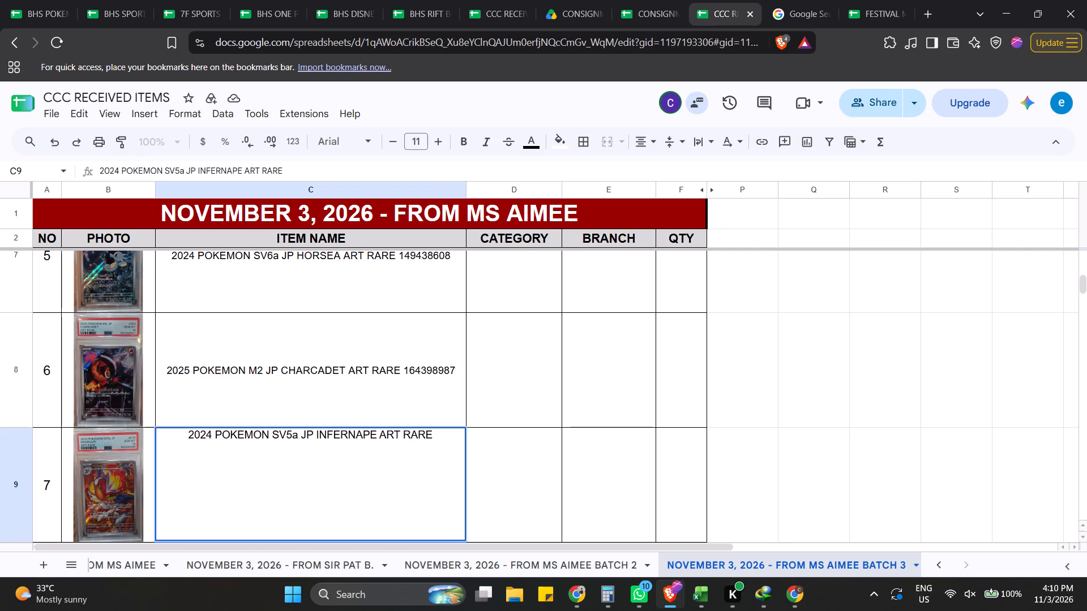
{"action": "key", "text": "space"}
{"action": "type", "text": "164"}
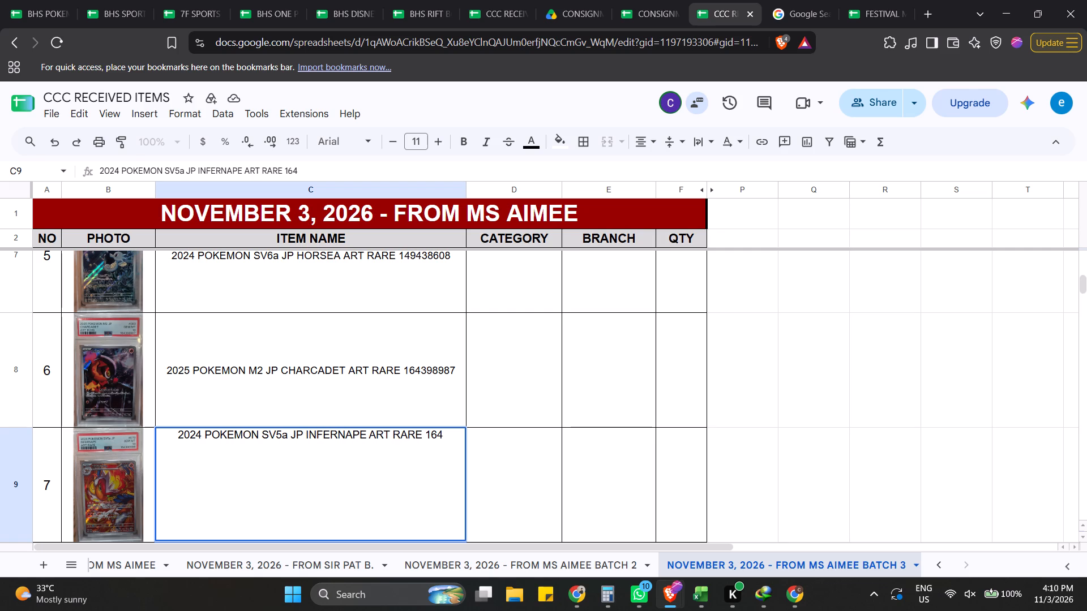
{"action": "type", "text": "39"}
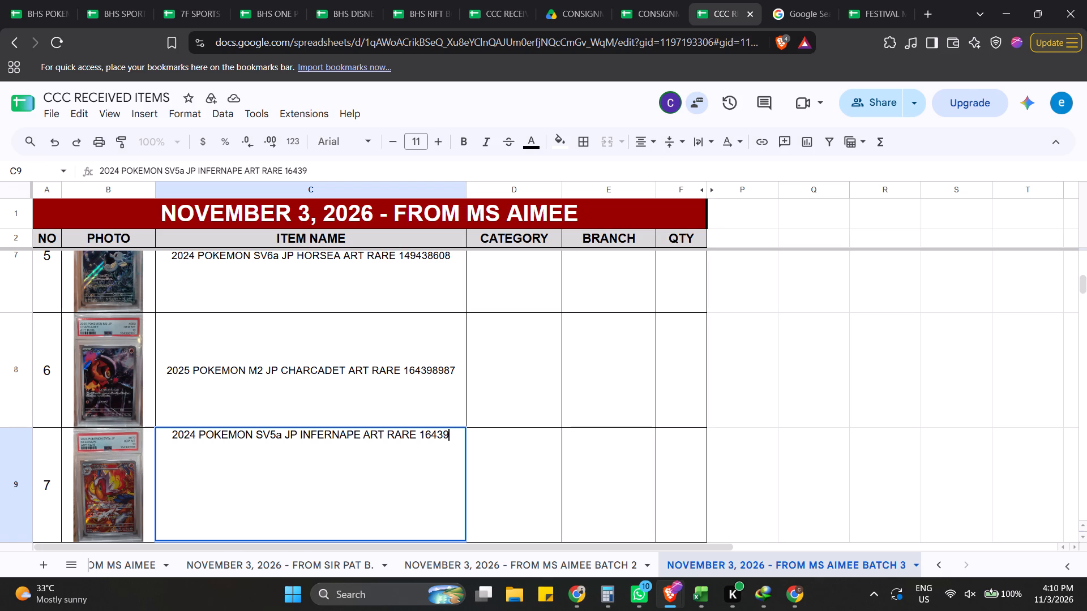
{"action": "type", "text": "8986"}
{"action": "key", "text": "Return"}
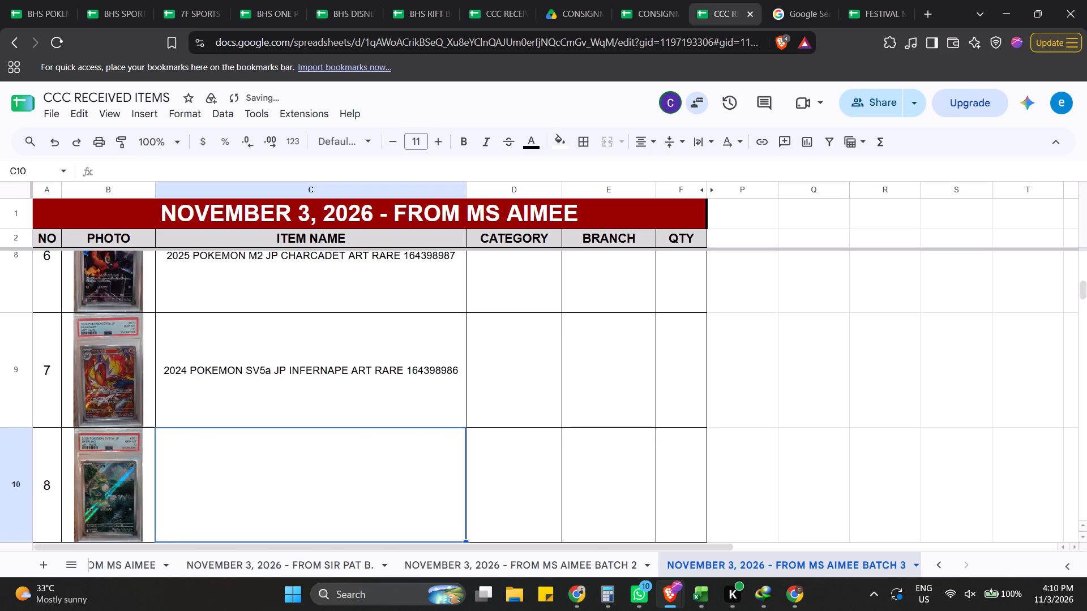
Enter "2025 POKEMON SV11W JP DEERLING ART RARE" as the item name for item 8.
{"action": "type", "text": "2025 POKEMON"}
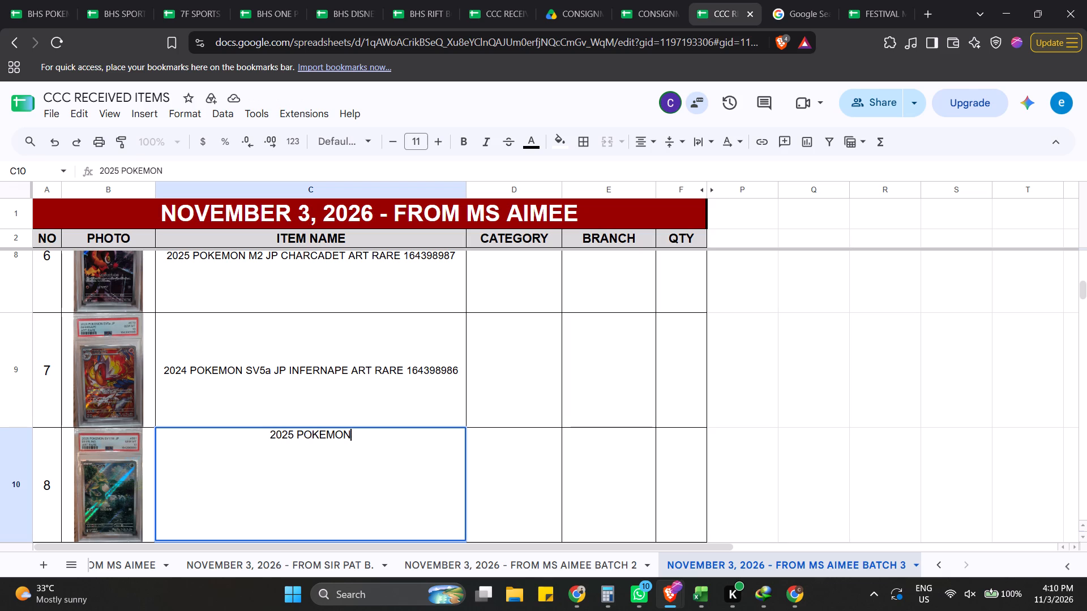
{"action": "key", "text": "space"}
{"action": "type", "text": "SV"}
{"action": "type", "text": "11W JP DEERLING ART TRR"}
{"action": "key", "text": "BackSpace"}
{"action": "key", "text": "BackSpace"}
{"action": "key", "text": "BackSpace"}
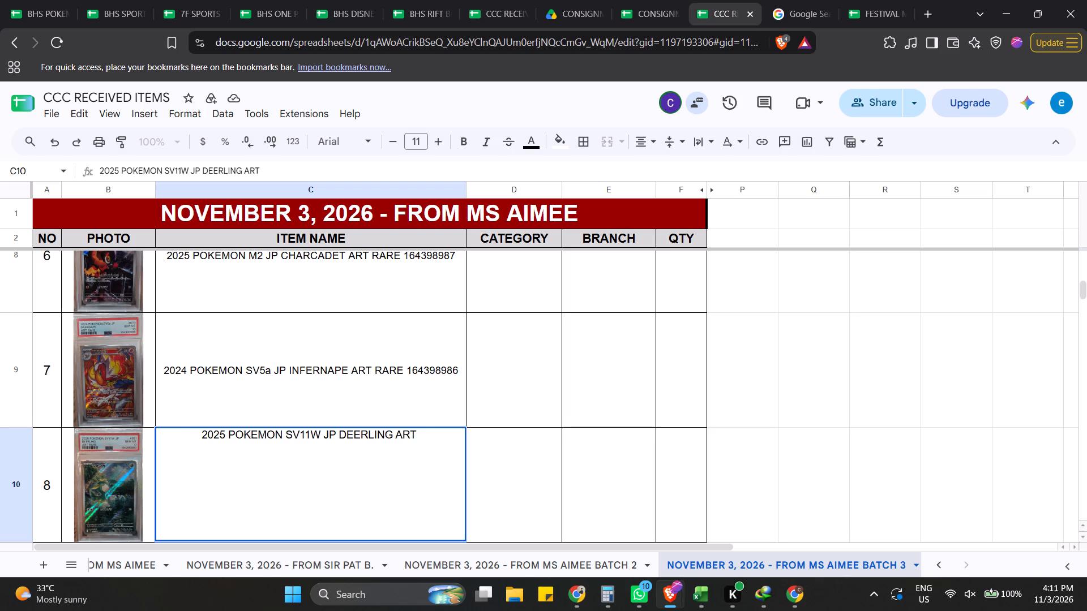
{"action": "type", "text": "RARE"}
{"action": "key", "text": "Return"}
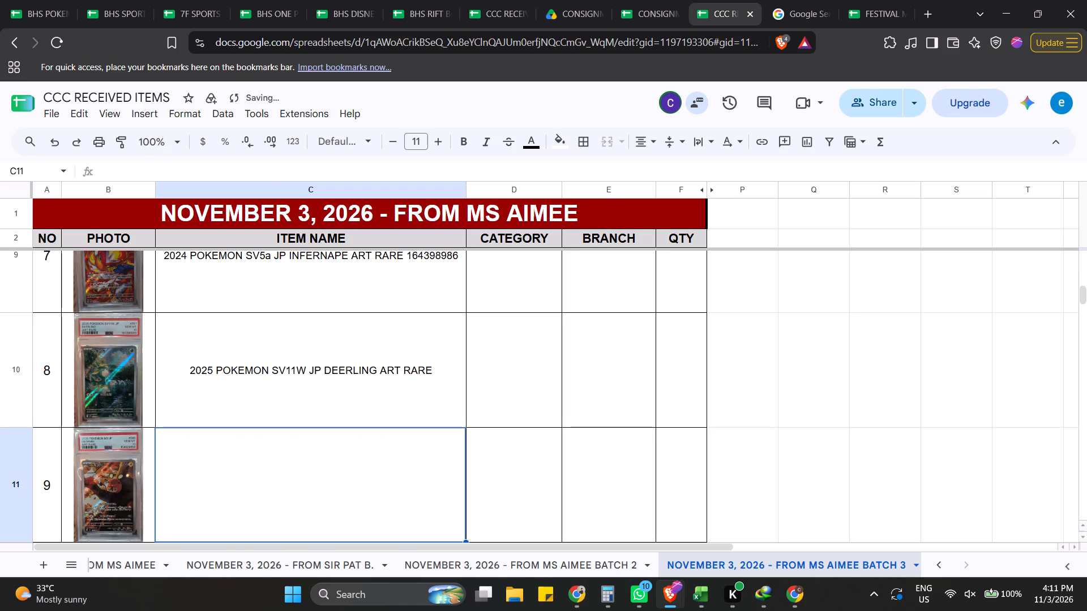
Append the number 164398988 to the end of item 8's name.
{"action": "double_click", "coordinate": [441, 375]}
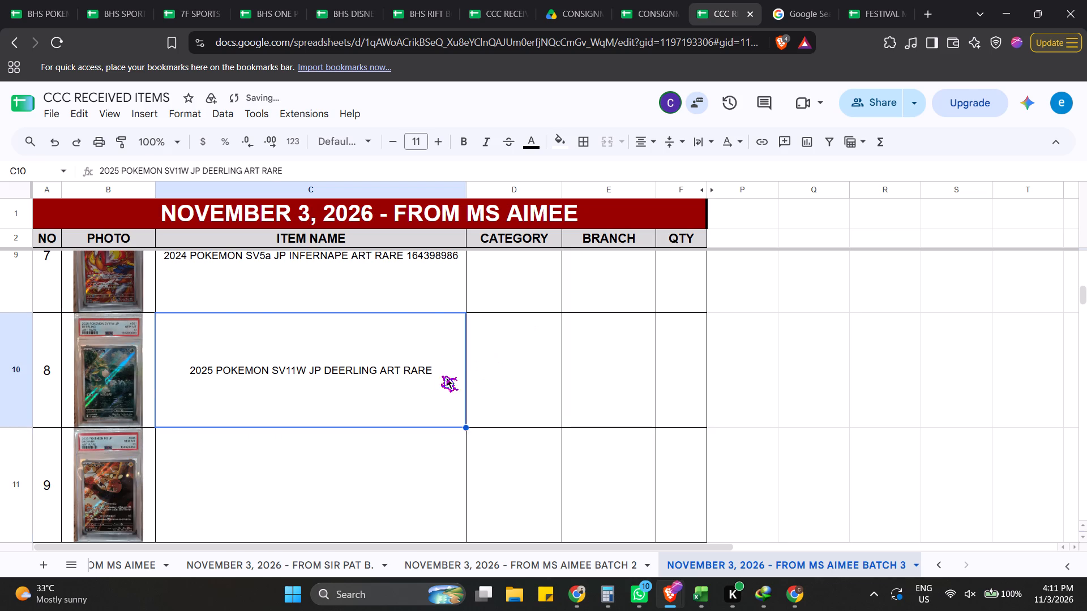
{"action": "key", "text": "space"}
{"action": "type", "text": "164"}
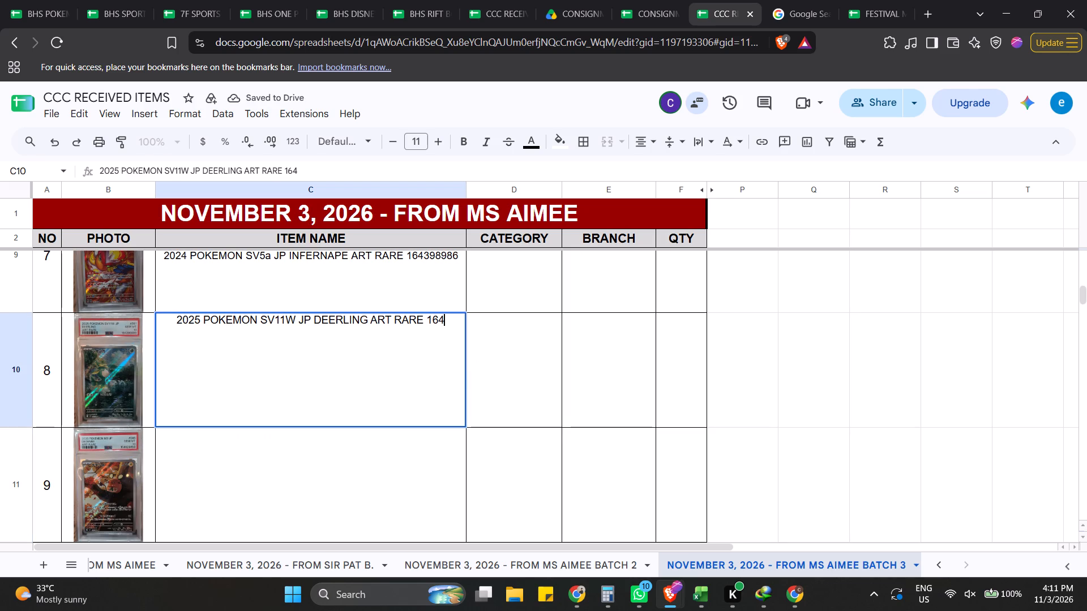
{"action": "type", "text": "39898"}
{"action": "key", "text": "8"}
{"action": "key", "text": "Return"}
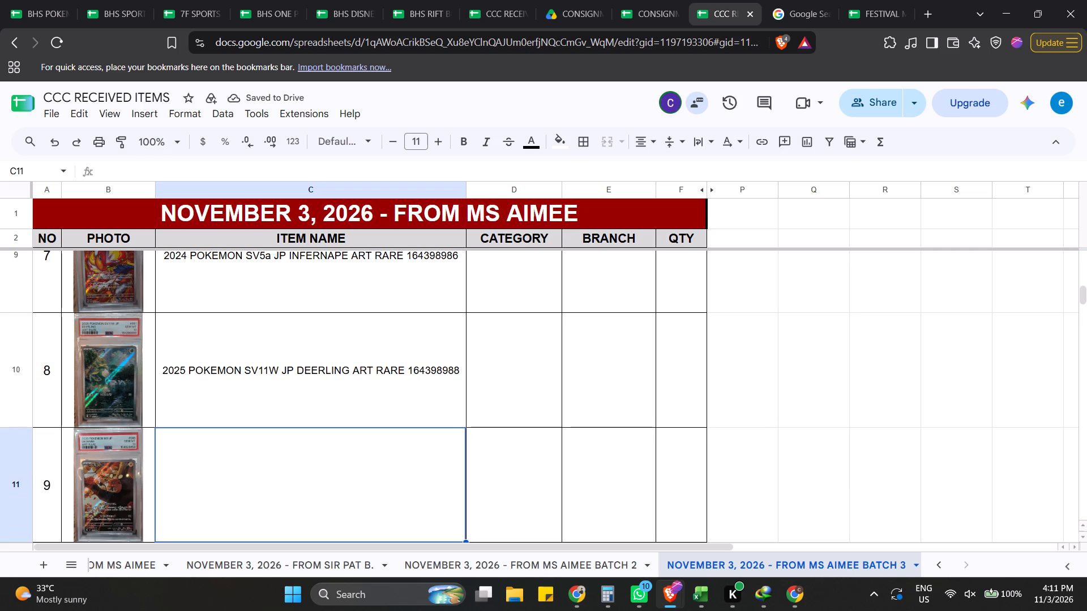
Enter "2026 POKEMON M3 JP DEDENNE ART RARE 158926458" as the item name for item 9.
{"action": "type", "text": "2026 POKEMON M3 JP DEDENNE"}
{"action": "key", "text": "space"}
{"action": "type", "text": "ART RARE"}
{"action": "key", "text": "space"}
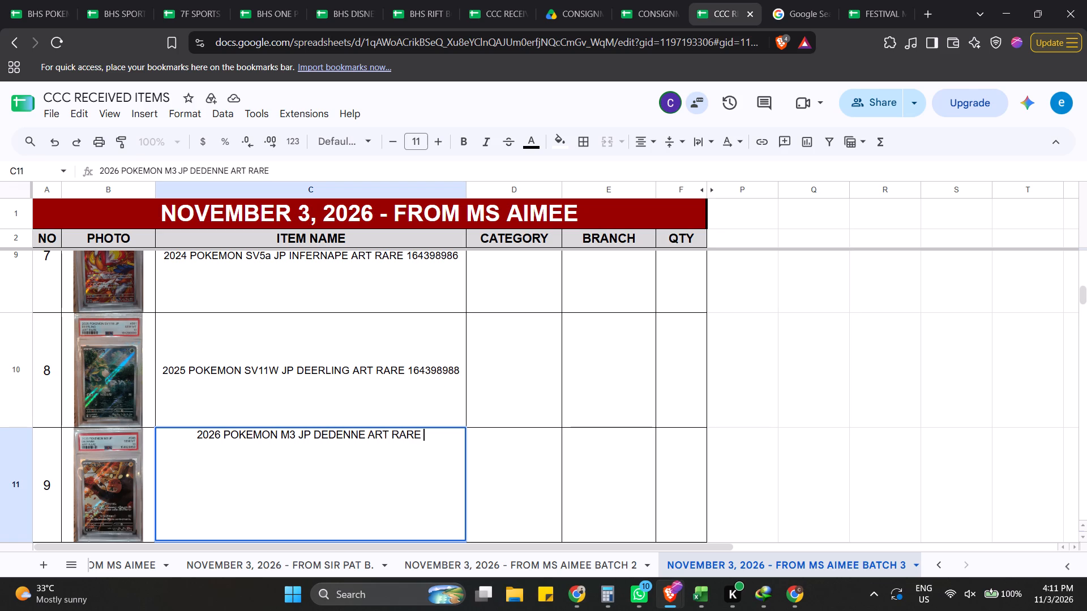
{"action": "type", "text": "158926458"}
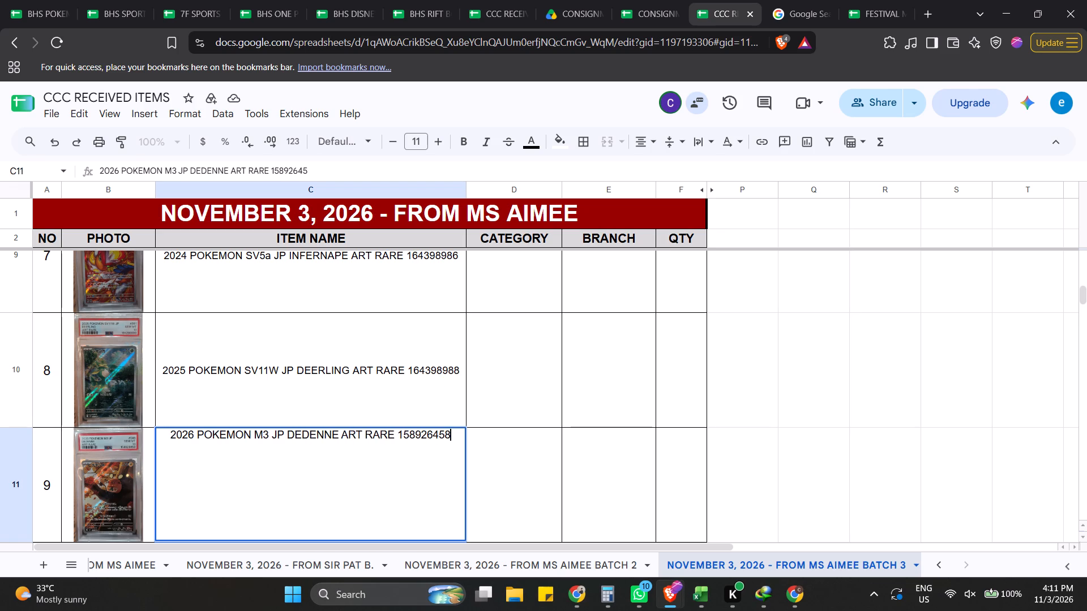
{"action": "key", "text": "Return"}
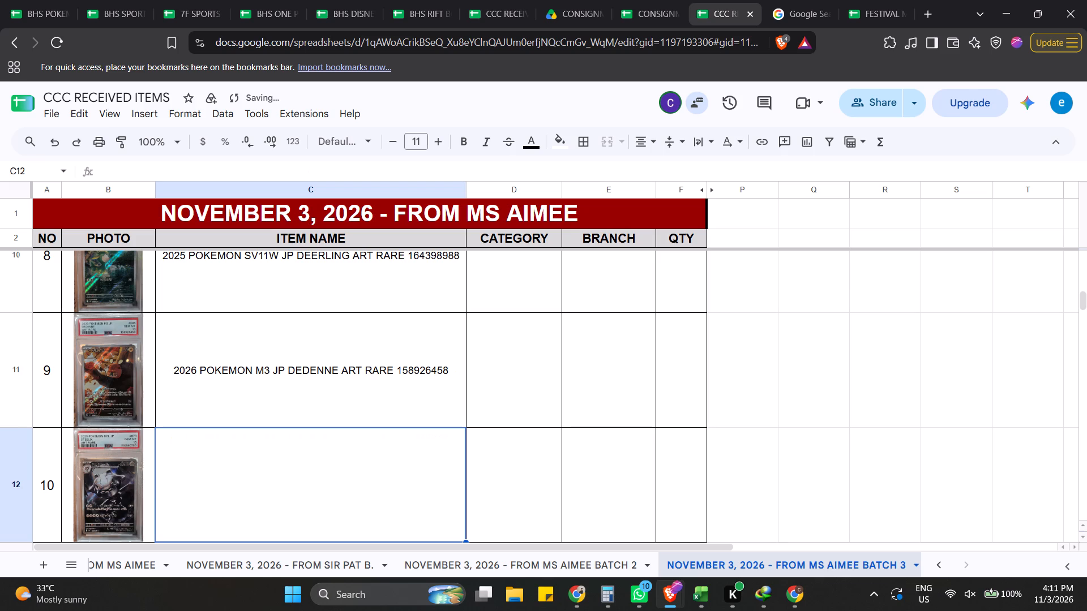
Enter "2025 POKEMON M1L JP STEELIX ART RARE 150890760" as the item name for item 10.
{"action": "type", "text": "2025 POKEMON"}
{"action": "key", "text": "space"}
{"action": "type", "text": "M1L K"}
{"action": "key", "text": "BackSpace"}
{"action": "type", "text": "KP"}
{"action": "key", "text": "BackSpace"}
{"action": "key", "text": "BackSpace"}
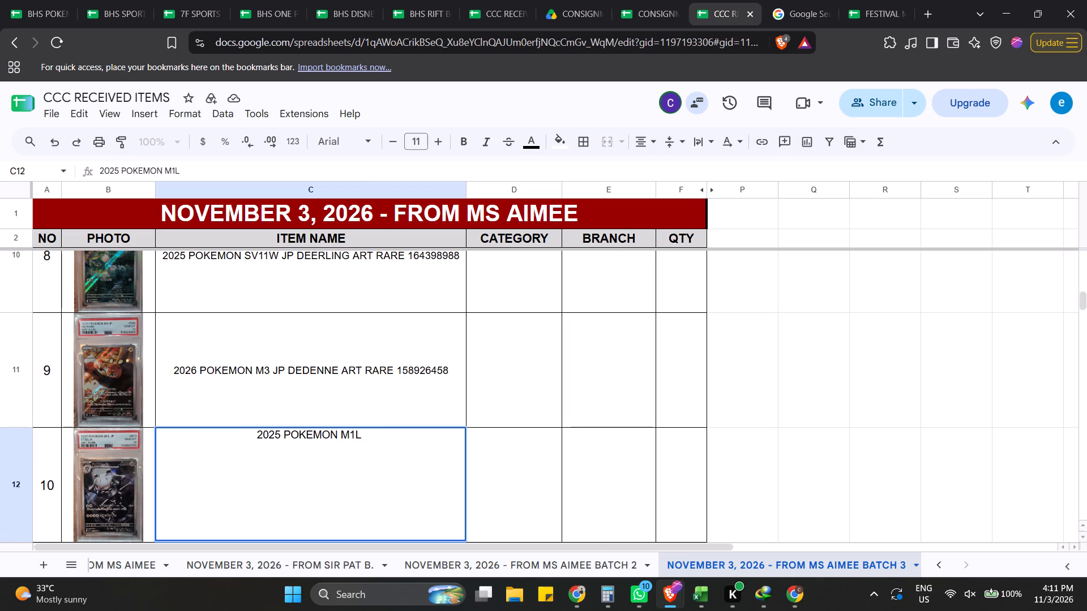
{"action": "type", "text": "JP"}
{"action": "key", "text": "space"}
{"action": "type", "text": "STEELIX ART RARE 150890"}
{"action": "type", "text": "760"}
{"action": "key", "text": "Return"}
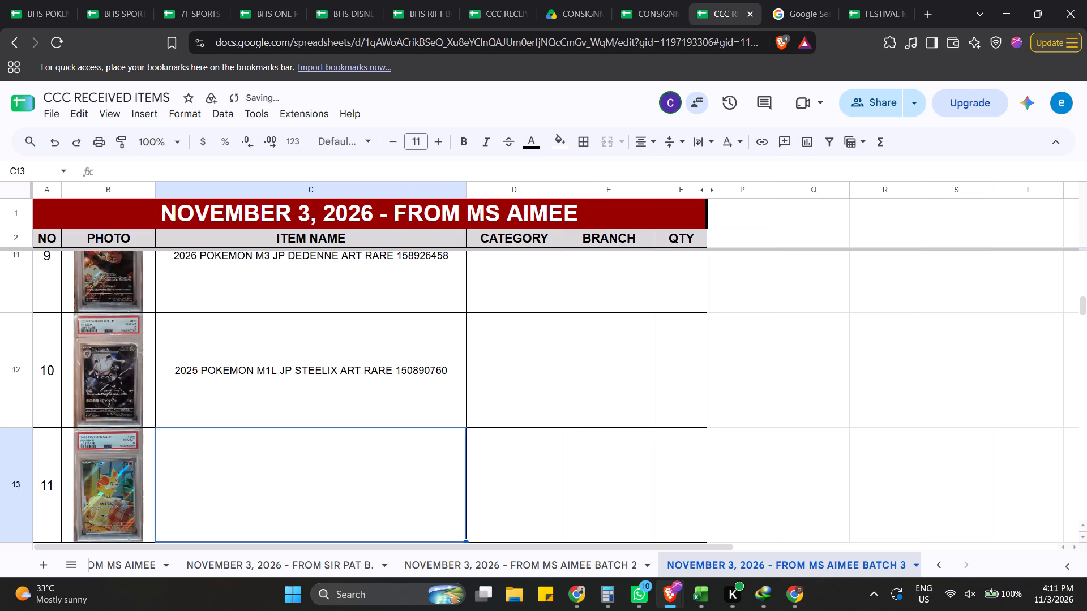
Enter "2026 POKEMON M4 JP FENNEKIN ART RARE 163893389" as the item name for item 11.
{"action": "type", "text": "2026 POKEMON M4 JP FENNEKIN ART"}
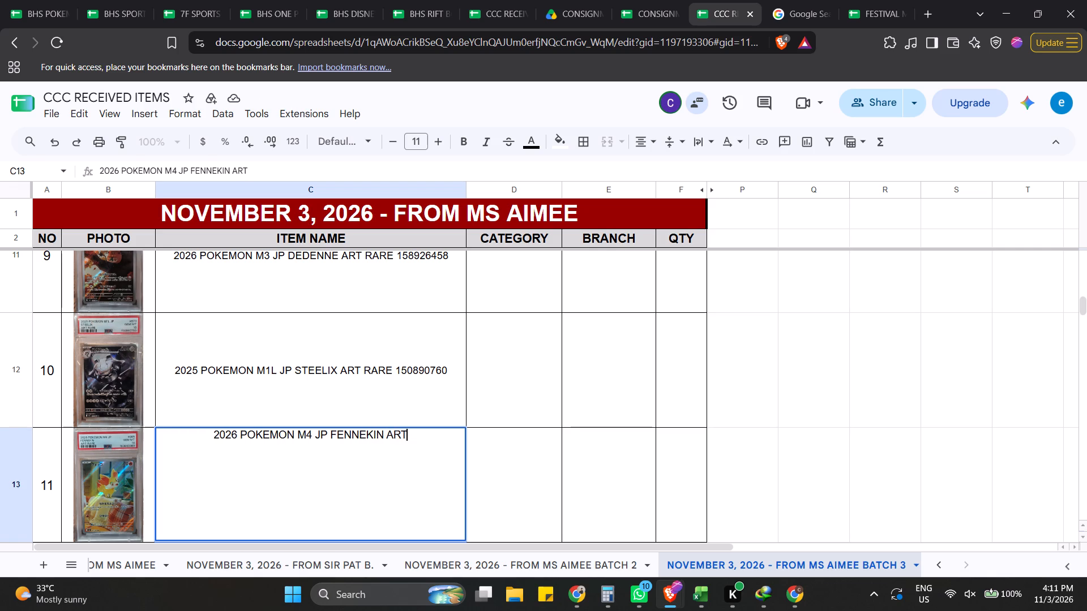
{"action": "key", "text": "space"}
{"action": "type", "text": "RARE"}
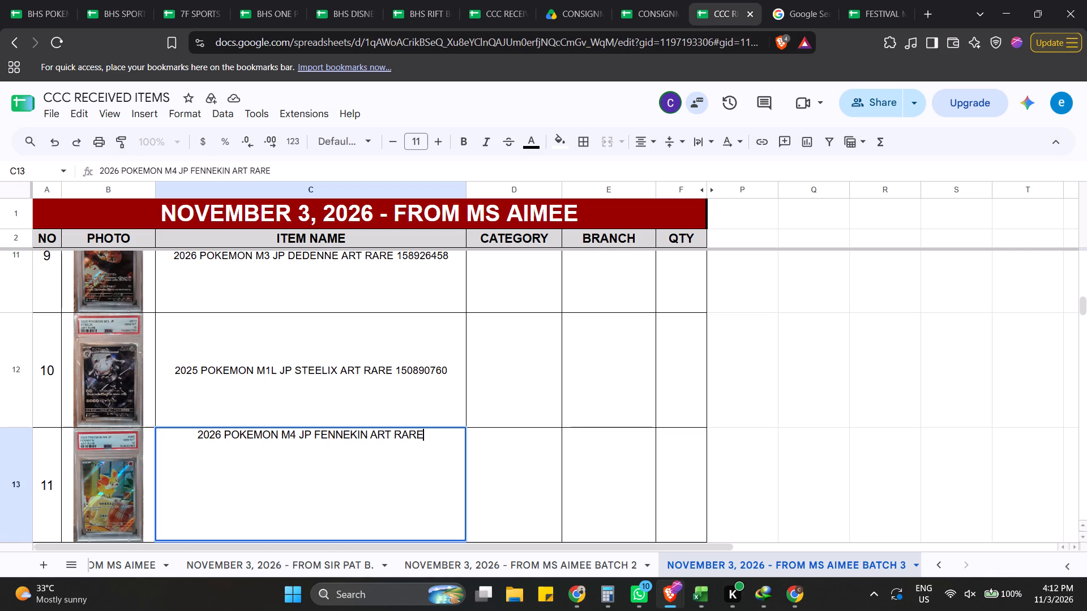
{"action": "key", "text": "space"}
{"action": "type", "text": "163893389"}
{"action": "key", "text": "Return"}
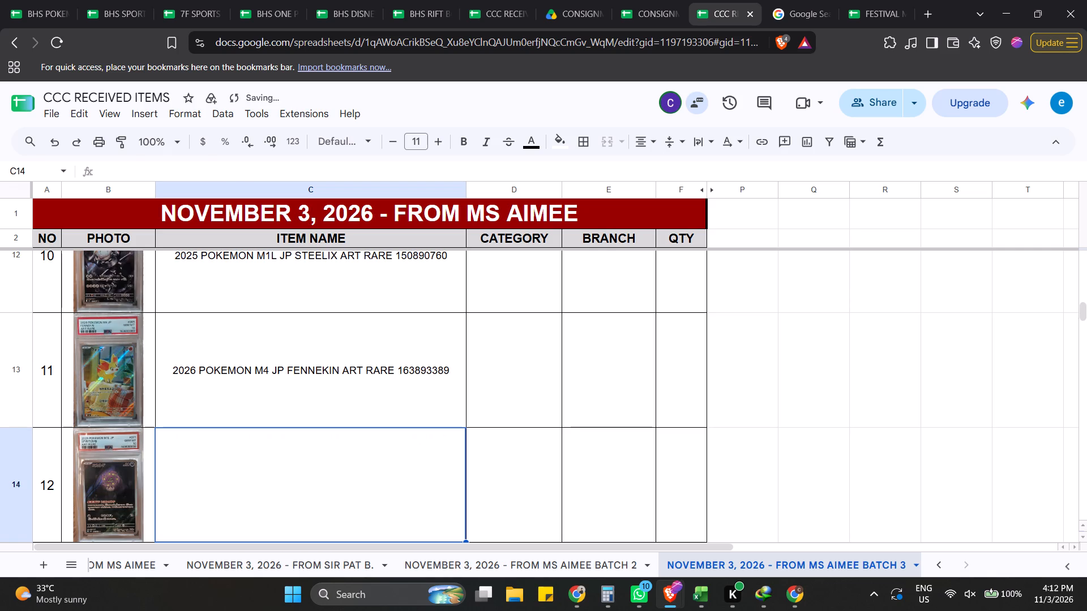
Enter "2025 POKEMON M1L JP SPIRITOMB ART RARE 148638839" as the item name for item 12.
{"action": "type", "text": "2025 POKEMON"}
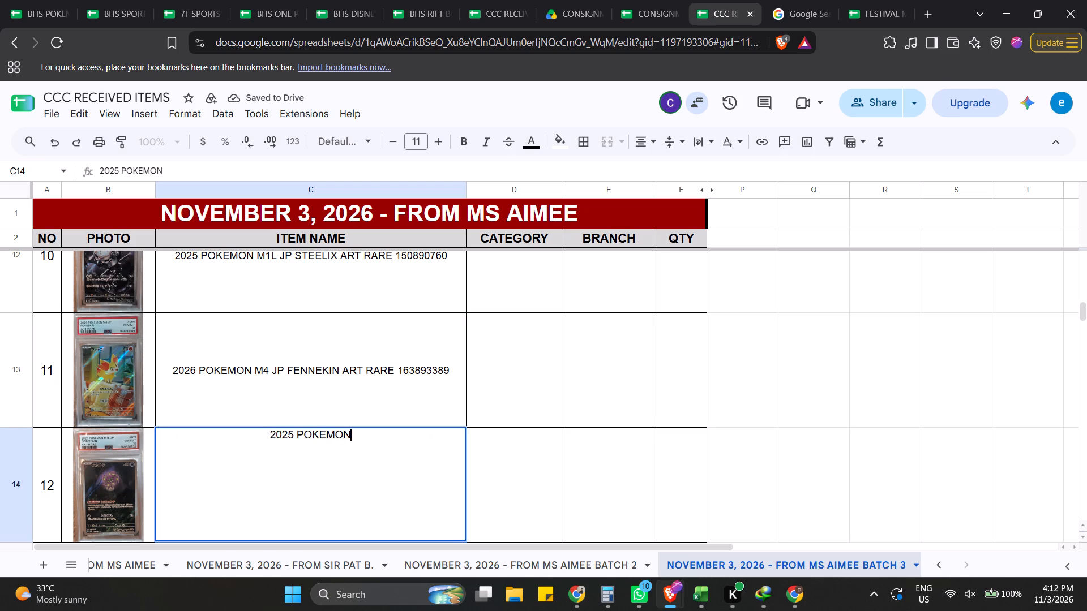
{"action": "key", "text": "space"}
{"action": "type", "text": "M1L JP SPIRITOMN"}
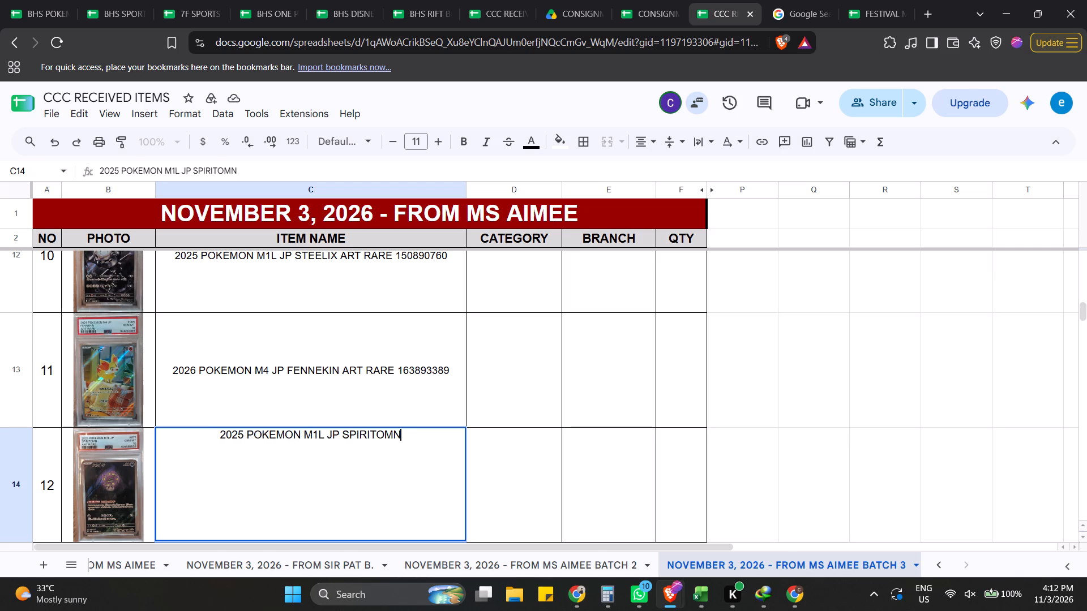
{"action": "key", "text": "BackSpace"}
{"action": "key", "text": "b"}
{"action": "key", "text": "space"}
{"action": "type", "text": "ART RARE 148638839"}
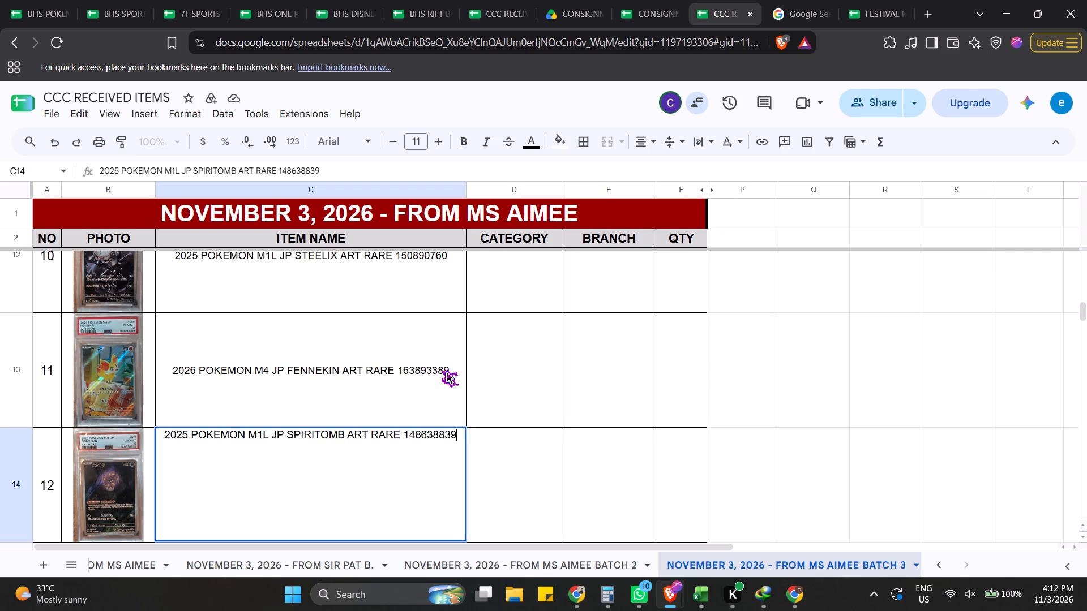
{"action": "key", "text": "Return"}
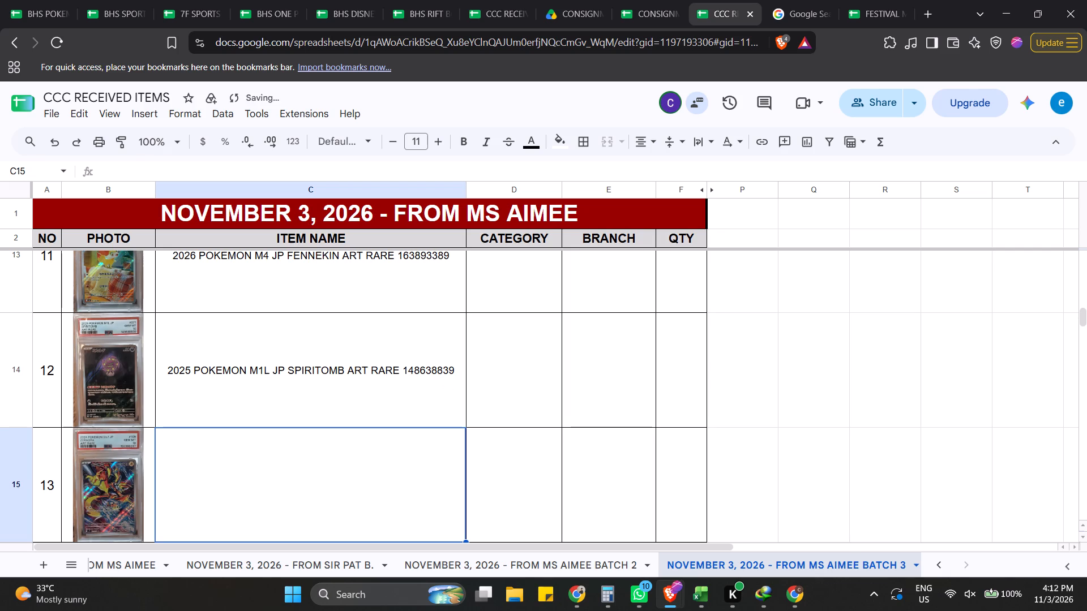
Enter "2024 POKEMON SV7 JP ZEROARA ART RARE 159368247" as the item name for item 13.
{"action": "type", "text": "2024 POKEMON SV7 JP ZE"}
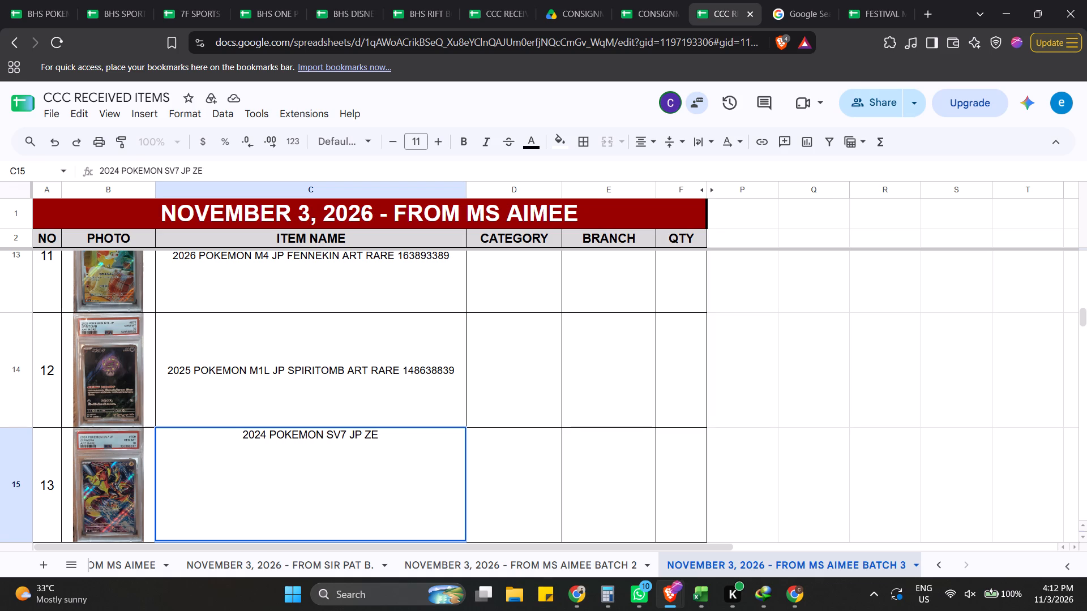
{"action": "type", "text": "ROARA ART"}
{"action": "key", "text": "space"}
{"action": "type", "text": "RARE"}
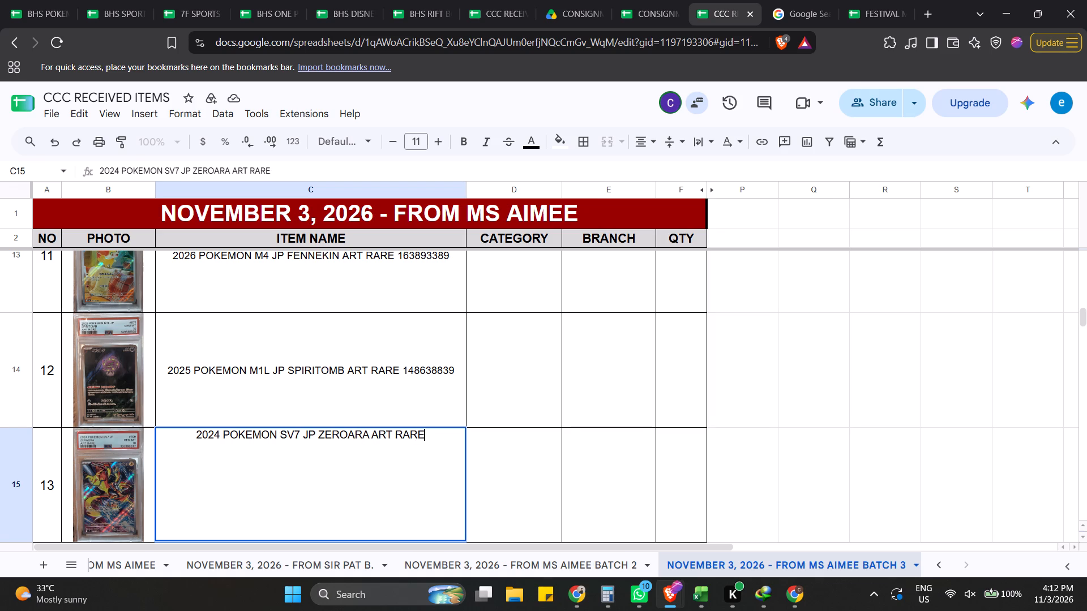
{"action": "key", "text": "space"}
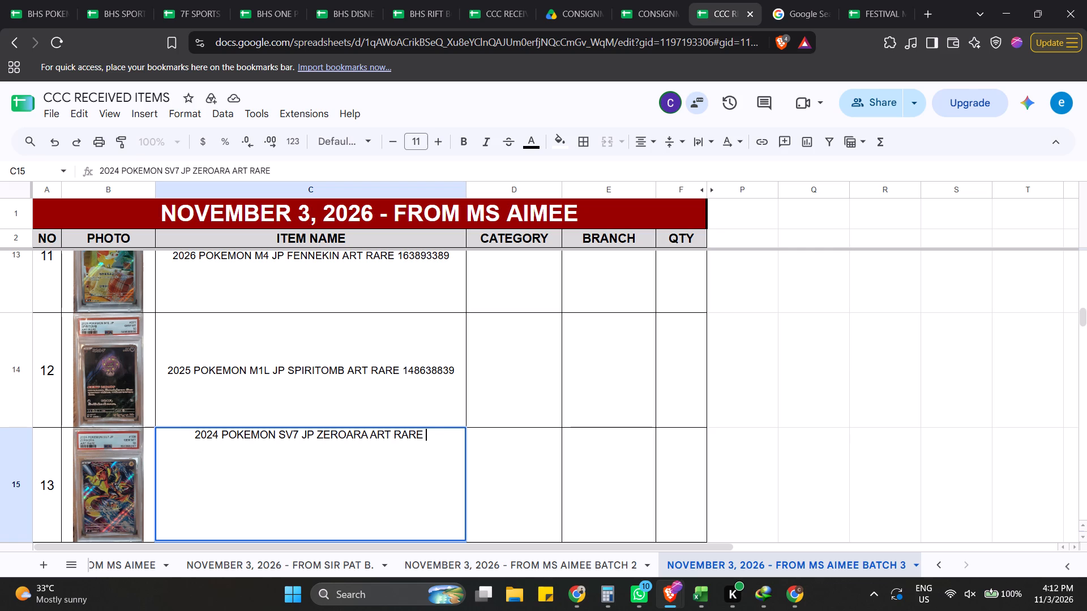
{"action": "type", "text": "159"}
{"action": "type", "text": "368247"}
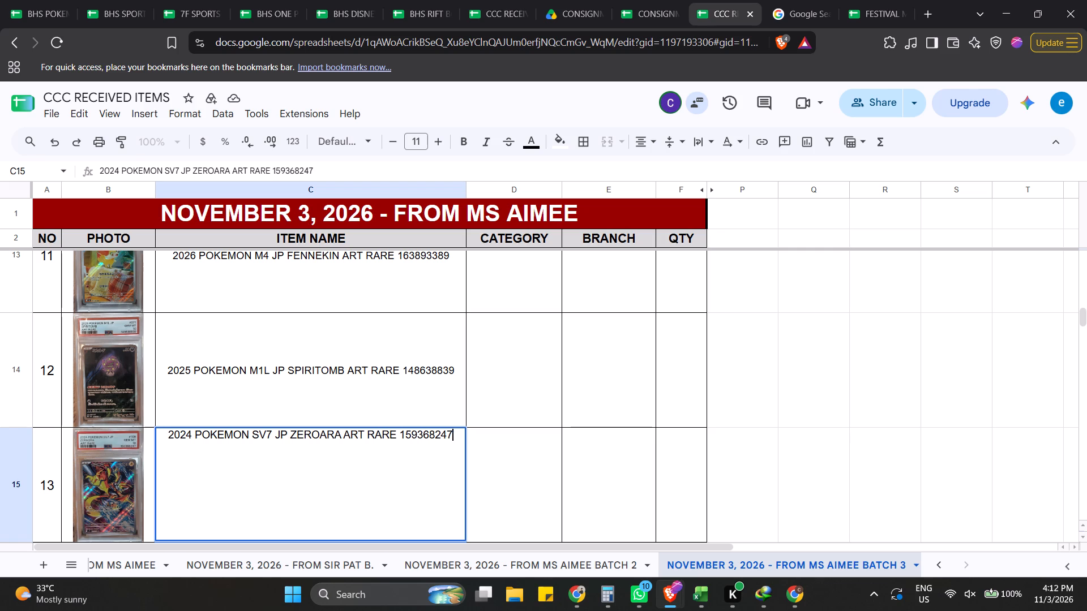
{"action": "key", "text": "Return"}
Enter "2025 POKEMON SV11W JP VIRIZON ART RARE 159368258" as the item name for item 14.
{"action": "scroll", "coordinate": [442, 370], "scroll_direction": "down", "scroll_amount": 1}
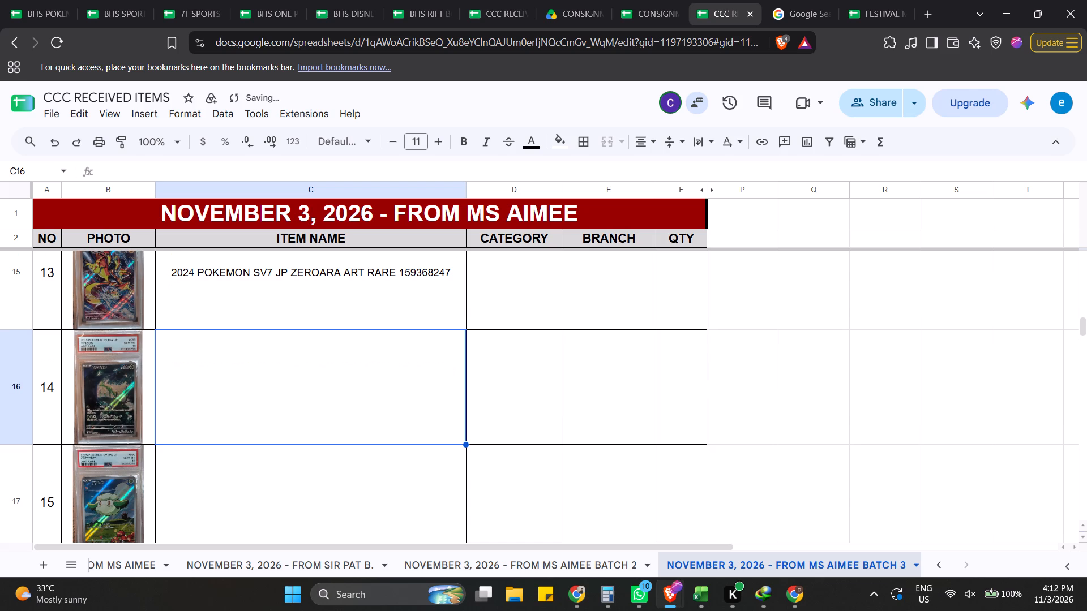
{"action": "scroll", "coordinate": [442, 370], "scroll_direction": "down", "scroll_amount": 1}
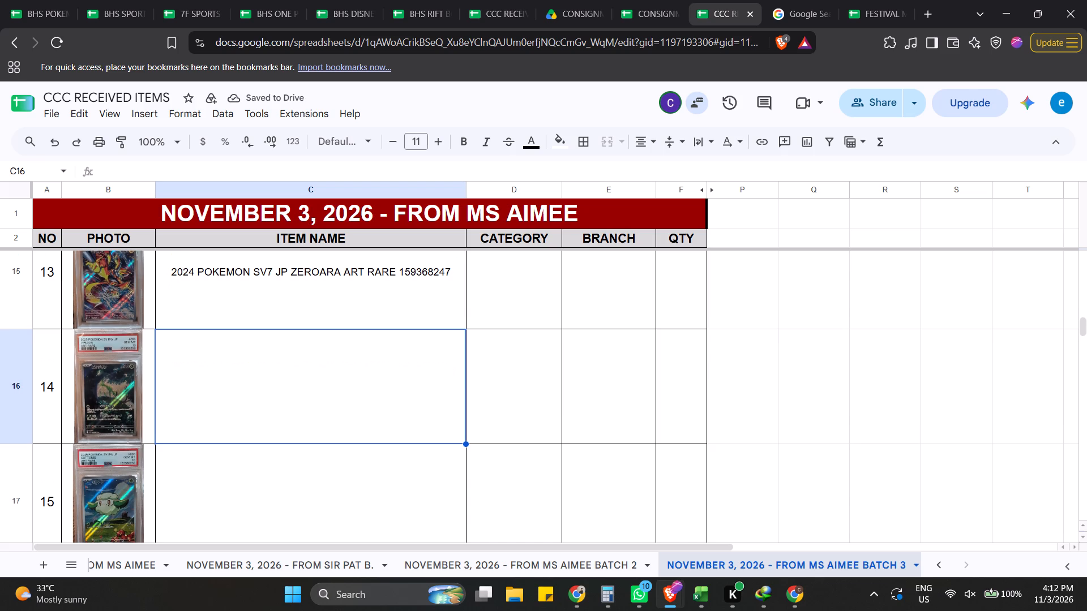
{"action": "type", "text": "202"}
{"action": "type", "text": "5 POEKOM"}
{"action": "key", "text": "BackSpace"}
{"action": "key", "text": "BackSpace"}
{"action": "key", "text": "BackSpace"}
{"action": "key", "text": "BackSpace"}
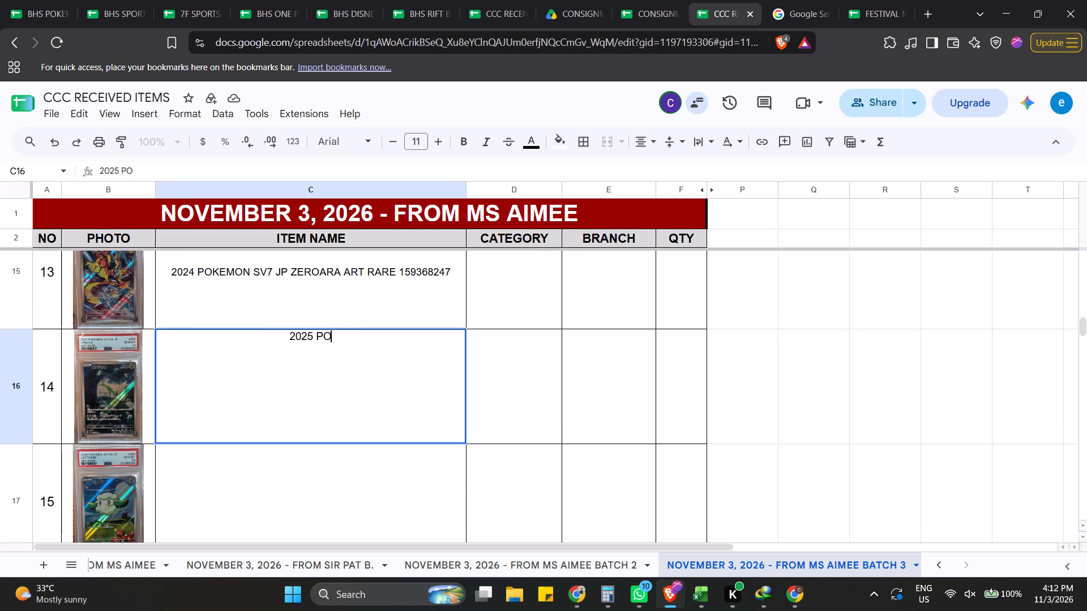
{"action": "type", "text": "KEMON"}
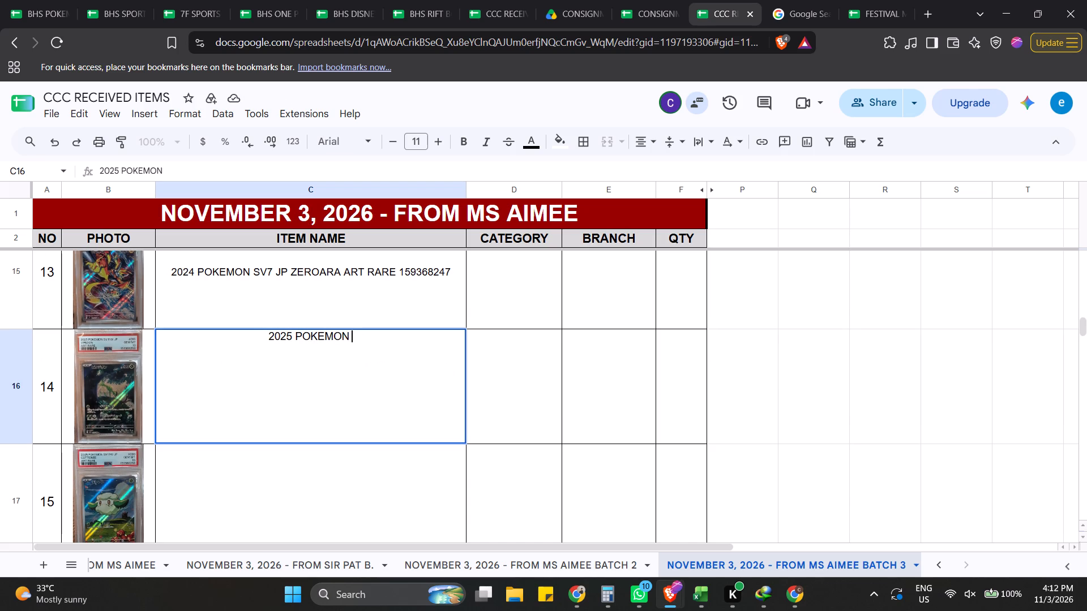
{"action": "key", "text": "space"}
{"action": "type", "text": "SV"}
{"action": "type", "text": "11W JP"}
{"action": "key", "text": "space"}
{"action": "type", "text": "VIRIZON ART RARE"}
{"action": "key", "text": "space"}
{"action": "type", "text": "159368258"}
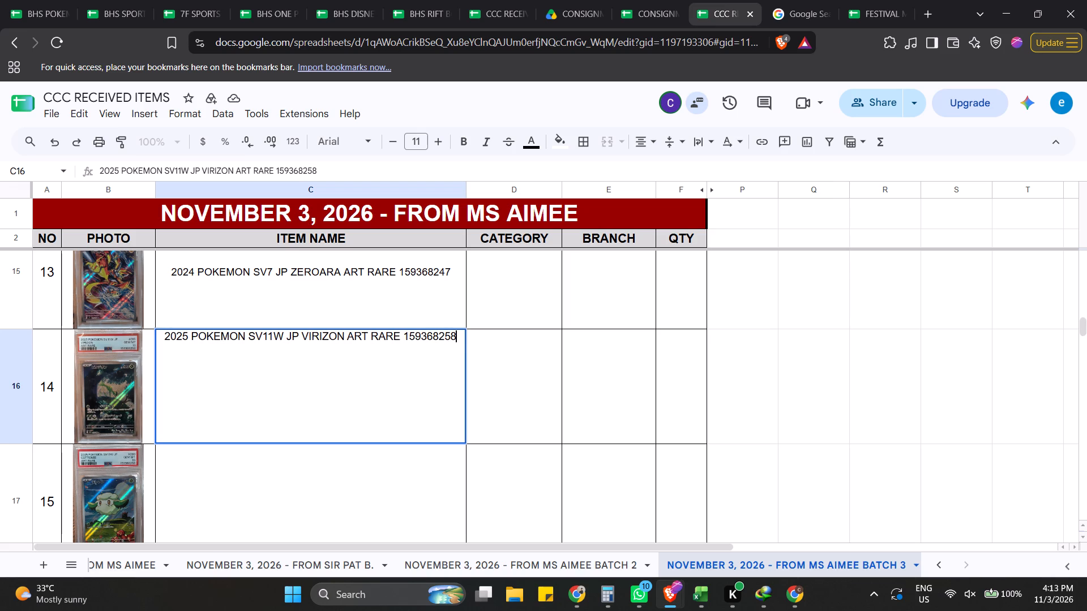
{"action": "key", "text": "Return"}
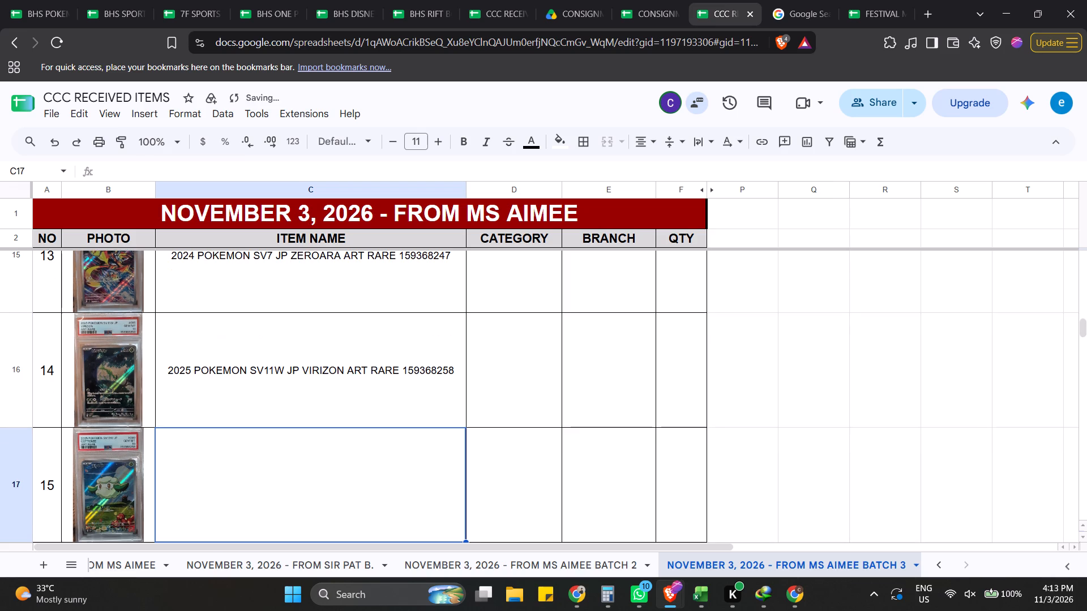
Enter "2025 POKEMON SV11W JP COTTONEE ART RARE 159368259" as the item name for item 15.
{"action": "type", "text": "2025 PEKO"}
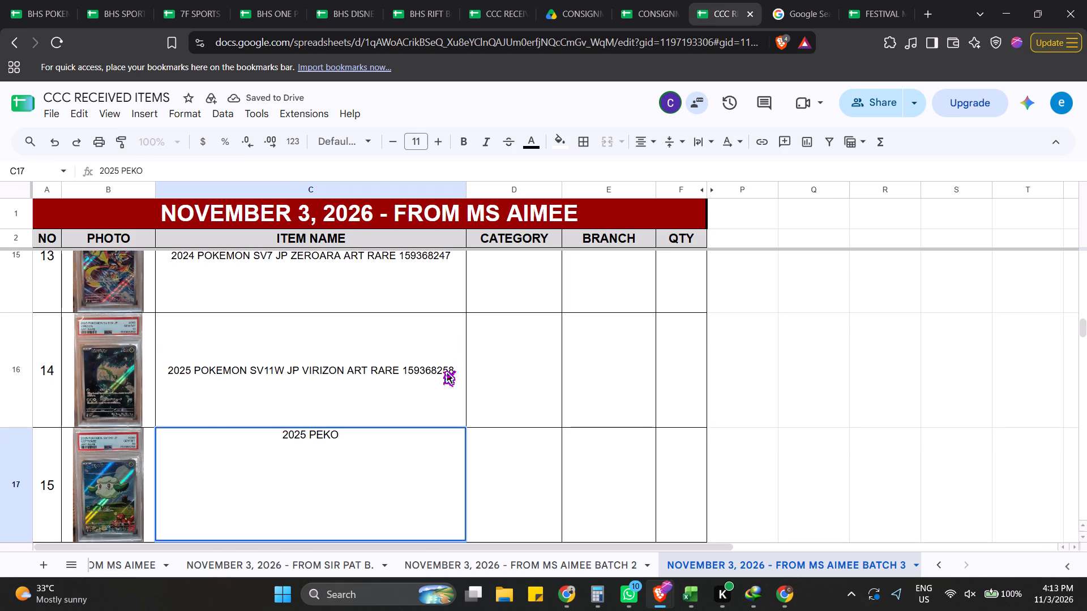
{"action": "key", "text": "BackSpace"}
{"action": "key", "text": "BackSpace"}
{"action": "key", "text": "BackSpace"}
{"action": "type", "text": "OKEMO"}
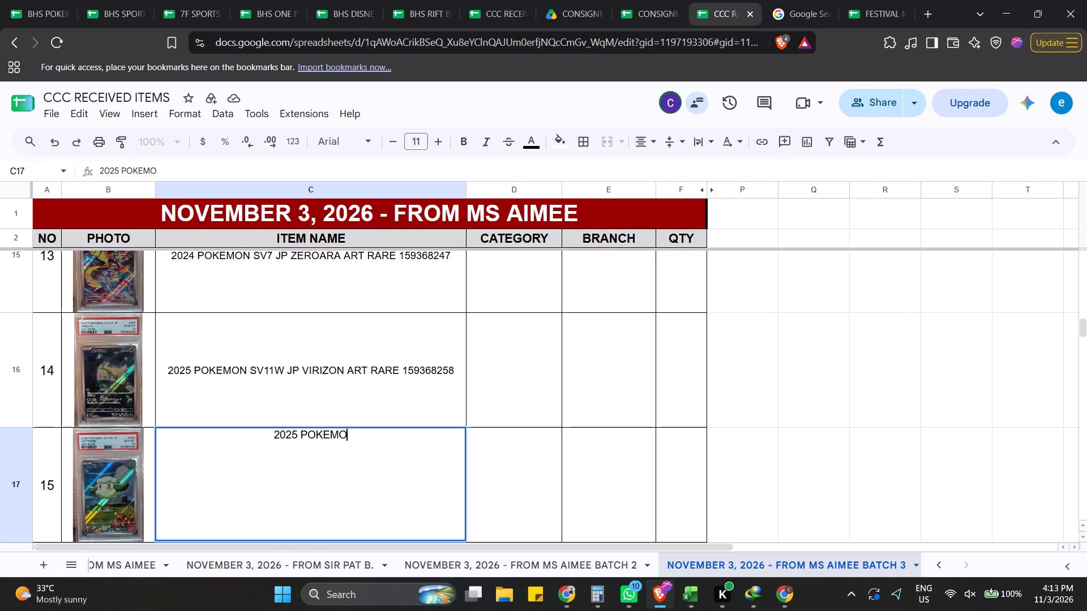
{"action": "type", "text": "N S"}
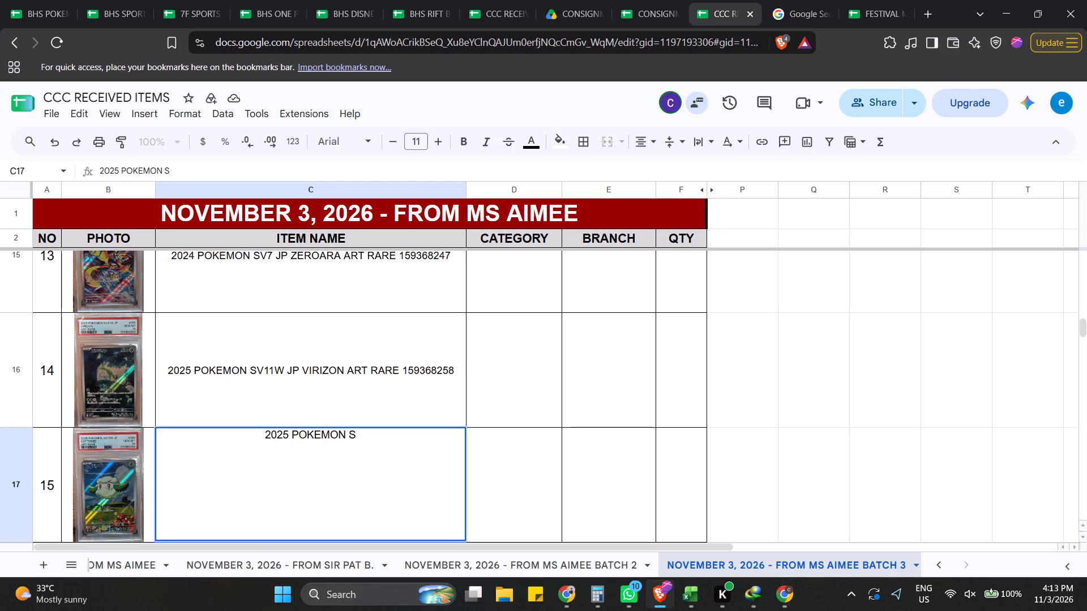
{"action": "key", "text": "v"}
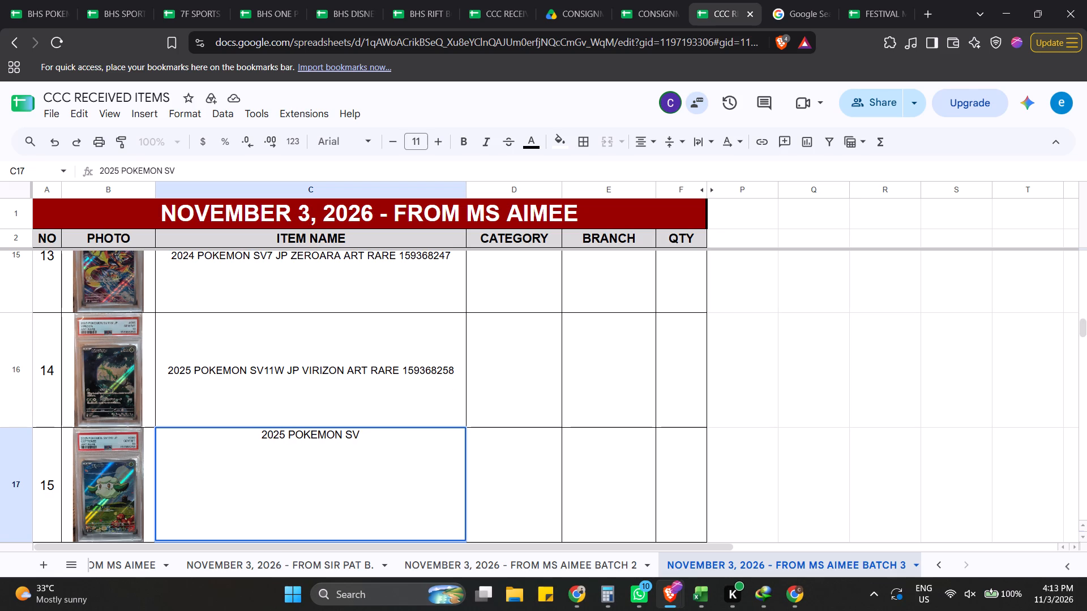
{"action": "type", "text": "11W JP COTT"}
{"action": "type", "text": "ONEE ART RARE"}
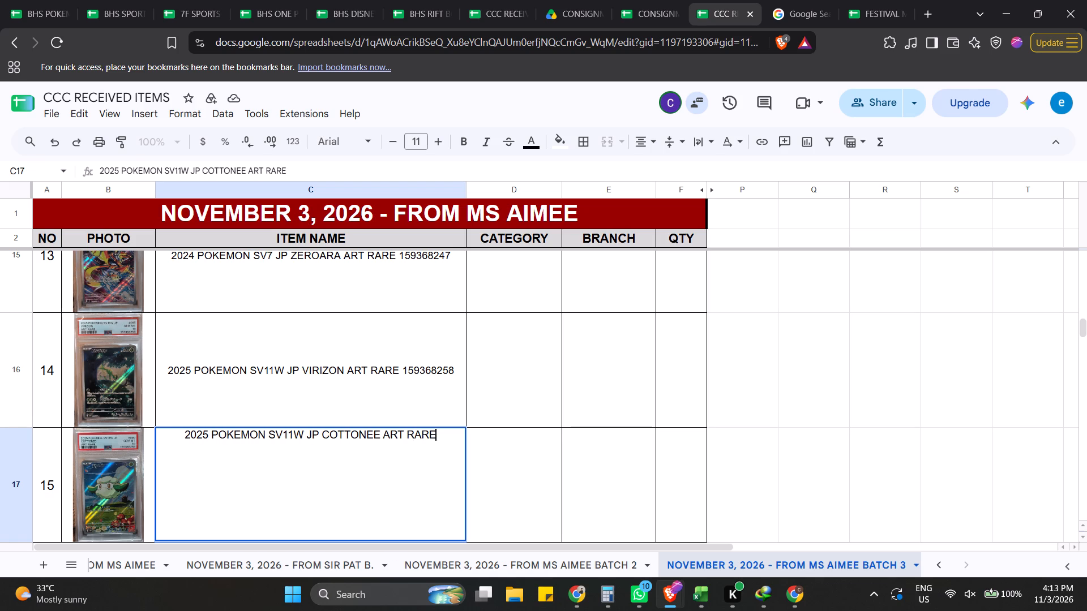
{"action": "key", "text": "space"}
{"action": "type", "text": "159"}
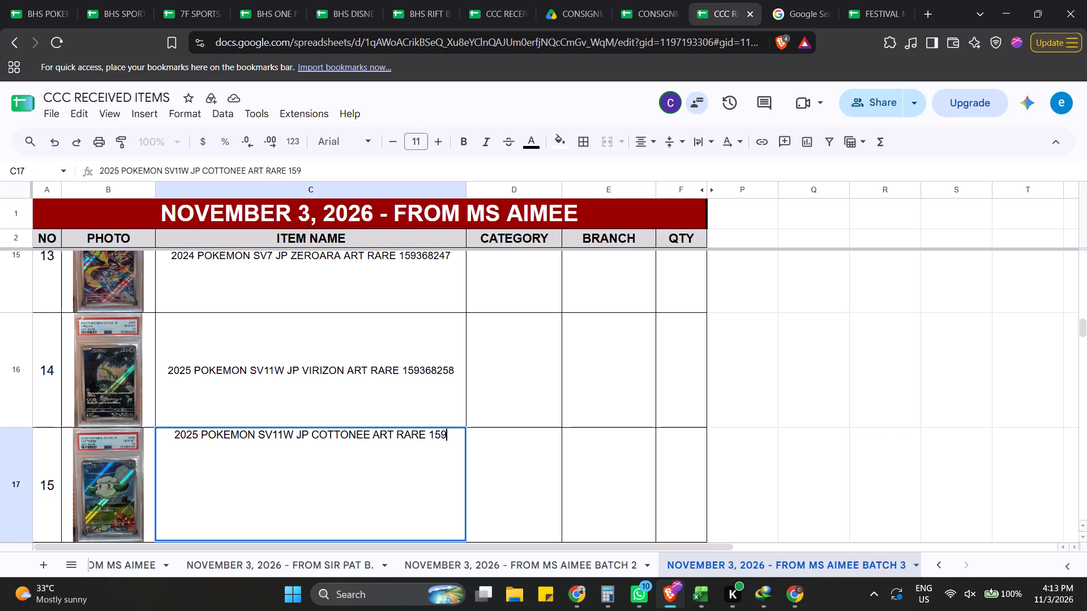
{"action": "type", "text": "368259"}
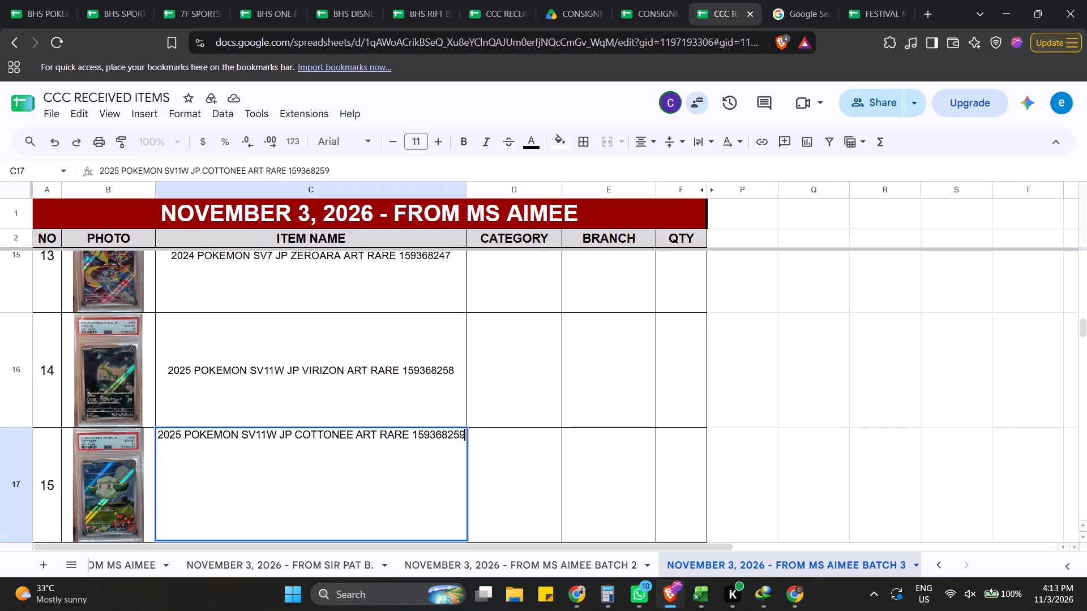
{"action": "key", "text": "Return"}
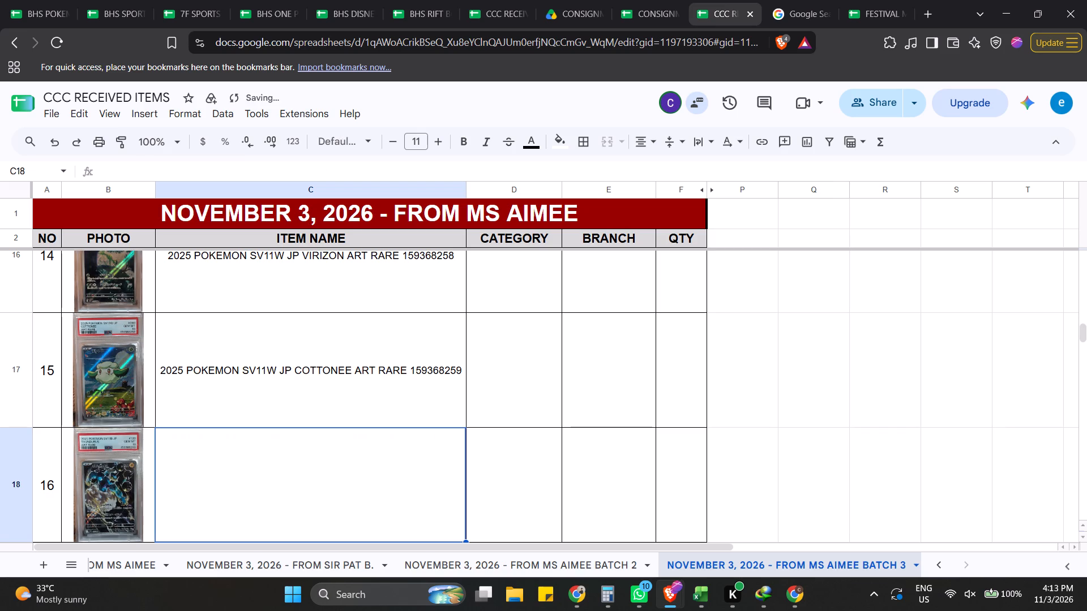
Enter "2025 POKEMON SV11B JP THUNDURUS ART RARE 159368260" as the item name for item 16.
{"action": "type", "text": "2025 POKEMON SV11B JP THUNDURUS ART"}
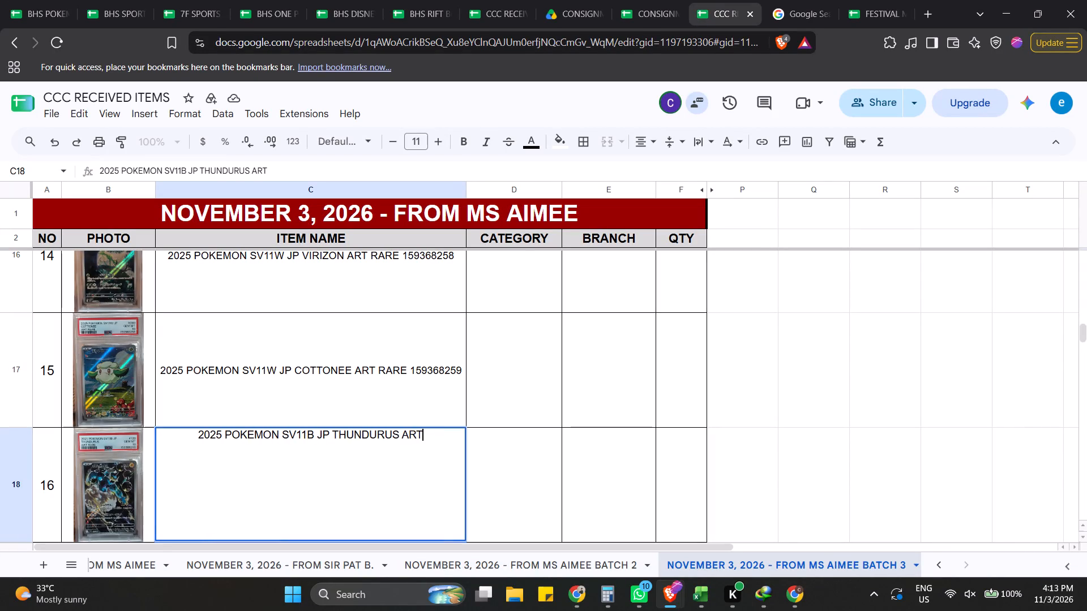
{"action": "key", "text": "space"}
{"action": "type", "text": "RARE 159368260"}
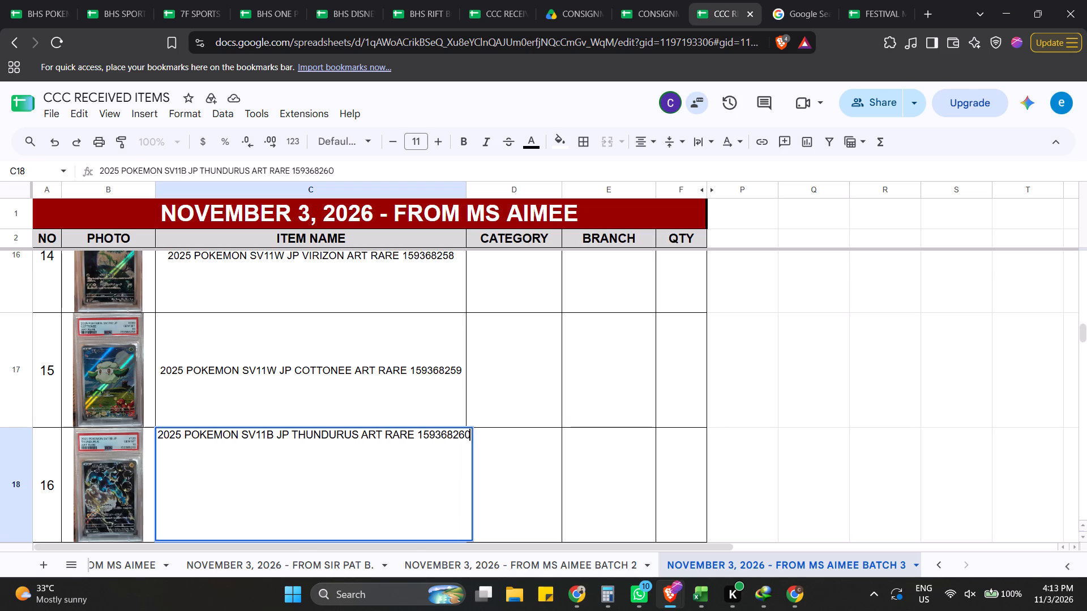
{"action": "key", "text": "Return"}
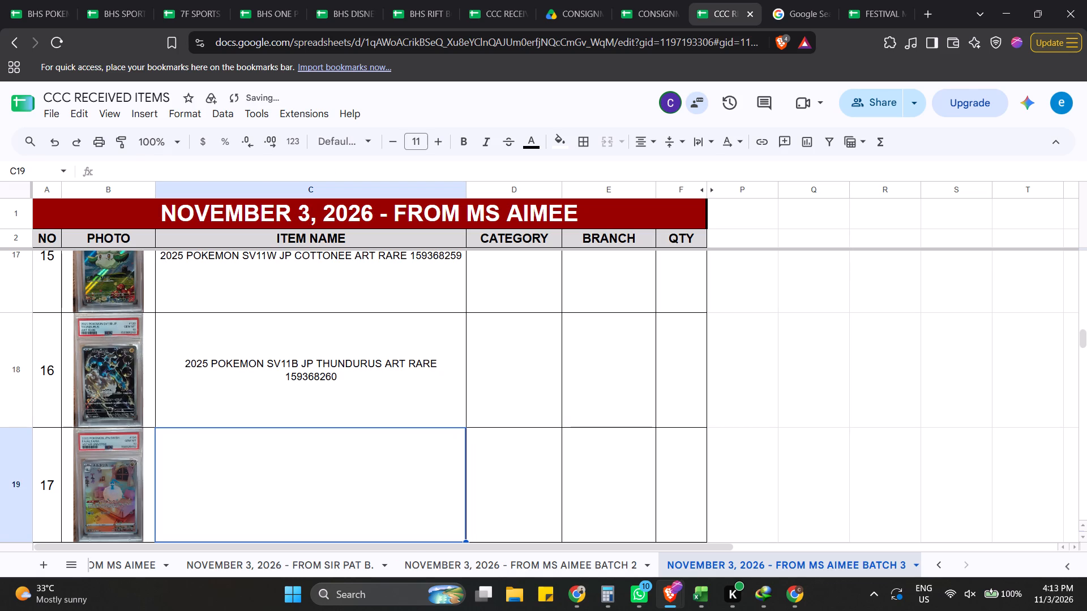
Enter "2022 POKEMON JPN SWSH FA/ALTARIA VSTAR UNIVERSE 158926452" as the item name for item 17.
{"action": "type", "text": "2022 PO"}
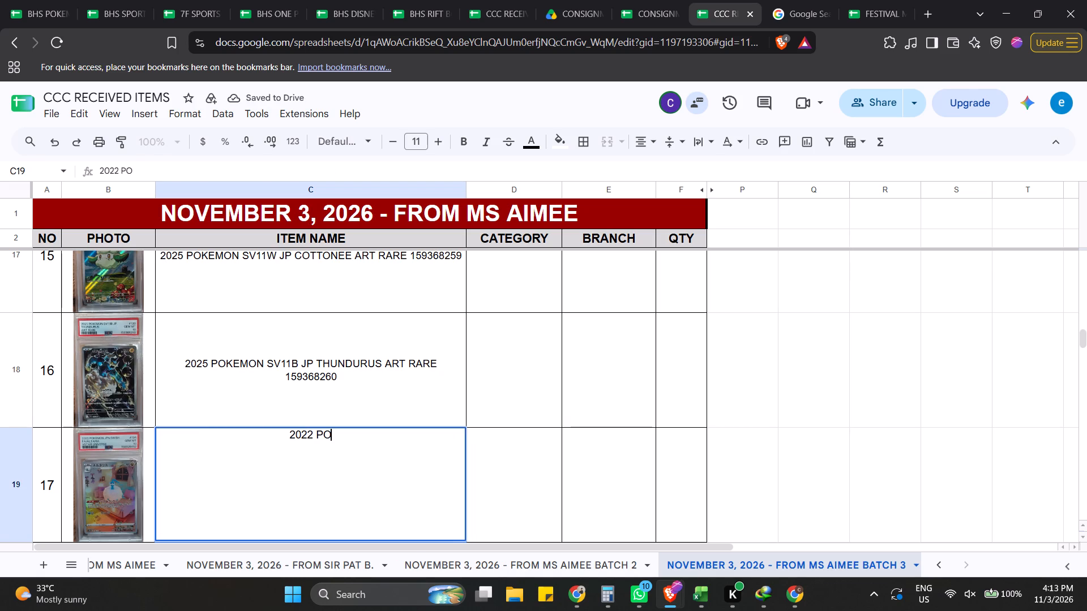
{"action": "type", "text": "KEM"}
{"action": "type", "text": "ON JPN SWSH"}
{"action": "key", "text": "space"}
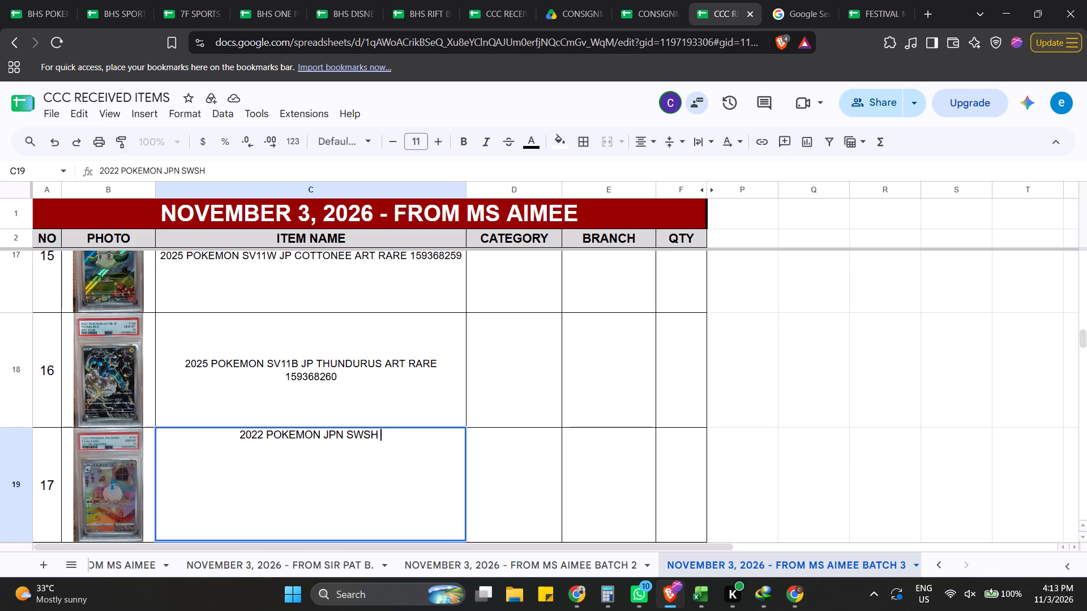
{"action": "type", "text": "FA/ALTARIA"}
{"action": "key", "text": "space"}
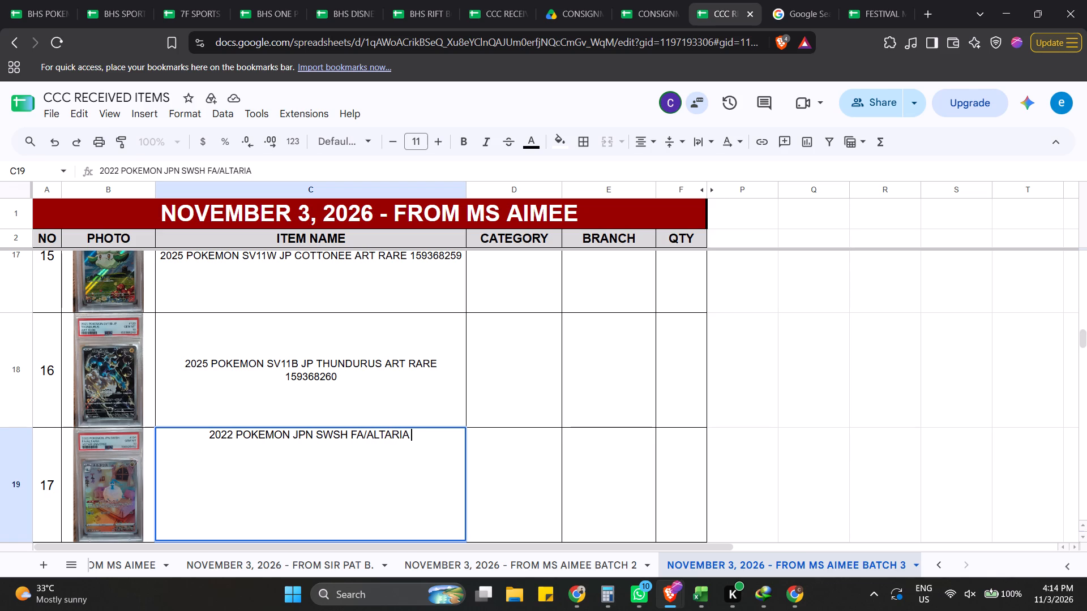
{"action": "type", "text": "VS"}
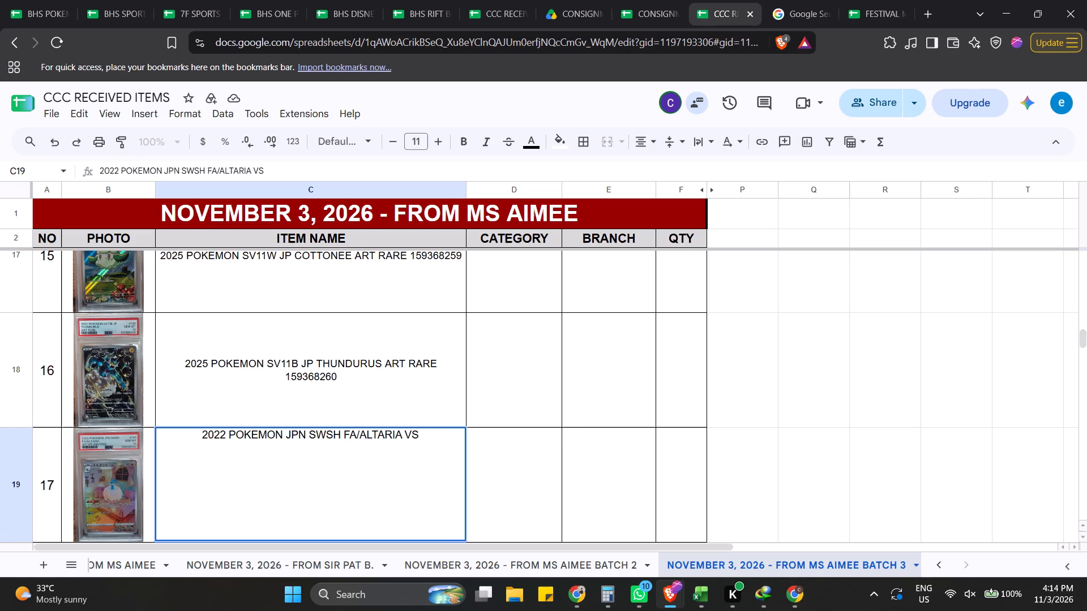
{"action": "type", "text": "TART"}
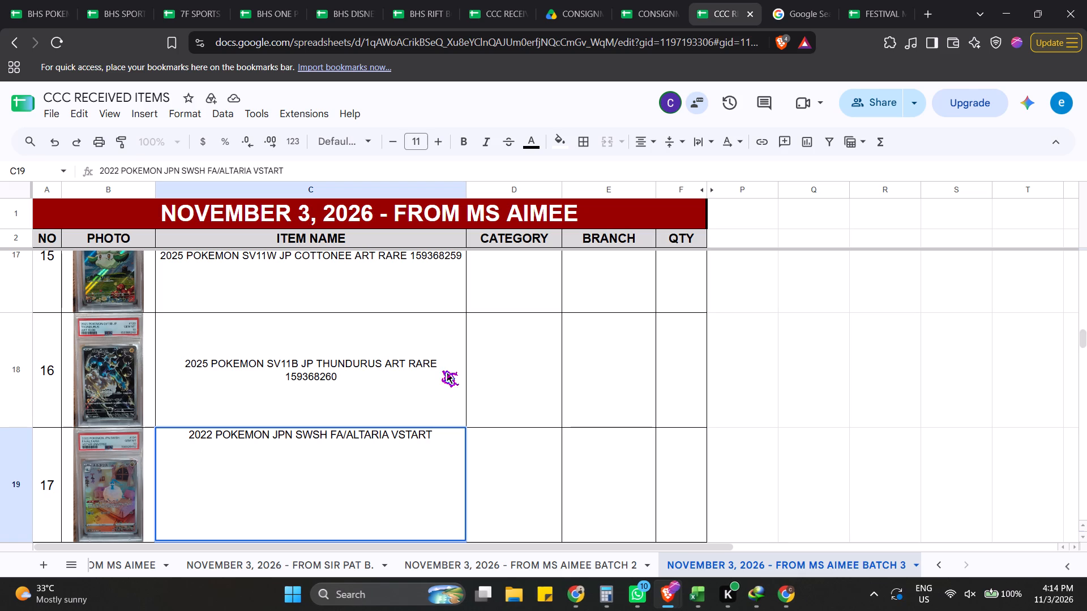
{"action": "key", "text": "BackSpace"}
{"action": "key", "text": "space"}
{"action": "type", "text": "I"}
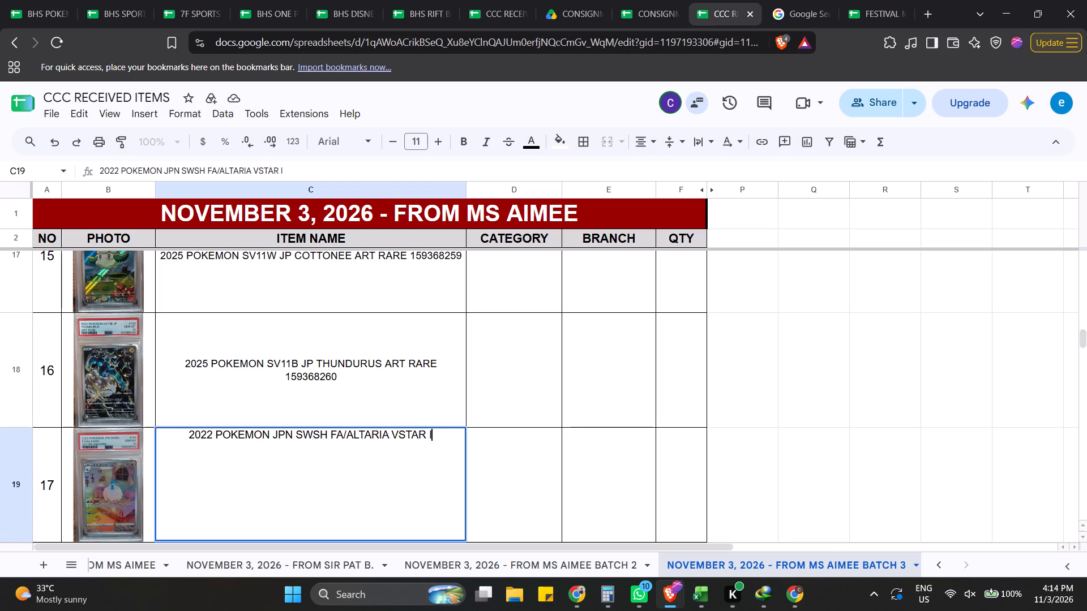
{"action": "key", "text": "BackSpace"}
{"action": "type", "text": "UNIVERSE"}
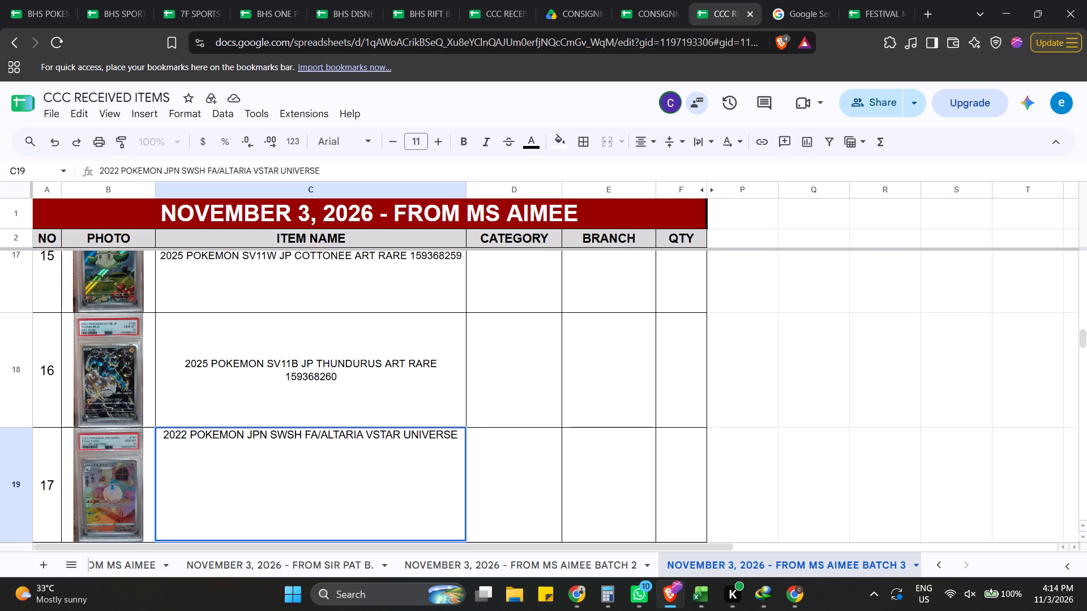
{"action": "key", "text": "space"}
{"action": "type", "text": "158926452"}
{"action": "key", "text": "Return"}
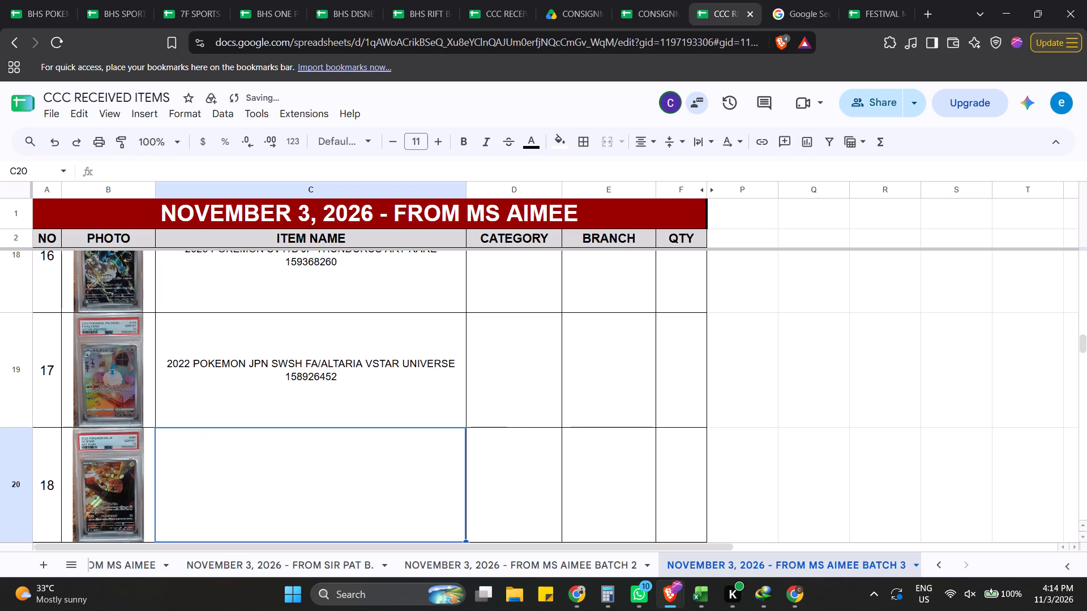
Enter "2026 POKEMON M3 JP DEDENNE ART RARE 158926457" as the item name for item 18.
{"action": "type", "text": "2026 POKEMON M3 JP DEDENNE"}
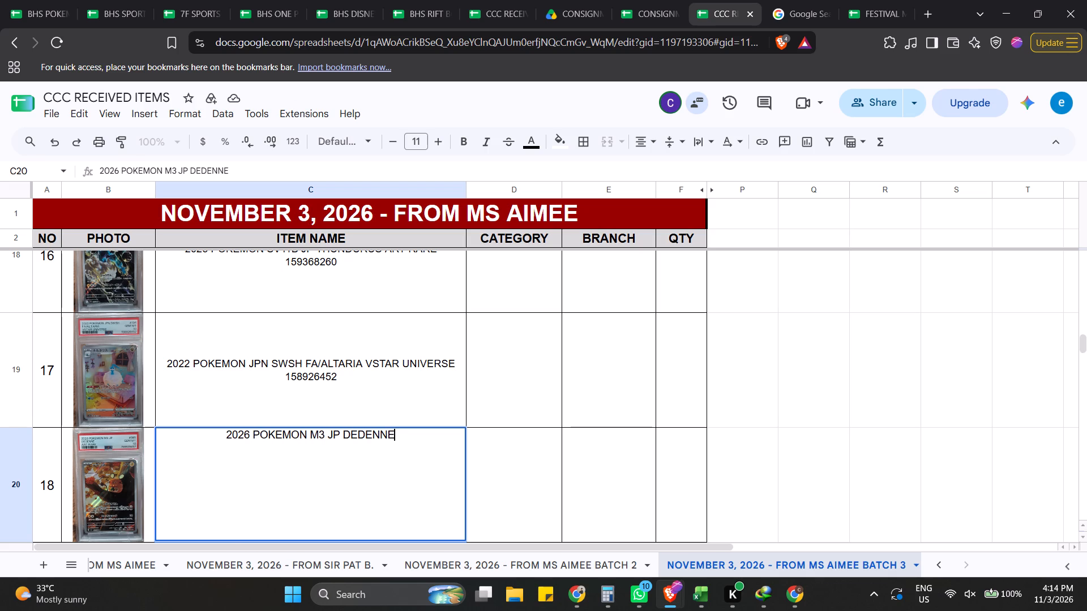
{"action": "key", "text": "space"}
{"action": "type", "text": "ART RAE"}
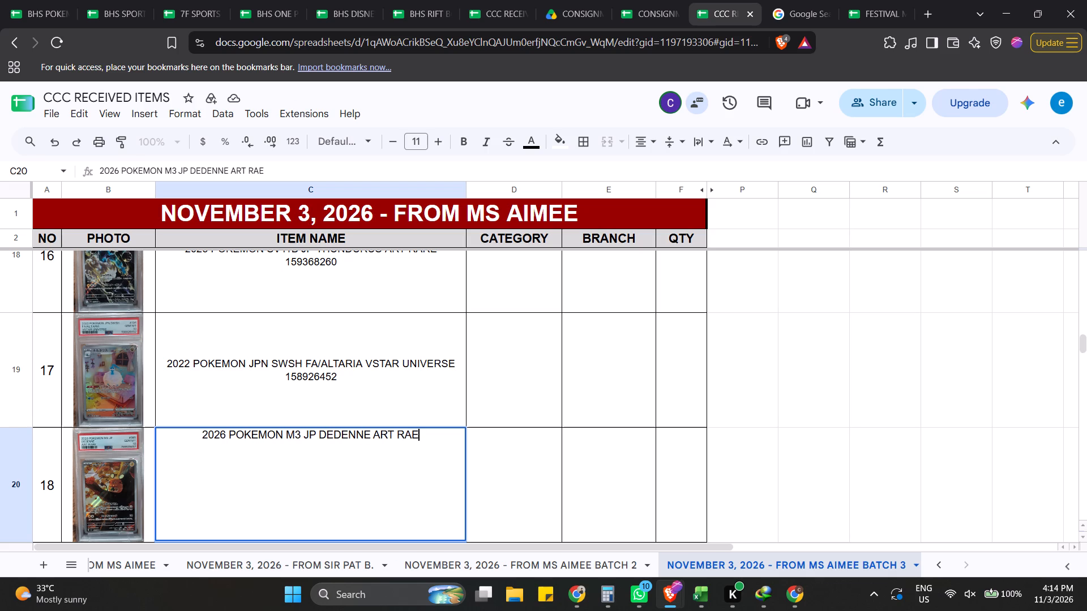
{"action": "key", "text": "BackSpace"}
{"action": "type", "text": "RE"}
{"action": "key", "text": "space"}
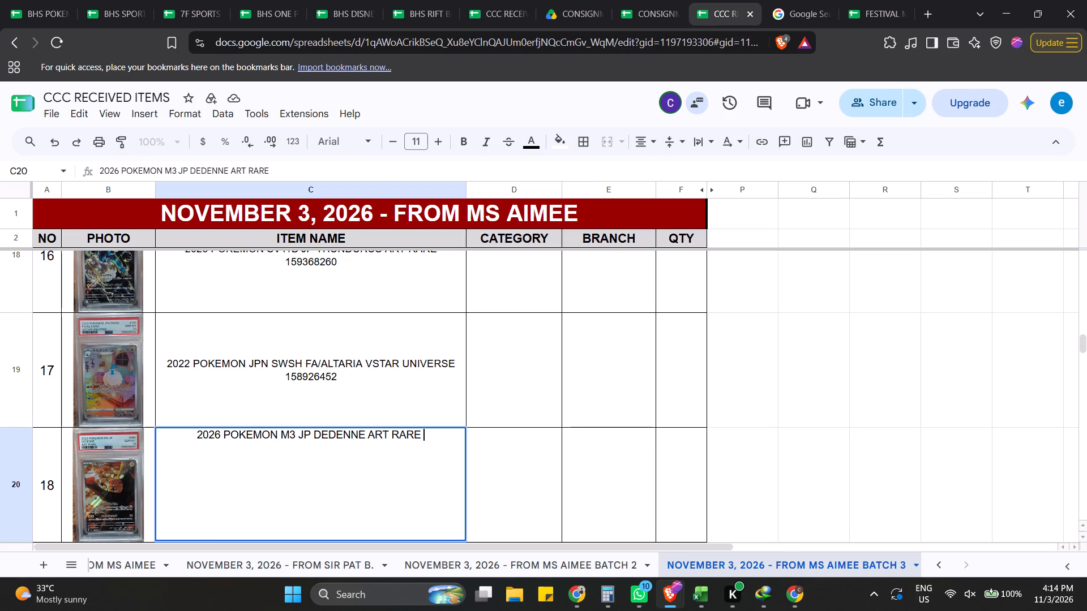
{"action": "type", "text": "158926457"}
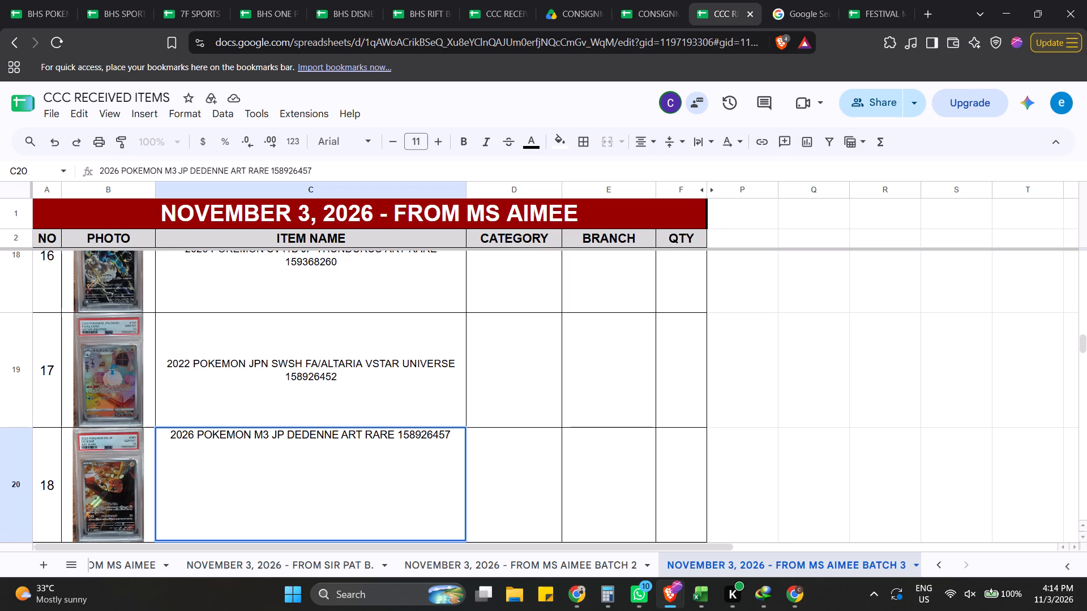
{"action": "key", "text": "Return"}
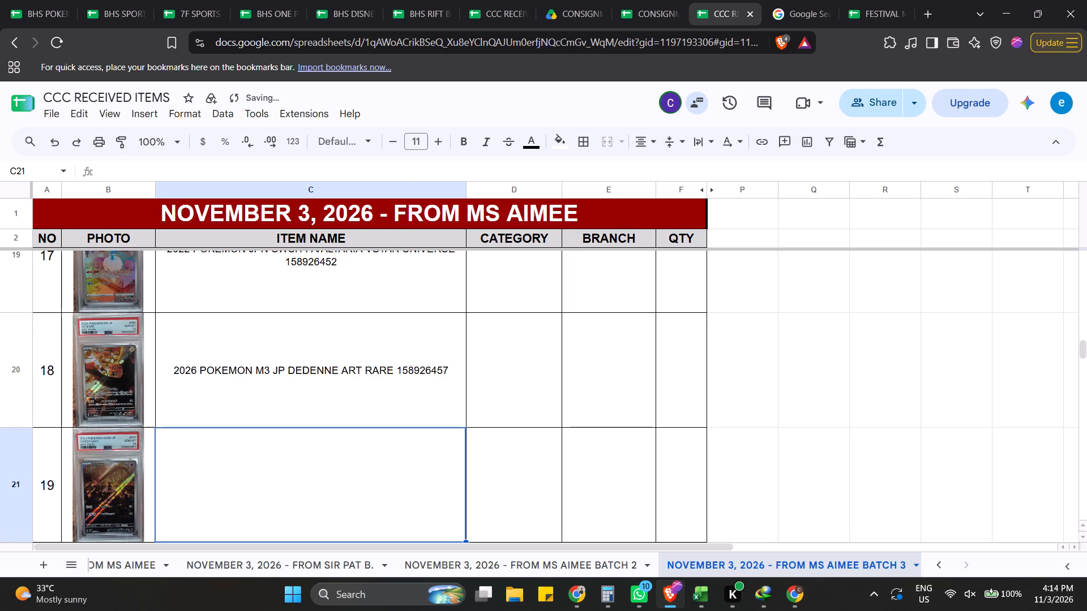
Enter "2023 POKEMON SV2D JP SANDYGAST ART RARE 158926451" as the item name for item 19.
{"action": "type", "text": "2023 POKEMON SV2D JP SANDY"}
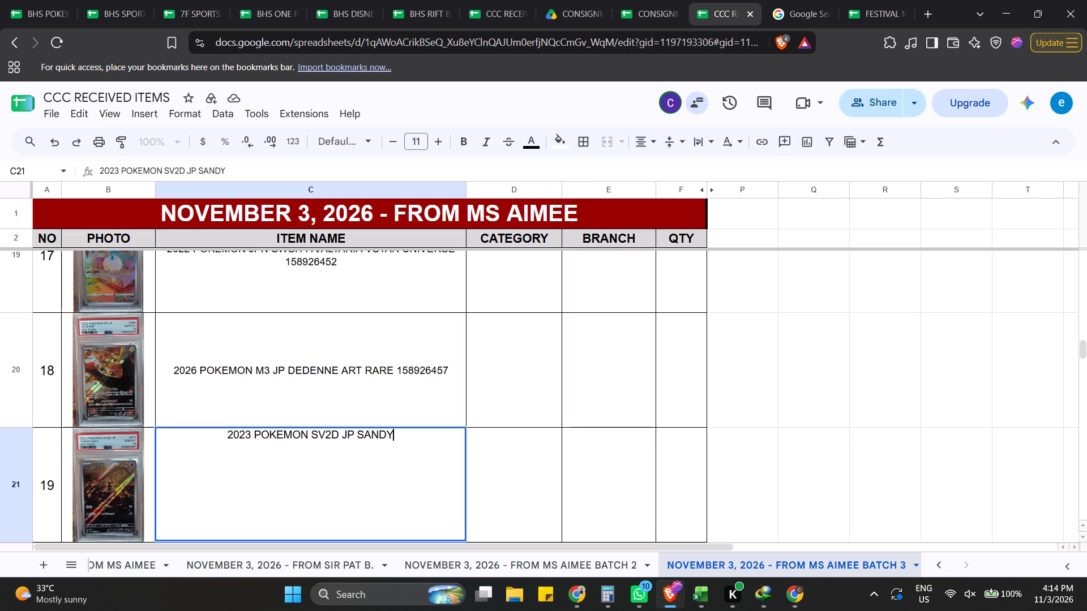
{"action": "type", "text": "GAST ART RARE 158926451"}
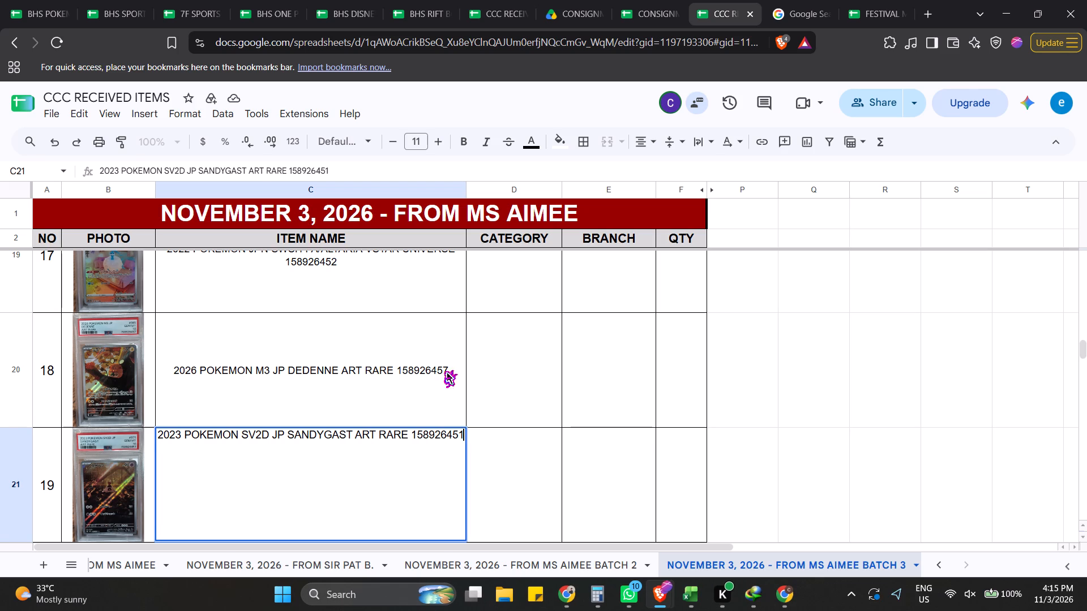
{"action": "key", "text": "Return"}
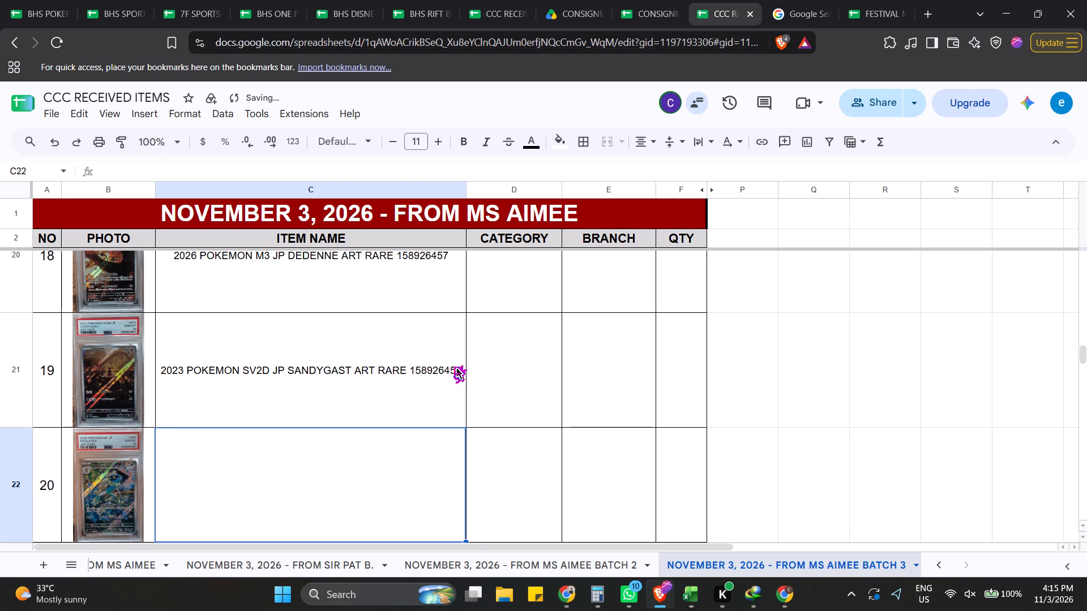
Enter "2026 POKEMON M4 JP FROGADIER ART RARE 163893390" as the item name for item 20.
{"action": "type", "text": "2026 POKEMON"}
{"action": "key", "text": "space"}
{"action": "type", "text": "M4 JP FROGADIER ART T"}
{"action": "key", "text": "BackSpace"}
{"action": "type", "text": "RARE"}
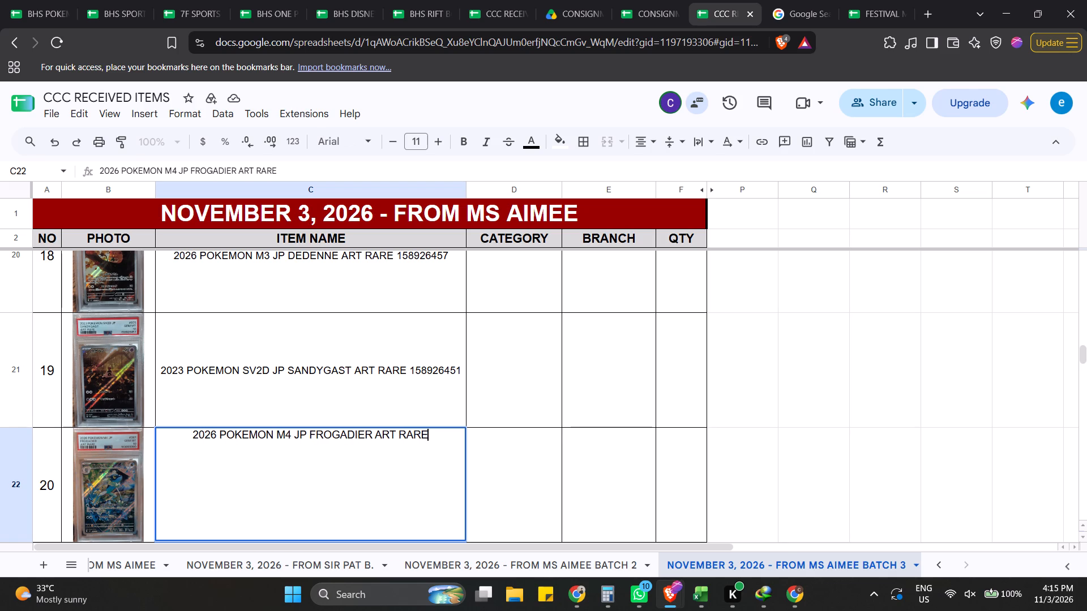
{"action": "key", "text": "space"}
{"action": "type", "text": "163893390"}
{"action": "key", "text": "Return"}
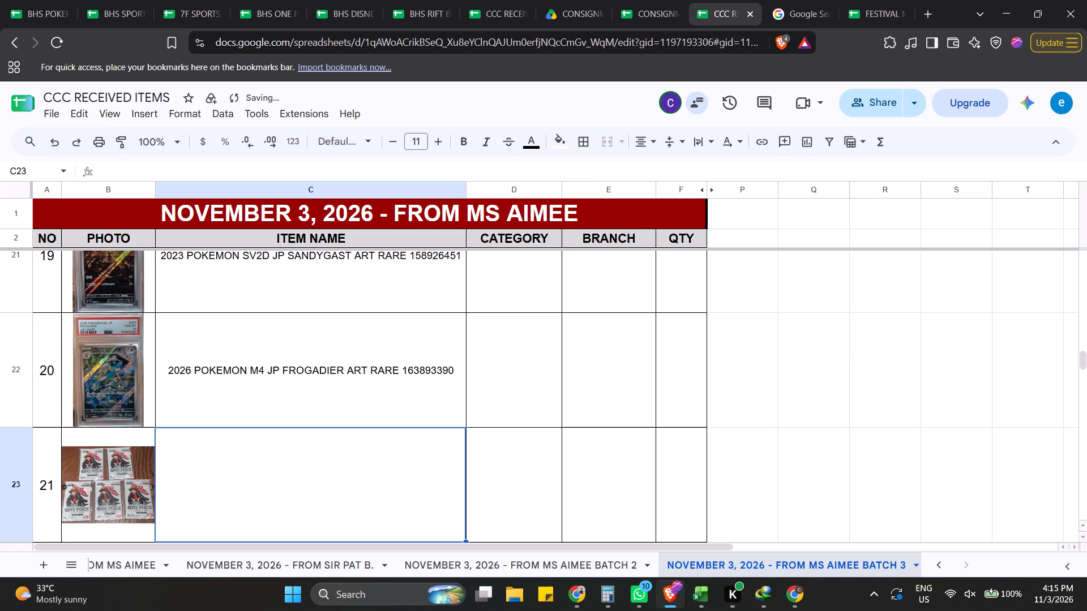
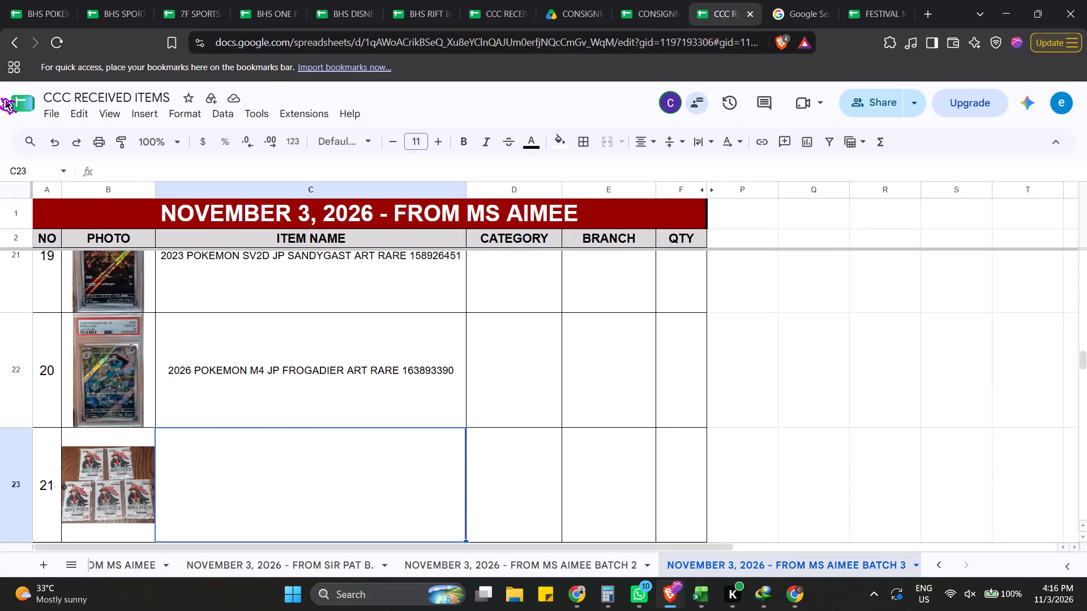
Enter "ONE PIECE SAIKYO JUMP PROMO" as the item name for item 21.
{"action": "type", "text": "SA"}
{"action": "key", "text": "BackSpace"}
{"action": "key", "text": "BackSpace"}
{"action": "key", "text": "BackSpace"}
{"action": "type", "text": "ONE PIECE"}
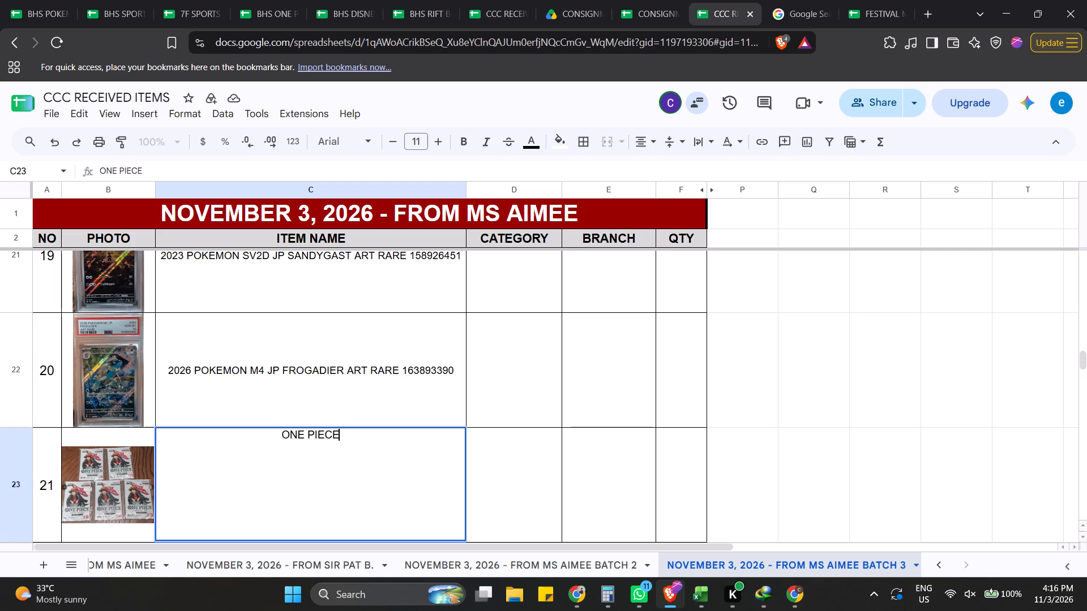
{"action": "key", "text": "space"}
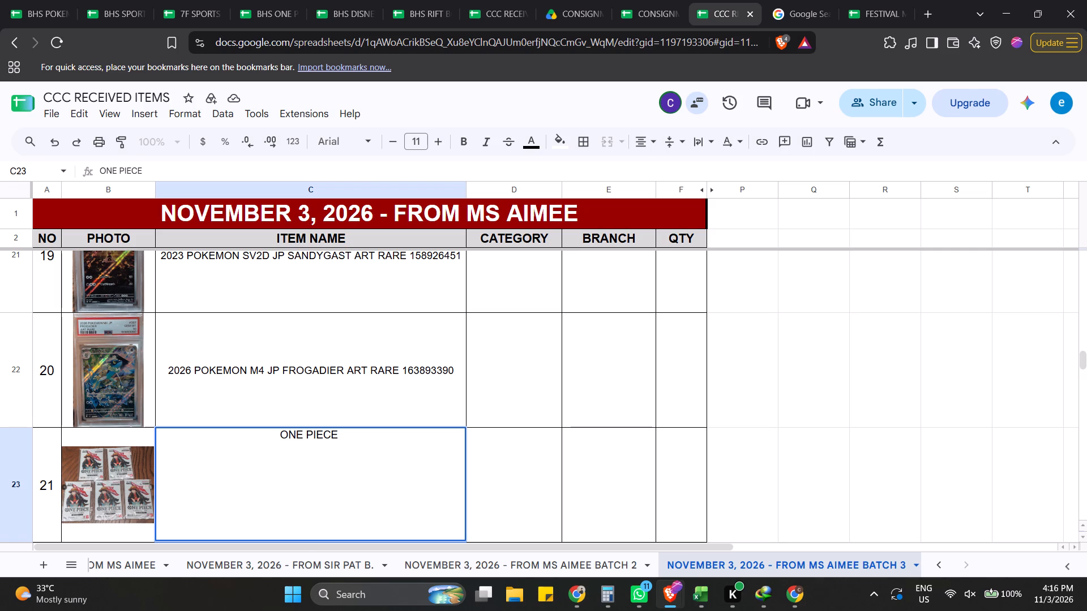
{"action": "type", "text": "SAI"}
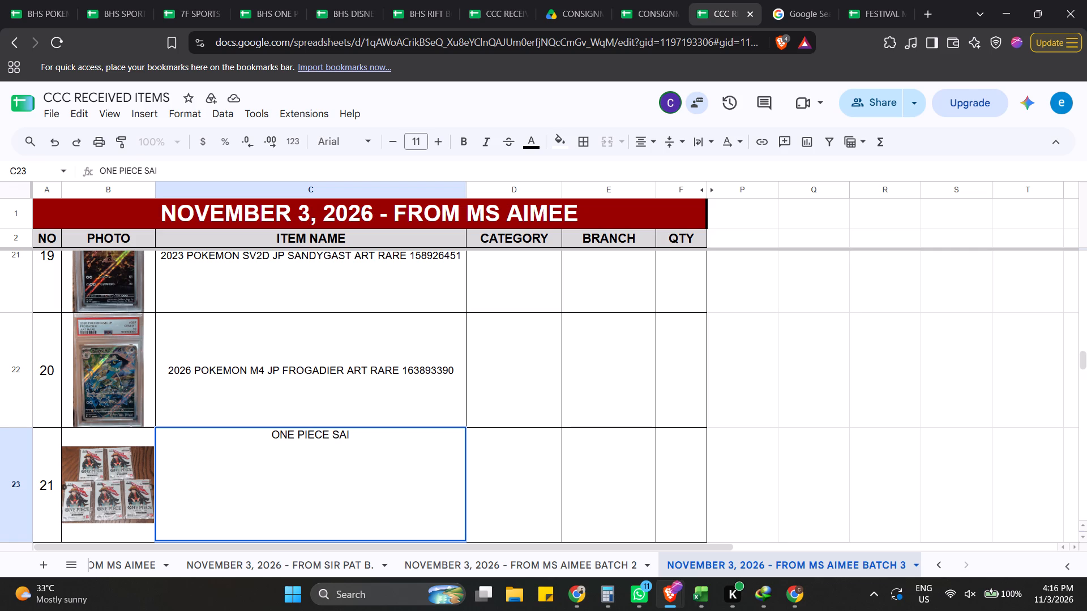
{"action": "type", "text": "KYO"}
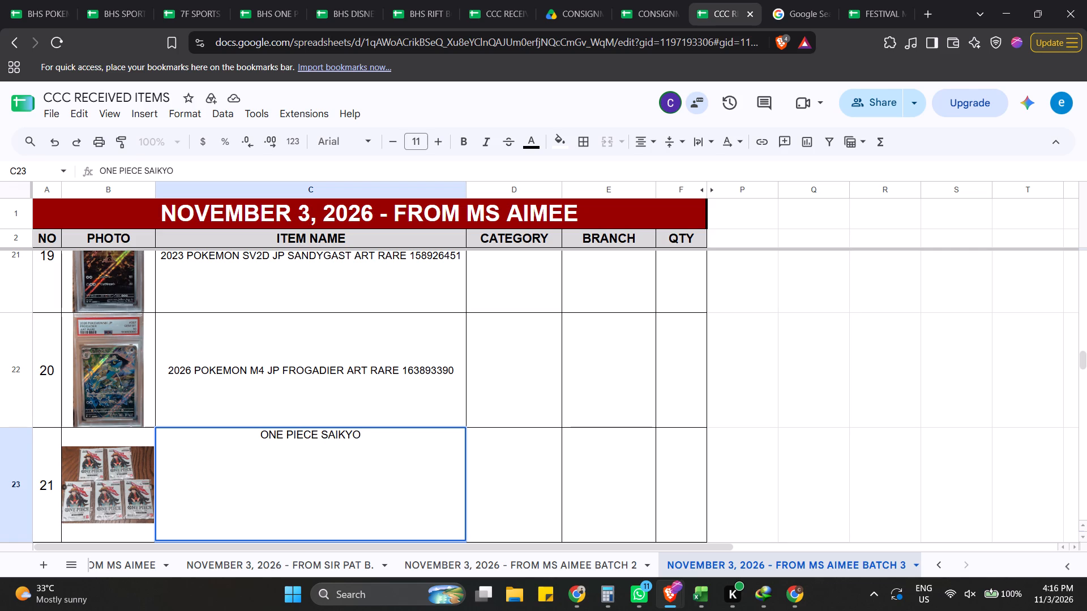
{"action": "key", "text": "space"}
{"action": "type", "text": "JUMP PROMO"}
{"action": "key", "text": "space"}
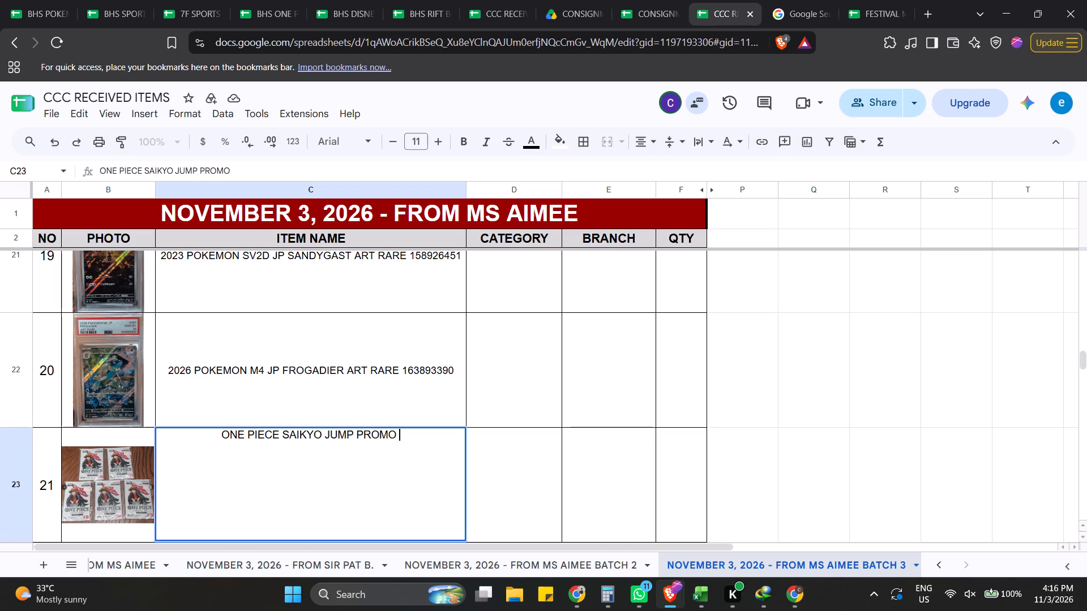
{"action": "key", "text": "BackSpace"}
{"action": "key", "text": "Tab"}
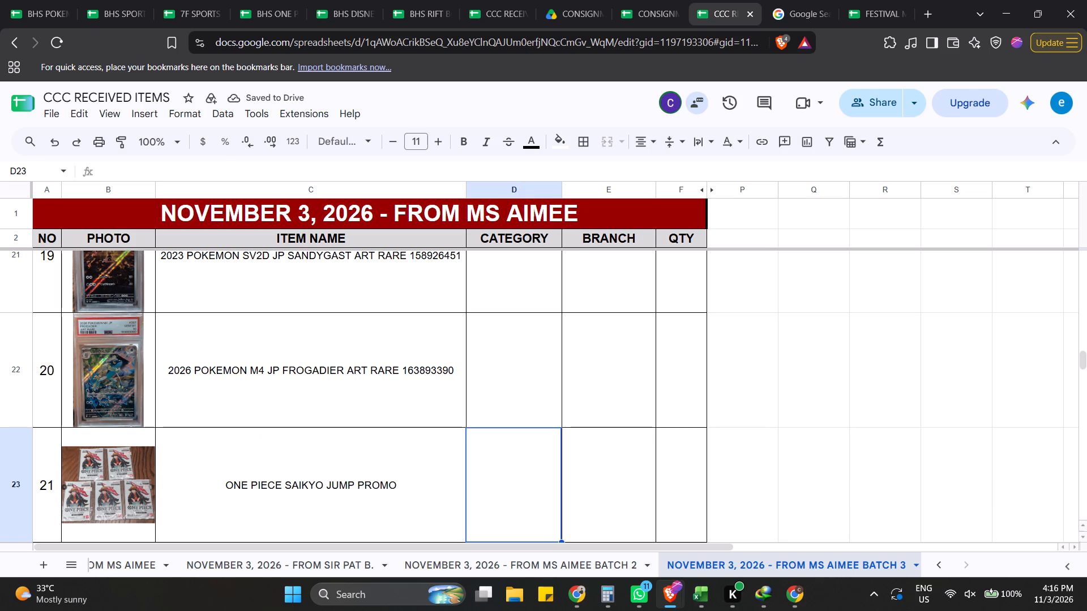
Complete item 21 with branch WH, quantity 5 and category ONE PIECE.
{"action": "key", "text": "Tab"}
{"action": "type", "text": "WH"}
{"action": "key", "text": "Tab"}
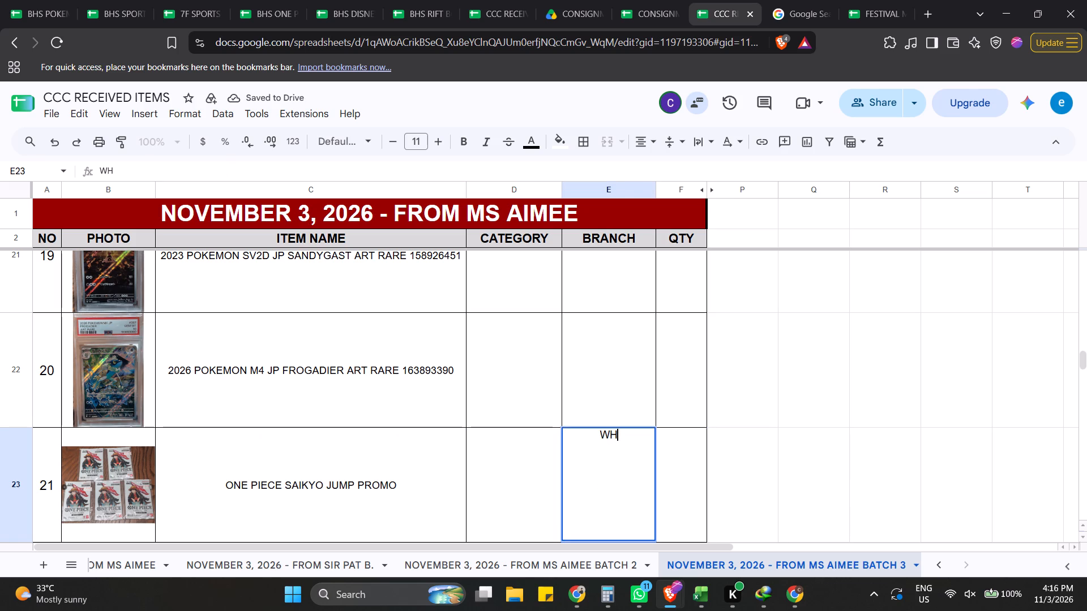
{"action": "key", "text": "5"}
{"action": "key", "text": "Left"}
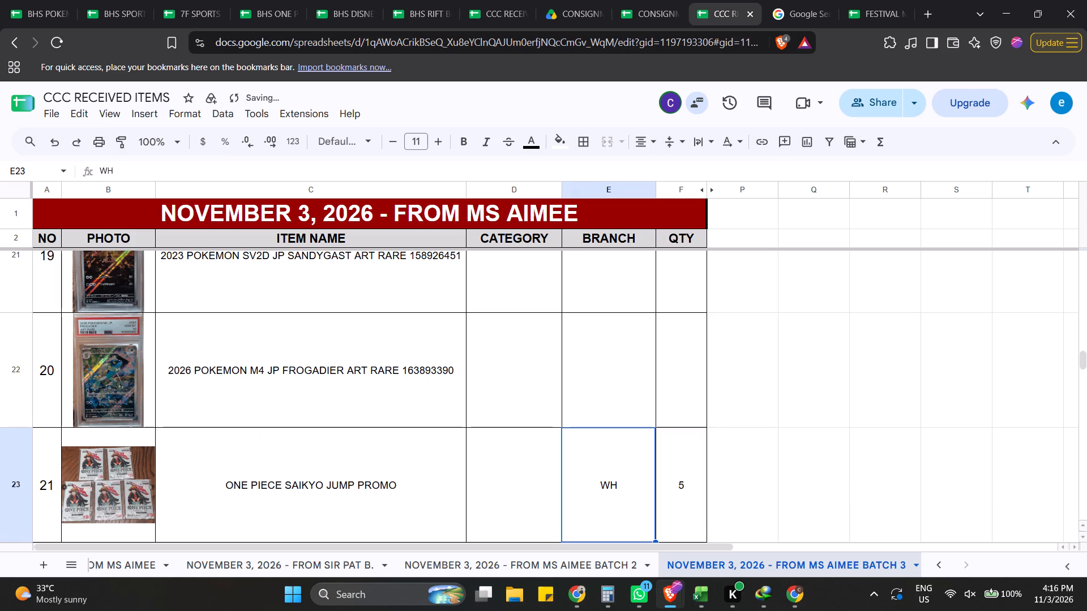
{"action": "left_click", "coordinate": [503, 477]}
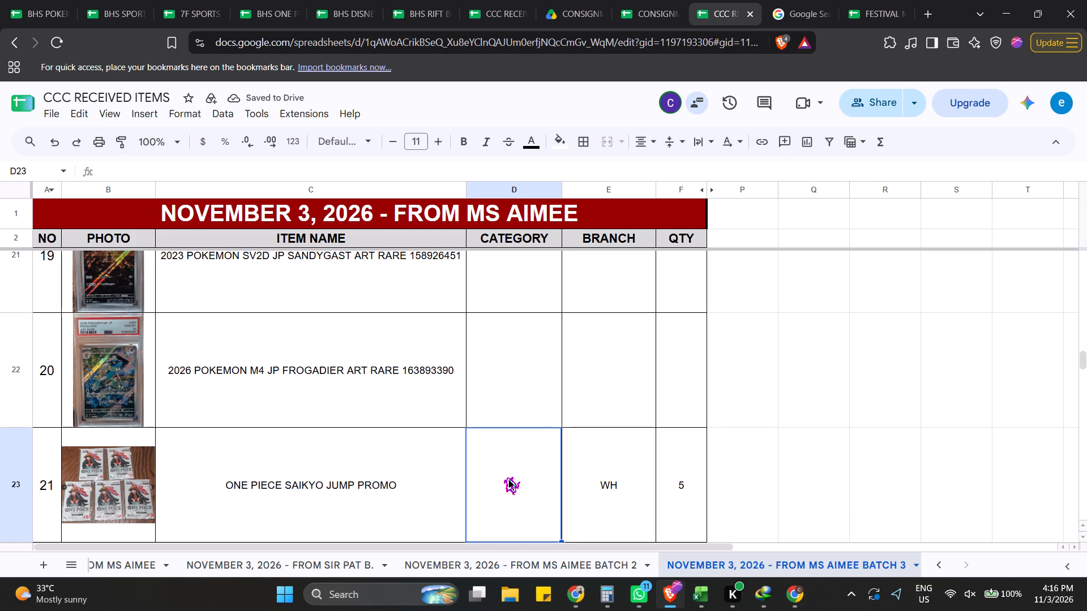
{"action": "type", "text": "ONE PIECE"}
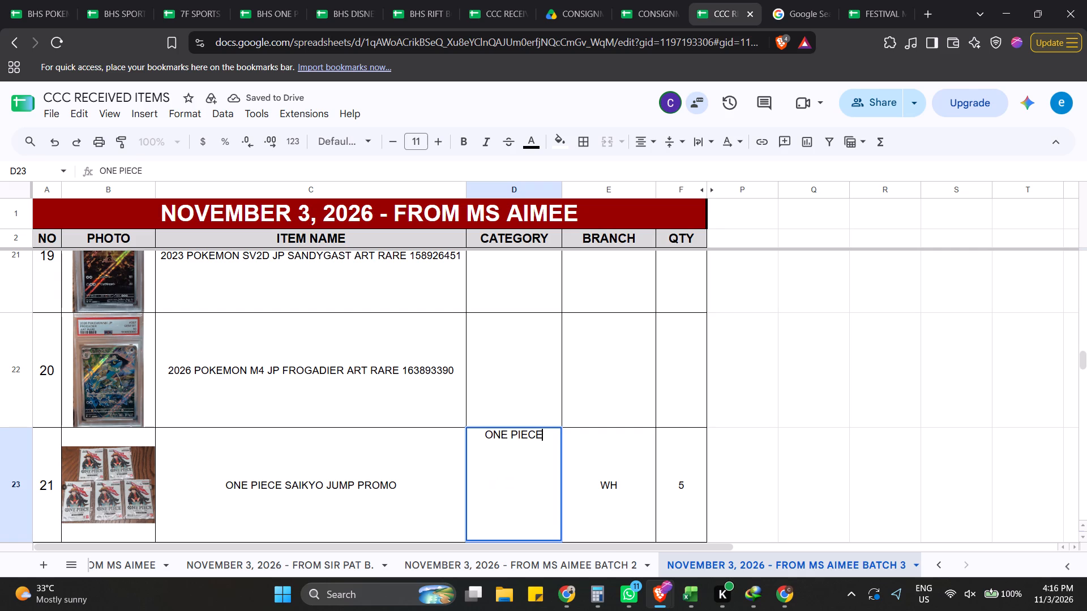
{"action": "key", "text": "Return"}
Enter POKEMON as the category for item 20 and fill it upward through item 1.
{"action": "scroll", "coordinate": [468, 386], "scroll_direction": "up", "scroll_amount": 5}
{"action": "left_click", "coordinate": [519, 386]}
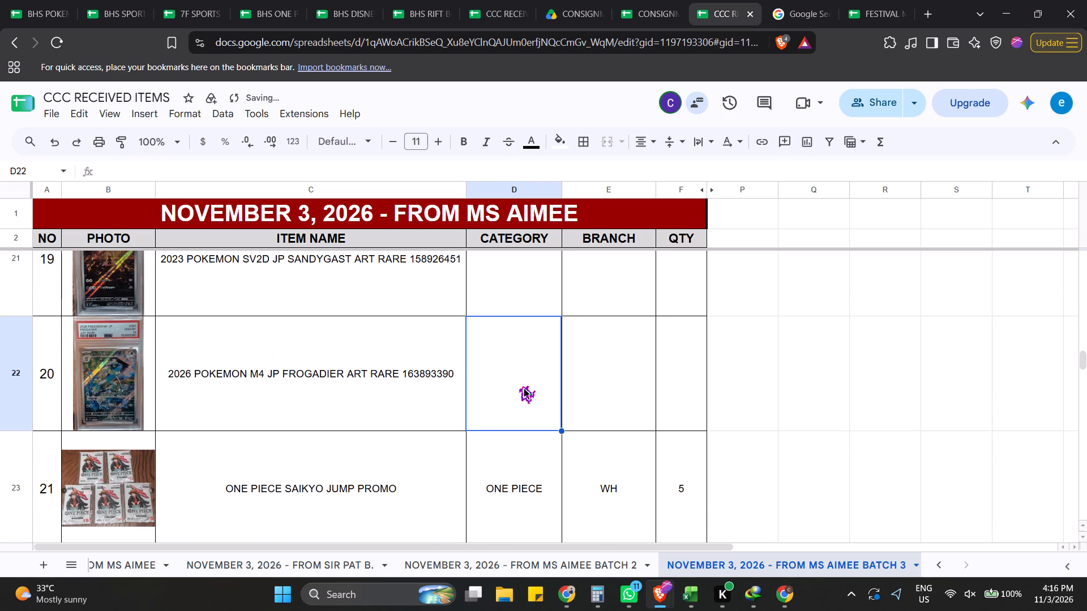
{"action": "type", "text": "POKEMON"}
{"action": "key", "text": "Return"}
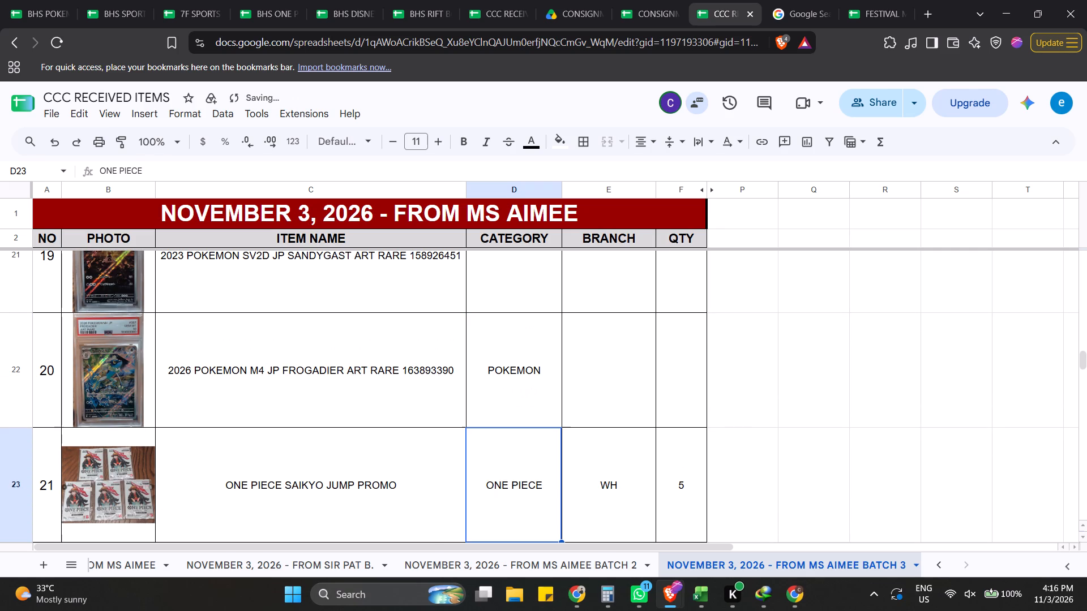
{"action": "scroll", "coordinate": [429, 247], "scroll_direction": "up", "scroll_amount": 3}
{"action": "left_click", "coordinate": [533, 429]}
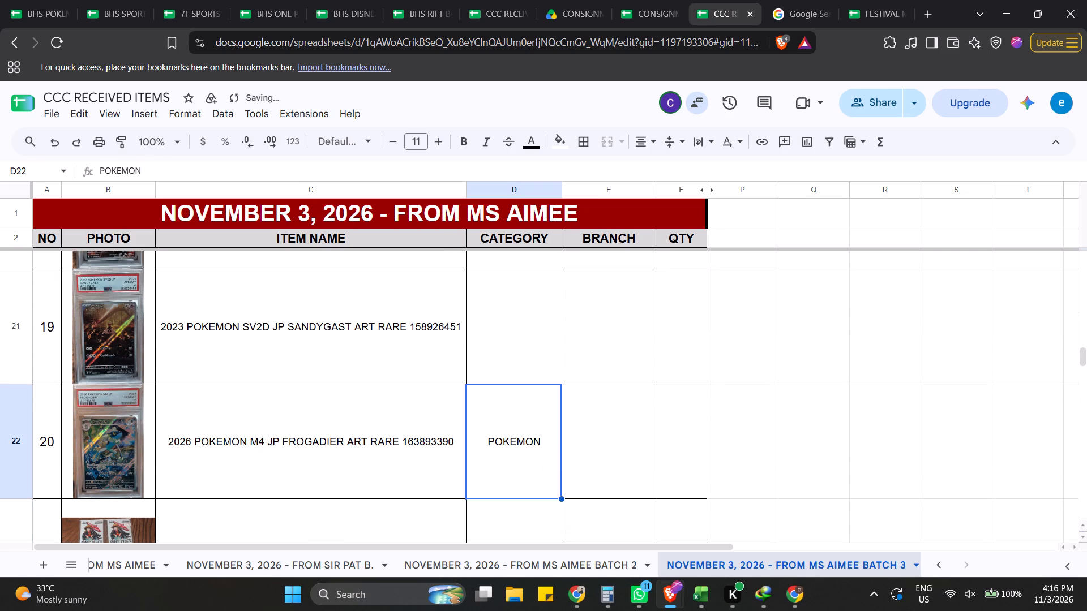
{"action": "left_click_drag", "start_coordinate": [560, 496], "coordinate": [543, 305]}
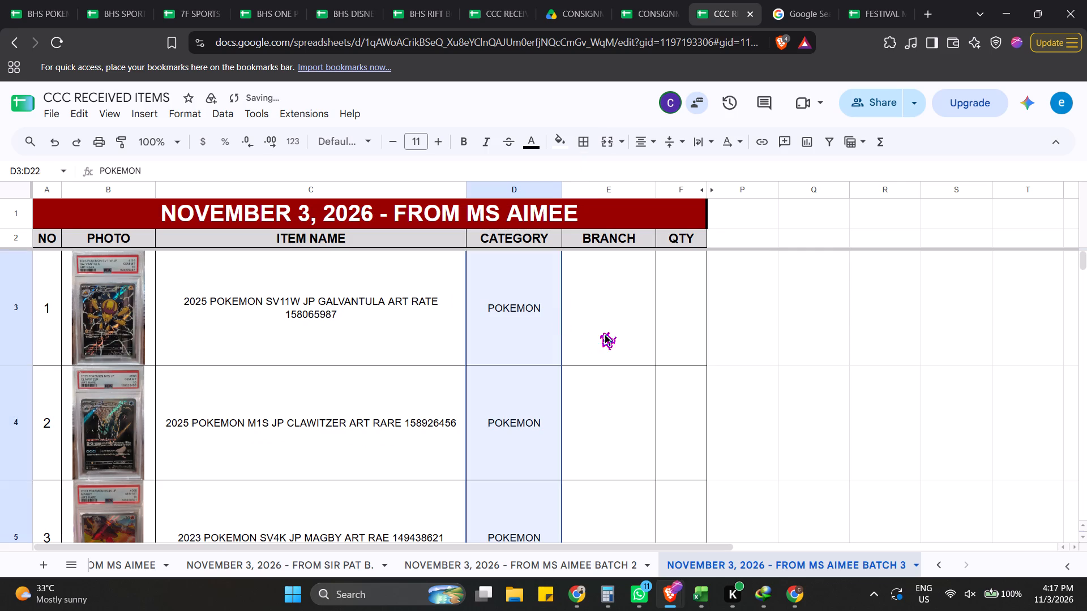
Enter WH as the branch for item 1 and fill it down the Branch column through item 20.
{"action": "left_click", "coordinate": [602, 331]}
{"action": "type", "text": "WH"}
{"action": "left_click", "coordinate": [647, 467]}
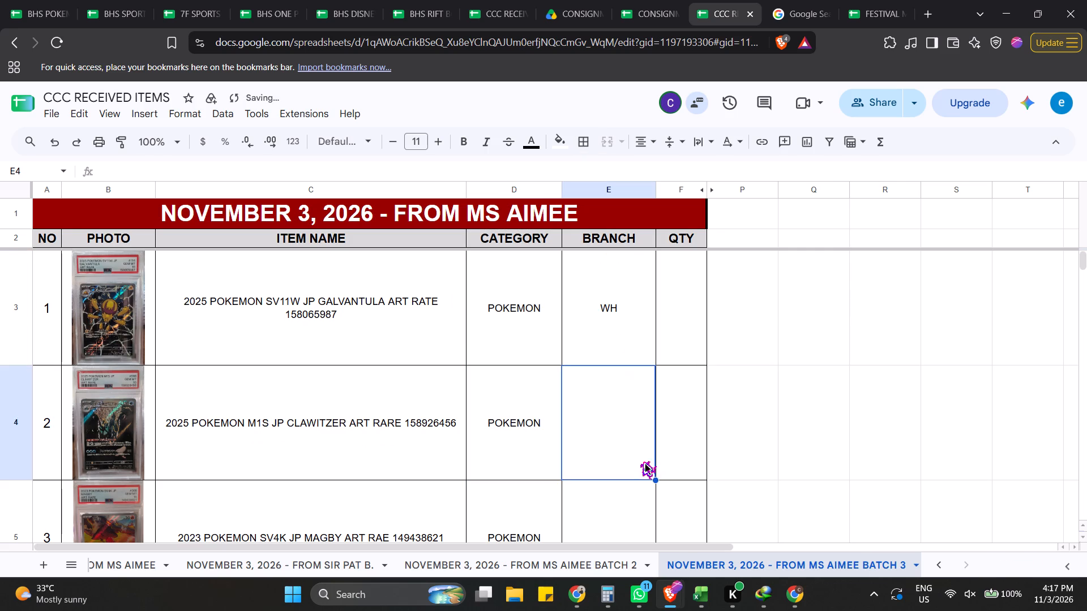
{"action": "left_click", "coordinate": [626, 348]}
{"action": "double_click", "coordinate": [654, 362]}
Enter 1 as the quantity for item 1.
{"action": "left_click", "coordinate": [679, 326]}
{"action": "key", "text": "1"}
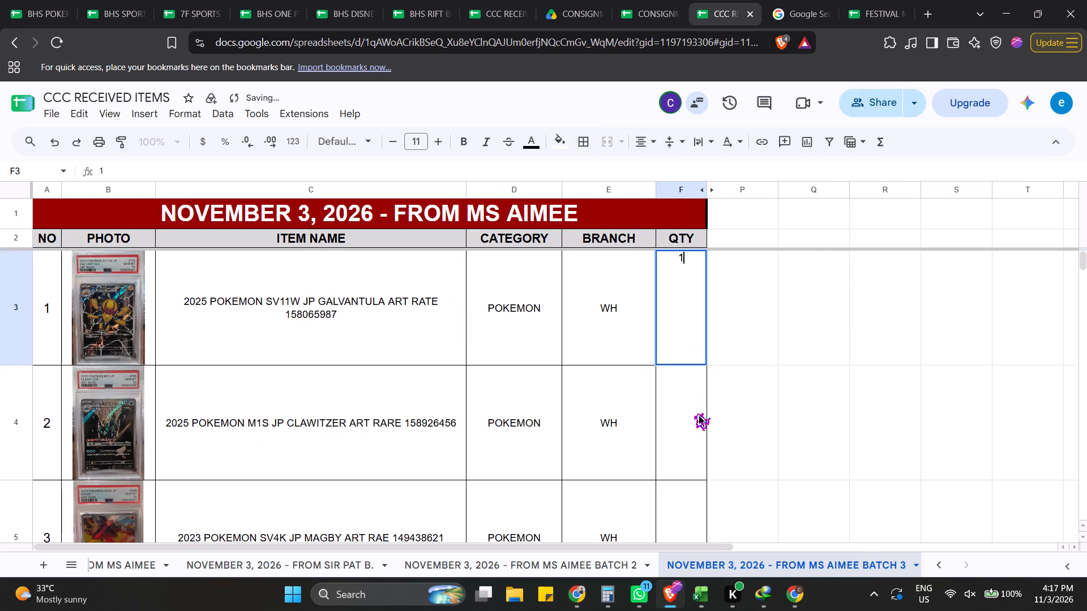
{"action": "left_click", "coordinate": [694, 413]}
{"action": "left_click", "coordinate": [689, 312]}
Change the branch of item 1 to 7F and fill it down through item 14.
{"action": "left_click", "coordinate": [620, 307]}
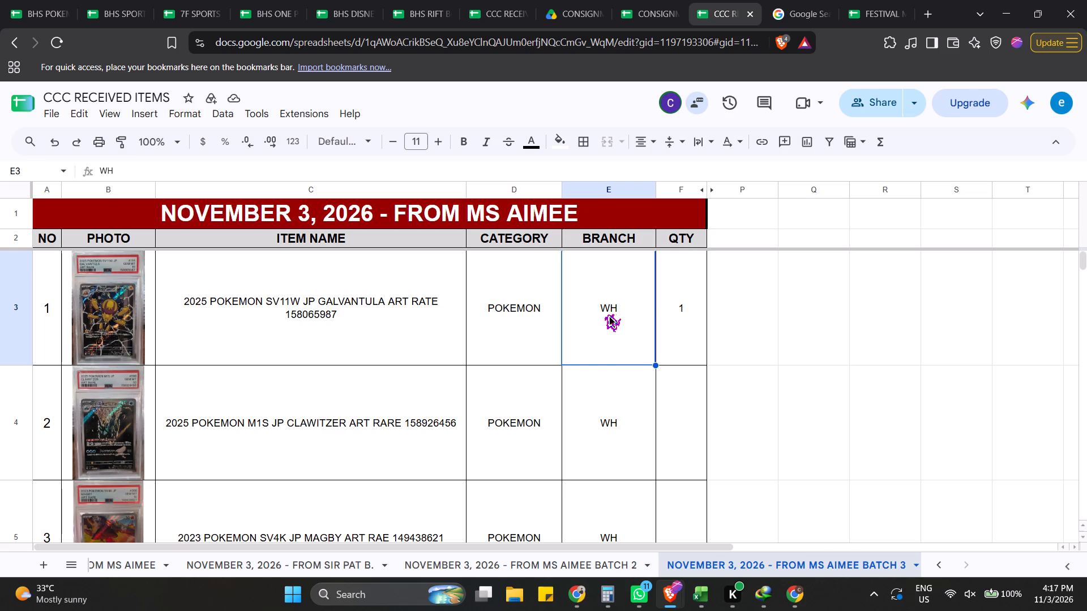
{"action": "type", "text": "7F"}
{"action": "left_click", "coordinate": [705, 394]}
{"action": "left_click", "coordinate": [606, 320]}
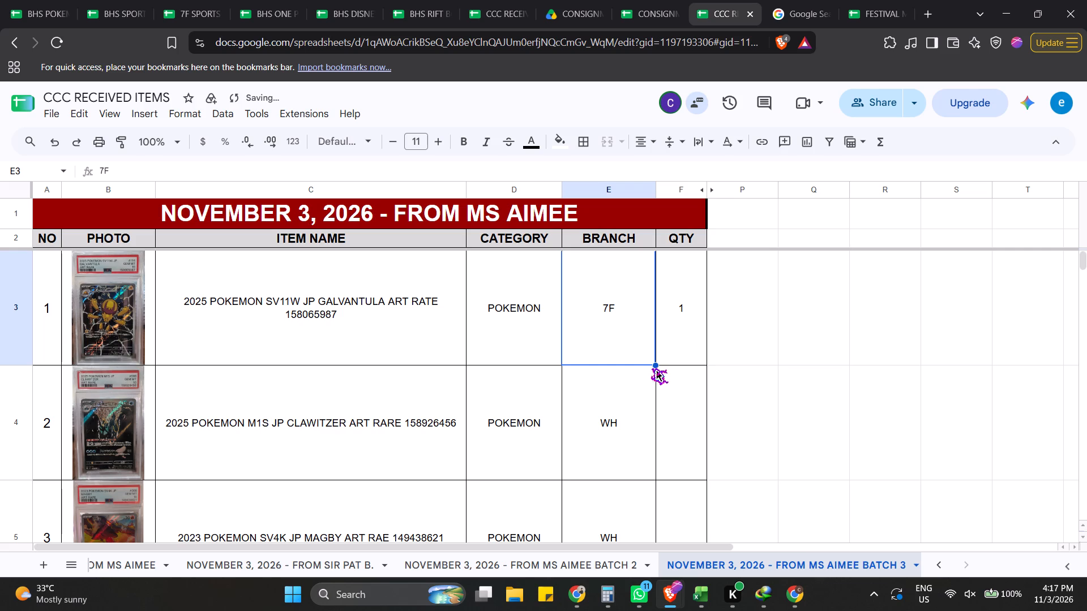
{"action": "double_click", "coordinate": [656, 364]}
{"action": "left_click_drag", "start_coordinate": [657, 365], "coordinate": [660, 580]}
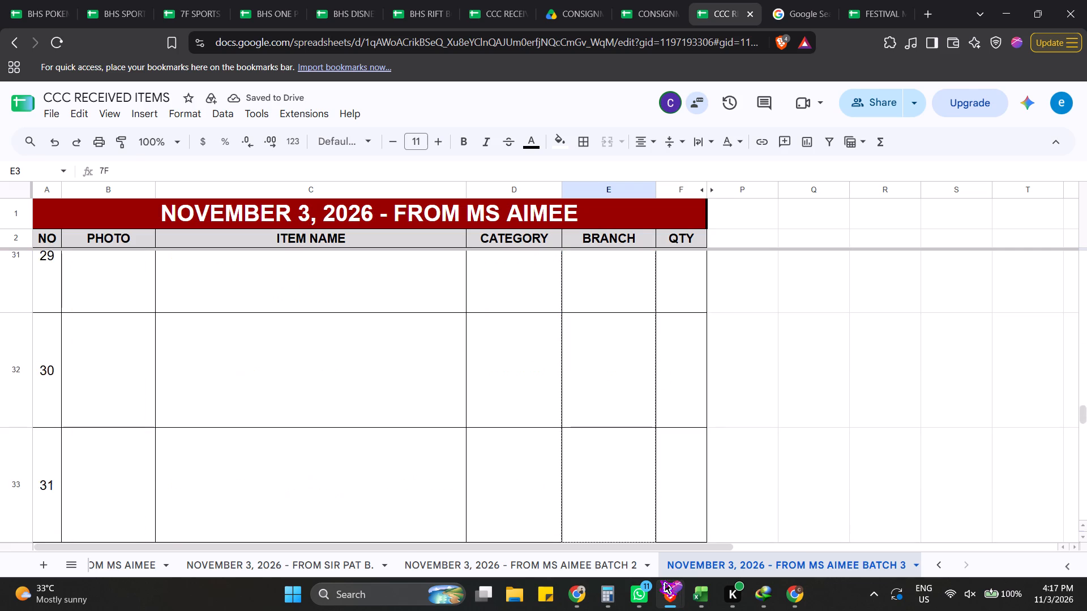
{"action": "left_click_drag", "start_coordinate": [660, 580], "coordinate": [626, 487]}
Extend the 7F branch from item 14 down through item 17.
{"action": "scroll", "coordinate": [621, 410], "scroll_direction": "down", "scroll_amount": 4}
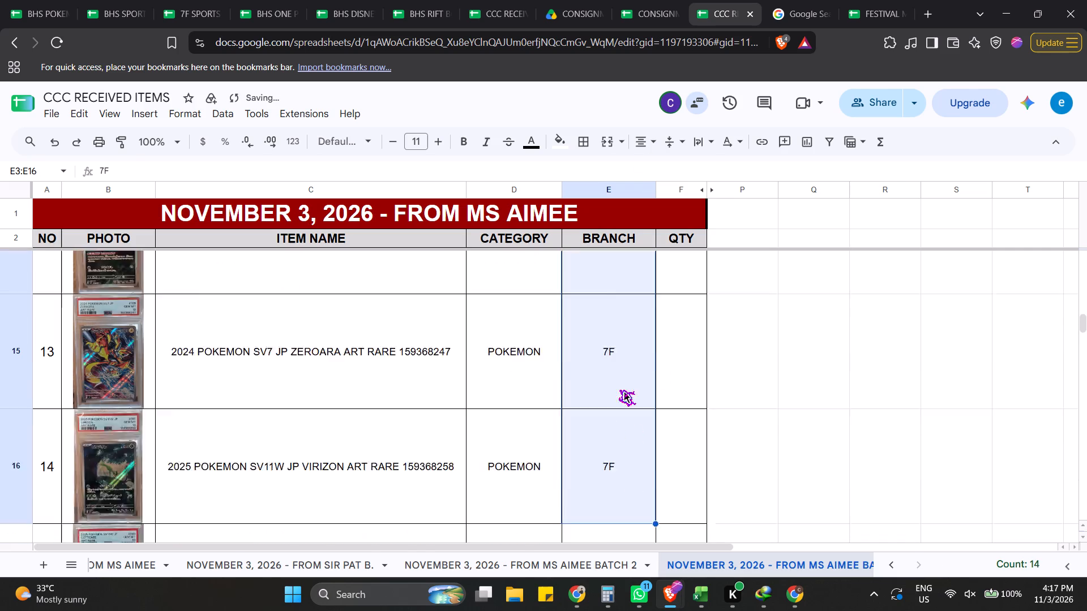
{"action": "scroll", "coordinate": [619, 389], "scroll_direction": "down", "scroll_amount": 1}
{"action": "scroll", "coordinate": [669, 462], "scroll_direction": "down", "scroll_amount": 4}
{"action": "left_click", "coordinate": [669, 452]}
{"action": "left_click", "coordinate": [632, 342]}
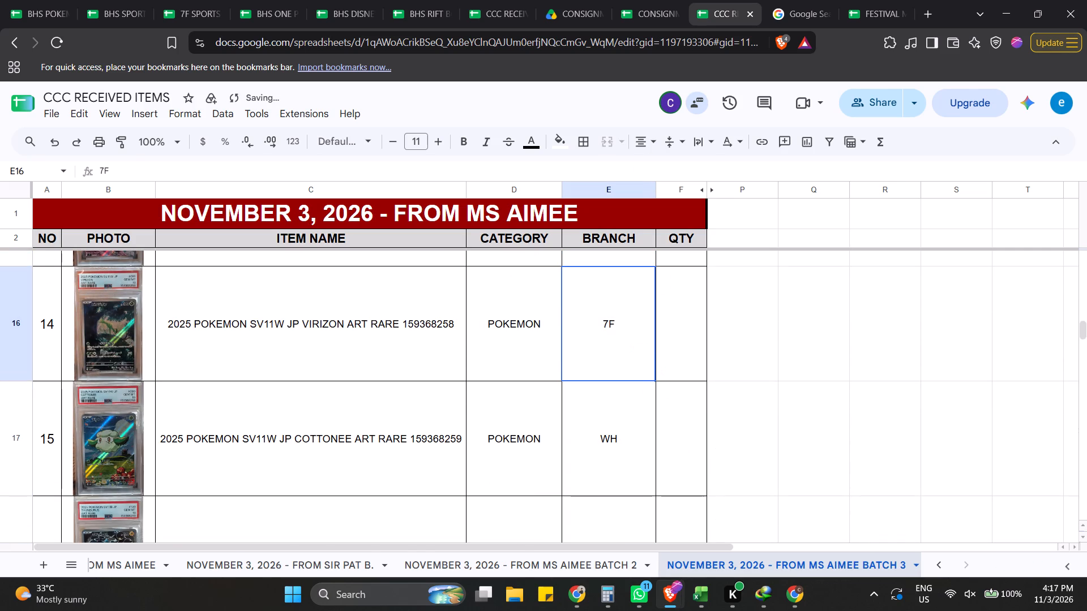
{"action": "left_click_drag", "start_coordinate": [655, 381], "coordinate": [645, 518]}
Copy the 7F branch from item 17 to items 18, 19 and 20.
{"action": "scroll", "coordinate": [664, 429], "scroll_direction": "down", "scroll_amount": 8}
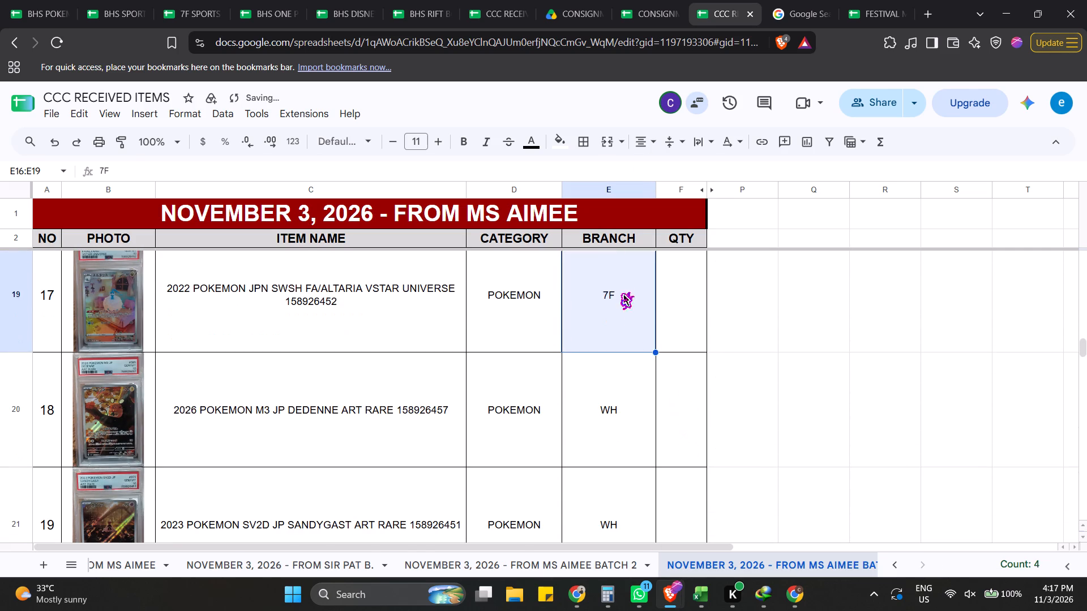
{"action": "left_click", "coordinate": [618, 289]}
{"action": "key", "text": "ctrl+c"}
{"action": "left_click", "coordinate": [608, 402], "text": "ctrl"}
{"action": "key", "text": "ctrl+v"}
{"action": "scroll", "coordinate": [610, 504], "scroll_direction": "down", "scroll_amount": 4}
{"action": "left_click", "coordinate": [612, 405]}
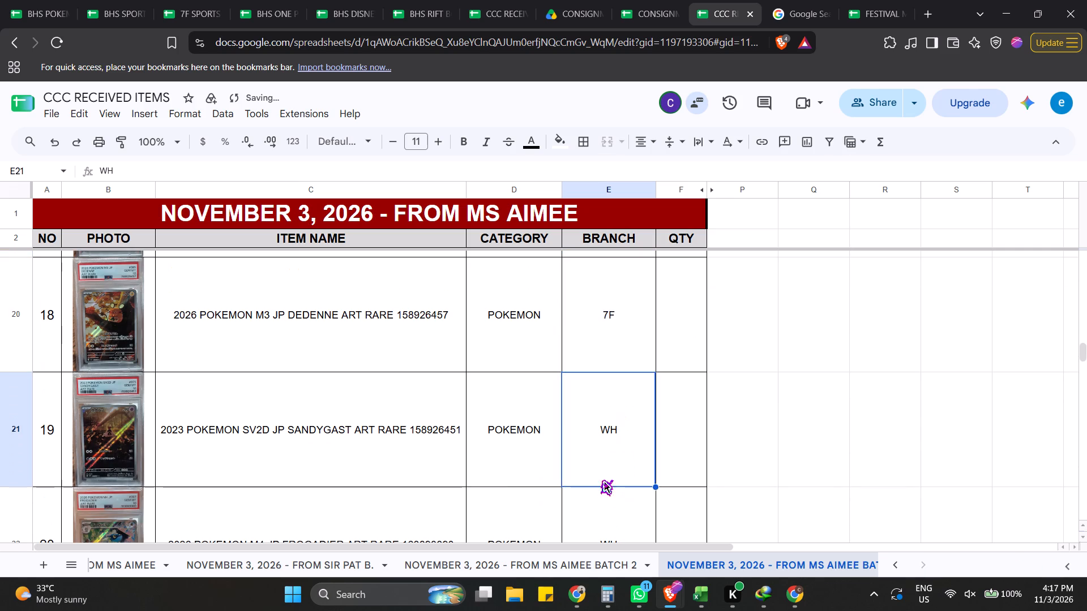
{"action": "key", "text": "ctrl+v"}
{"action": "scroll", "coordinate": [598, 488], "scroll_direction": "down", "scroll_amount": 3}
{"action": "left_click", "coordinate": [600, 456]}
{"action": "key", "text": "ctrl+v"}
Fill the quantity of 1 from item 1 down through item 20.
{"action": "scroll", "coordinate": [679, 434], "scroll_direction": "up", "scroll_amount": 18}
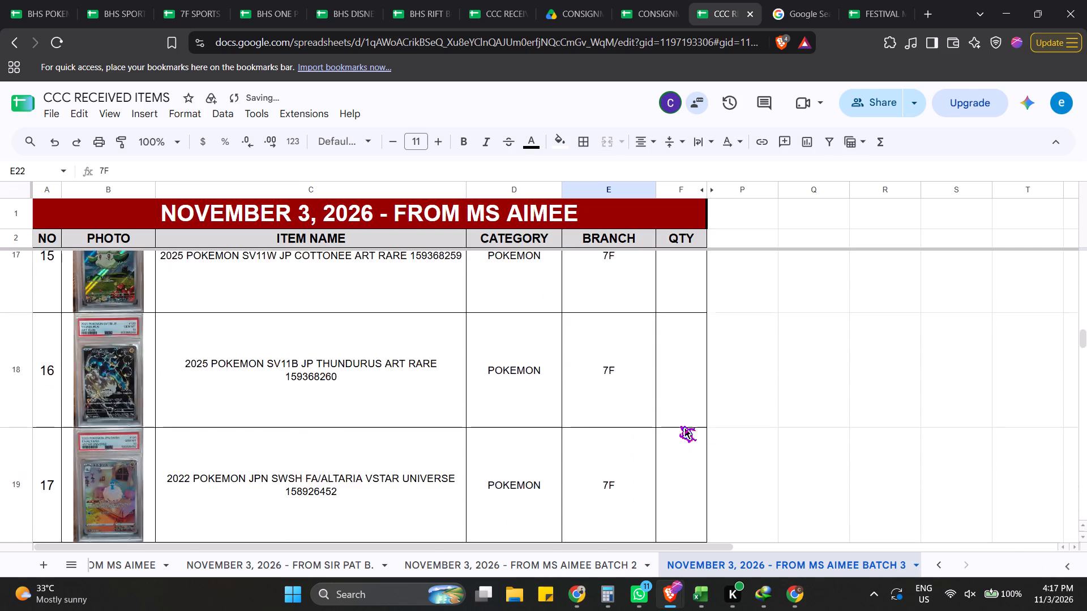
{"action": "scroll", "coordinate": [679, 425], "scroll_direction": "up", "scroll_amount": 20}
{"action": "scroll", "coordinate": [679, 425], "scroll_direction": "up", "scroll_amount": 20}
{"action": "scroll", "coordinate": [679, 425], "scroll_direction": "up", "scroll_amount": 1}
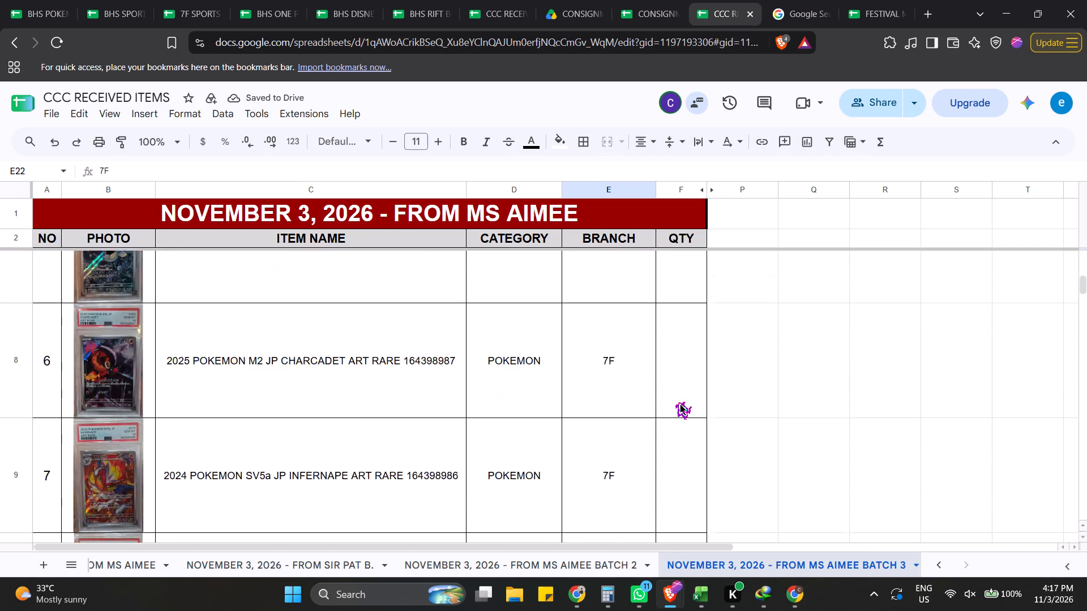
{"action": "scroll", "coordinate": [675, 402], "scroll_direction": "up", "scroll_amount": 20}
{"action": "scroll", "coordinate": [675, 402], "scroll_direction": "up", "scroll_amount": 8}
{"action": "left_click", "coordinate": [684, 326]}
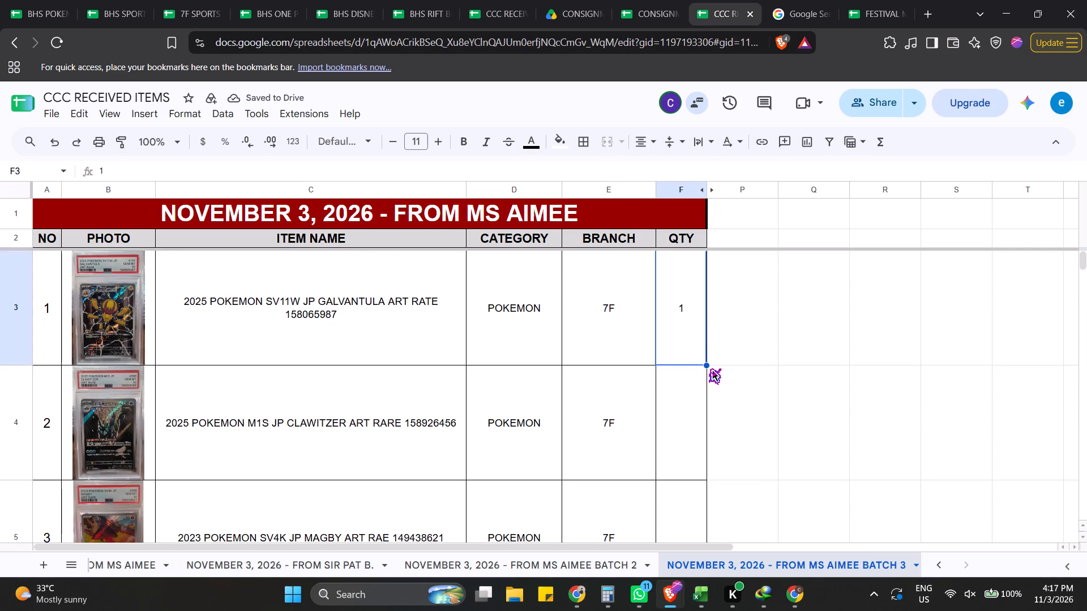
{"action": "double_click", "coordinate": [705, 367]}
Hide the unused rows 24 to 50 between item 21 and the Grand Total row.
{"action": "scroll", "coordinate": [643, 438], "scroll_direction": "down", "scroll_amount": 6}
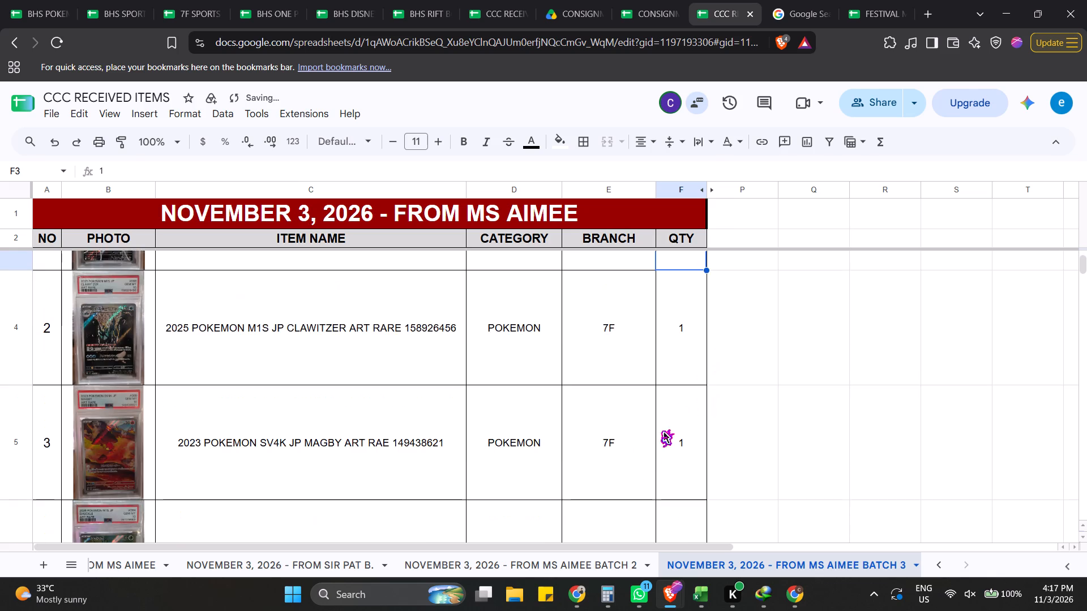
{"action": "left_click", "coordinate": [677, 401]}
{"action": "key", "text": "ctrl+Down"}
{"action": "key", "text": "Down"}
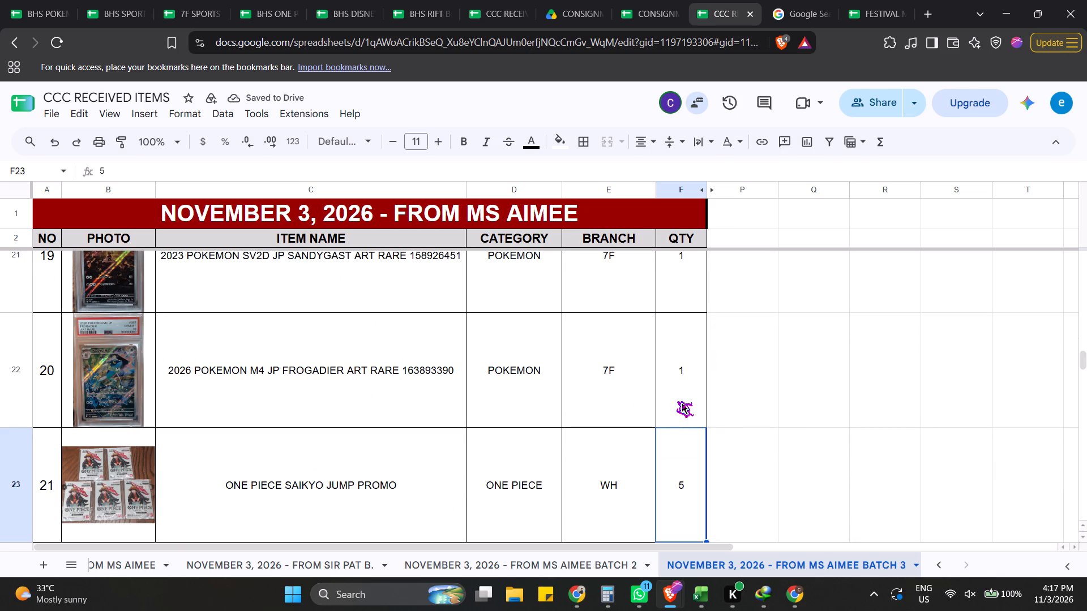
{"action": "scroll", "coordinate": [628, 405], "scroll_direction": "down", "scroll_amount": 4}
{"action": "scroll", "coordinate": [332, 376], "scroll_direction": "down", "scroll_amount": 1}
{"action": "scroll", "coordinate": [20, 355], "scroll_direction": "down", "scroll_amount": 5}
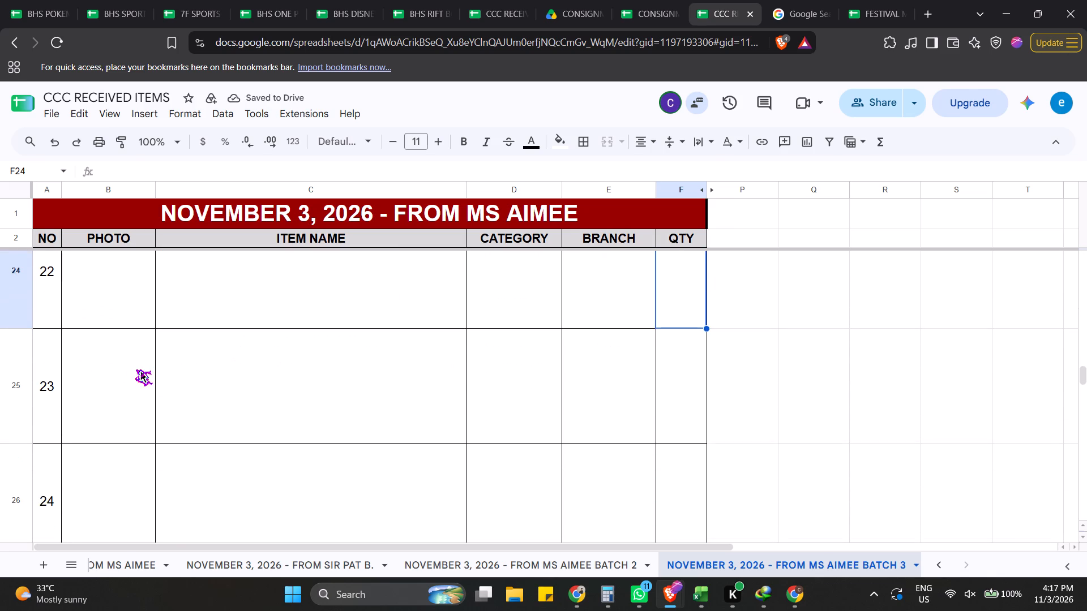
{"action": "scroll", "coordinate": [142, 397], "scroll_direction": "up", "scroll_amount": 5}
{"action": "left_click_drag", "start_coordinate": [22, 360], "coordinate": [29, 513]}
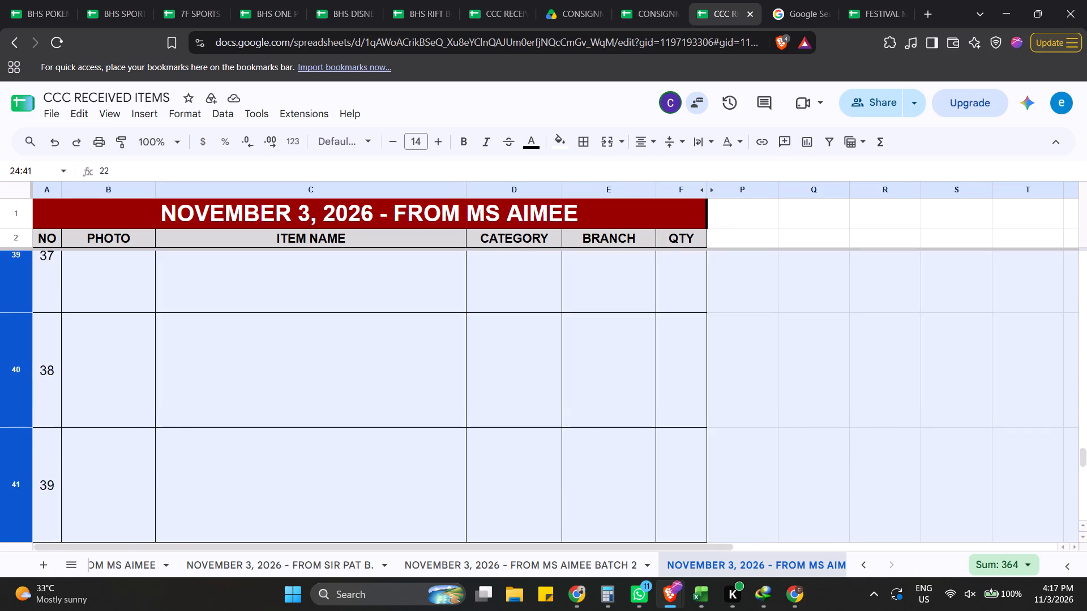
{"action": "left_click_drag", "start_coordinate": [29, 513], "coordinate": [14, 414]}
{"action": "right_click", "coordinate": [14, 416]}
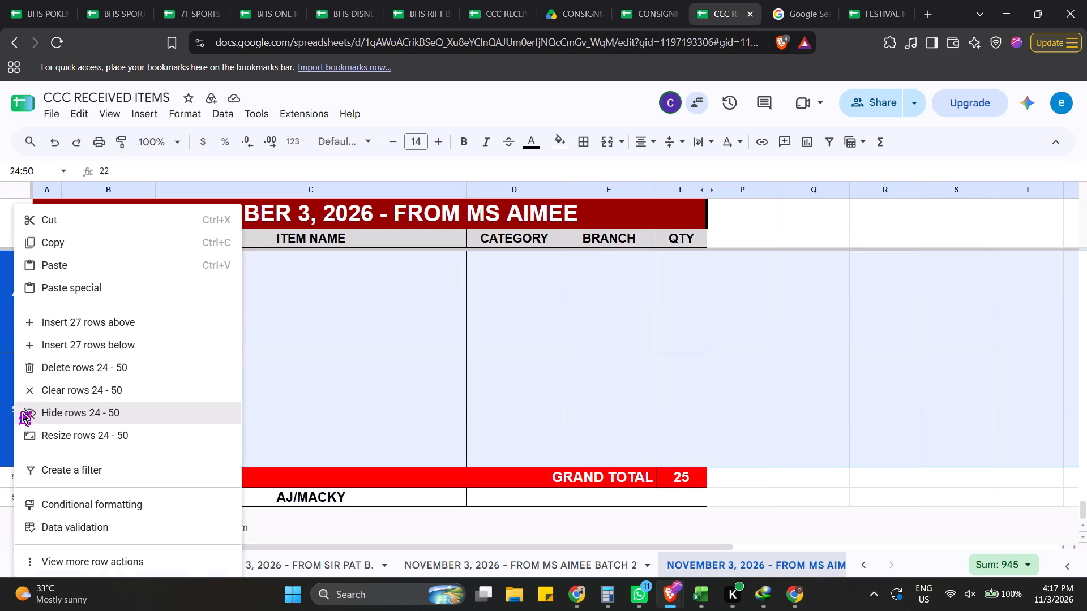
{"action": "left_click", "coordinate": [127, 413]}
{"action": "left_click", "coordinate": [420, 416]}
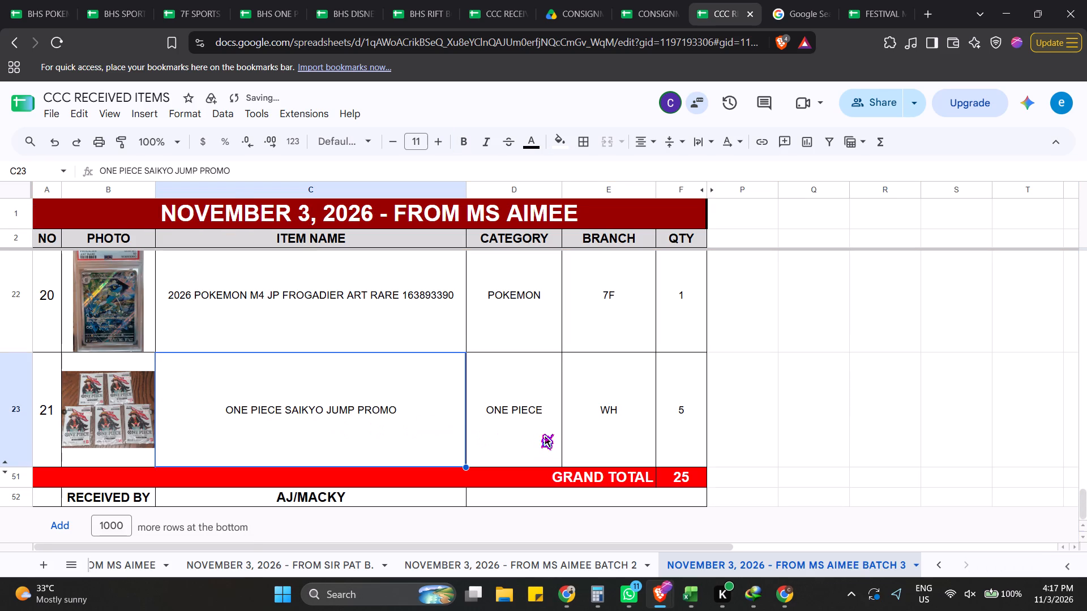
Check the Grand Total formula and the Received By row at the bottom of the Batch 3 sheet.
{"action": "left_click", "coordinate": [691, 479]}
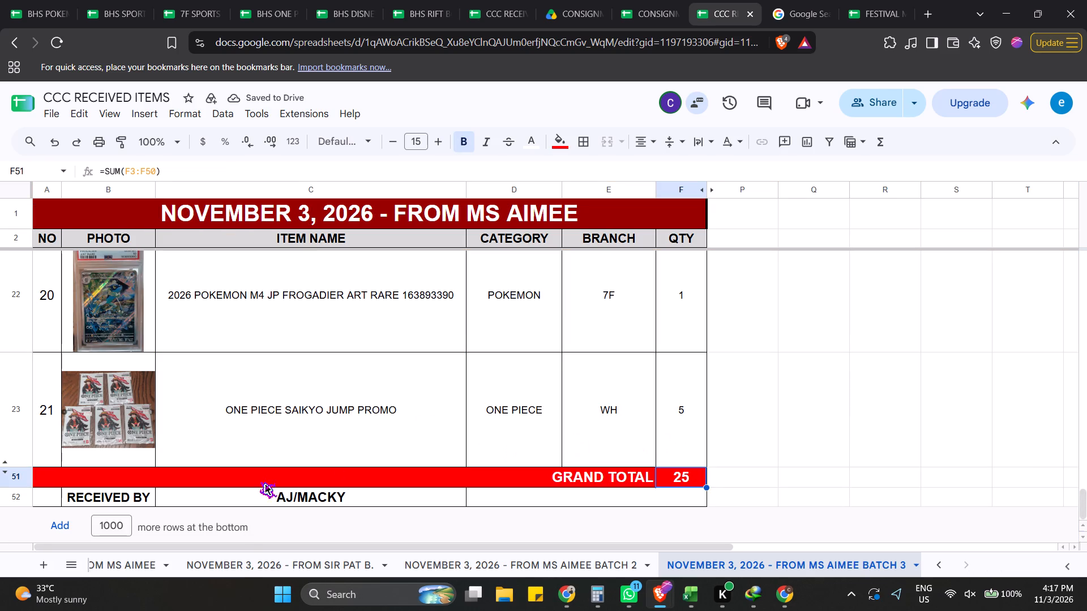
{"action": "left_click", "coordinate": [283, 484]}
{"action": "left_click", "coordinate": [305, 493]}
{"action": "left_click", "coordinate": [524, 496]}
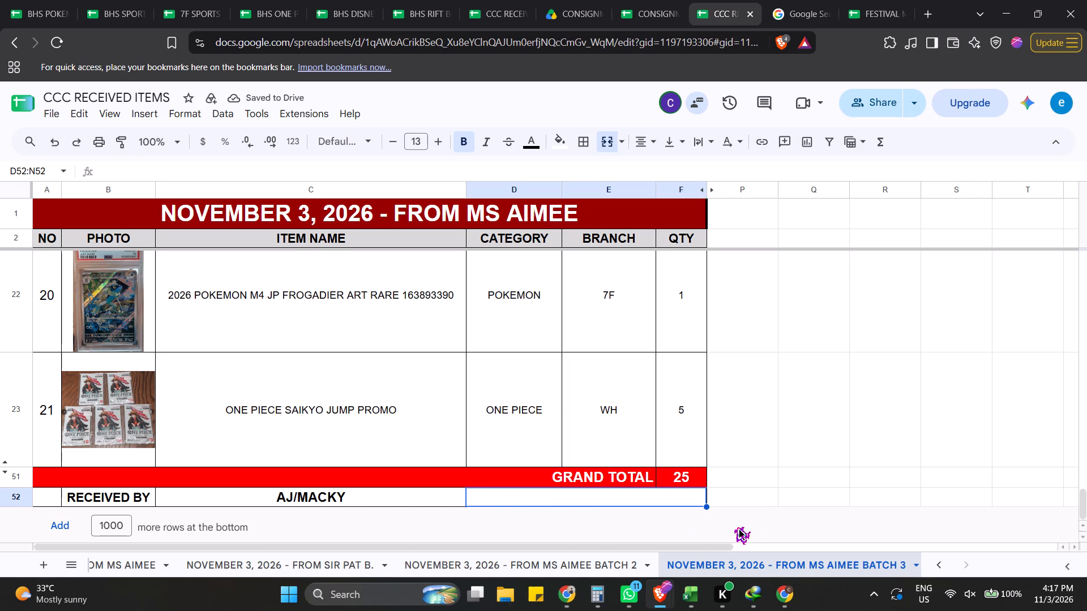
Open Ms Aimee's Batch 2 sheet and review its items, Grand Total and Received By row.
{"action": "left_click", "coordinate": [562, 558]}
{"action": "scroll", "coordinate": [587, 471], "scroll_direction": "up", "scroll_amount": 6}
{"action": "scroll", "coordinate": [575, 474], "scroll_direction": "down", "scroll_amount": 5}
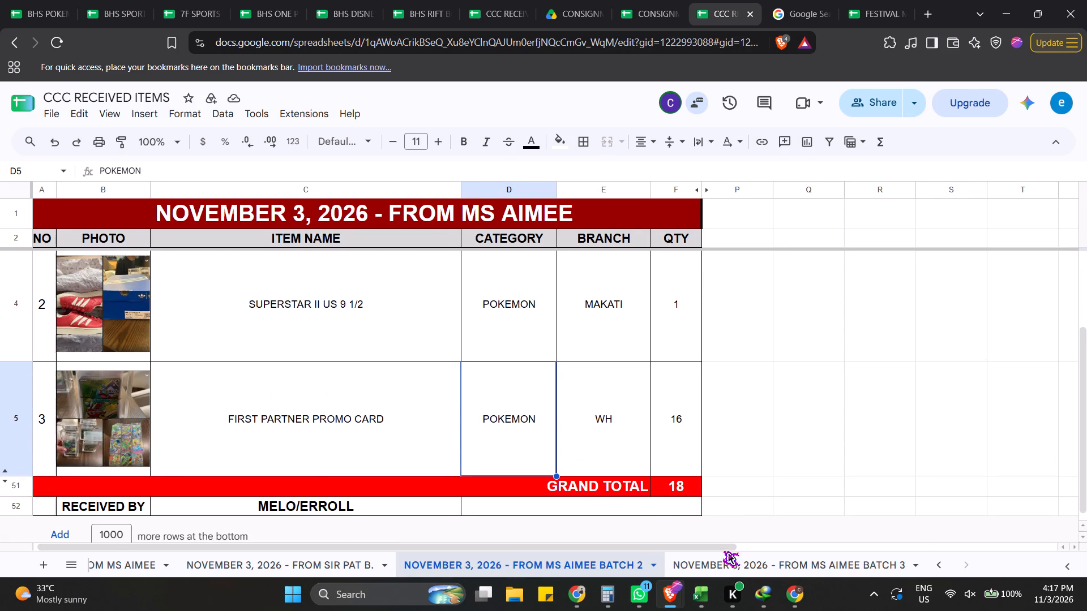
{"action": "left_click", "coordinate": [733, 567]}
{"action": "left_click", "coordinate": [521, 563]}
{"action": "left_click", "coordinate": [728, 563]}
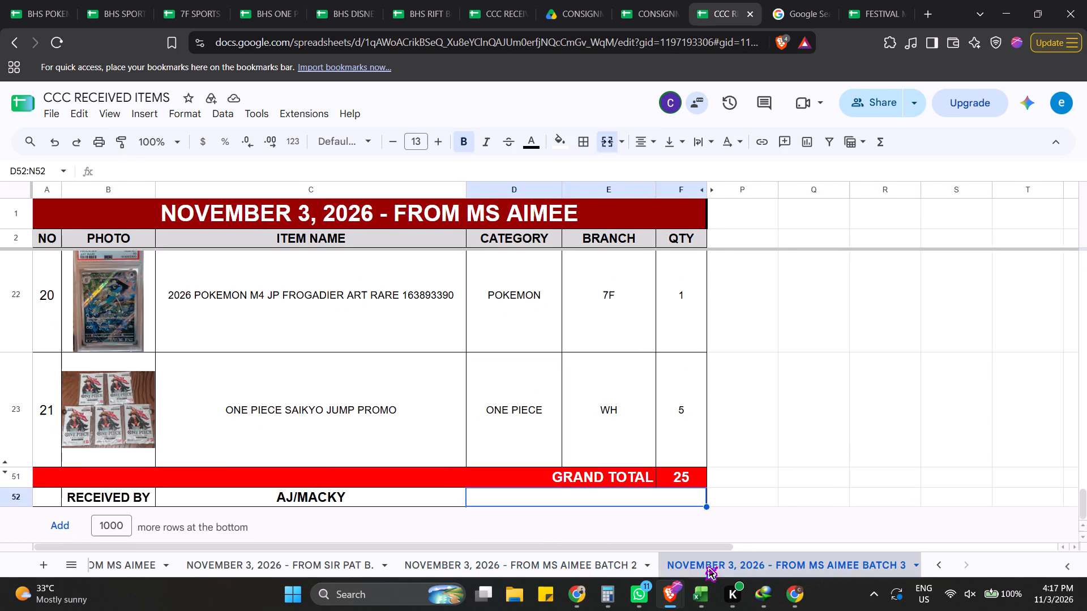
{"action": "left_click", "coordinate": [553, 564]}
{"action": "left_click", "coordinate": [302, 570]}
{"action": "scroll", "coordinate": [392, 420], "scroll_direction": "down", "scroll_amount": 6}
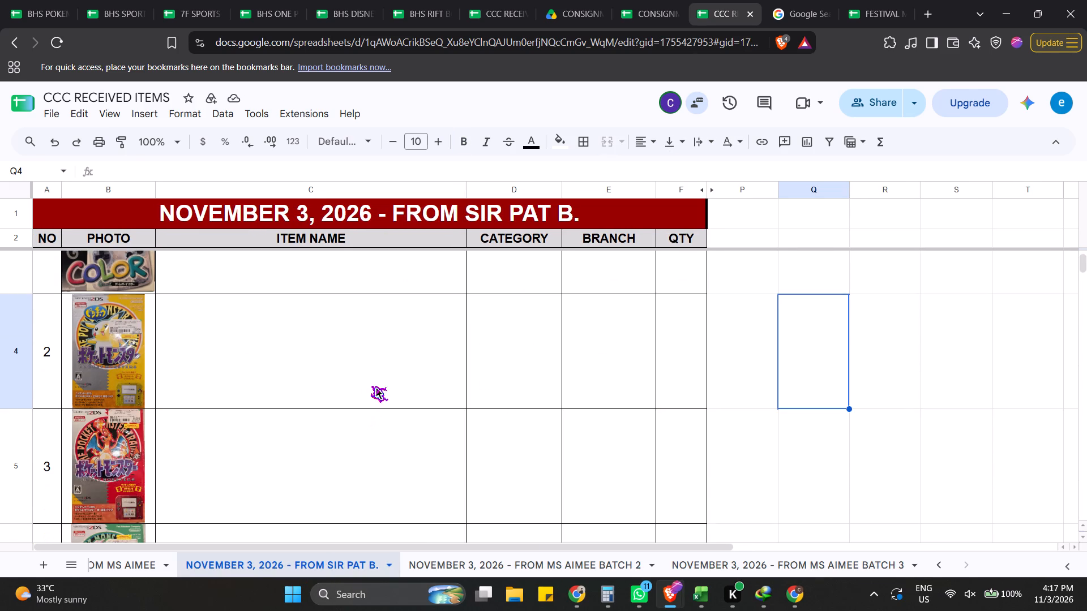
{"action": "scroll", "coordinate": [375, 380], "scroll_direction": "down", "scroll_amount": 6}
{"action": "scroll", "coordinate": [446, 443], "scroll_direction": "down", "scroll_amount": 15}
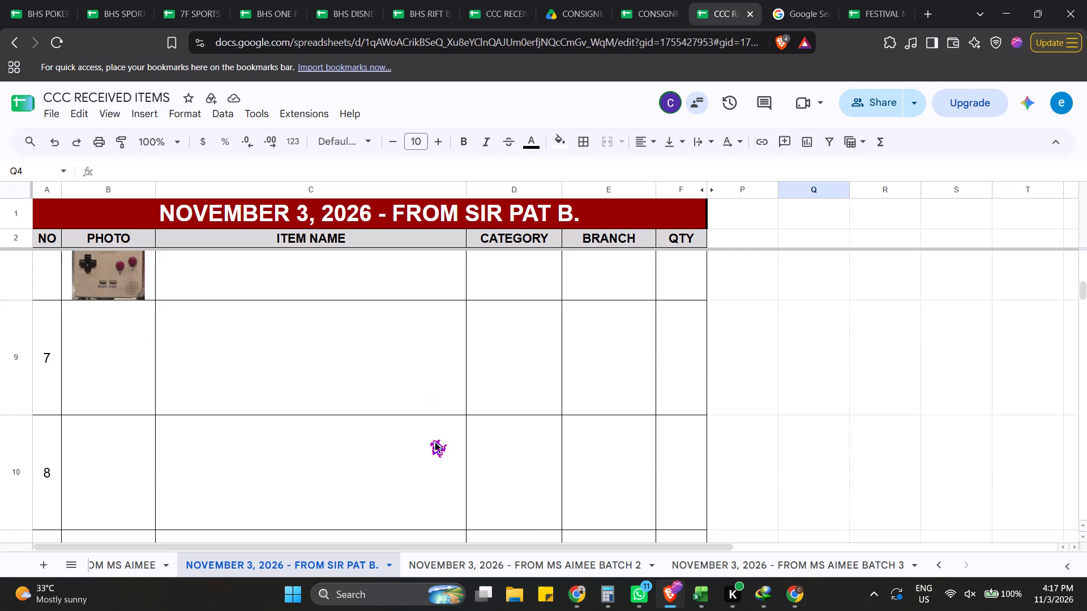
{"action": "scroll", "coordinate": [422, 439], "scroll_direction": "up", "scroll_amount": 12}
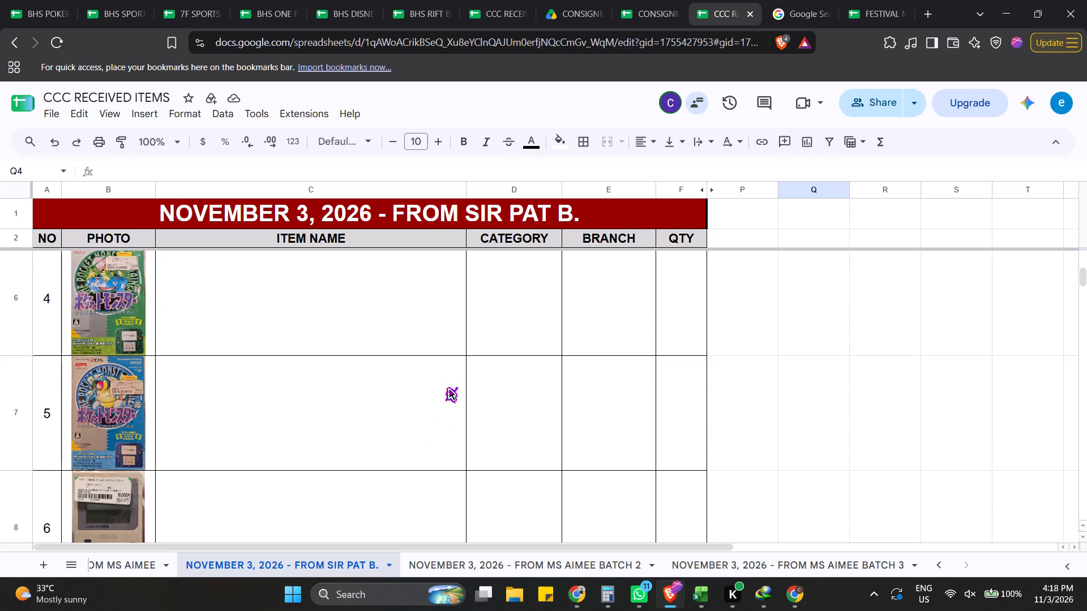
{"action": "scroll", "coordinate": [444, 382], "scroll_direction": "up", "scroll_amount": 5}
{"action": "scroll", "coordinate": [441, 362], "scroll_direction": "down", "scroll_amount": 14}
{"action": "scroll", "coordinate": [335, 371], "scroll_direction": "down", "scroll_amount": 5}
{"action": "scroll", "coordinate": [196, 354], "scroll_direction": "down", "scroll_amount": 13}
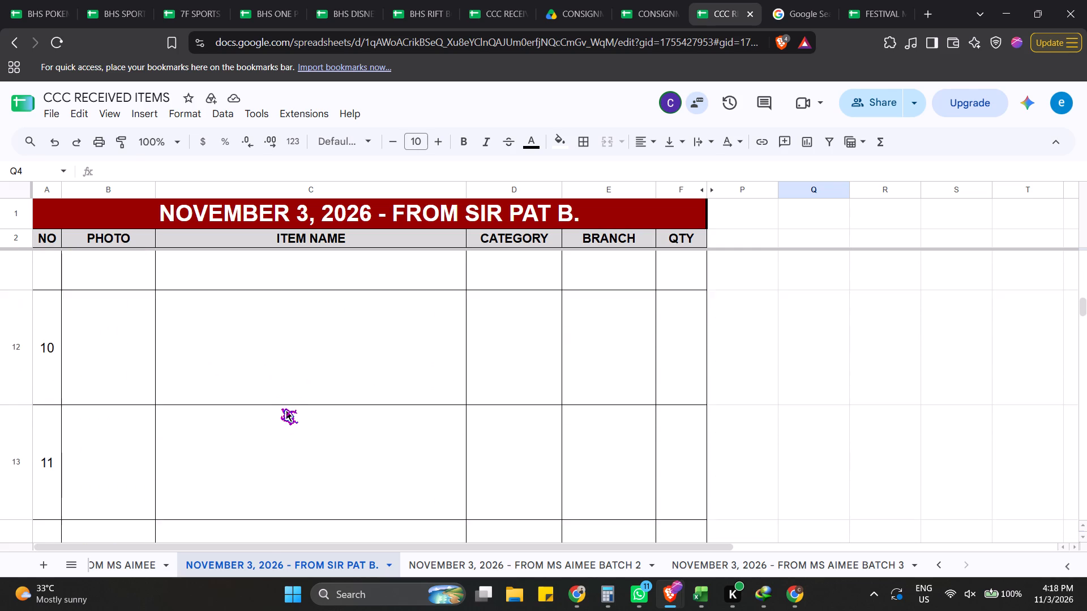
{"action": "scroll", "coordinate": [279, 415], "scroll_direction": "down", "scroll_amount": 14}
{"action": "scroll", "coordinate": [233, 449], "scroll_direction": "up", "scroll_amount": 20}
{"action": "scroll", "coordinate": [233, 449], "scroll_direction": "up", "scroll_amount": 1}
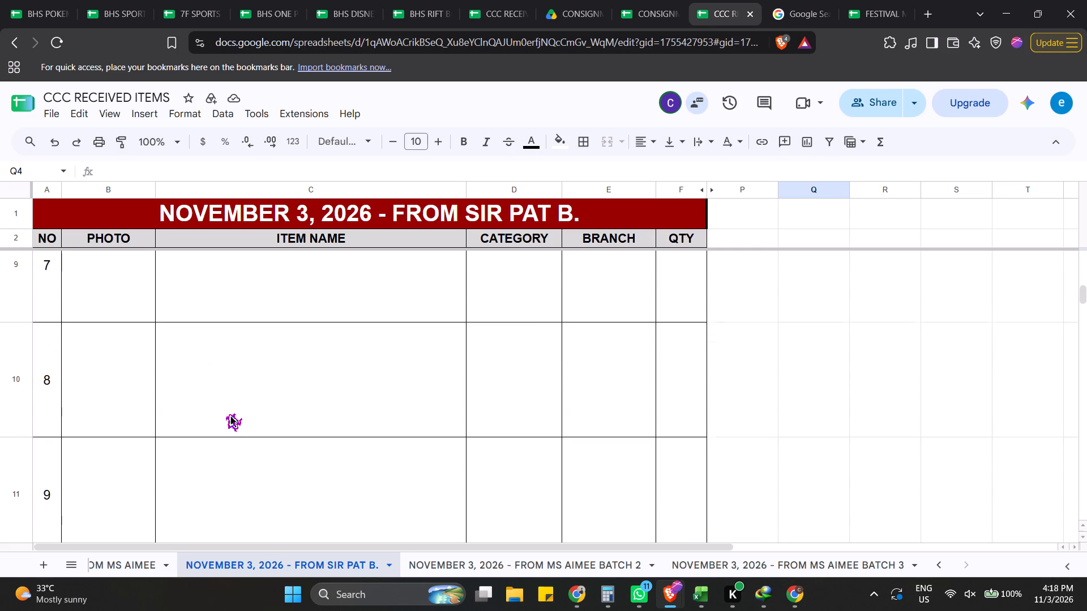
{"action": "scroll", "coordinate": [225, 414], "scroll_direction": "up", "scroll_amount": 13}
{"action": "scroll", "coordinate": [157, 459], "scroll_direction": "down", "scroll_amount": 5}
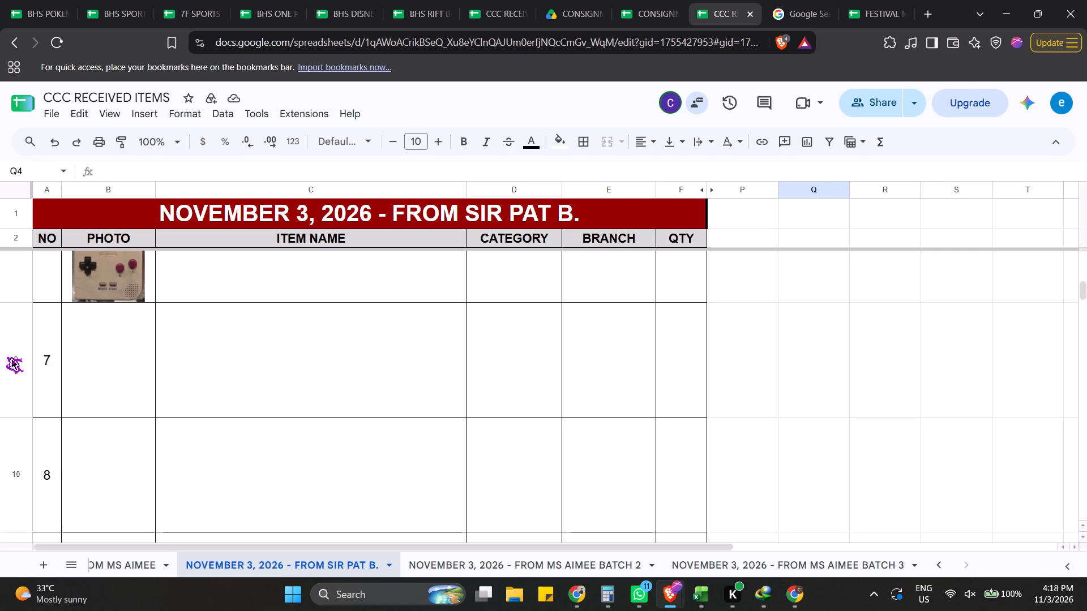
{"action": "left_click_drag", "start_coordinate": [5, 356], "coordinate": [5, 425]}
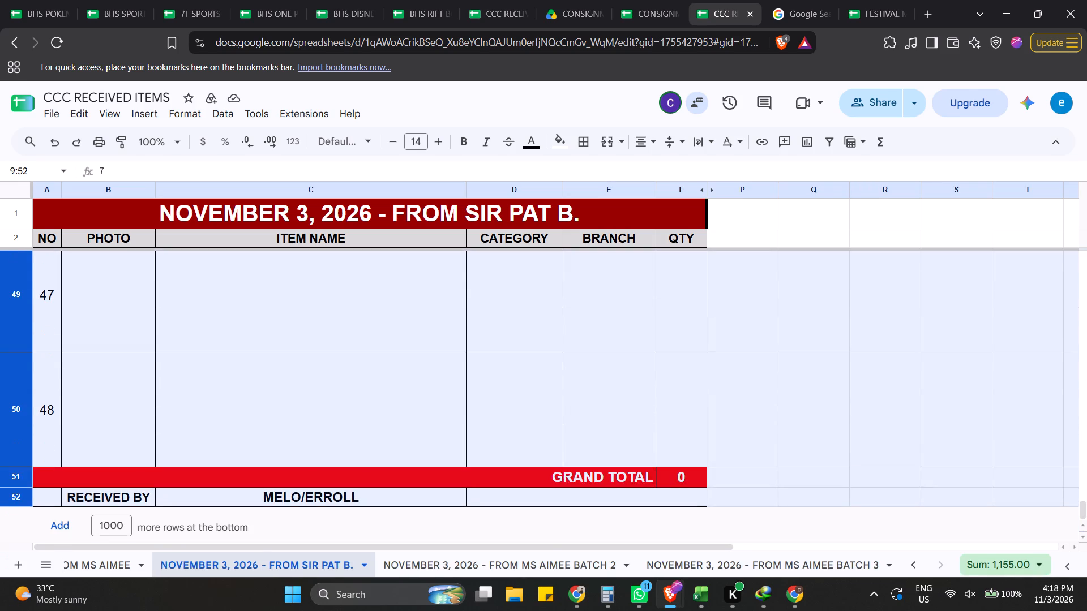
{"action": "left_click_drag", "start_coordinate": [5, 425], "coordinate": [6, 415]}
{"action": "right_click", "coordinate": [6, 415]}
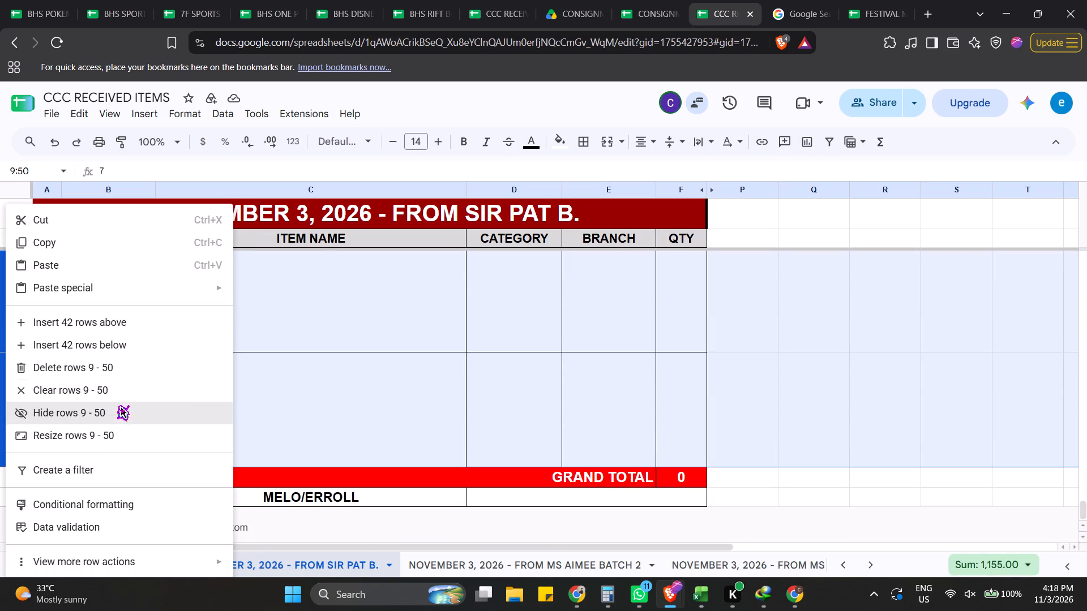
{"action": "left_click", "coordinate": [112, 412]}
Capture item 2's photo and check the Google image search results for the yellow Pikachu box's product name.
{"action": "scroll", "coordinate": [472, 368], "scroll_direction": "up", "scroll_amount": 16}
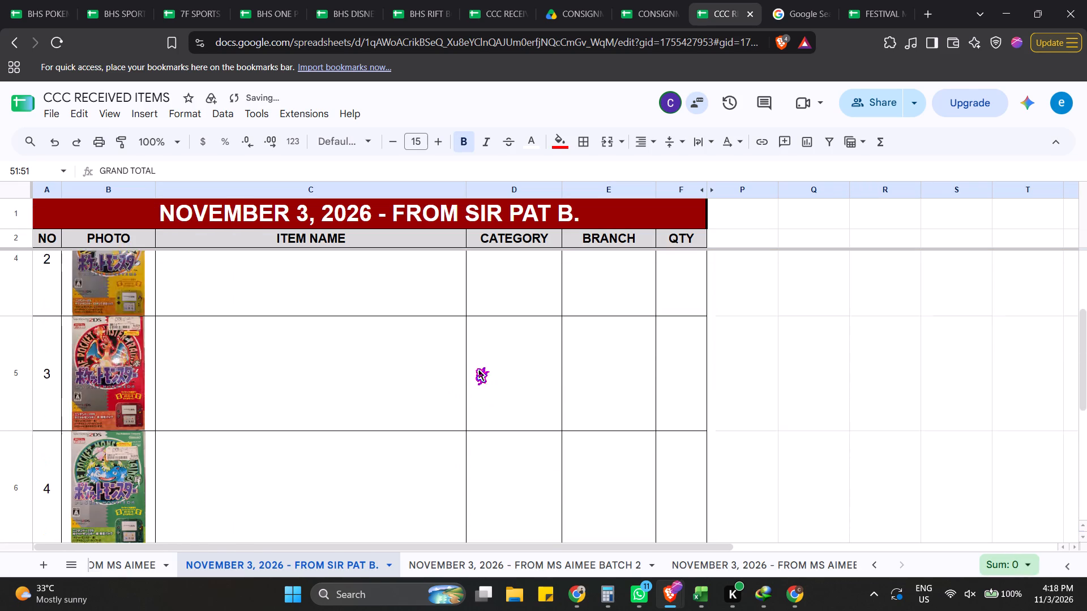
{"action": "scroll", "coordinate": [473, 367], "scroll_direction": "up", "scroll_amount": 20}
{"action": "scroll", "coordinate": [473, 367], "scroll_direction": "up", "scroll_amount": 20}
{"action": "scroll", "coordinate": [473, 367], "scroll_direction": "up", "scroll_amount": 2}
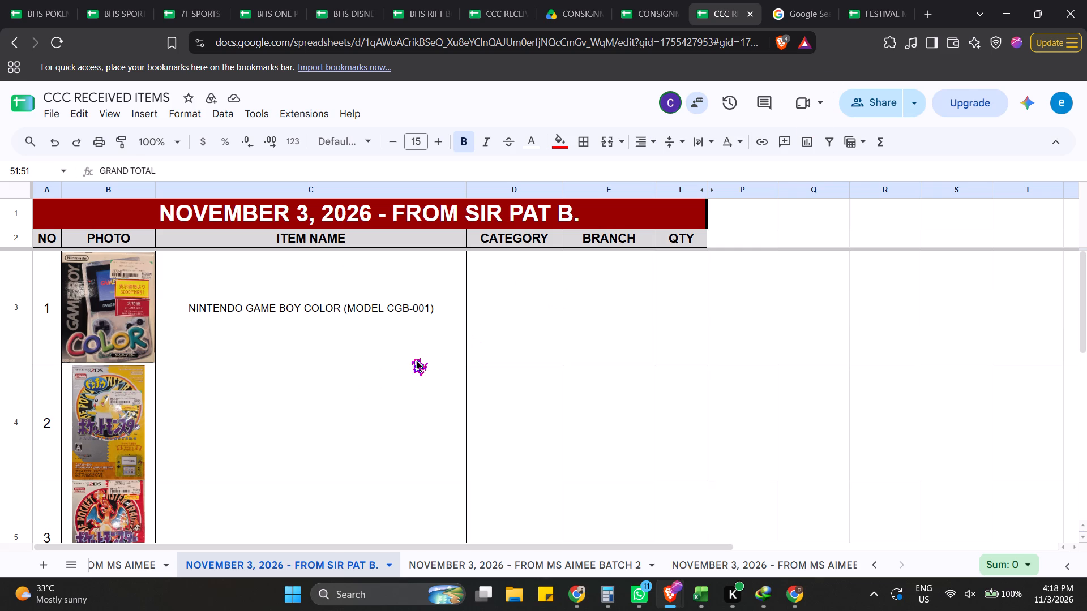
{"action": "key", "text": "shift+super+s"}
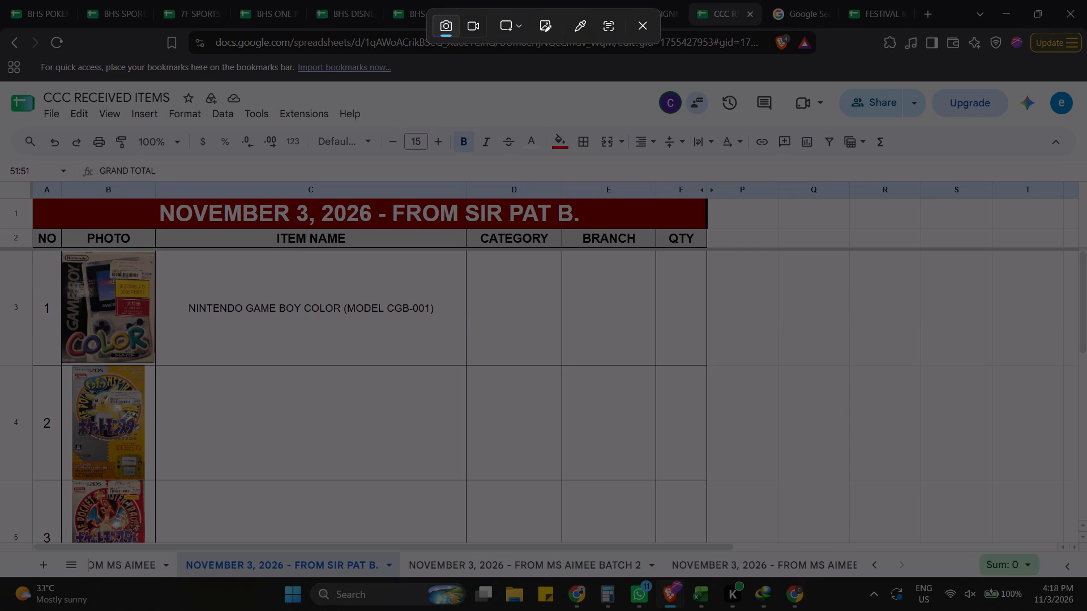
{"action": "left_click_drag", "start_coordinate": [72, 366], "coordinate": [144, 478]}
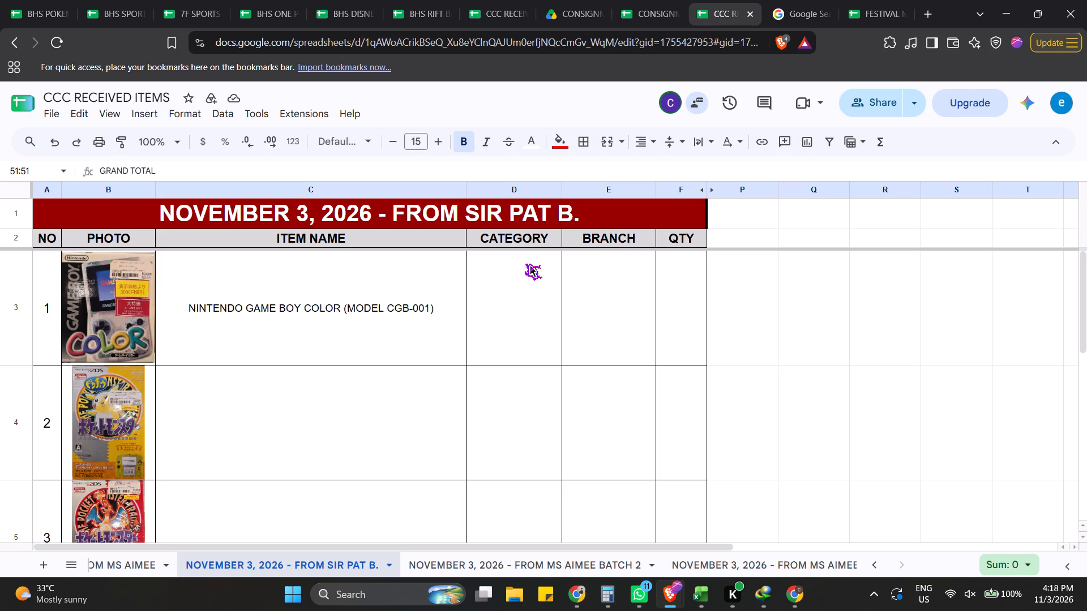
{"action": "left_click", "coordinate": [875, 0]}
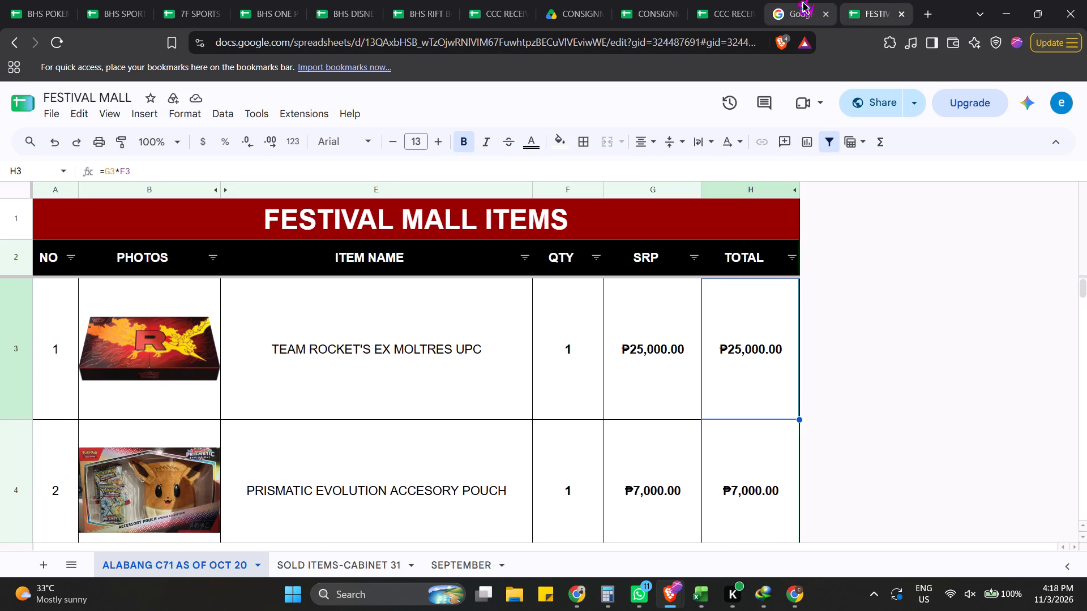
{"action": "left_click", "coordinate": [798, 0]}
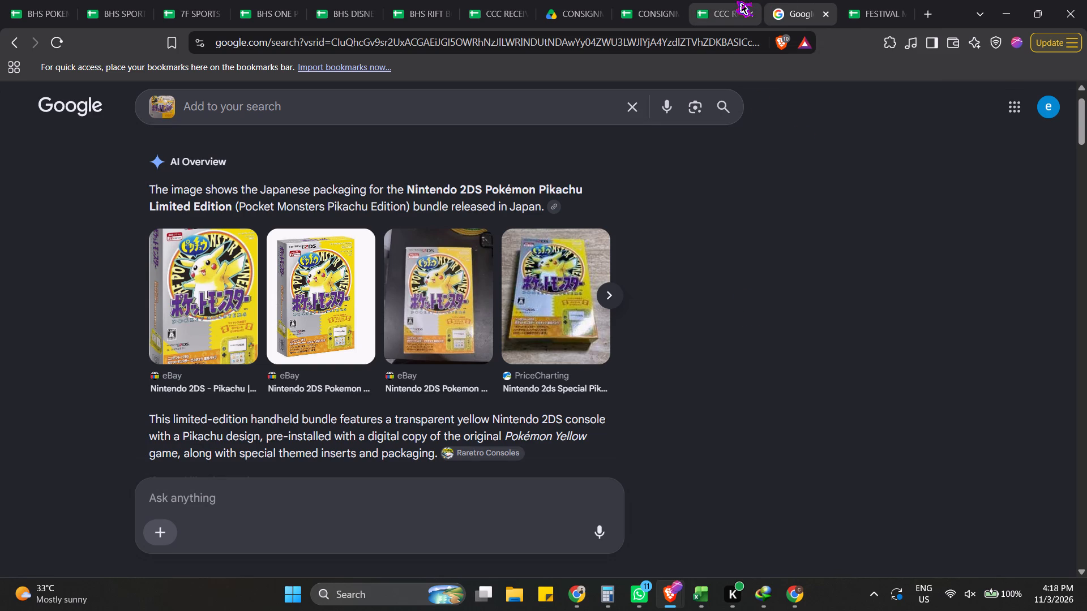
{"action": "left_click", "coordinate": [727, 0]}
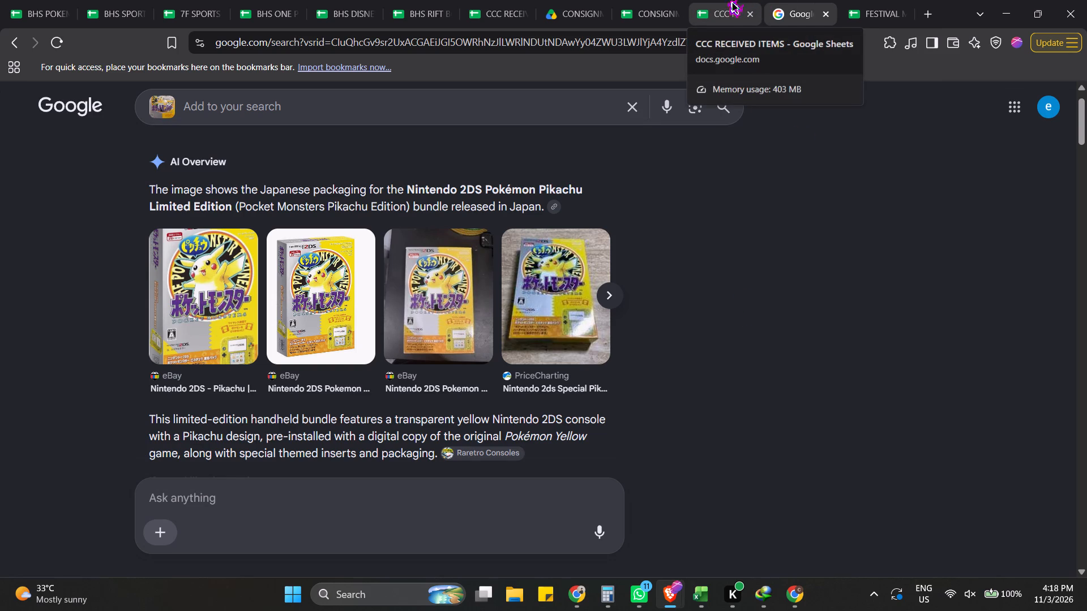
Begin item 2's item name with the word NINTENDO.
{"action": "left_click_drag", "start_coordinate": [262, 445], "coordinate": [287, 435]}
{"action": "type", "text": "NINTE"}
{"action": "type", "text": "DO"}
{"action": "key", "text": "space"}
{"action": "key", "text": "BackSpace"}
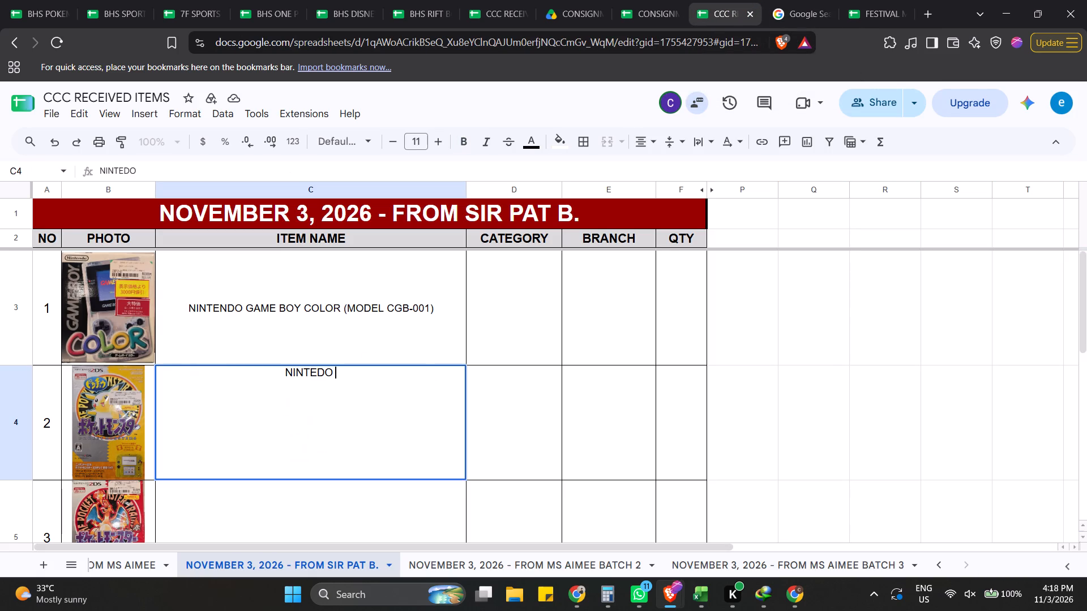
{"action": "key", "text": "BackSpace"}
{"action": "key", "text": "BackSpace"}
{"action": "type", "text": "NDO"}
{"action": "key", "text": "space"}
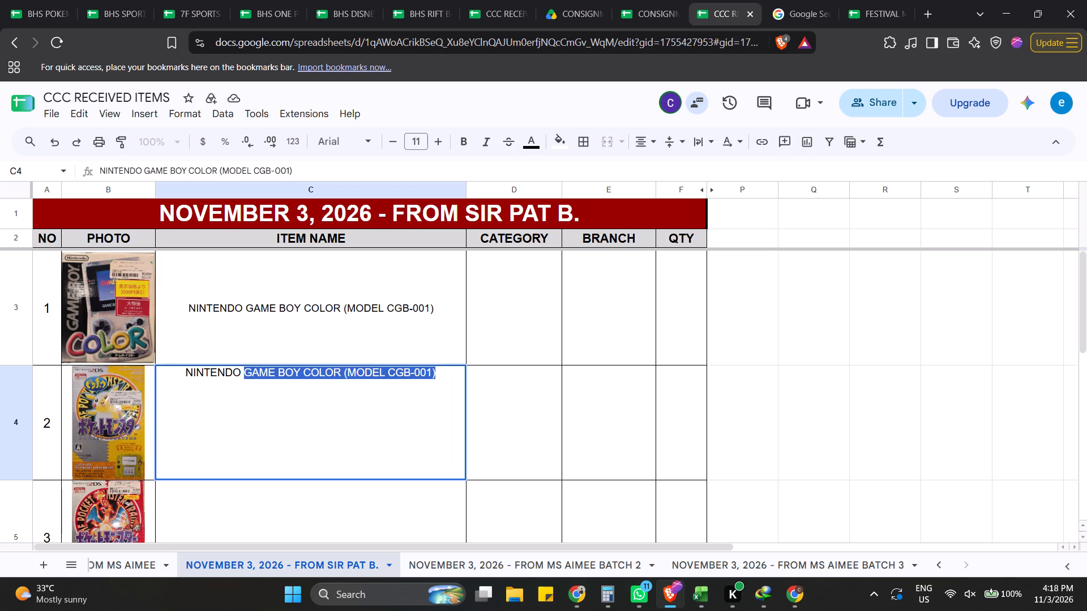
Move the Google image search results into their own window and tile it beside the CCC RECEIVED ITEMS sheet.
{"action": "left_click", "coordinate": [789, 0]}
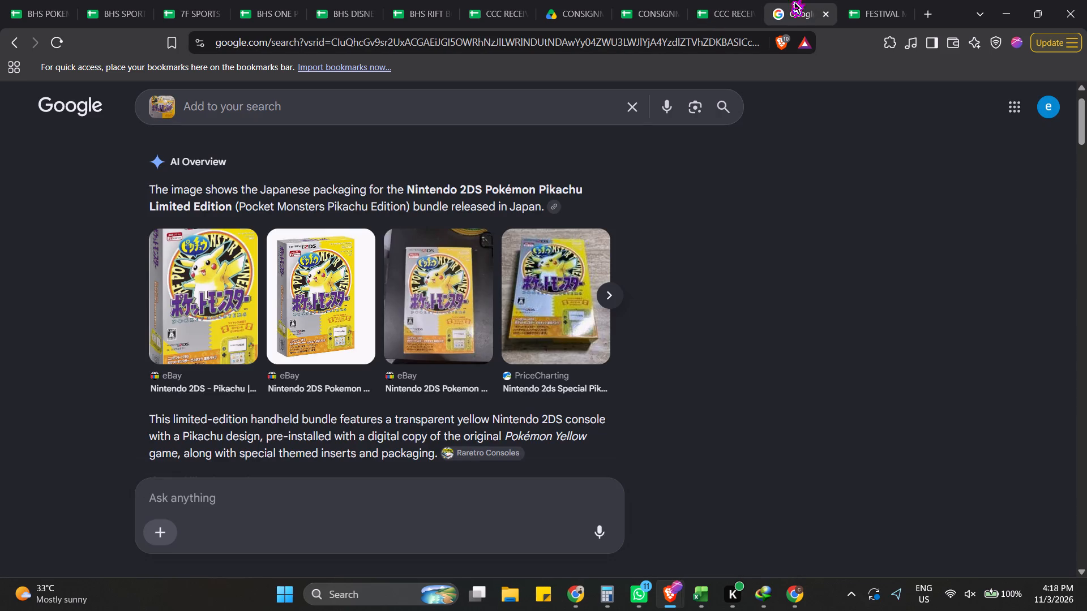
{"action": "left_click_drag", "start_coordinate": [789, 0], "coordinate": [681, 142]}
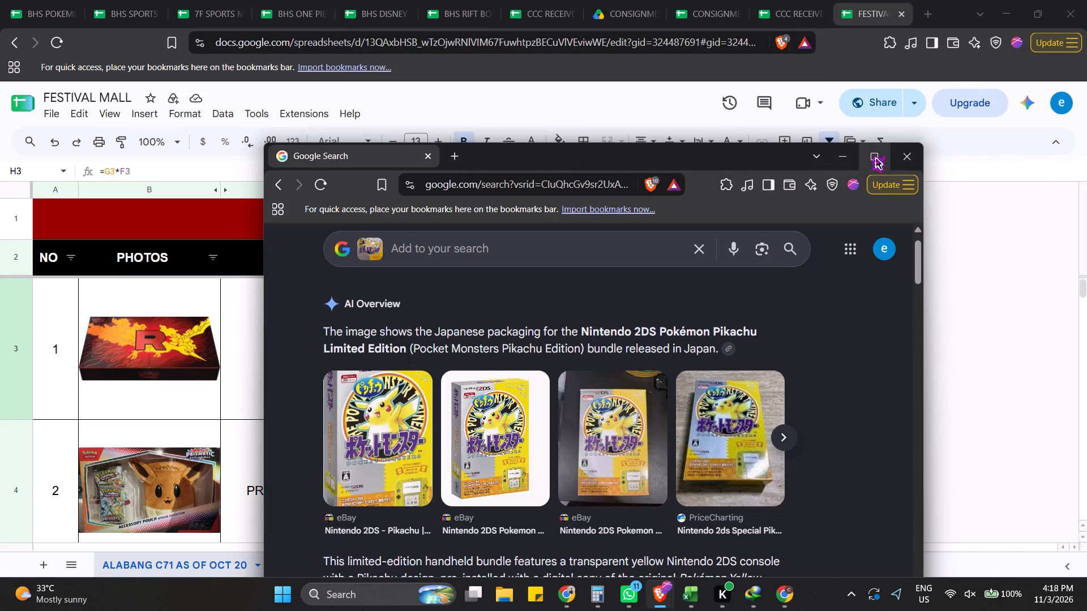
{"action": "left_click", "coordinate": [936, 263]}
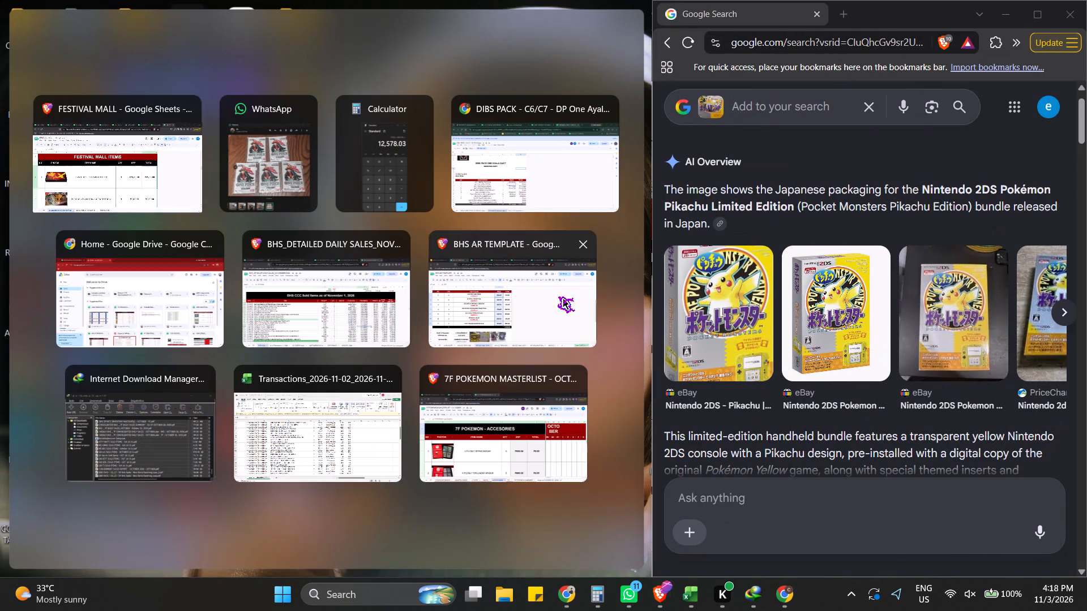
{"action": "left_click", "coordinate": [102, 192]}
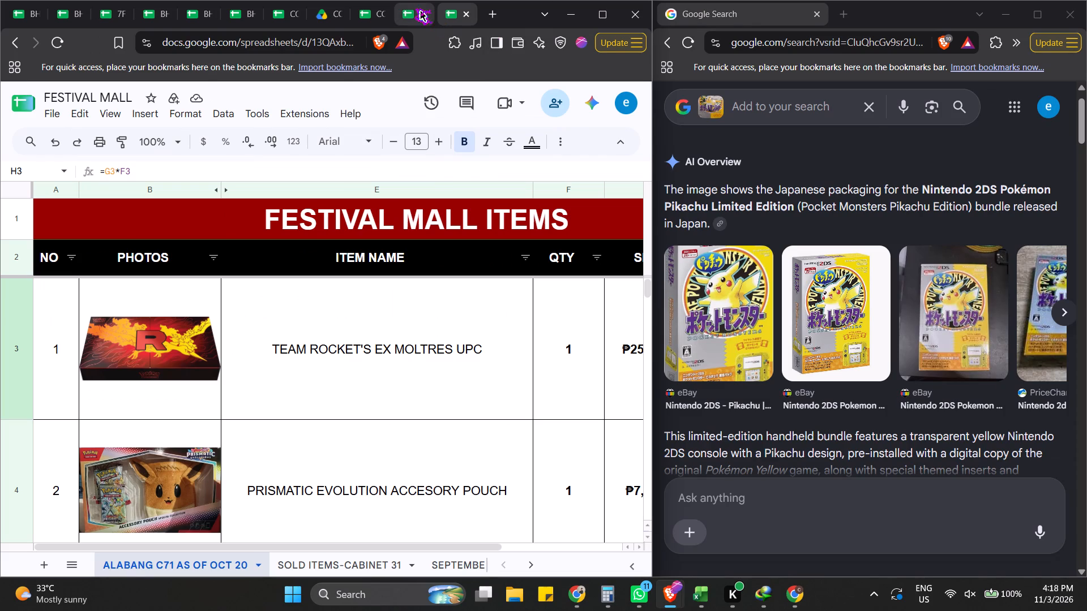
{"action": "left_click", "coordinate": [422, 11]}
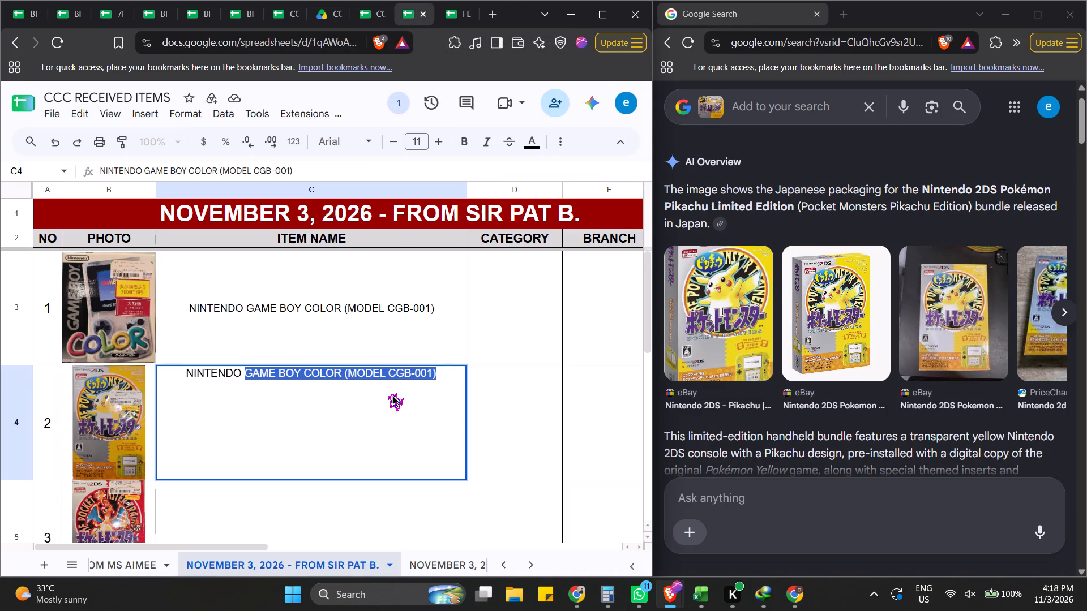
Complete item 2's item name as NINTENDO 2DS POKEMON PIKACHU LIMITED EDITION.
{"action": "type", "text": "2DS POKEMON"}
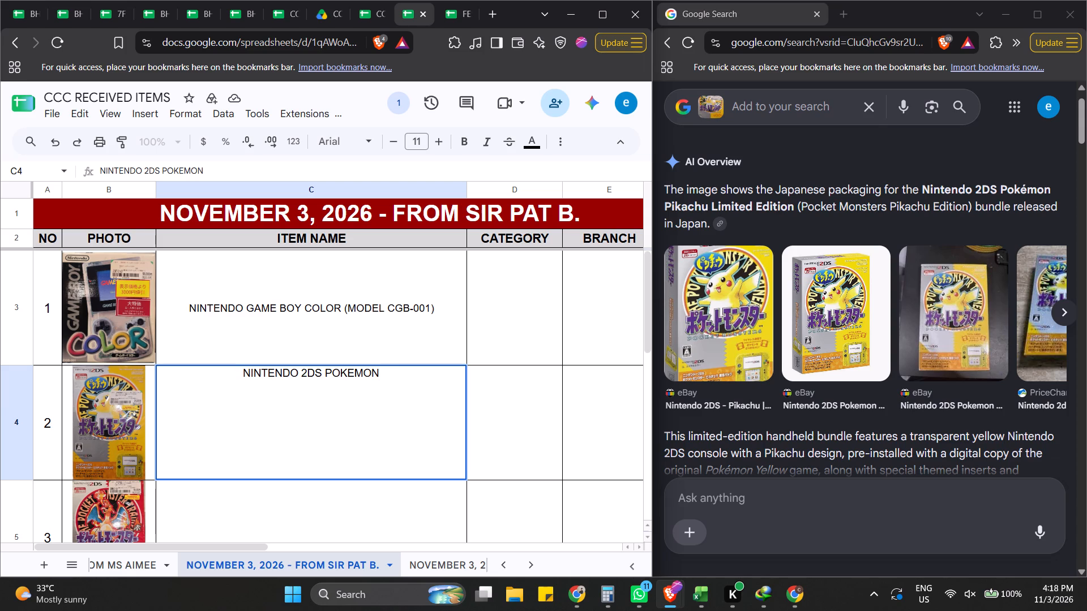
{"action": "key", "text": "space"}
{"action": "type", "text": "PIKACHU LIMITED EDITION"}
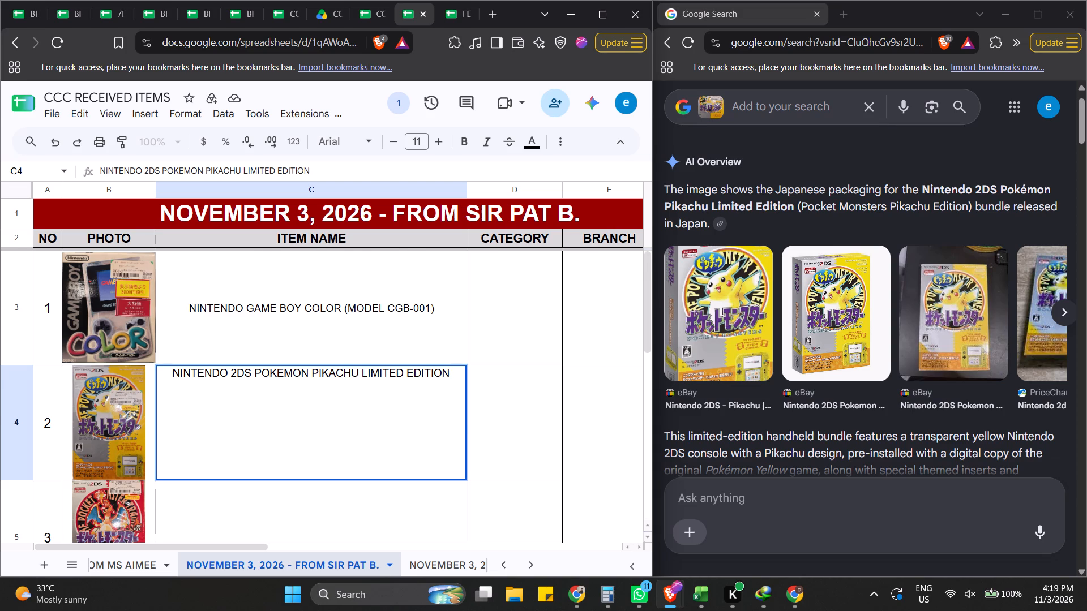
{"action": "key", "text": "Return"}
Capture item 3's photo of the red Charizard box and run a Google Lens search on it to identify the product.
{"action": "scroll", "coordinate": [311, 377], "scroll_direction": "down", "scroll_amount": 1}
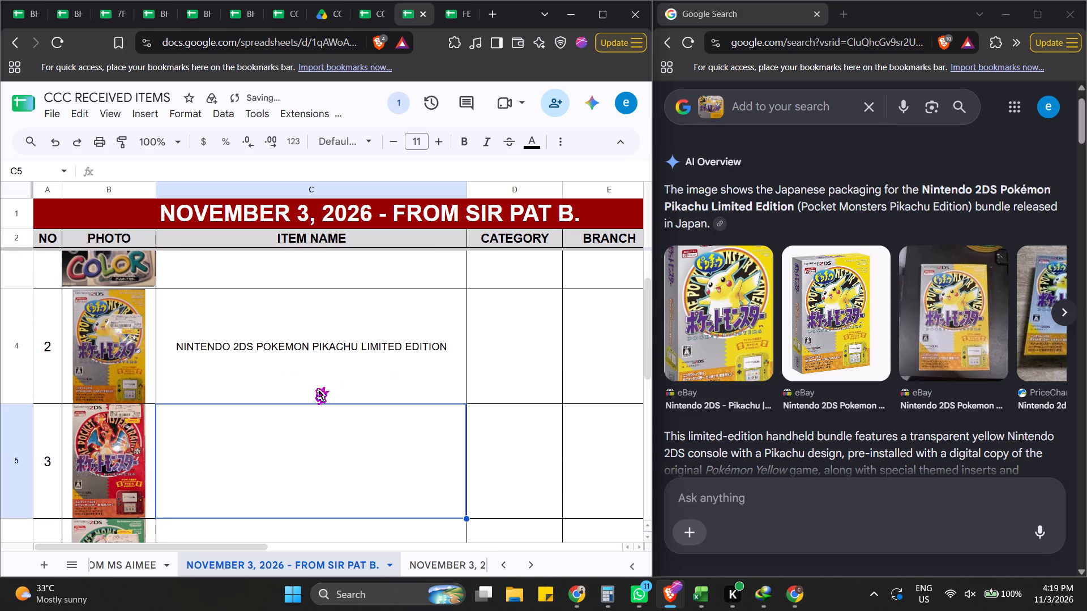
{"action": "key", "text": "shift+super+s"}
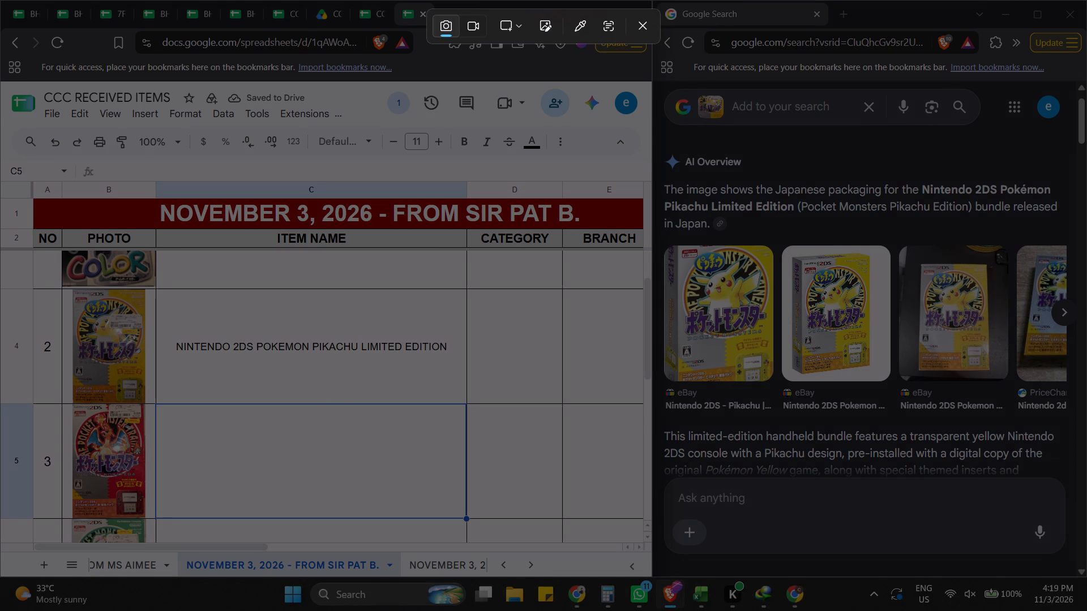
{"action": "left_click_drag", "start_coordinate": [72, 405], "coordinate": [145, 518]}
{"action": "left_click", "coordinate": [934, 101]}
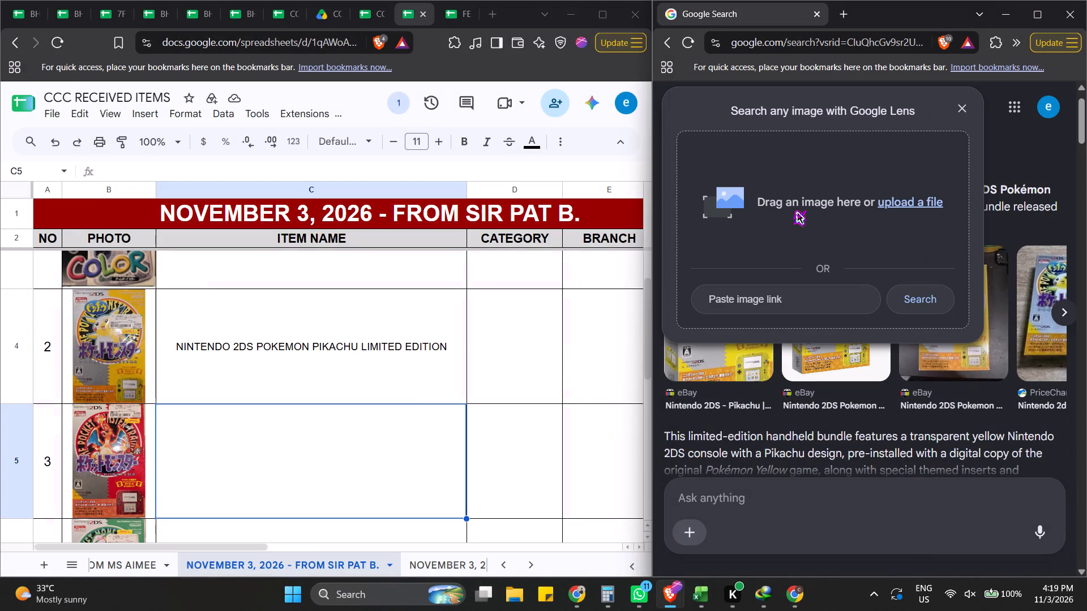
{"action": "key", "text": "ctrl+v"}
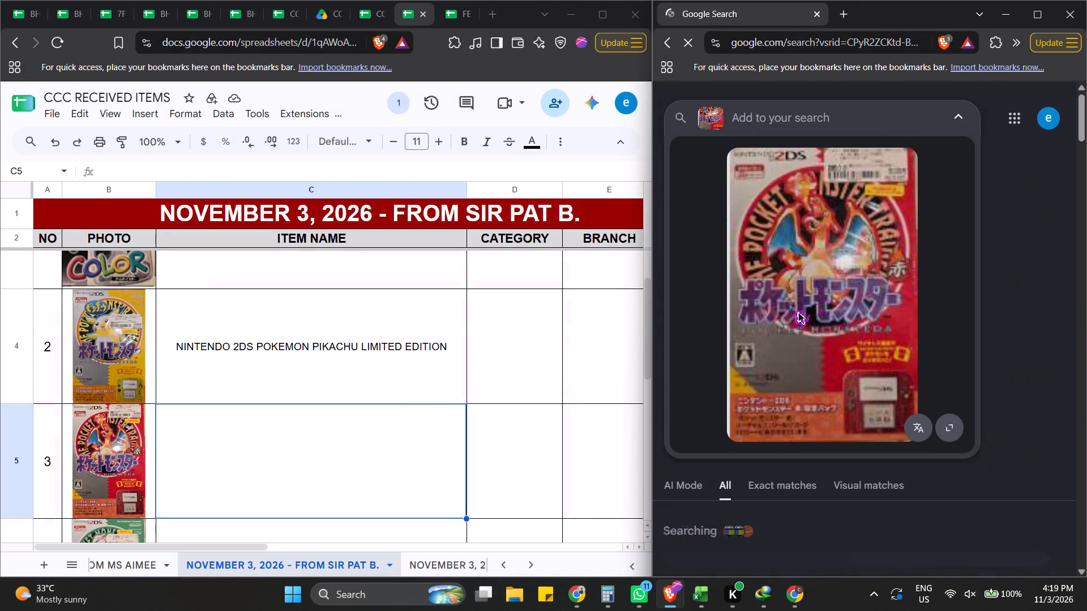
{"action": "scroll", "coordinate": [910, 357], "scroll_direction": "down", "scroll_amount": 6}
{"action": "scroll", "coordinate": [915, 385], "scroll_direction": "up", "scroll_amount": 3}
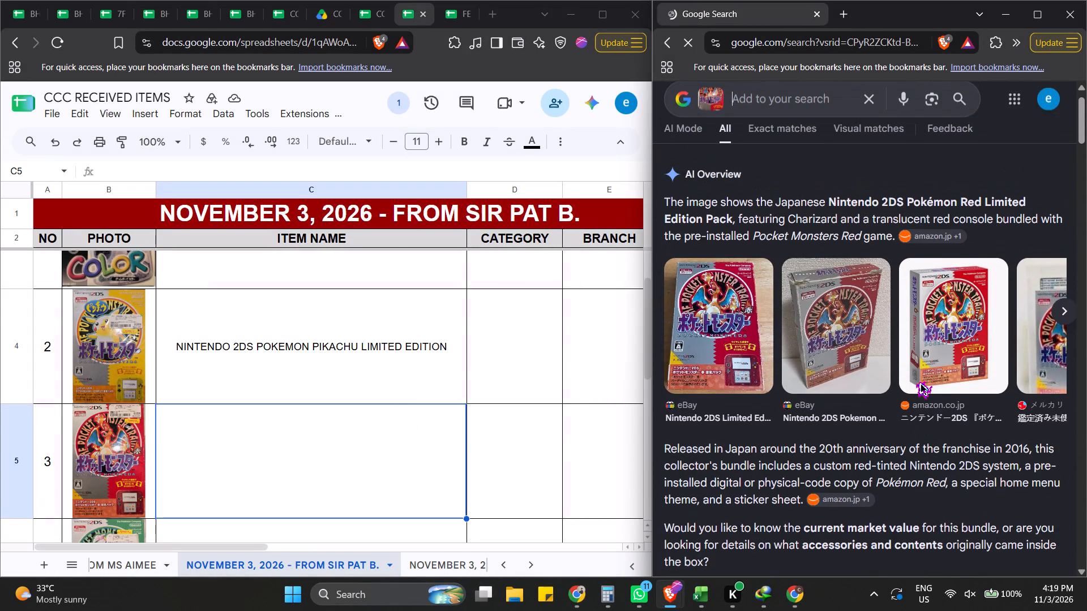
{"action": "scroll", "coordinate": [915, 372], "scroll_direction": "up", "scroll_amount": 1}
Enter item 3's item name as NINTENDO 2DS POKEMON RED LIMTED EDITION PACK.
{"action": "left_click", "coordinate": [358, 450]}
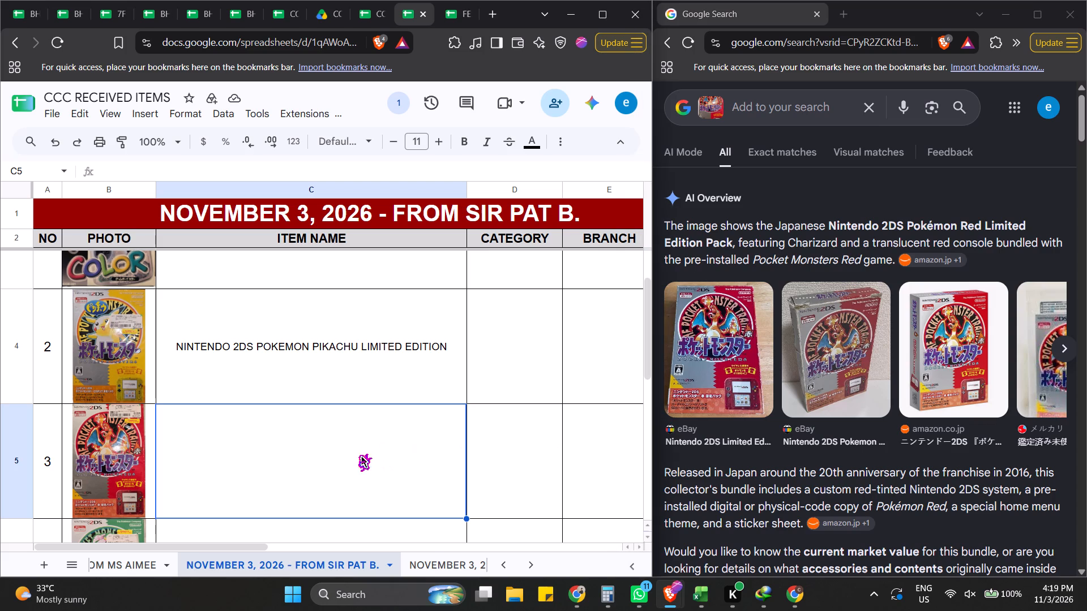
{"action": "type", "text": "NINTENDO"}
{"action": "key", "text": "space"}
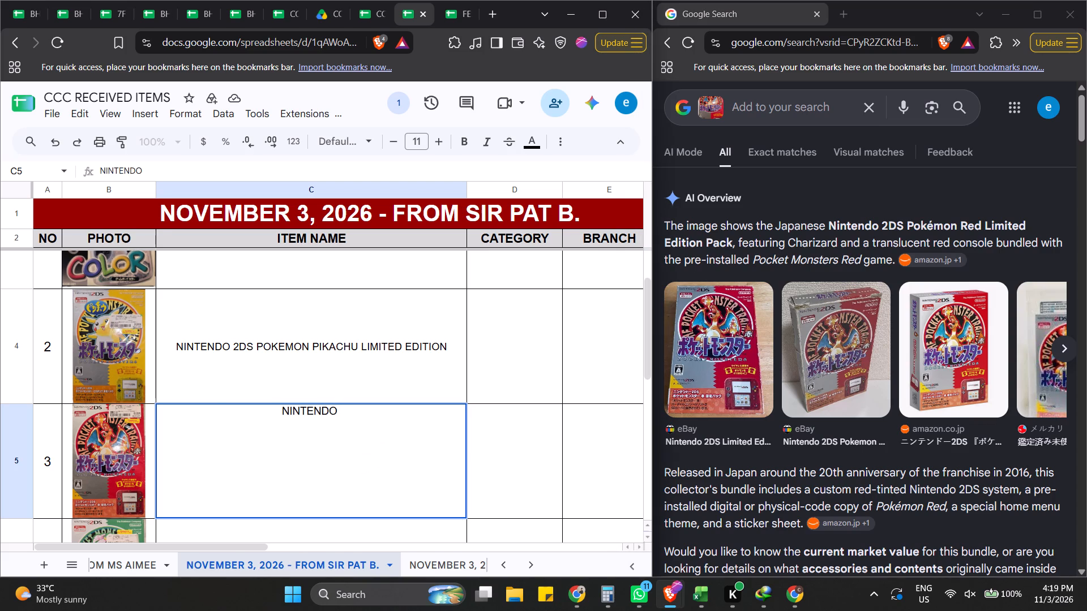
{"action": "type", "text": "2DS POKEOM"}
{"action": "key", "text": "BackSpace"}
{"action": "key", "text": "BackSpace"}
{"action": "type", "text": "MON"}
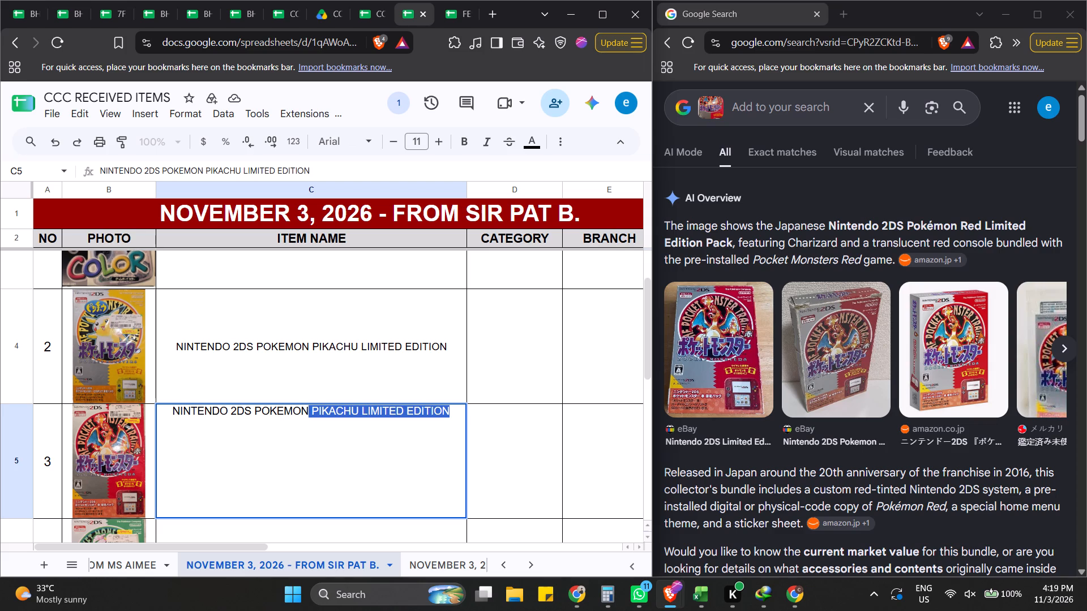
{"action": "key", "text": "r"}
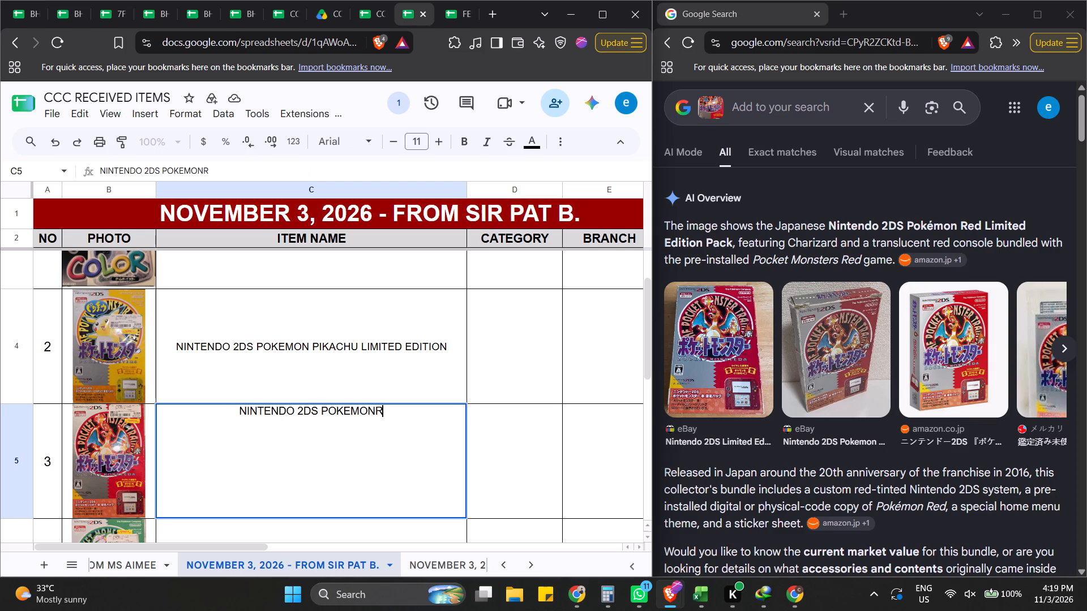
{"action": "key", "text": "BackSpace"}
{"action": "key", "text": "r"}
{"action": "key", "text": "BackSpace"}
{"action": "key", "text": "space"}
{"action": "type", "text": "RED LIMTED"}
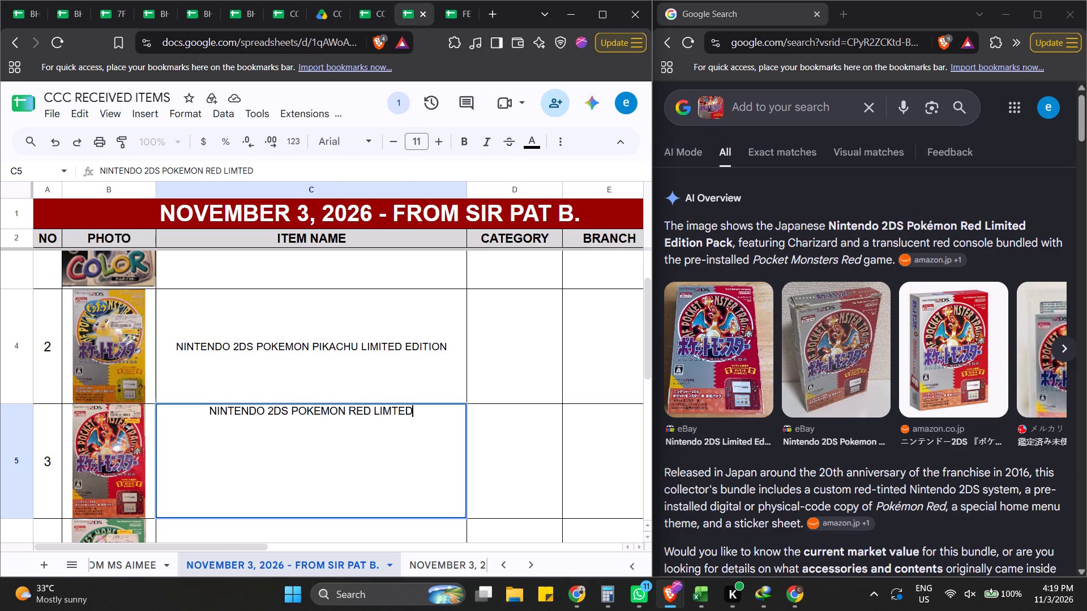
{"action": "key", "text": "space"}
{"action": "type", "text": "EDITION PACK"}
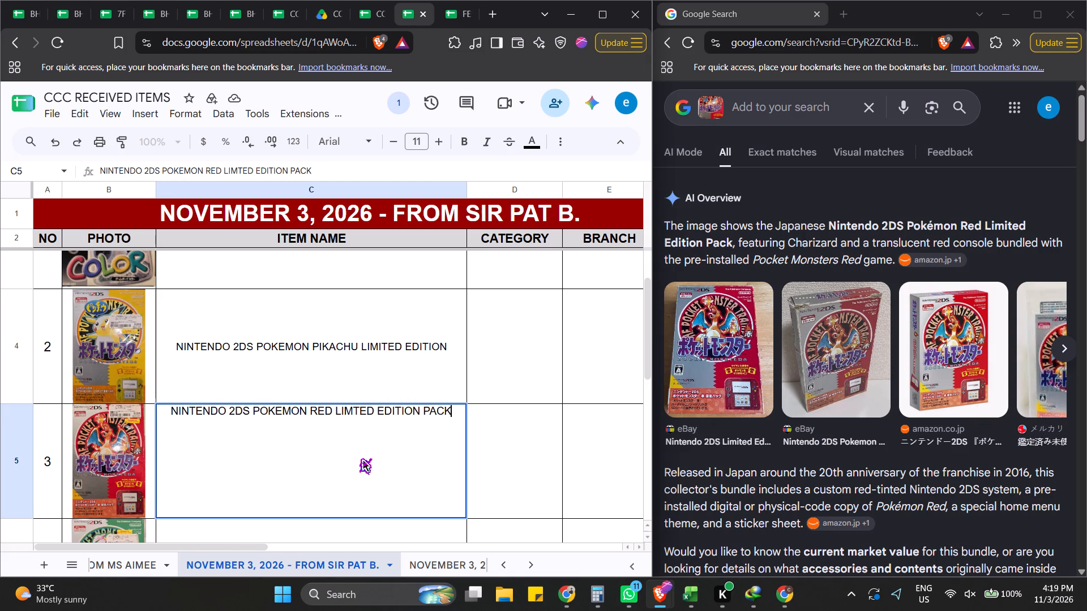
Append the word PACK to the end of item 2's item name.
{"action": "double_click", "coordinate": [443, 343]}
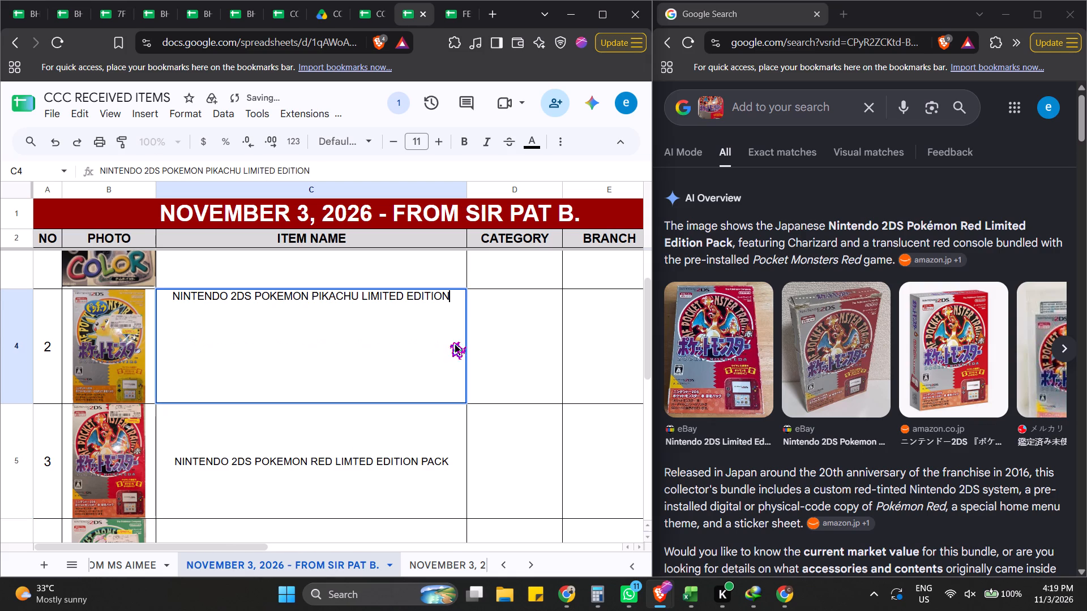
{"action": "key", "text": "space"}
{"action": "type", "text": "PACK"}
{"action": "key", "text": "Return"}
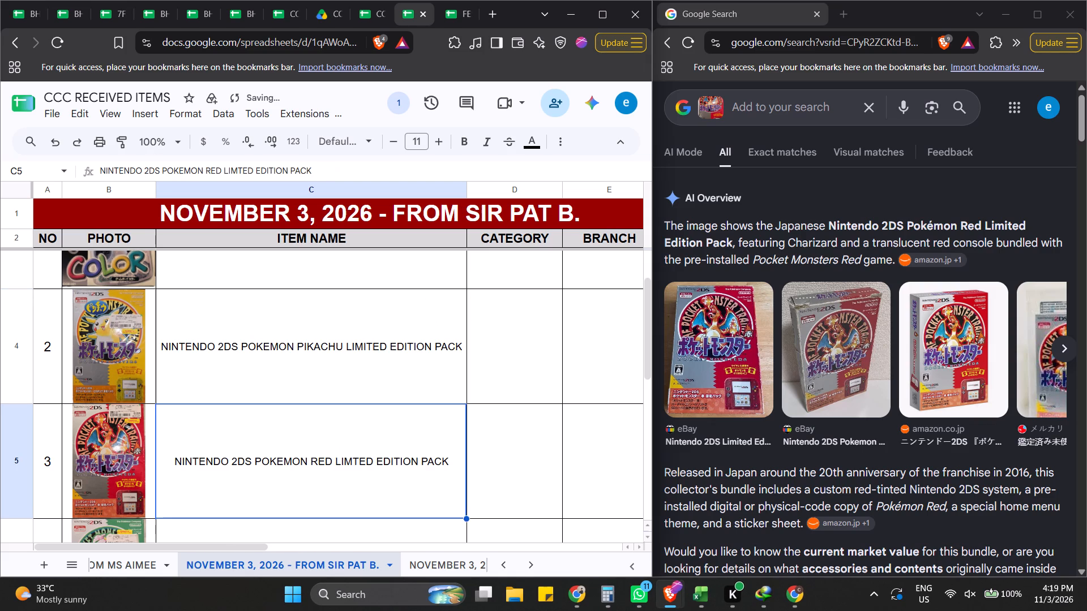
Capture item 4's photo of the green Venusaur box and run a Google Lens search on it to identify the product.
{"action": "scroll", "coordinate": [430, 333], "scroll_direction": "down", "scroll_amount": 6}
{"action": "left_click", "coordinate": [369, 421]}
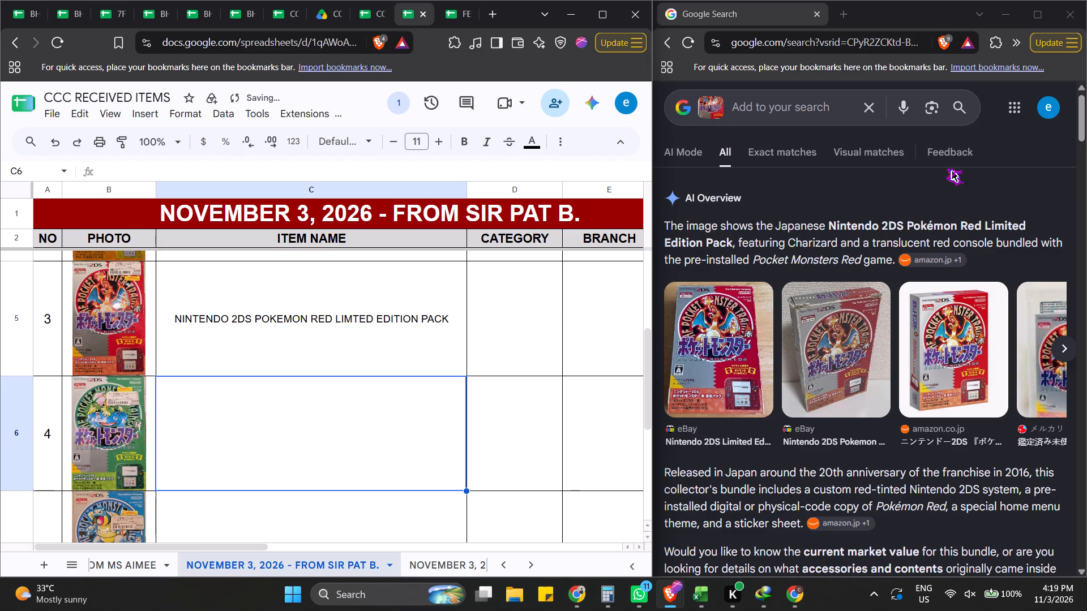
{"action": "scroll", "coordinate": [918, 255], "scroll_direction": "down", "scroll_amount": 3}
{"action": "scroll", "coordinate": [863, 308], "scroll_direction": "down", "scroll_amount": 3}
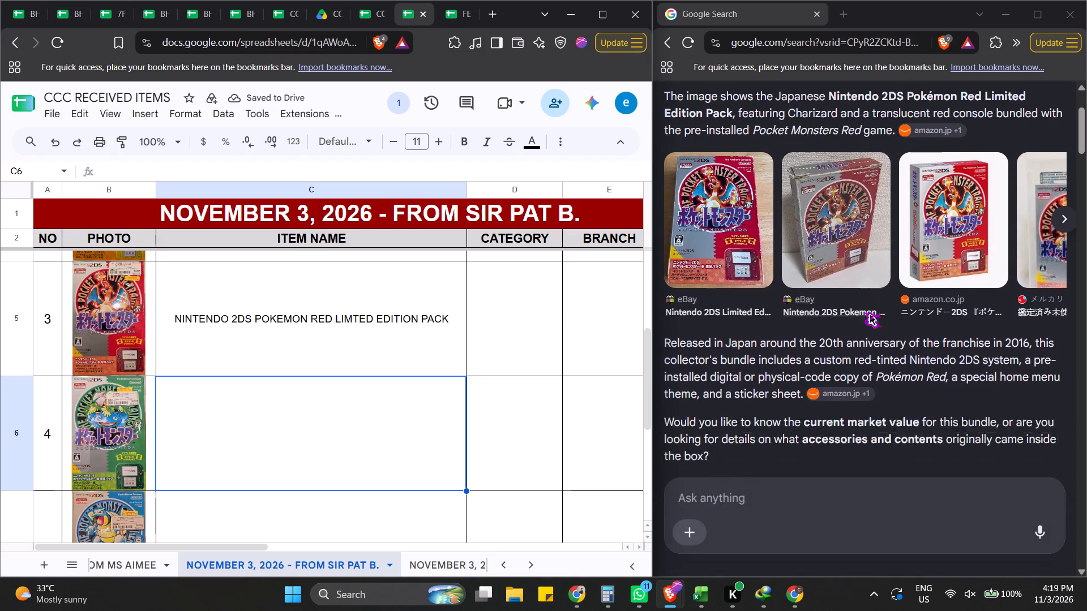
{"action": "scroll", "coordinate": [866, 308], "scroll_direction": "up", "scroll_amount": 4}
{"action": "key", "text": "shift+super+s"}
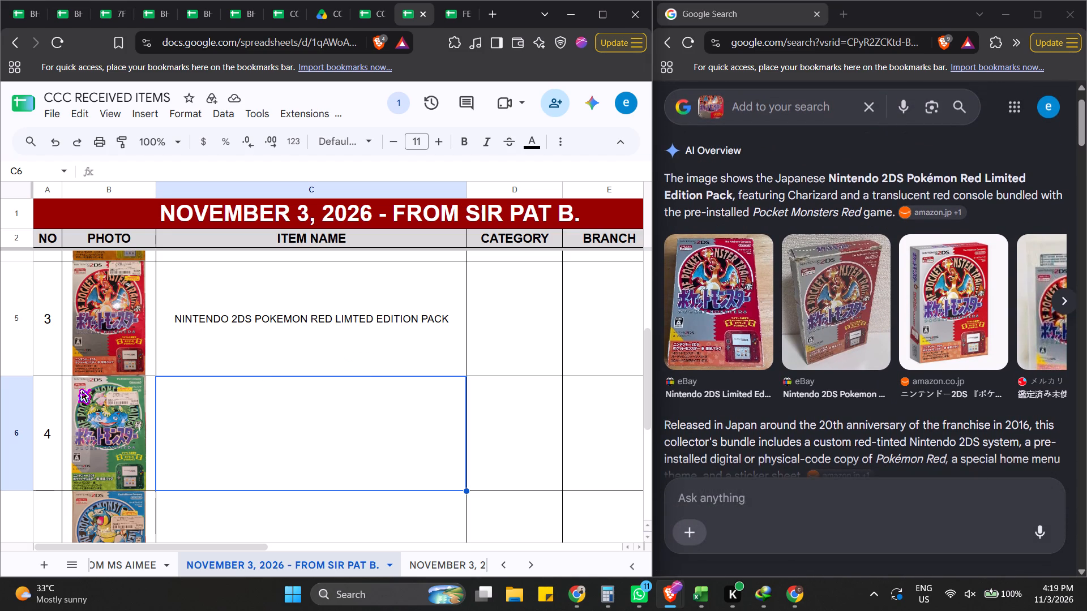
{"action": "left_click_drag", "start_coordinate": [71, 376], "coordinate": [112, 455]}
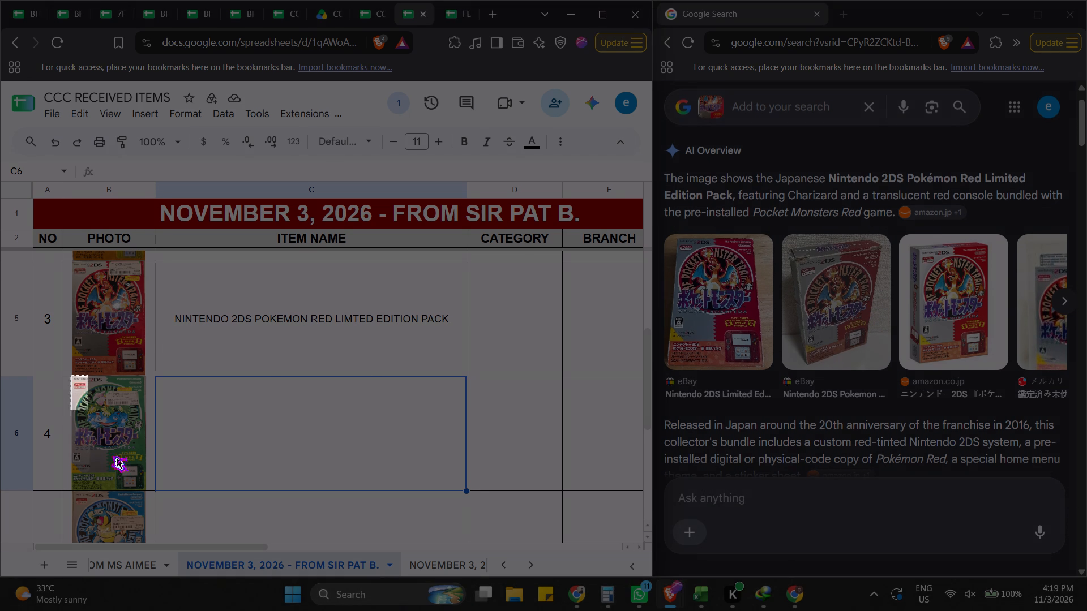
{"action": "left_click_drag", "start_coordinate": [112, 455], "coordinate": [145, 489]}
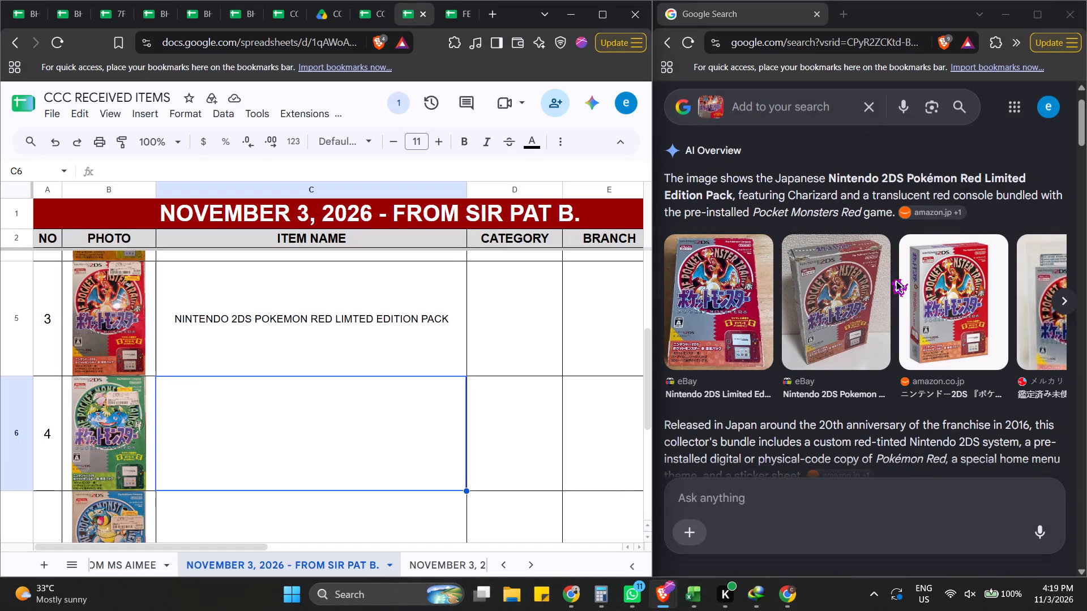
{"action": "left_click", "coordinate": [935, 105]}
{"action": "left_click", "coordinate": [764, 300]}
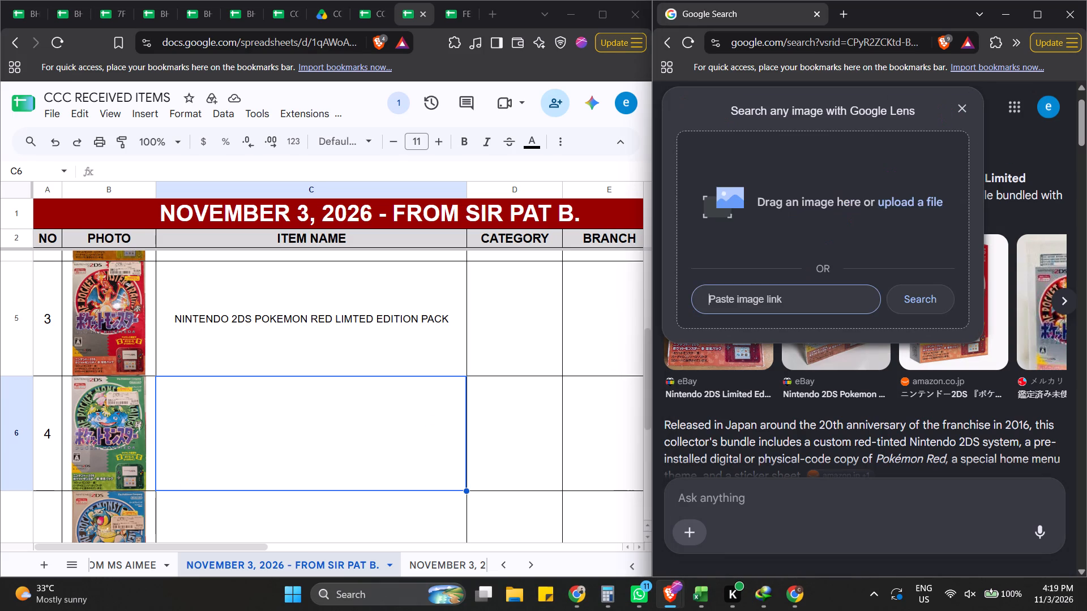
{"action": "key", "text": "ctrl+v"}
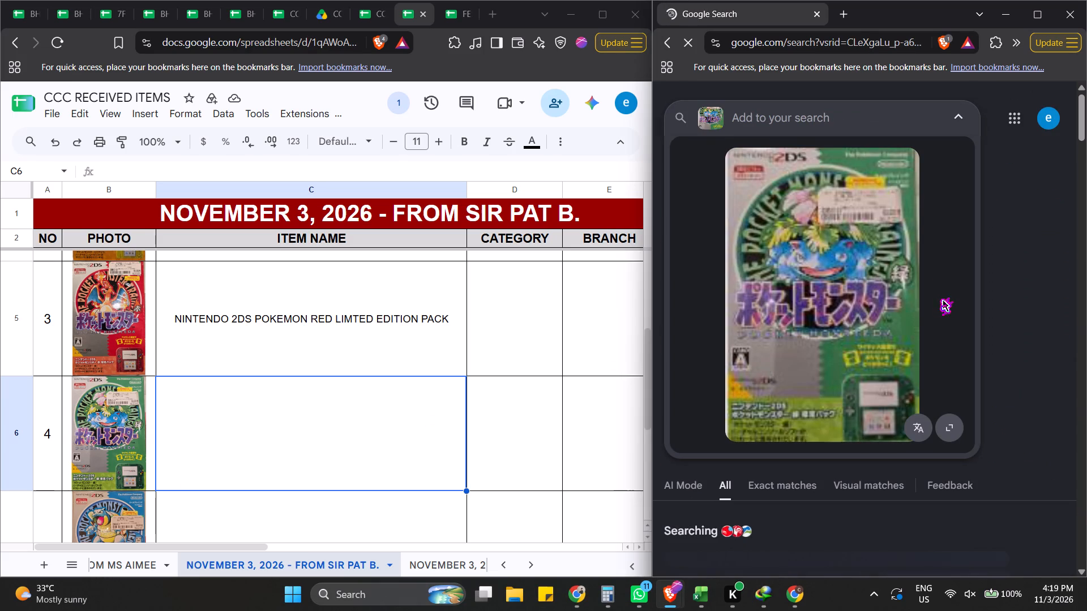
{"action": "scroll", "coordinate": [1029, 360], "scroll_direction": "down", "scroll_amount": 4}
{"action": "scroll", "coordinate": [1028, 358], "scroll_direction": "up", "scroll_amount": 2}
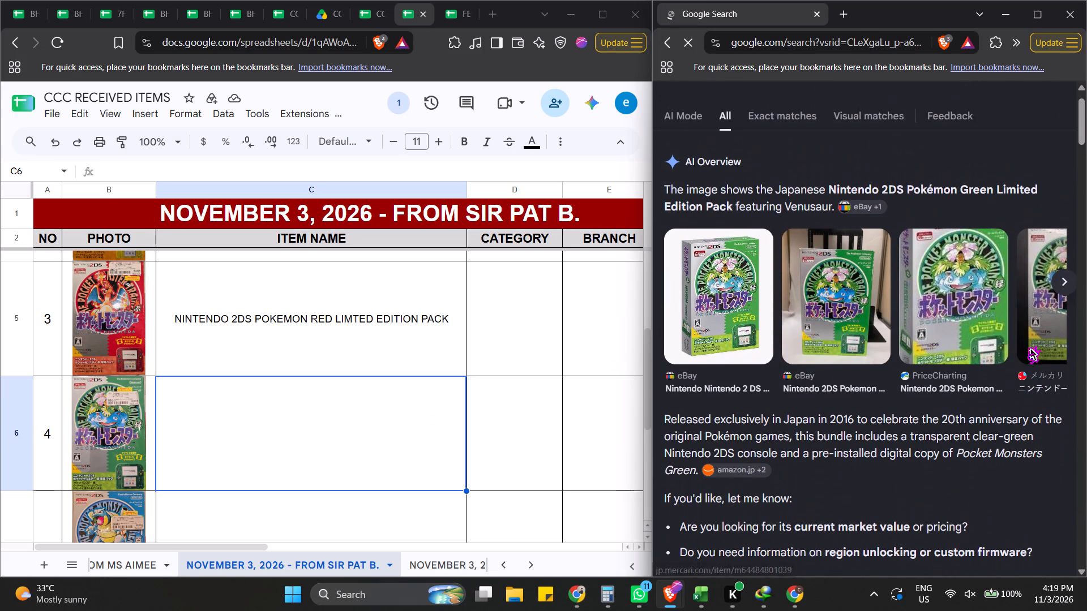
Copy item 3's name into item 4's item name and change RED to GREEN.
{"action": "left_click", "coordinate": [370, 300]}
{"action": "key", "text": "ctrl+c"}
{"action": "left_click", "coordinate": [400, 453]}
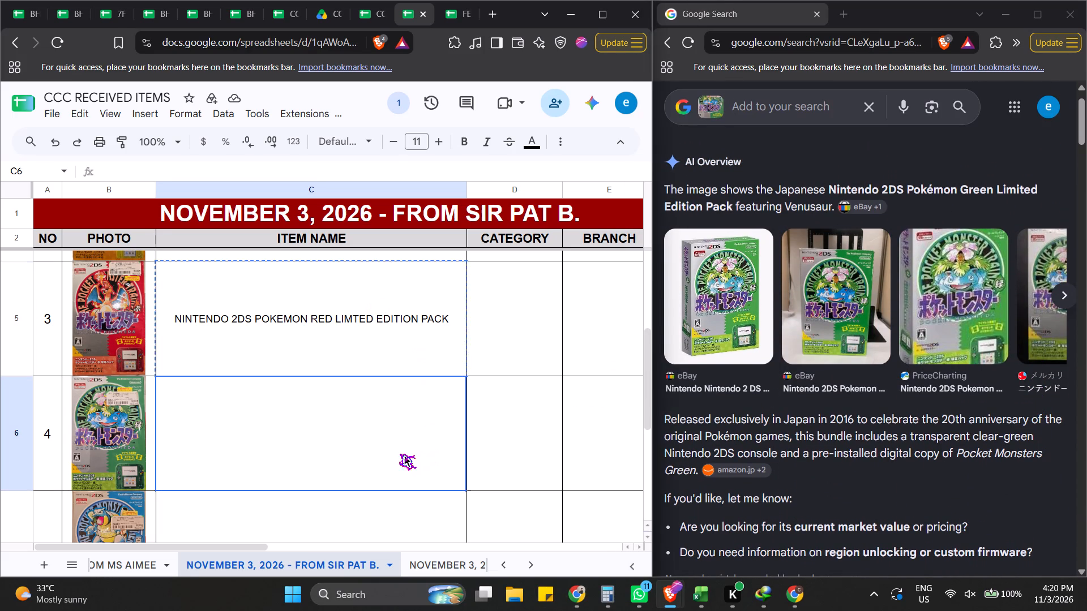
{"action": "key", "text": "ctrl+v"}
{"action": "scroll", "coordinate": [454, 365], "scroll_direction": "up", "scroll_amount": 3}
{"action": "scroll", "coordinate": [452, 388], "scroll_direction": "down", "scroll_amount": 4}
{"action": "double_click", "coordinate": [368, 407]}
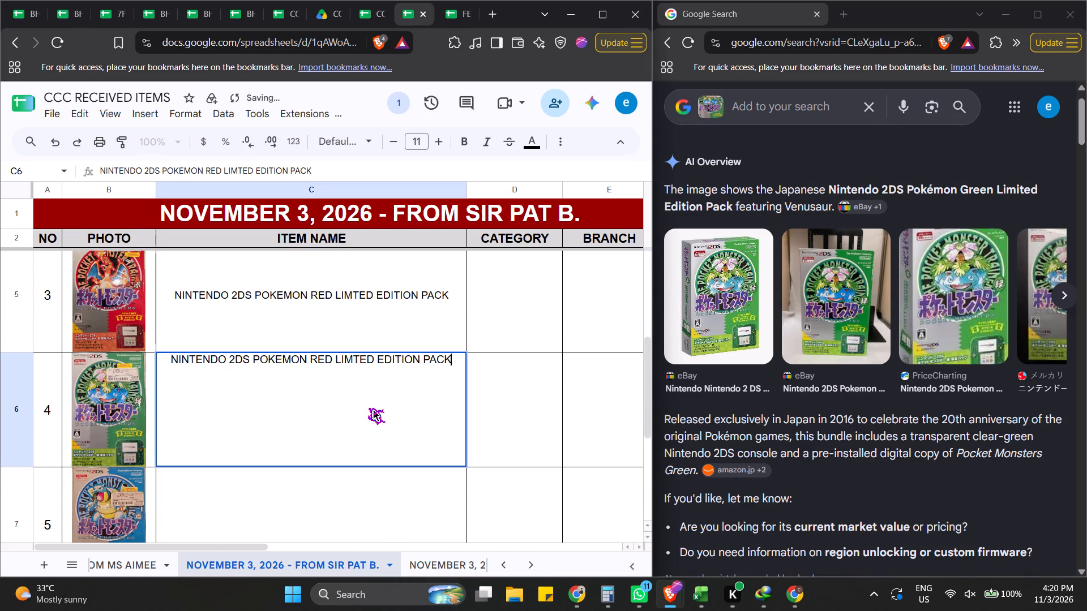
{"action": "left_click", "coordinate": [333, 360]}
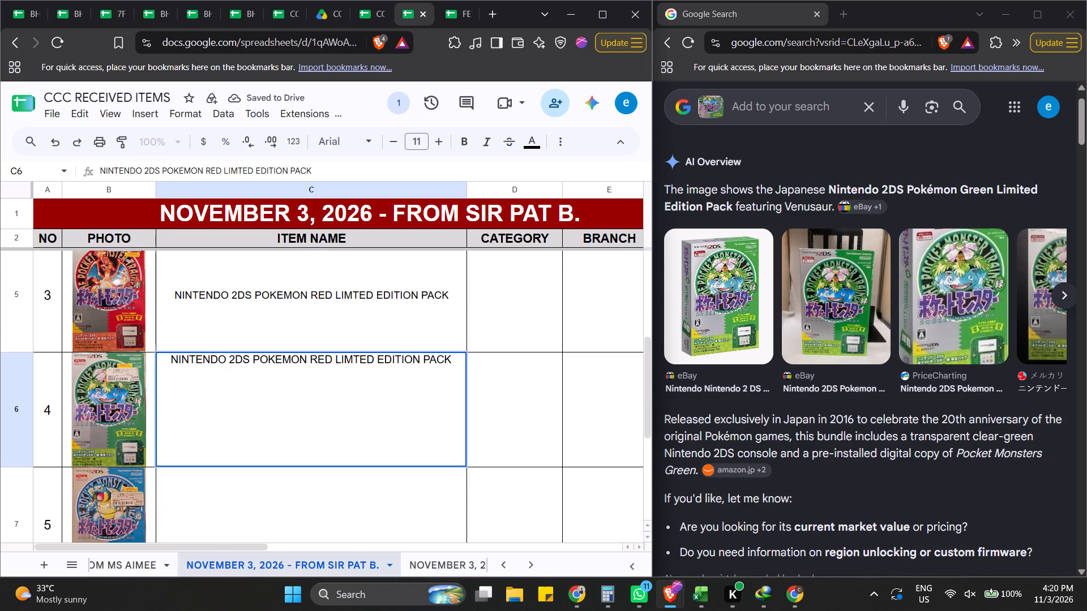
{"action": "key", "text": "BackSpace"}
{"action": "key", "text": "BackSpace"}
{"action": "key", "text": "BackSpace"}
{"action": "type", "text": "GREEN"}
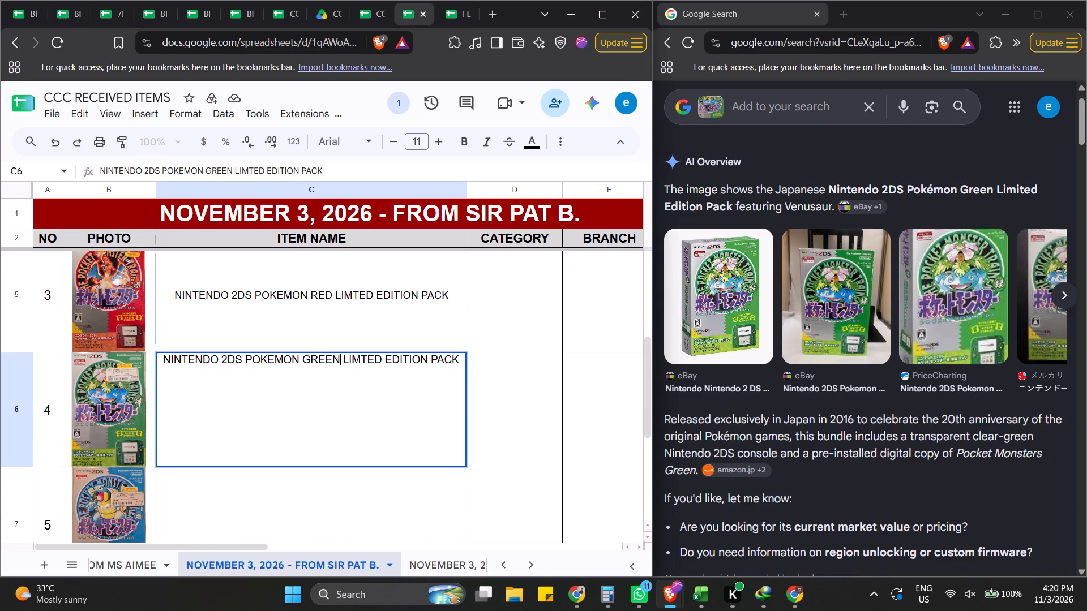
{"action": "left_click", "coordinate": [281, 520]}
Capture item 5's photo of the blue Blastoise box and run a Google Lens search on it to identify the product.
{"action": "scroll", "coordinate": [388, 442], "scroll_direction": "down", "scroll_amount": 1}
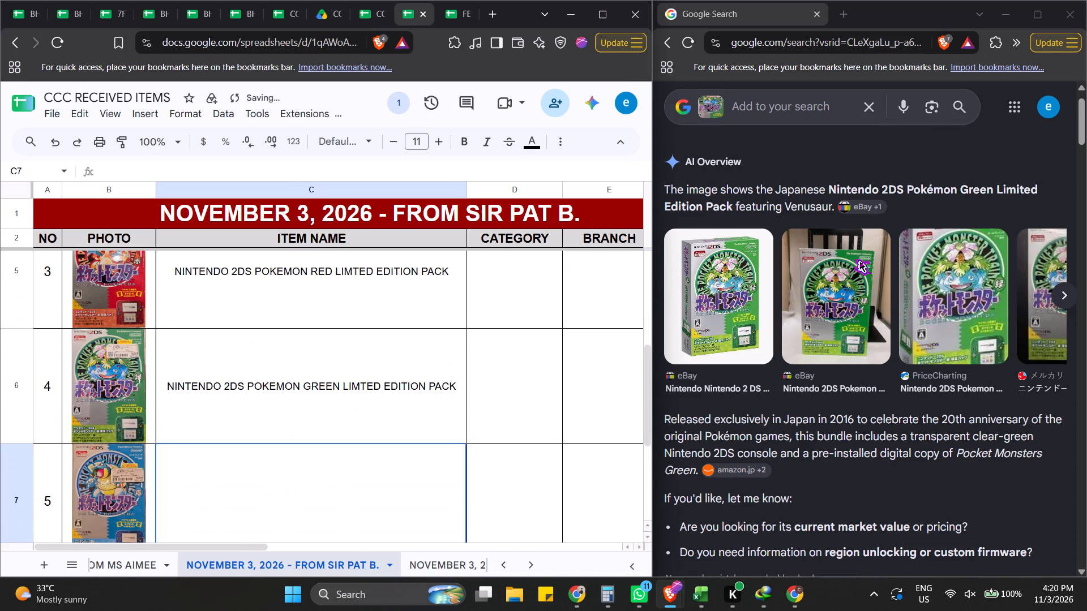
{"action": "scroll", "coordinate": [391, 372], "scroll_direction": "down", "scroll_amount": 1}
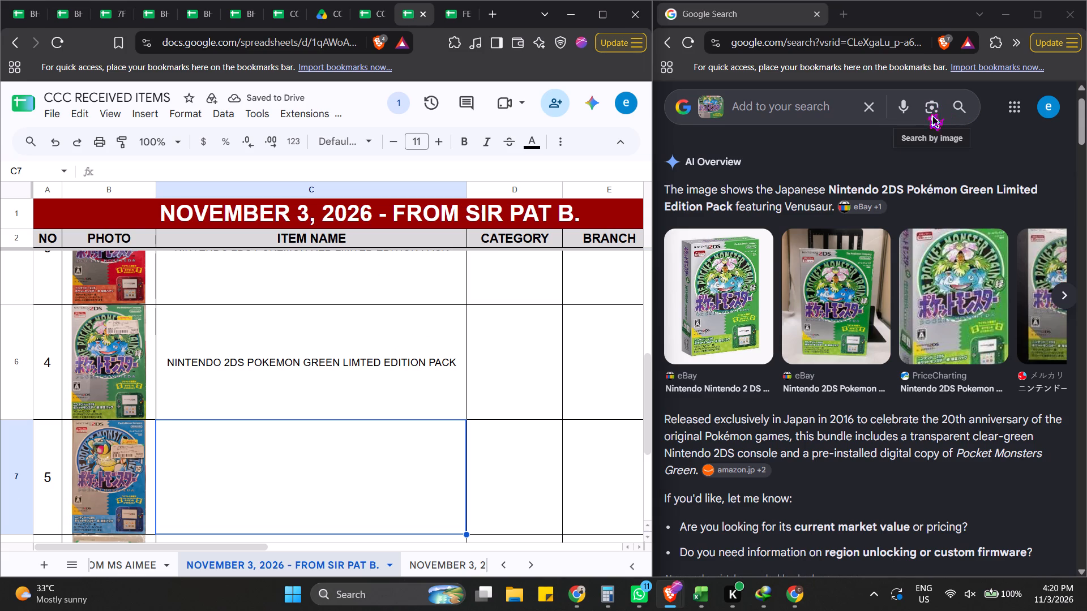
{"action": "scroll", "coordinate": [386, 375], "scroll_direction": "down", "scroll_amount": 1}
{"action": "key", "text": "shift+super+s"}
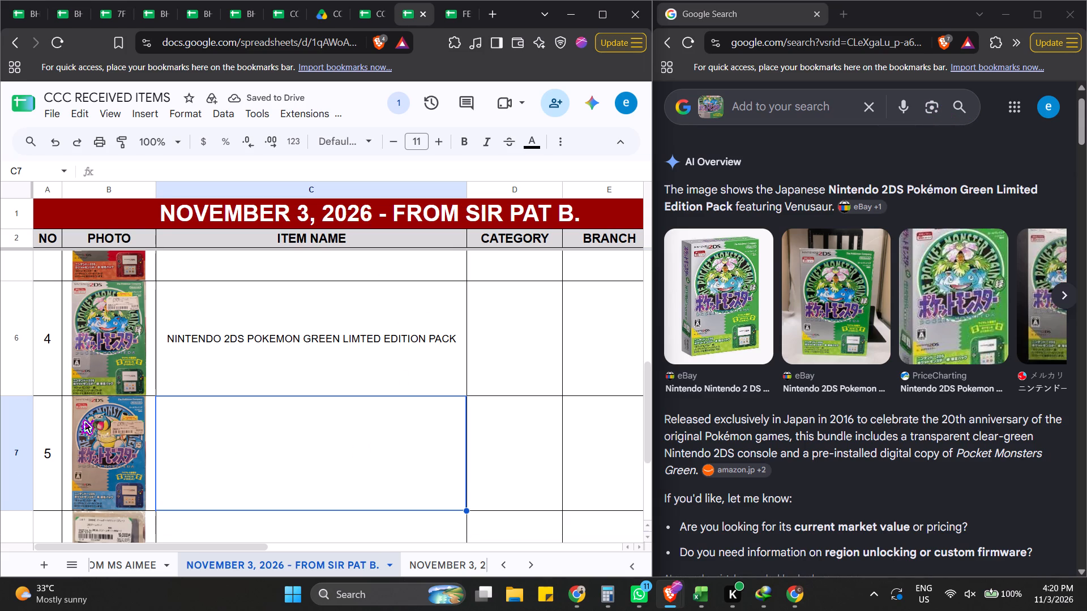
{"action": "left_click_drag", "start_coordinate": [71, 397], "coordinate": [145, 508]}
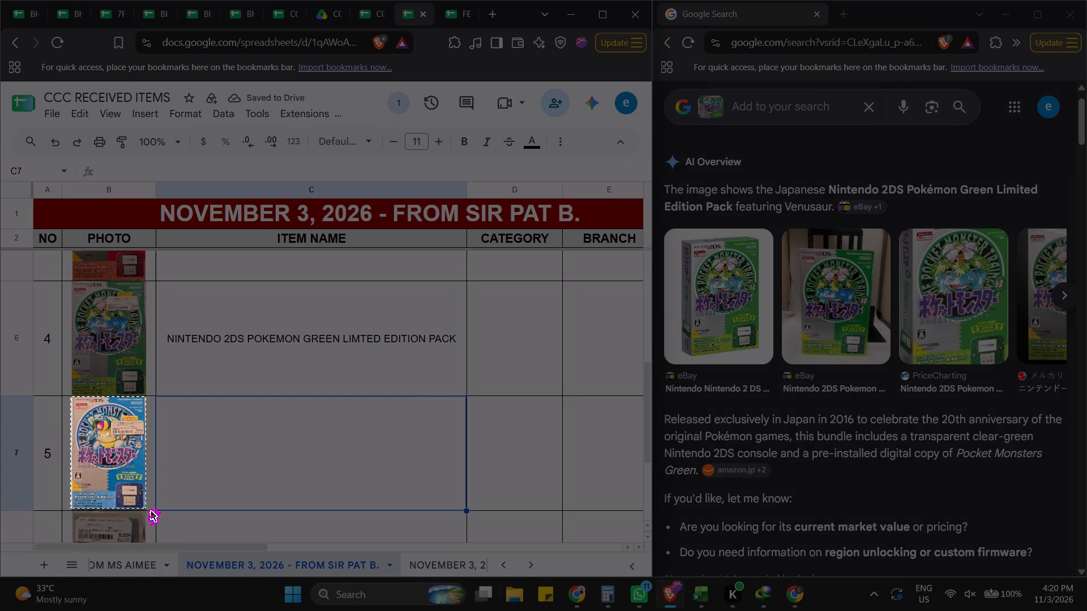
{"action": "left_click_drag", "start_coordinate": [145, 508], "coordinate": [145, 509]}
{"action": "left_click", "coordinate": [928, 108]}
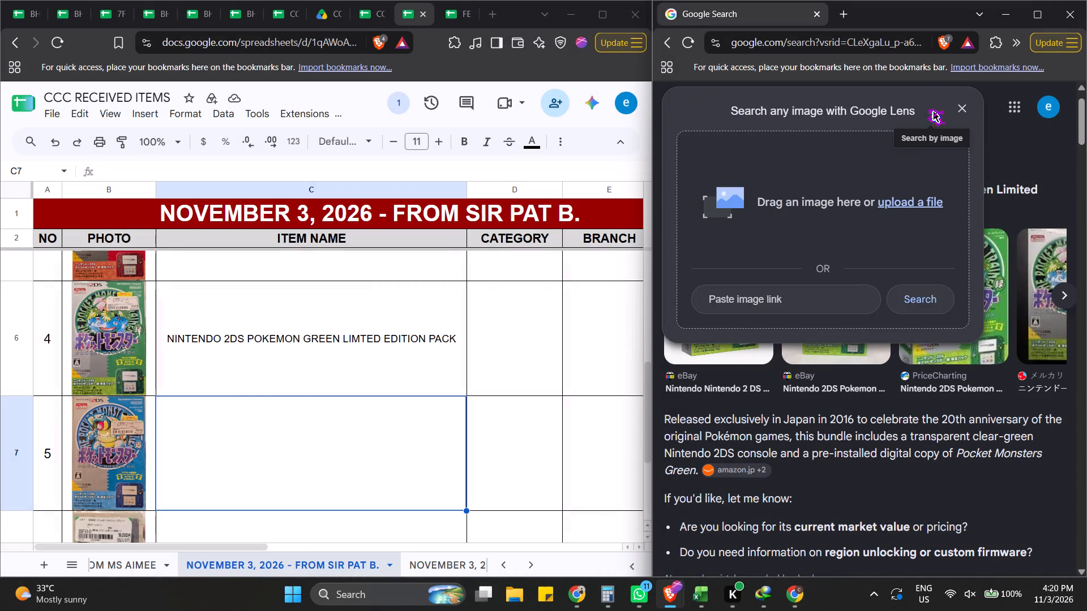
{"action": "key", "text": "ctrl+v"}
{"action": "key", "text": "Return"}
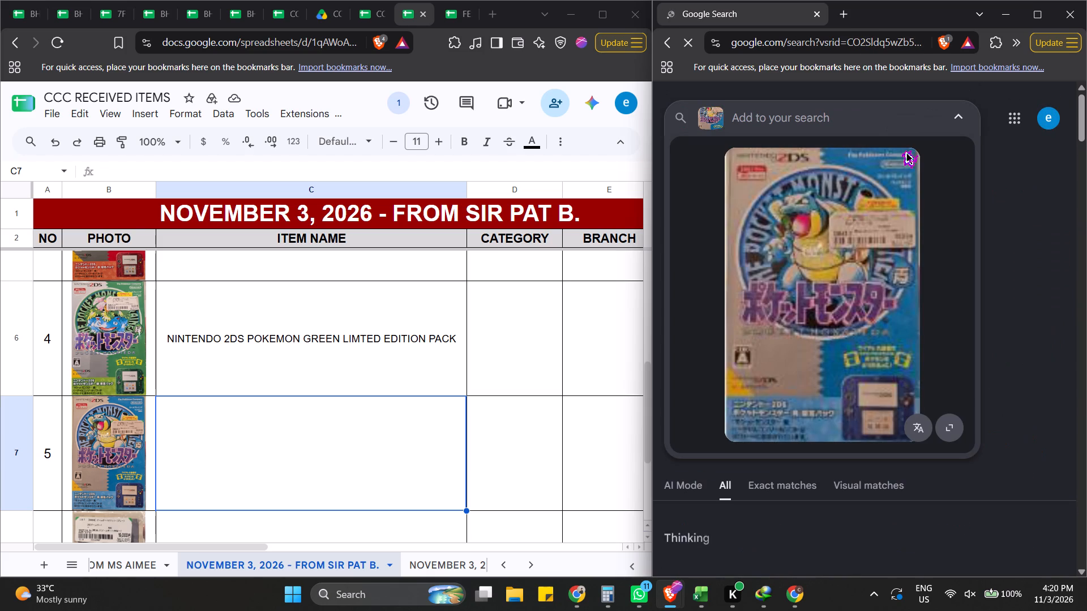
{"action": "key", "text": "Return"}
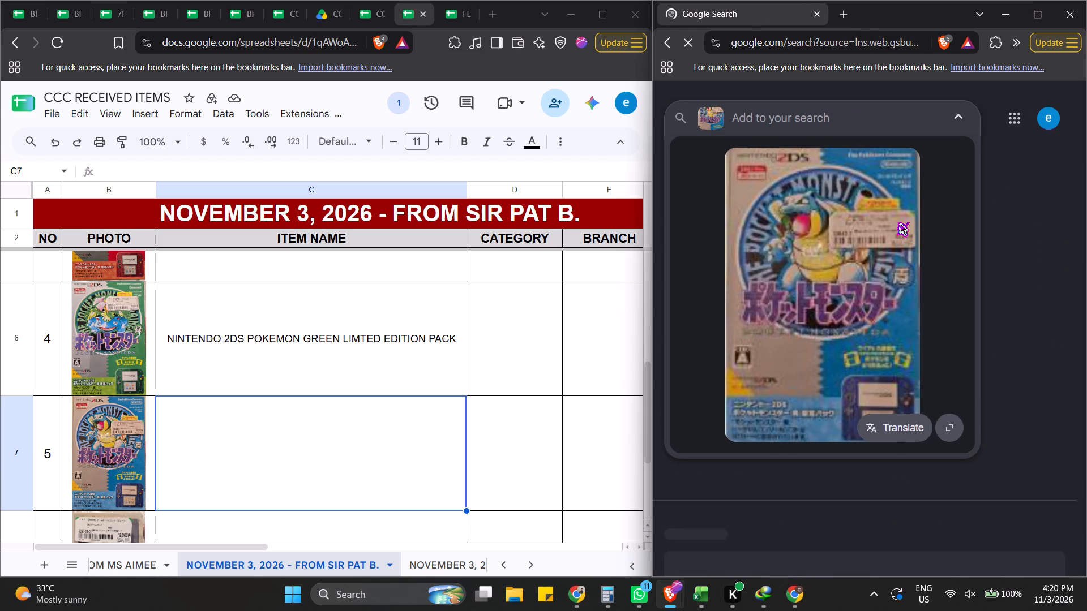
{"action": "scroll", "coordinate": [938, 333], "scroll_direction": "down", "scroll_amount": 3}
{"action": "scroll", "coordinate": [998, 326], "scroll_direction": "down", "scroll_amount": 2}
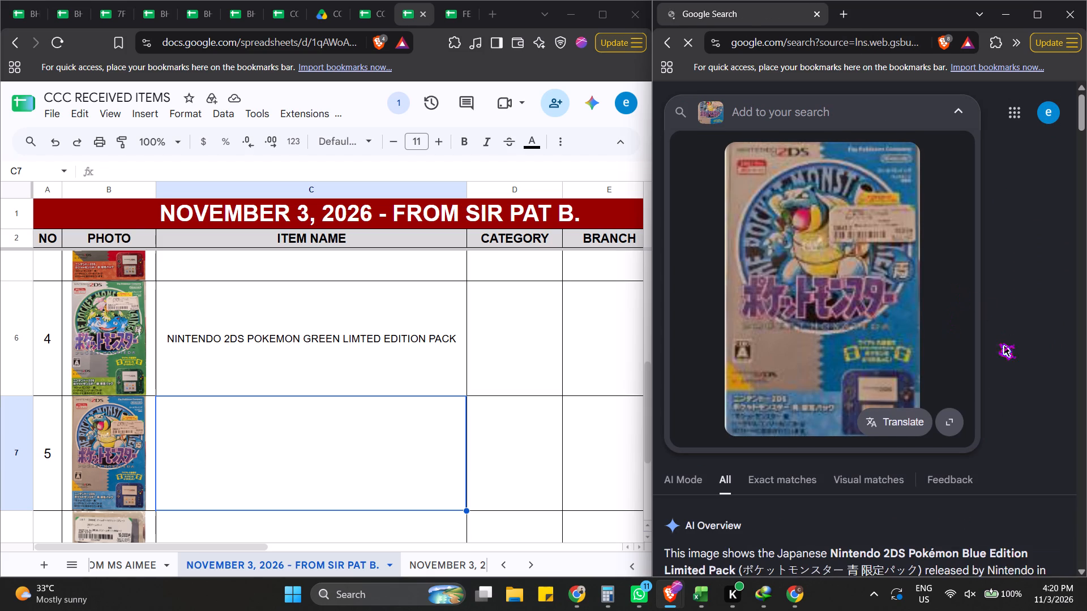
{"action": "scroll", "coordinate": [996, 406], "scroll_direction": "down", "scroll_amount": 1}
Copy item 4's name into item 5's item name and change GREEN to BLUE.
{"action": "left_click", "coordinate": [329, 346]}
{"action": "key", "text": "ctrl+c"}
{"action": "left_click", "coordinate": [343, 456]}
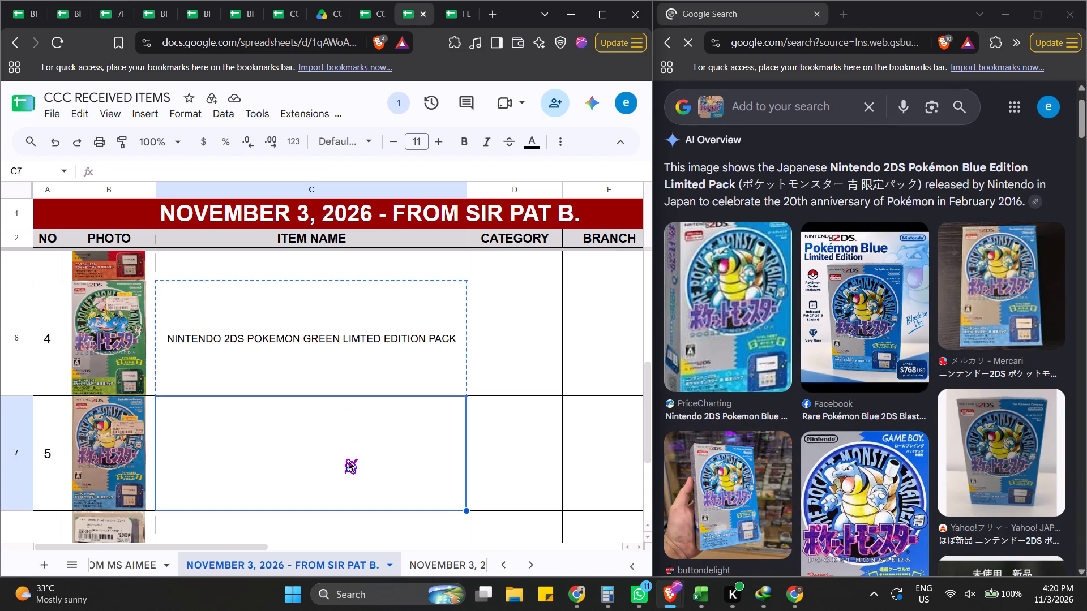
{"action": "key", "text": "ctrl+v"}
{"action": "double_click", "coordinate": [337, 449]}
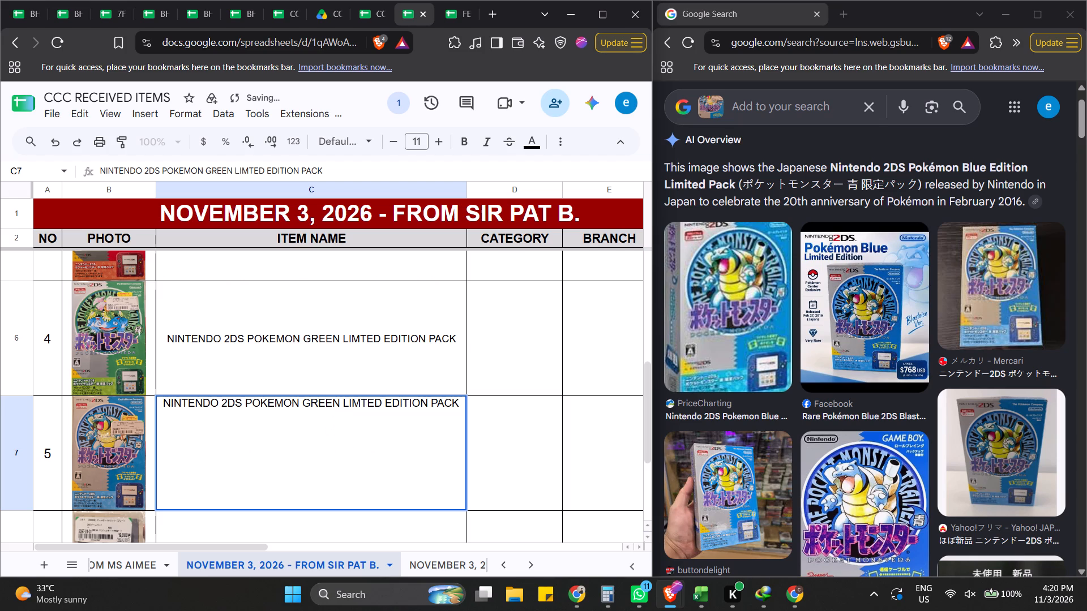
{"action": "left_click", "coordinate": [336, 397]}
{"action": "key", "text": "BackSpace"}
{"action": "key", "text": "BackSpace"}
{"action": "key", "text": "BackSpace"}
{"action": "key", "text": "BackSpace"}
{"action": "key", "text": "BackSpace"}
{"action": "type", "text": "BLUE"}
{"action": "key", "text": "Return"}
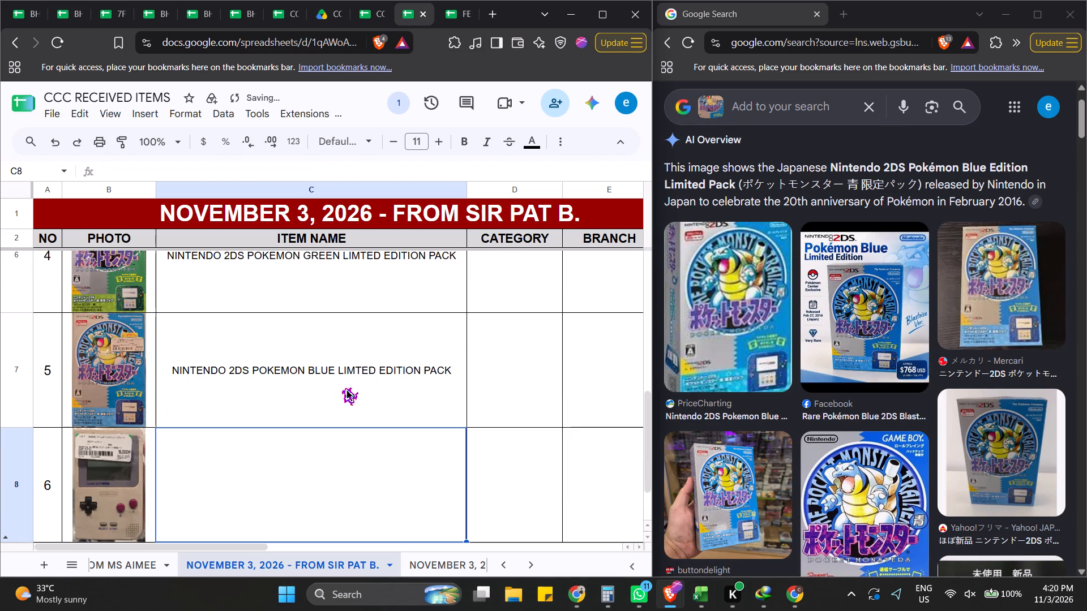
Capture item 6's photo of the gray handheld console and run a Google Lens search on it to identify the product.
{"action": "scroll", "coordinate": [411, 385], "scroll_direction": "down", "scroll_amount": 2}
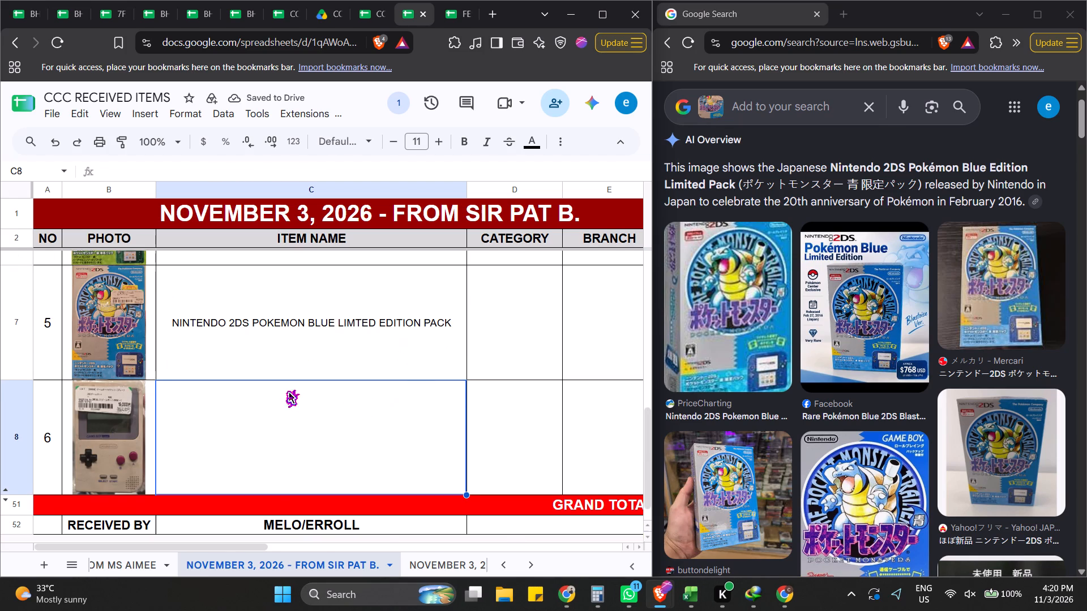
{"action": "scroll", "coordinate": [287, 384], "scroll_direction": "down", "scroll_amount": 2}
{"action": "scroll", "coordinate": [264, 393], "scroll_direction": "up", "scroll_amount": 2}
{"action": "key", "text": "shift+super+s"}
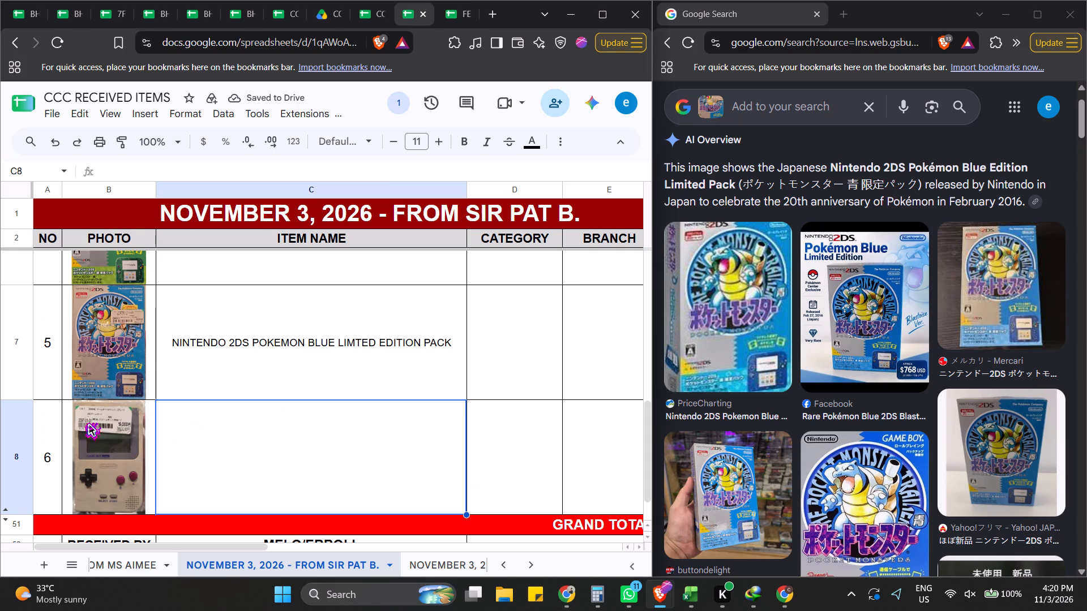
{"action": "left_click_drag", "start_coordinate": [71, 401], "coordinate": [145, 511]}
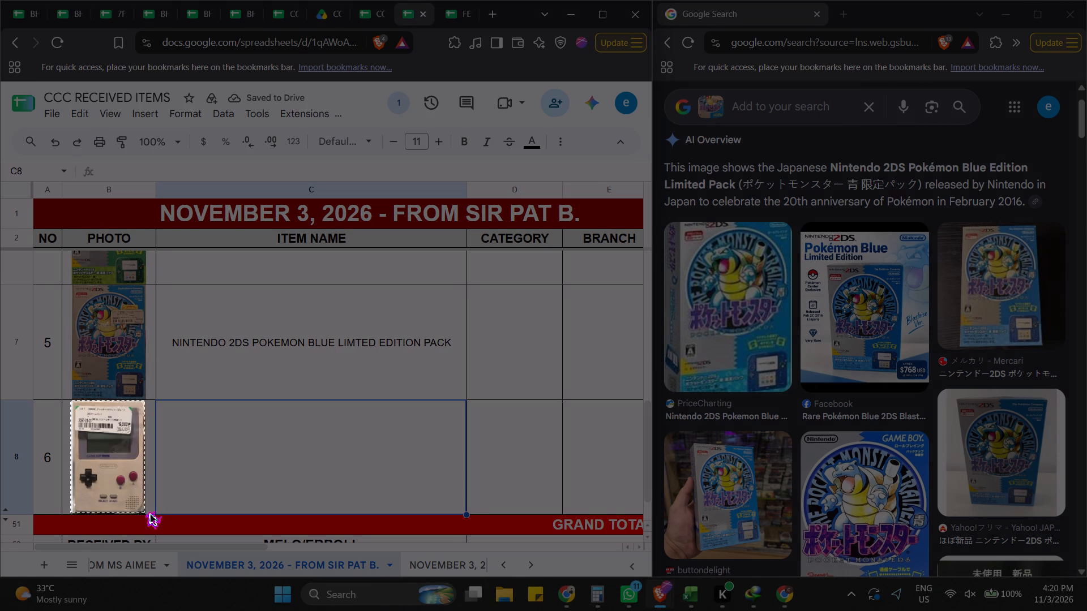
{"action": "left_click_drag", "start_coordinate": [145, 511], "coordinate": [145, 511]}
{"action": "left_click", "coordinate": [927, 105]}
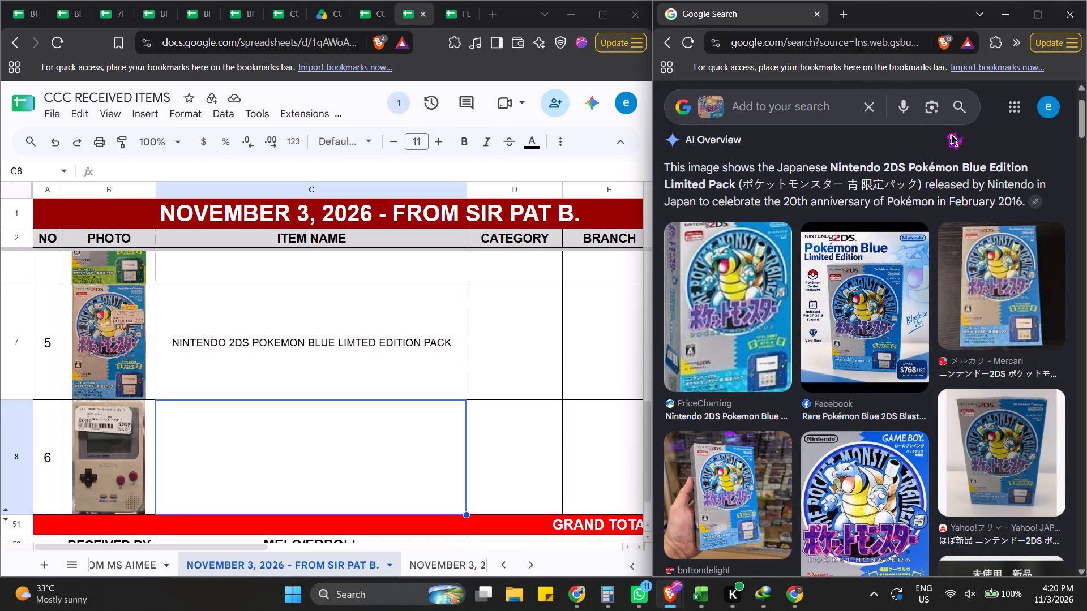
{"action": "left_click", "coordinate": [816, 300]}
{"action": "key", "text": "ctrl+v"}
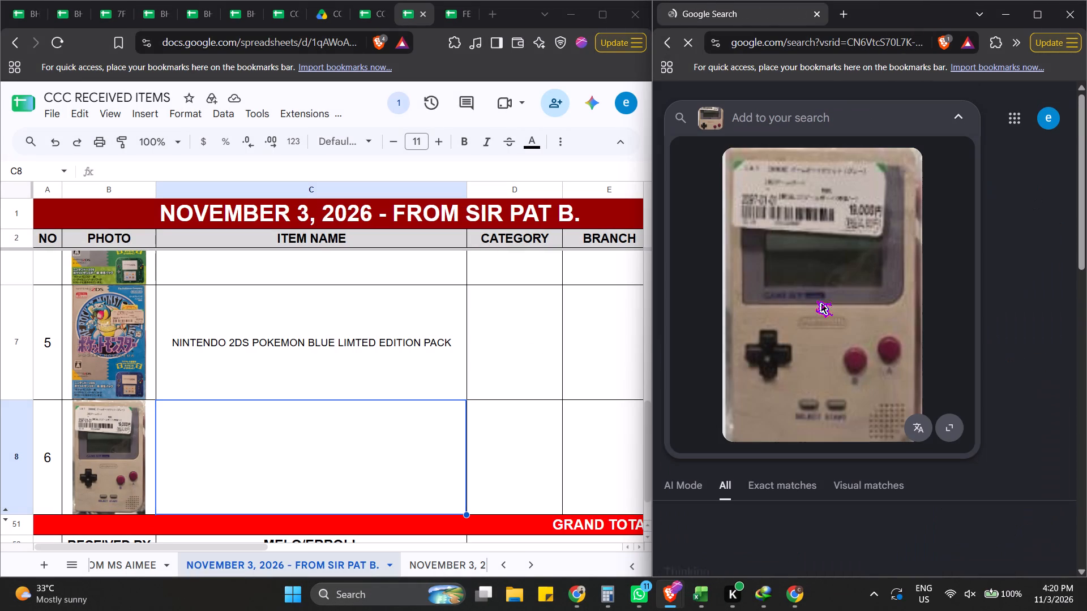
{"action": "scroll", "coordinate": [1023, 336], "scroll_direction": "down", "scroll_amount": 3}
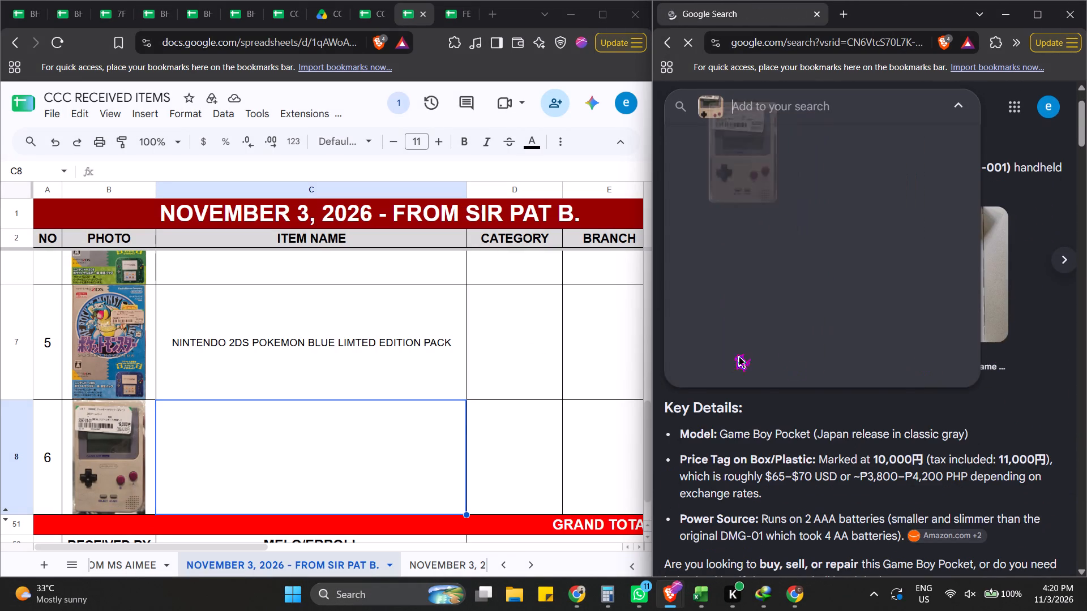
Enter item 6's name as NINTENDO GAME BOY POCKET (GRAY, MGB-001).
{"action": "left_click", "coordinate": [280, 436]}
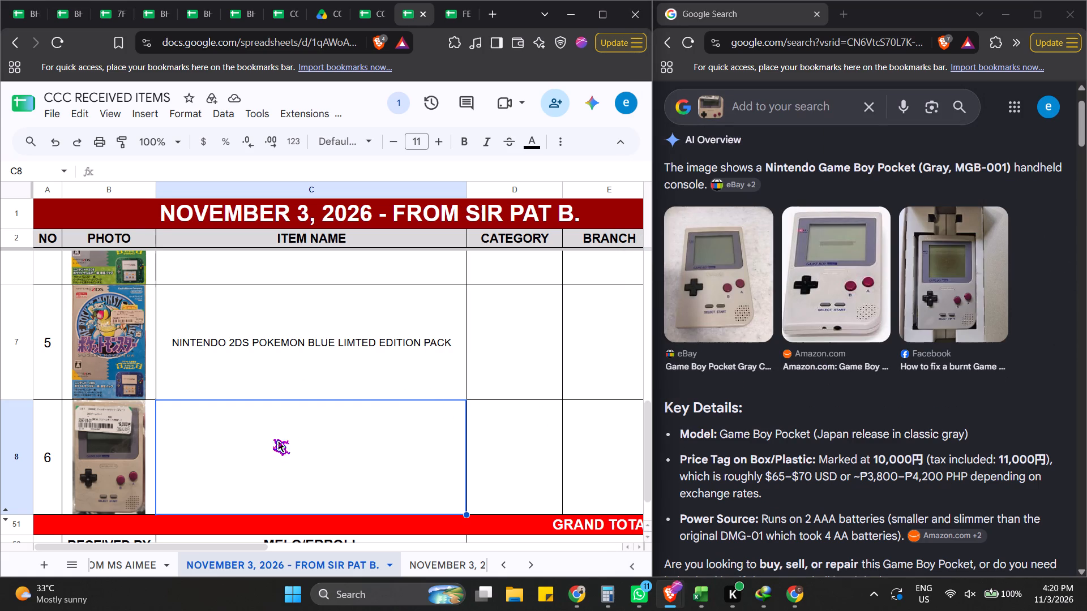
{"action": "type", "text": "NINTENDO GAME"}
{"action": "key", "text": "space"}
{"action": "type", "text": "BOT"}
{"action": "key", "text": "BackSpace"}
{"action": "type", "text": "Y POCKE"}
{"action": "type", "text": "T"}
{"action": "key", "text": "space"}
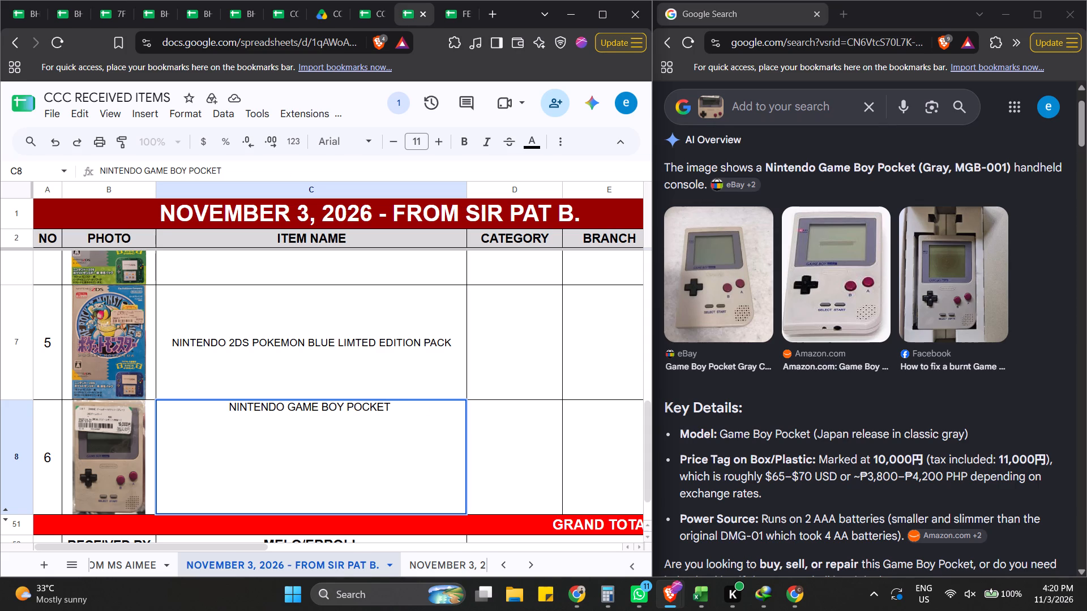
{"action": "type", "text": "(F"}
{"action": "key", "text": "BackSpace"}
{"action": "type", "text": "GRAY"}
{"action": "type", "text": ", MGB"}
{"action": "type", "text": "-001"}
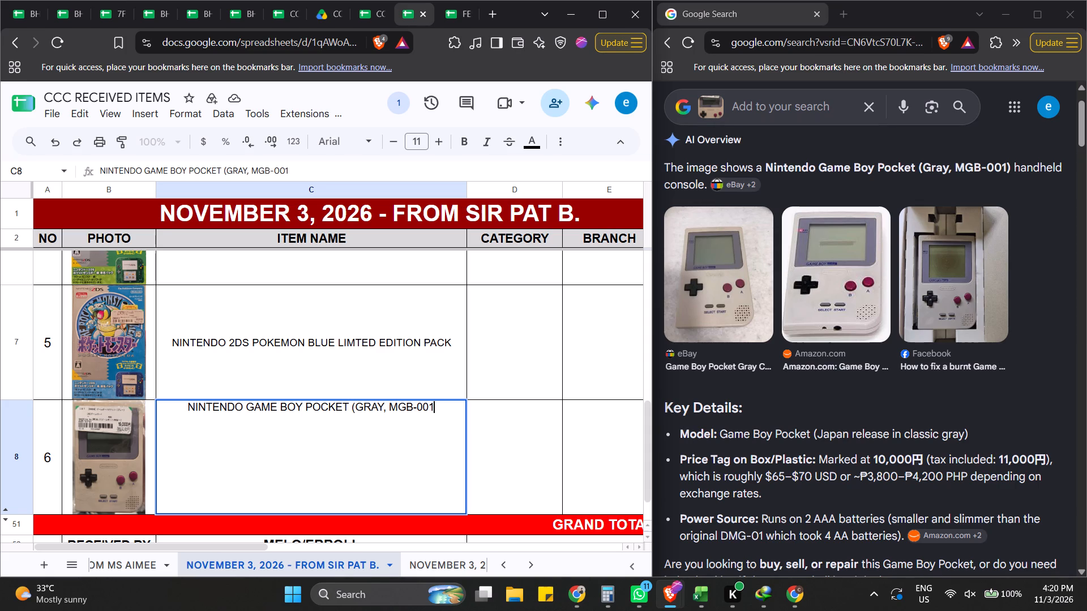
{"action": "key", "text": "shift+parenright"}
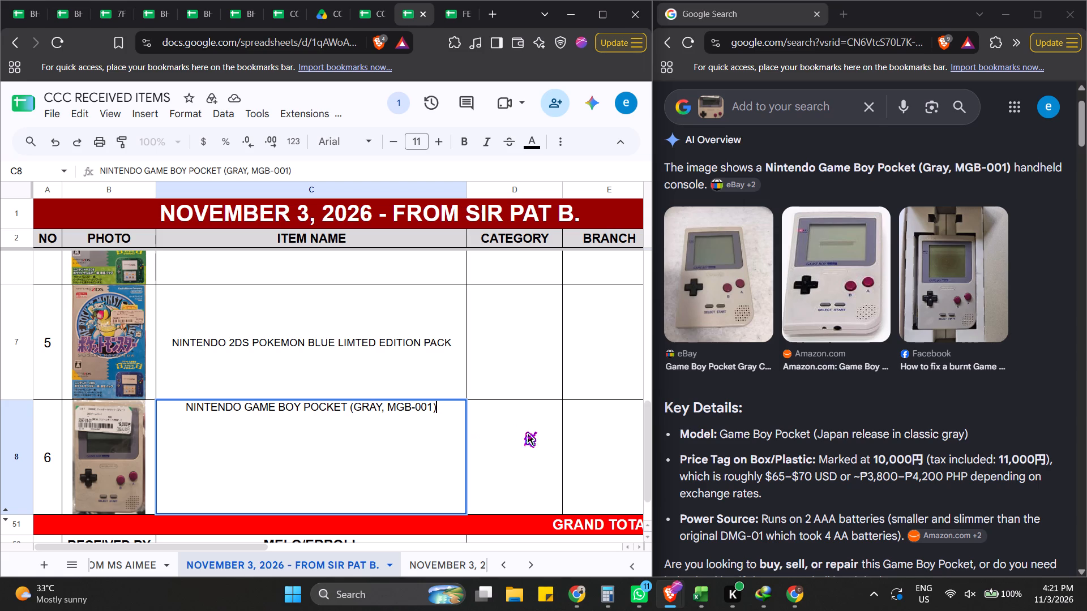
{"action": "left_click", "coordinate": [574, 448]}
Fill in POKEMON as the category for items 2 to 5, the four Nintendo 2DS packs.
{"action": "scroll", "coordinate": [530, 462], "scroll_direction": "up", "scroll_amount": 20}
{"action": "scroll", "coordinate": [530, 462], "scroll_direction": "up", "scroll_amount": 6}
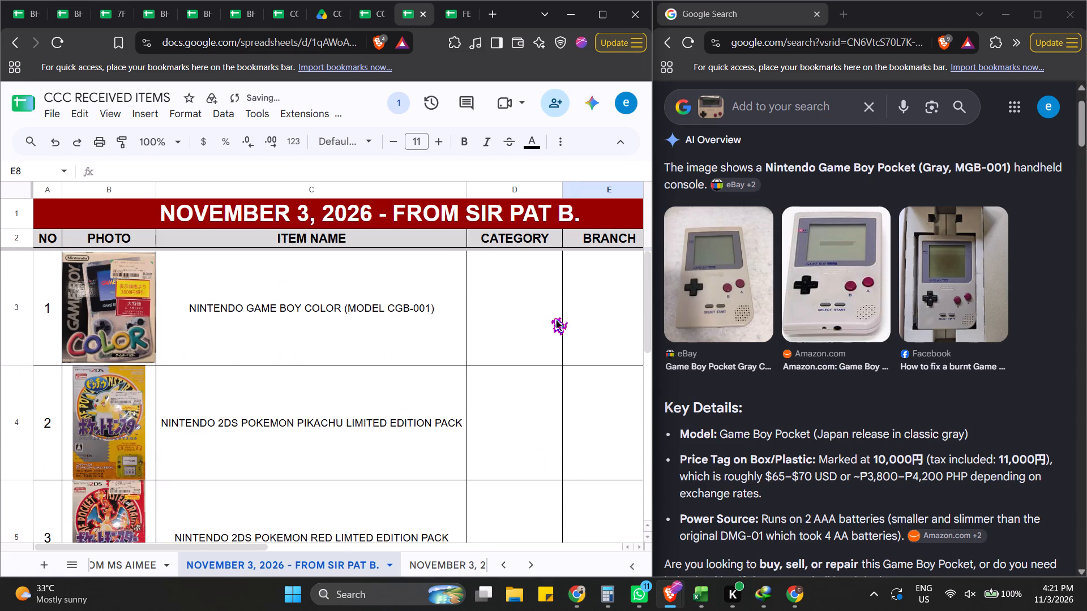
{"action": "left_click", "coordinate": [550, 294]}
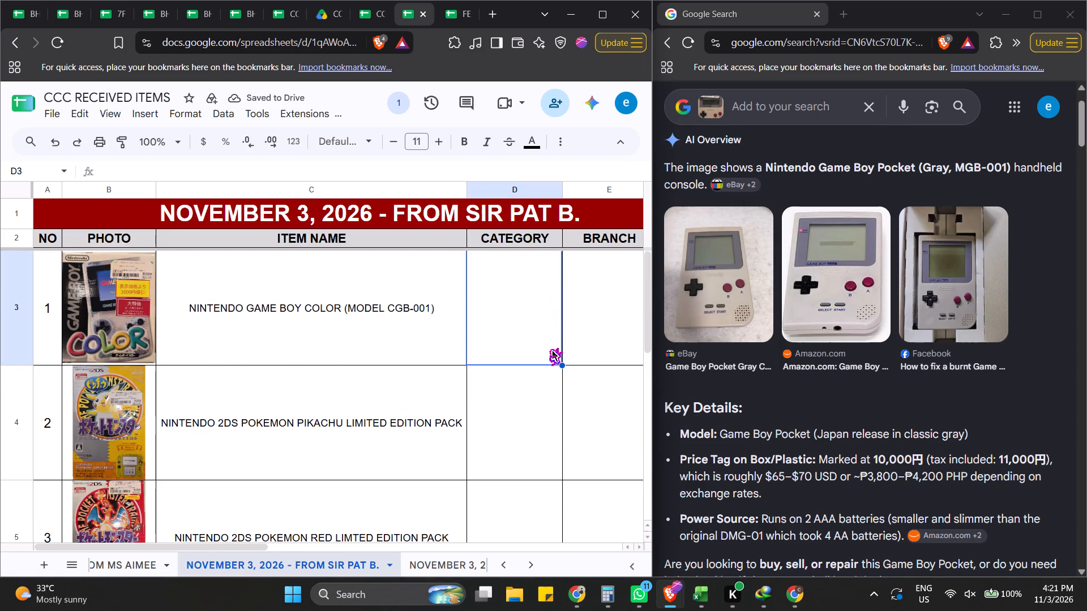
{"action": "scroll", "coordinate": [547, 348], "scroll_direction": "down", "scroll_amount": 20}
{"action": "scroll", "coordinate": [547, 348], "scroll_direction": "down", "scroll_amount": 1}
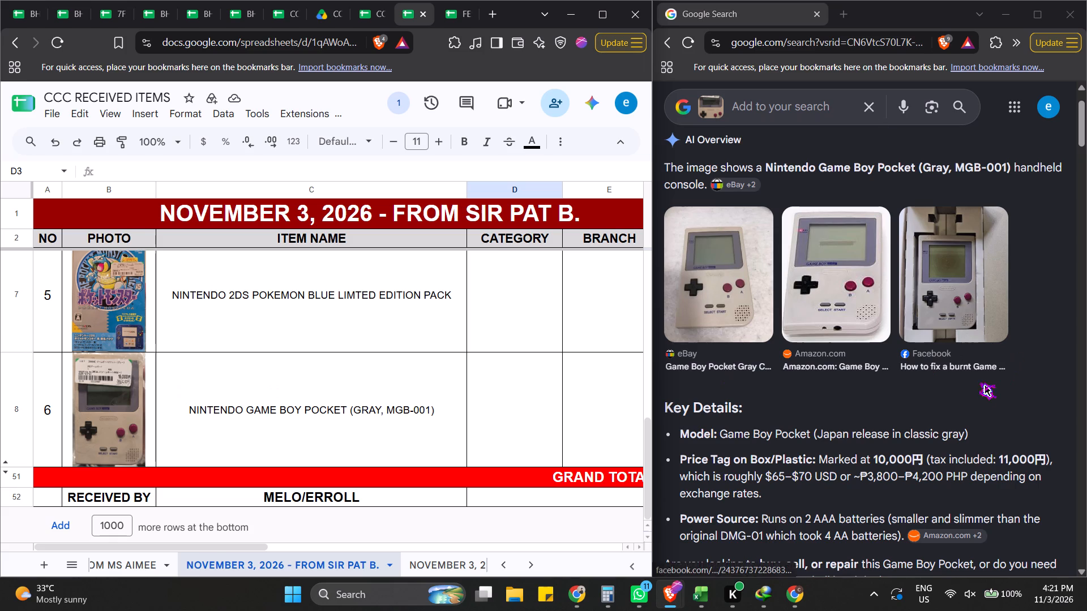
{"action": "scroll", "coordinate": [576, 384], "scroll_direction": "up", "scroll_amount": 19}
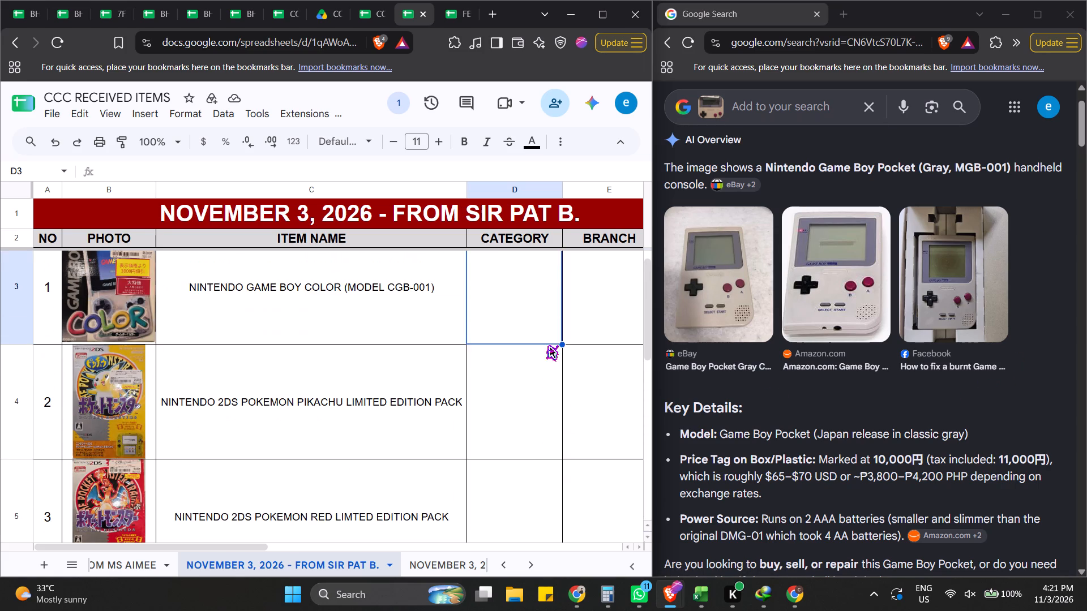
{"action": "left_click", "coordinate": [531, 385]}
{"action": "type", "text": "POKEMON"}
{"action": "key", "text": "Return"}
{"action": "type", "text": "POK"}
{"action": "key", "text": "Return"}
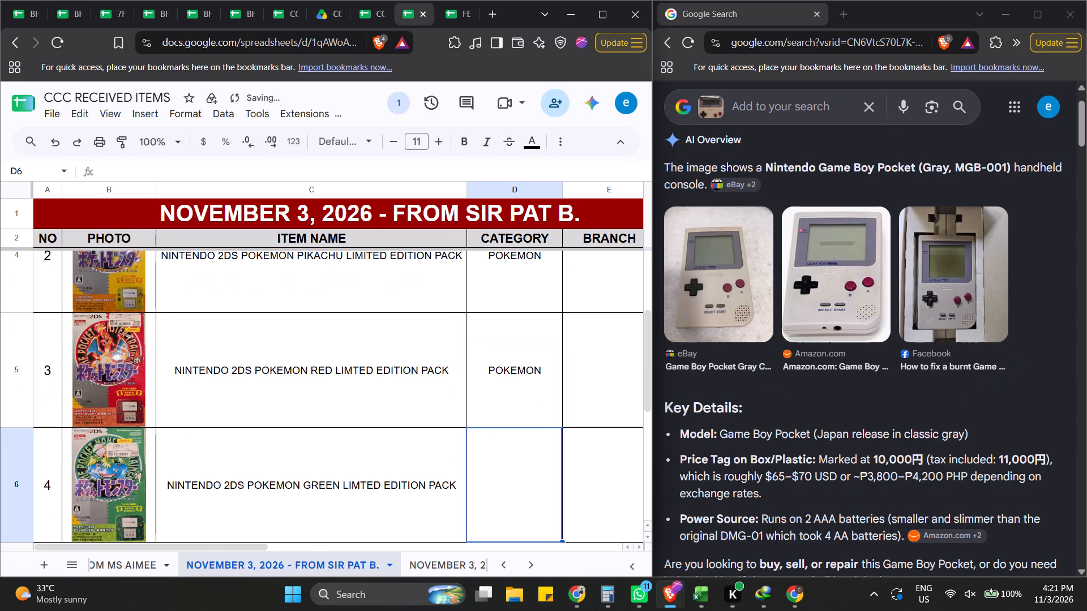
{"action": "type", "text": "PO"}
{"action": "key", "text": "Return"}
{"action": "type", "text": "PO"}
{"action": "key", "text": "Return"}
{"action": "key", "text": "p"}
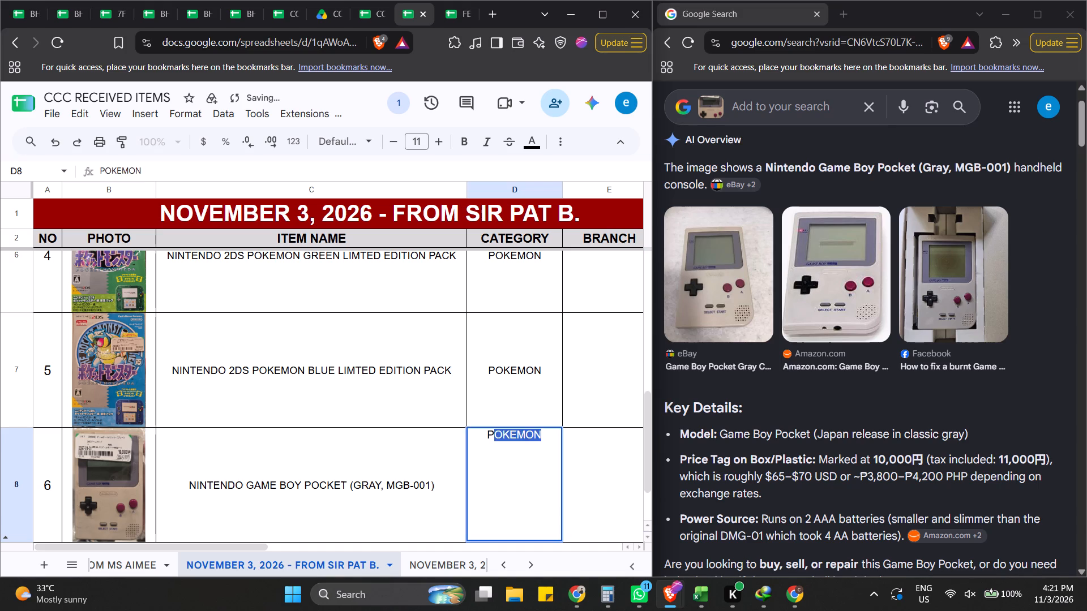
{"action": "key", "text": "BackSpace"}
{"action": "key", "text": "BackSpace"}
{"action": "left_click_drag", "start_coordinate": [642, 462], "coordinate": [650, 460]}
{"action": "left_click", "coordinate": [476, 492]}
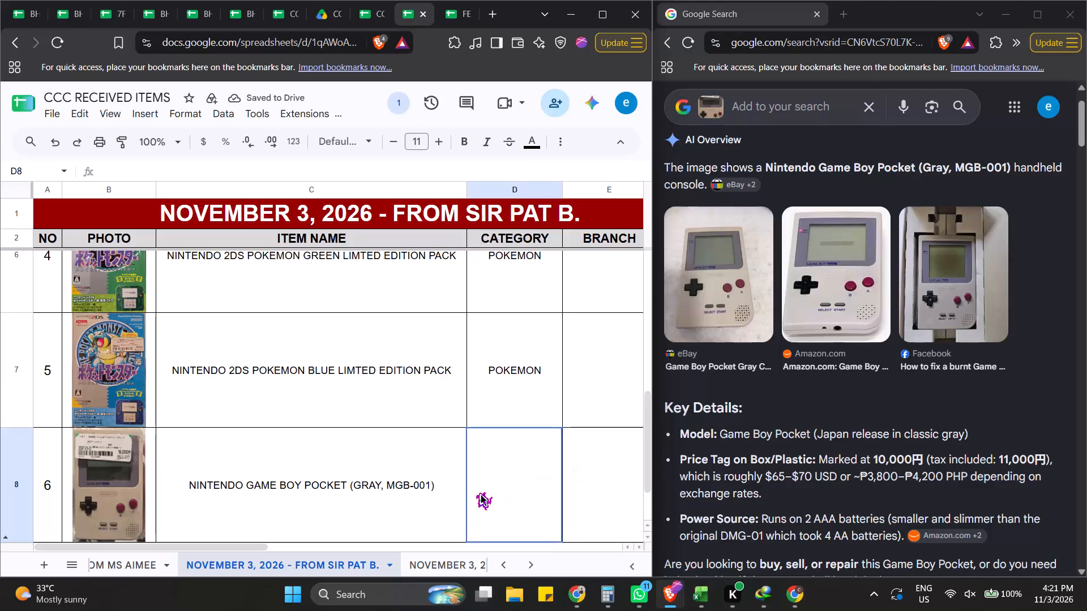
{"action": "scroll", "coordinate": [517, 444], "scroll_direction": "up", "scroll_amount": 19}
{"action": "left_click", "coordinate": [143, 564]}
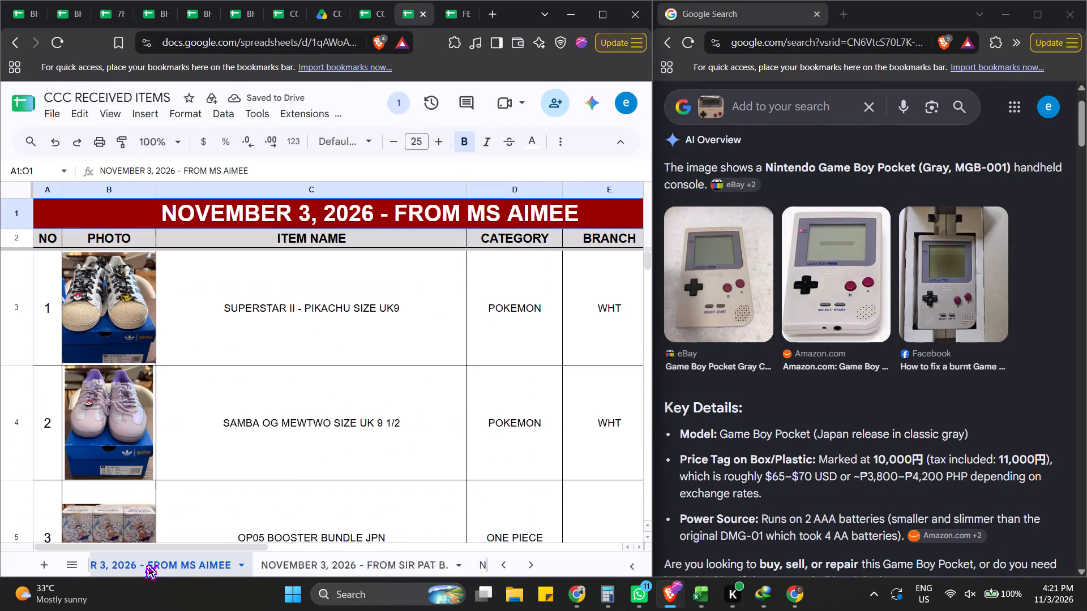
{"action": "scroll", "coordinate": [461, 466], "scroll_direction": "down", "scroll_amount": 20}
{"action": "scroll", "coordinate": [461, 466], "scroll_direction": "down", "scroll_amount": 9}
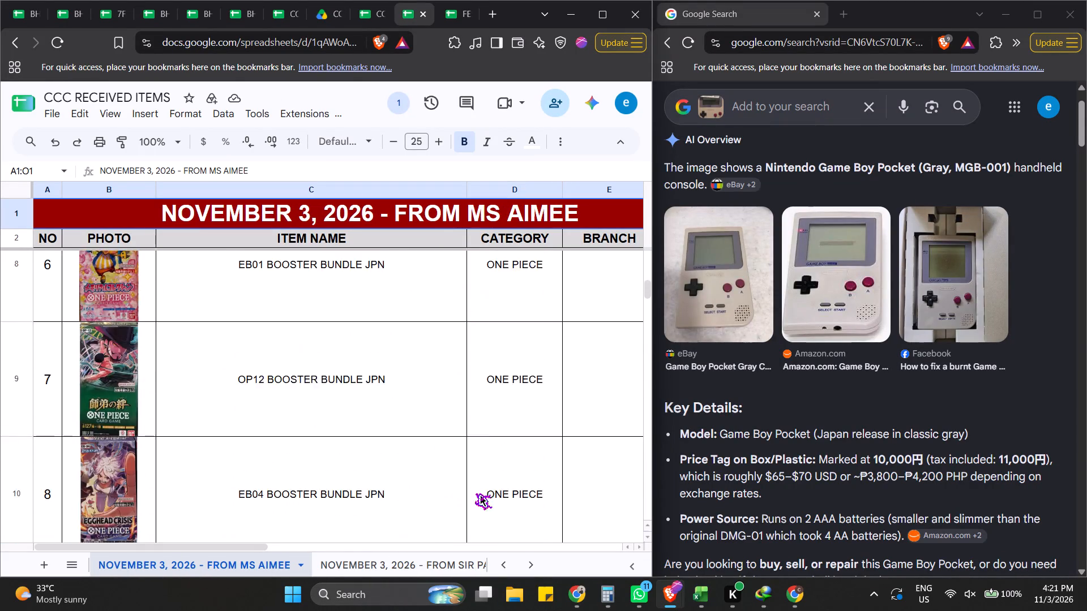
{"action": "scroll", "coordinate": [475, 493], "scroll_direction": "down", "scroll_amount": 13}
{"action": "scroll", "coordinate": [264, 573], "scroll_direction": "down", "scroll_amount": 4}
{"action": "scroll", "coordinate": [214, 576], "scroll_direction": "down", "scroll_amount": 4}
{"action": "left_click", "coordinate": [505, 566]}
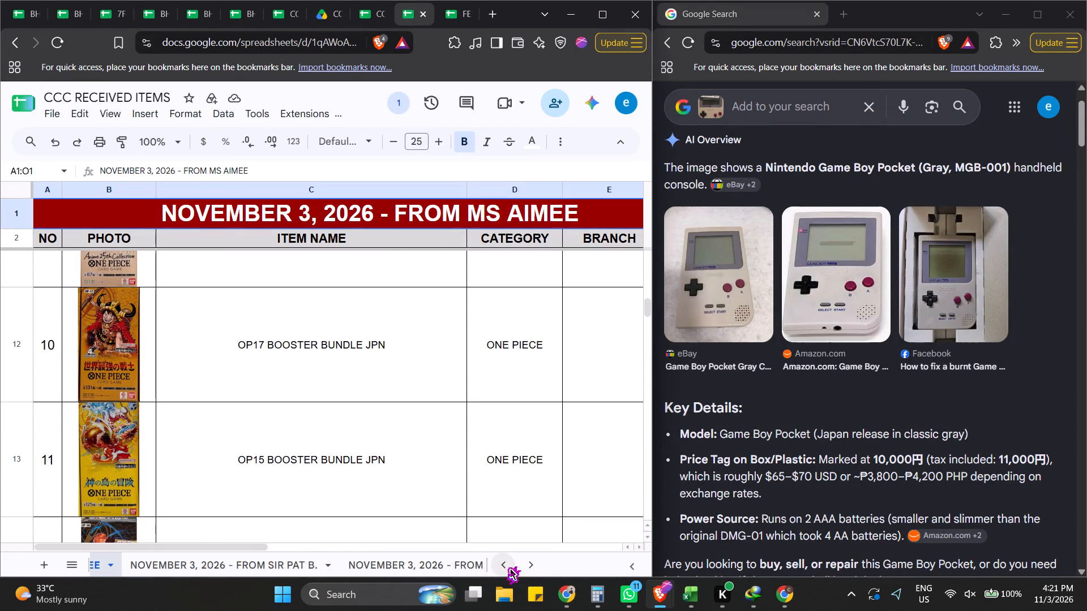
{"action": "left_click", "coordinate": [505, 566]}
{"action": "left_click", "coordinate": [360, 566]}
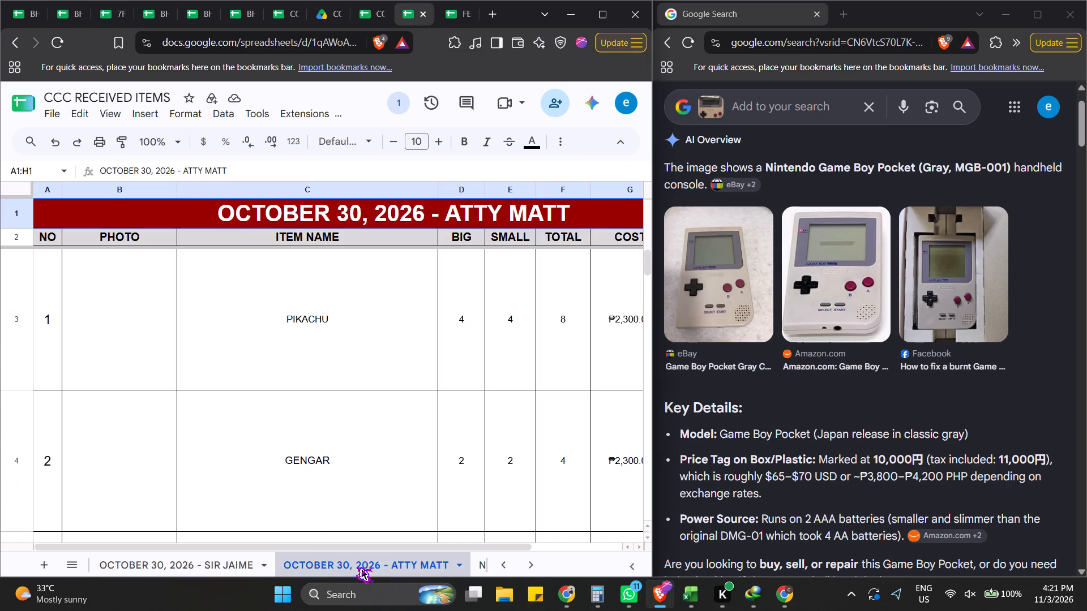
{"action": "scroll", "coordinate": [430, 411], "scroll_direction": "down", "scroll_amount": 6}
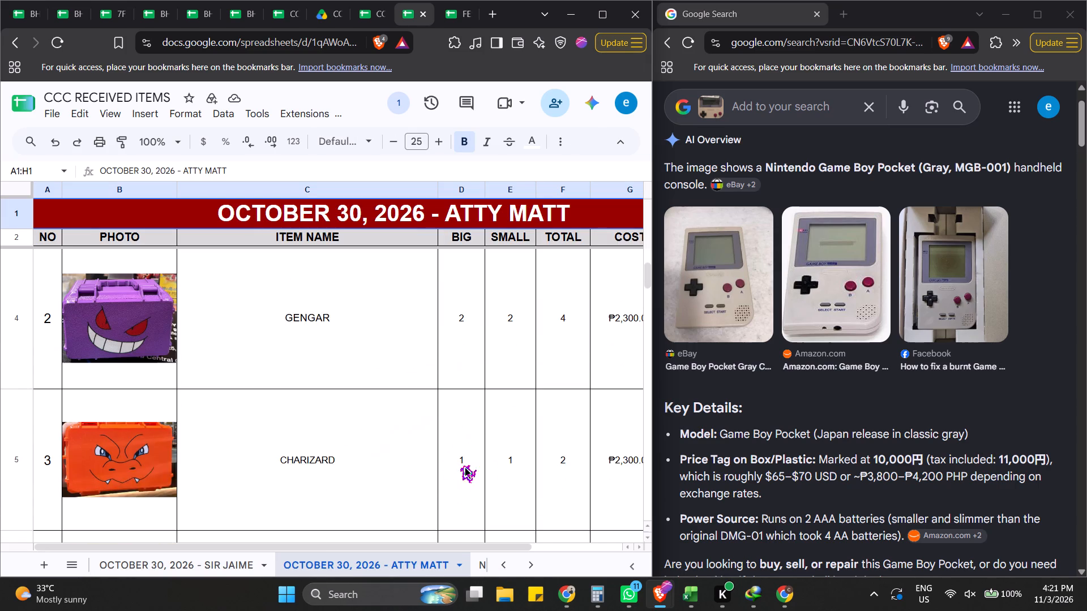
{"action": "scroll", "coordinate": [482, 467], "scroll_direction": "up", "scroll_amount": 7}
{"action": "scroll", "coordinate": [424, 515], "scroll_direction": "up", "scroll_amount": 3}
{"action": "left_click", "coordinate": [186, 568]}
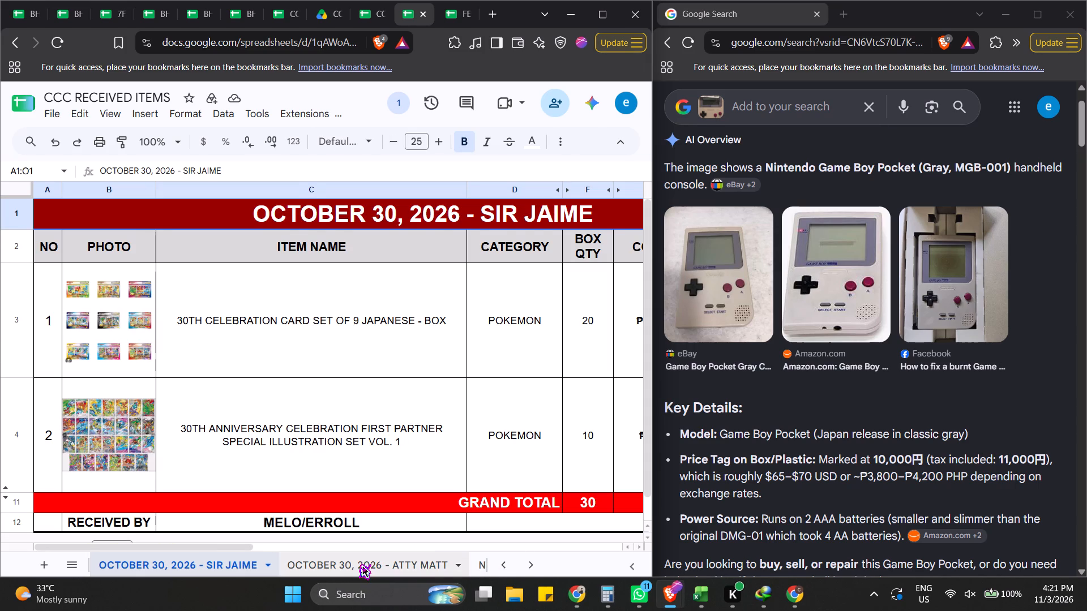
{"action": "left_click", "coordinate": [357, 563]}
{"action": "left_click", "coordinate": [481, 566]}
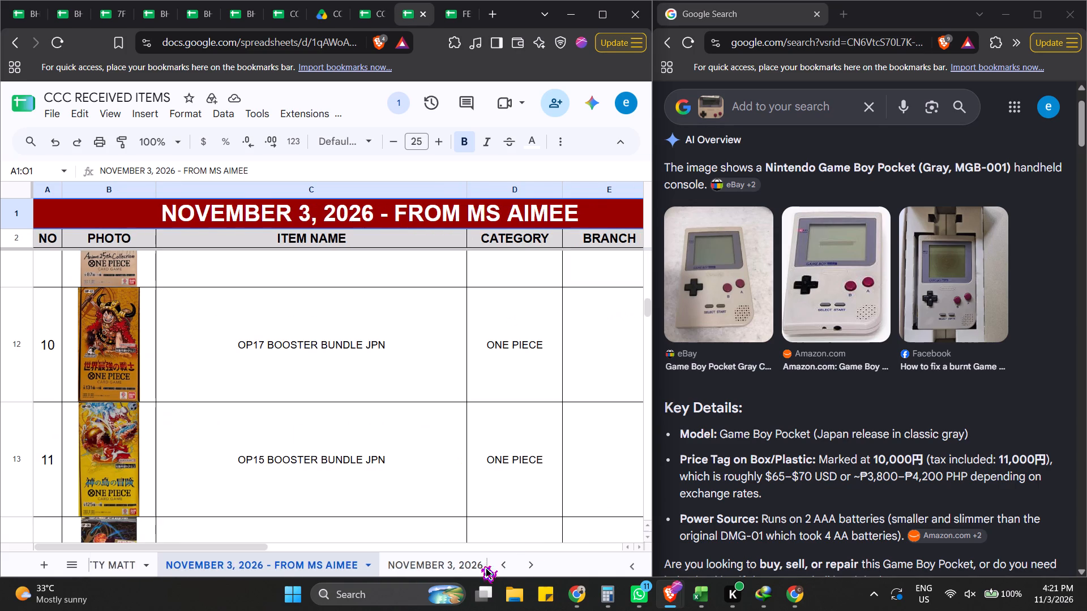
{"action": "left_click", "coordinate": [403, 563]}
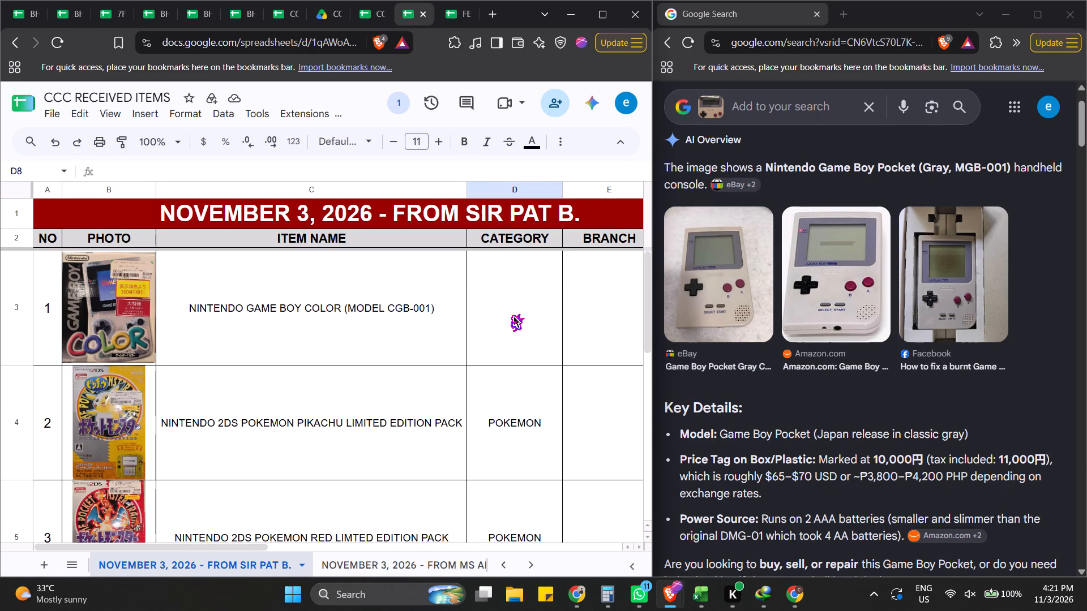
Ask Google's AI search a follow-up question, CATEGORY, about the Game Boy Pocket to find a category for item 1's empty cell.
{"action": "left_click", "coordinate": [504, 333]}
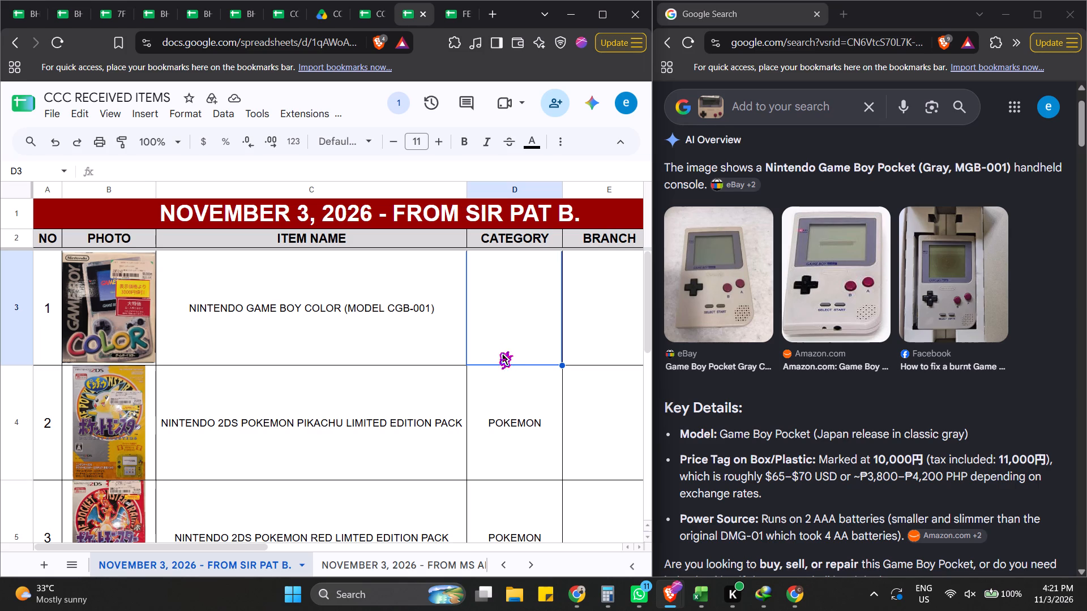
{"action": "scroll", "coordinate": [989, 406], "scroll_direction": "down", "scroll_amount": 5}
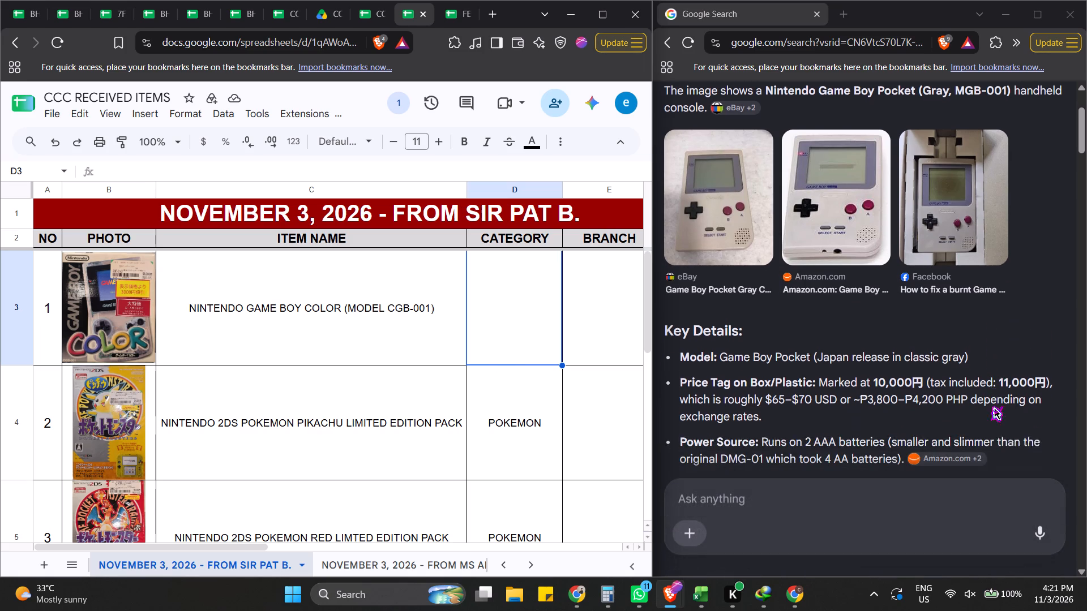
{"action": "scroll", "coordinate": [990, 399], "scroll_direction": "up", "scroll_amount": 3}
{"action": "left_click", "coordinate": [719, 490]}
{"action": "type", "text": "CATEGOR"}
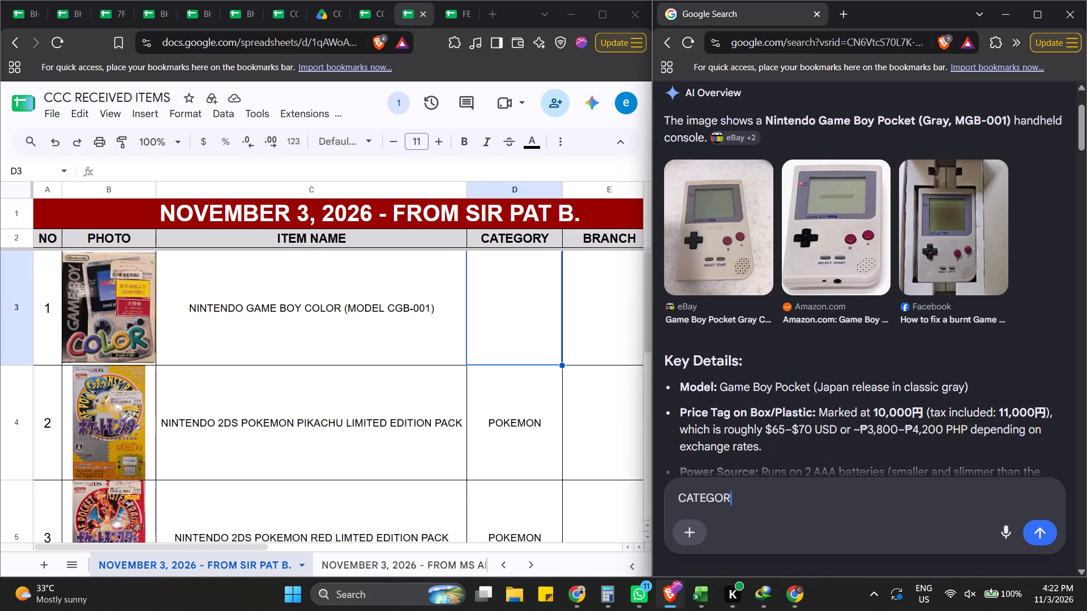
{"action": "key", "text": "y"}
{"action": "key", "text": "Return"}
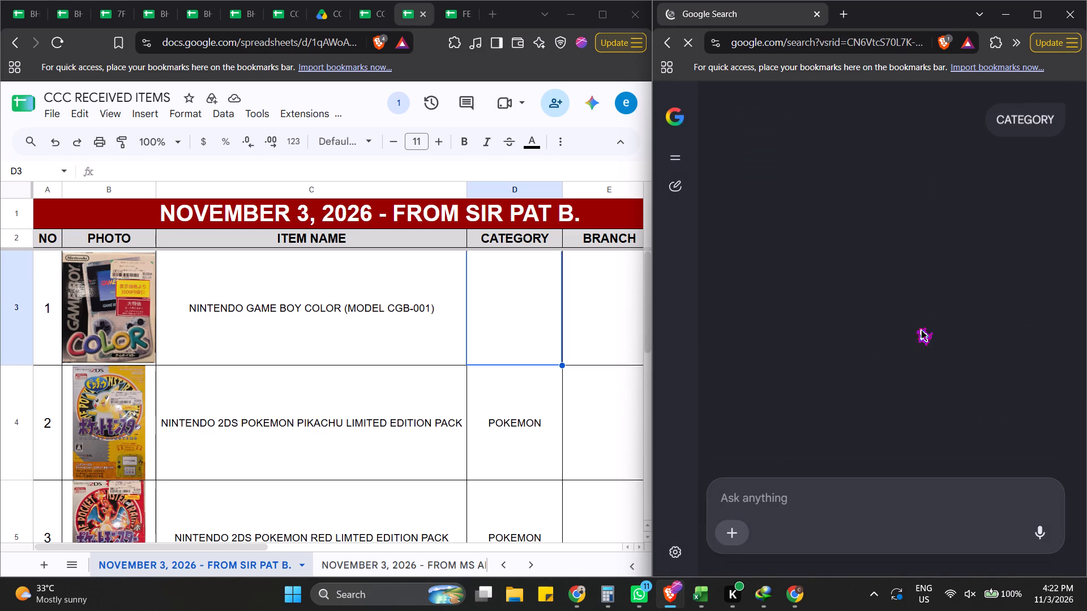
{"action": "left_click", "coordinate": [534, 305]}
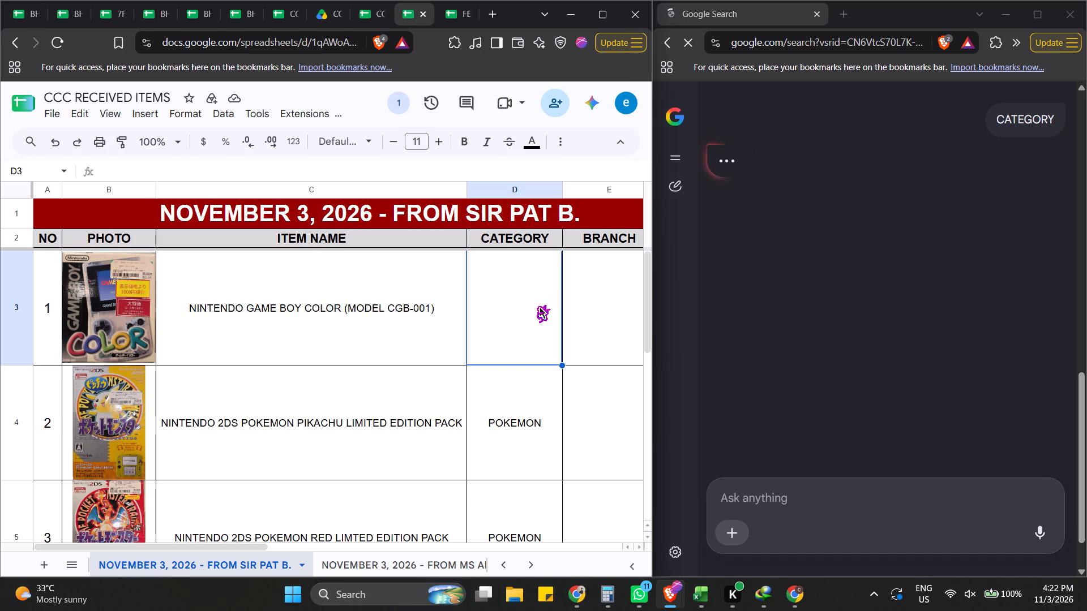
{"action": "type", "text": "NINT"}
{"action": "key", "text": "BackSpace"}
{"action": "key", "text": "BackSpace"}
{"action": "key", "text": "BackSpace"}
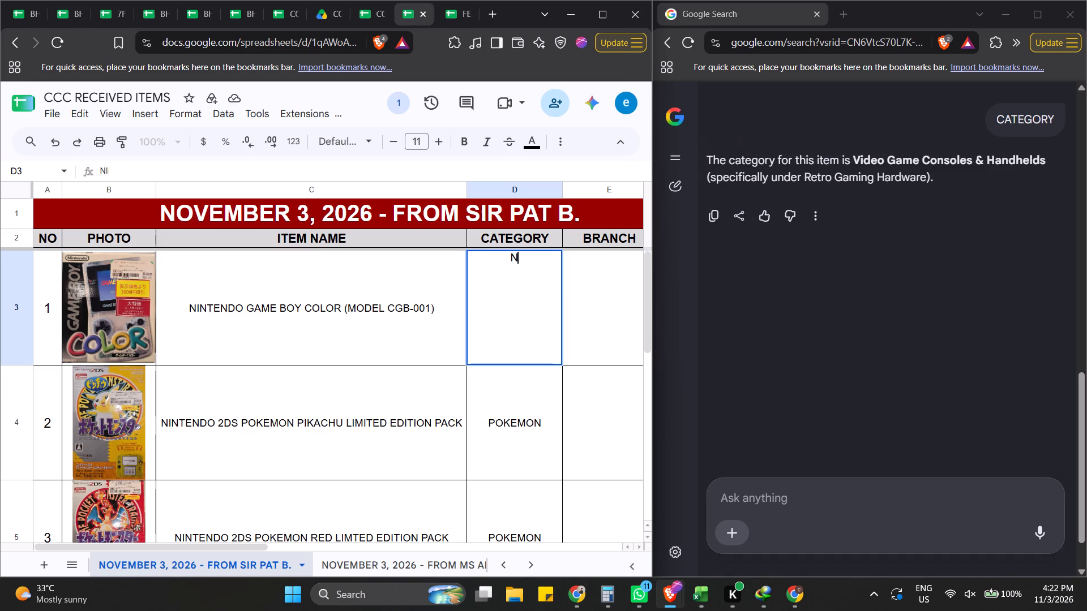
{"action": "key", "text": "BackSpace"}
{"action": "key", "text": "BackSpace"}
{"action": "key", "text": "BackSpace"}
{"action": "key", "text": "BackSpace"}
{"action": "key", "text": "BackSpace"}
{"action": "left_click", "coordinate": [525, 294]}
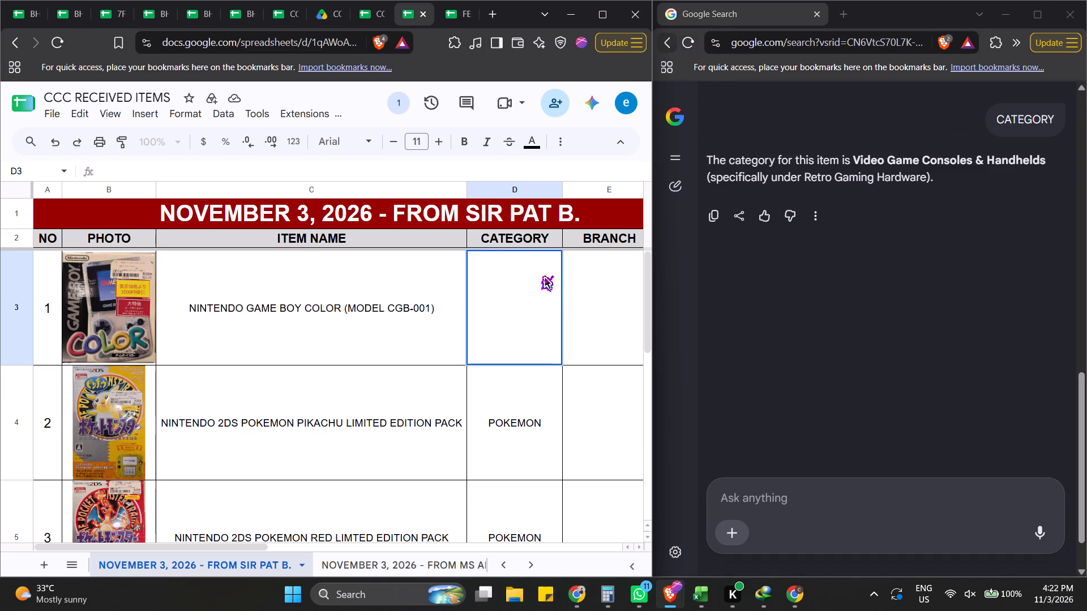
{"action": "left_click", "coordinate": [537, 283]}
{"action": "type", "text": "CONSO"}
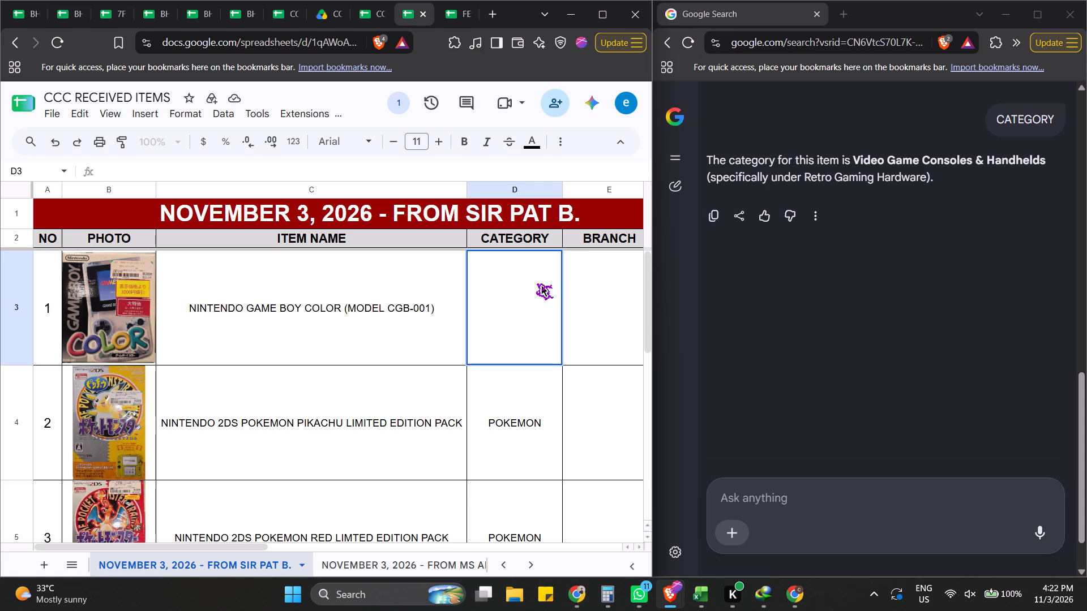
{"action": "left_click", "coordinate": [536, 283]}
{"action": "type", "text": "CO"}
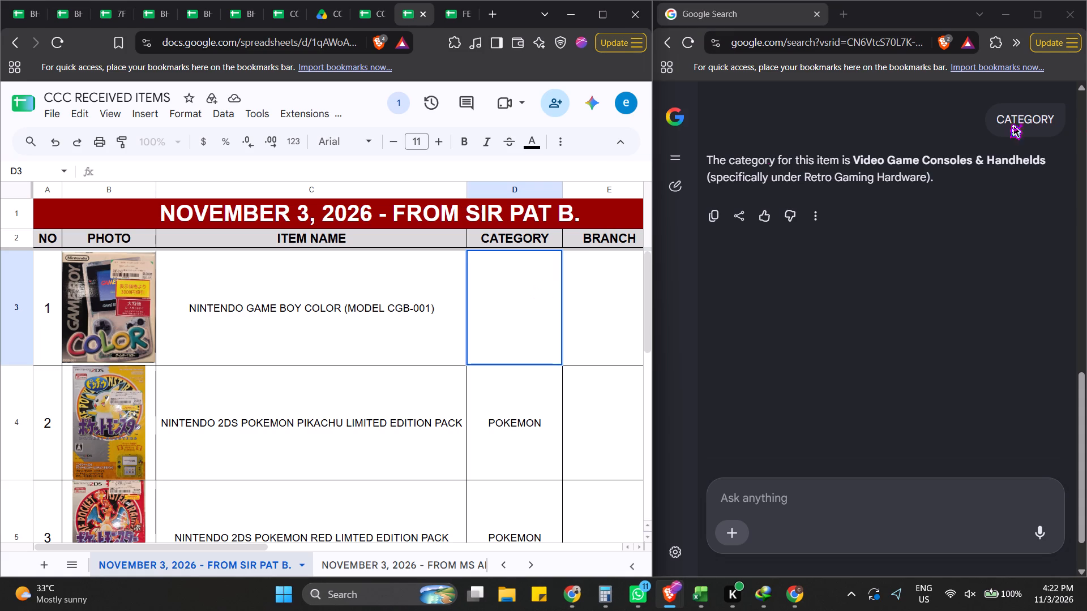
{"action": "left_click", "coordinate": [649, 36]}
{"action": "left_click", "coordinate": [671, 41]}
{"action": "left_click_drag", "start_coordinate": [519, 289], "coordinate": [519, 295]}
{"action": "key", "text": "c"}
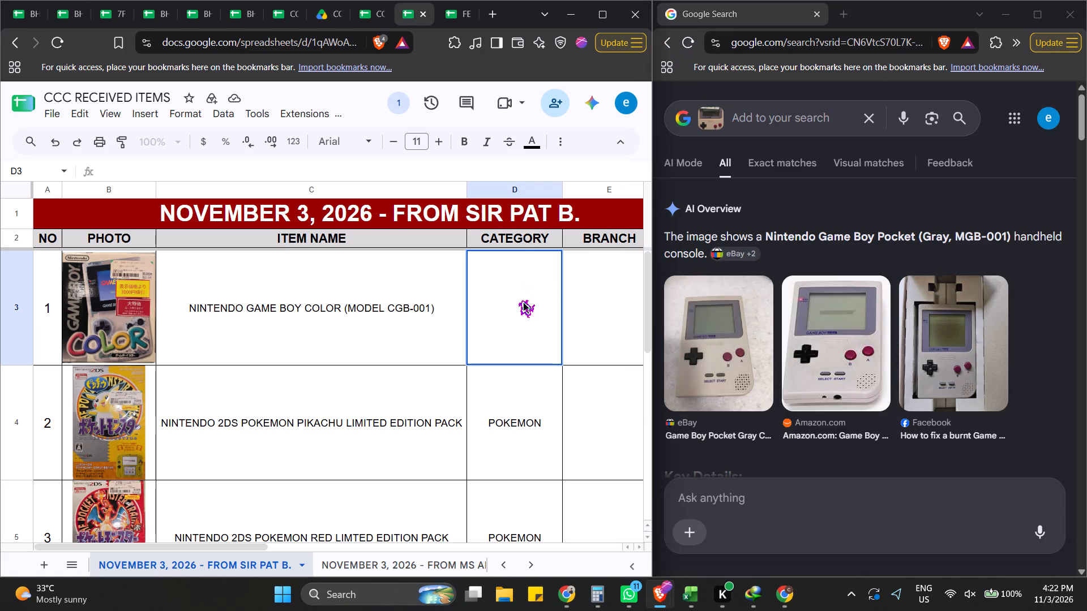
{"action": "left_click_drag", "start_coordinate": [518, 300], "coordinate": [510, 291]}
Reload the CCC RECEIVED ITEMS spreadsheet page.
{"action": "left_click", "coordinate": [67, 41]}
{"action": "left_click", "coordinate": [58, 47]}
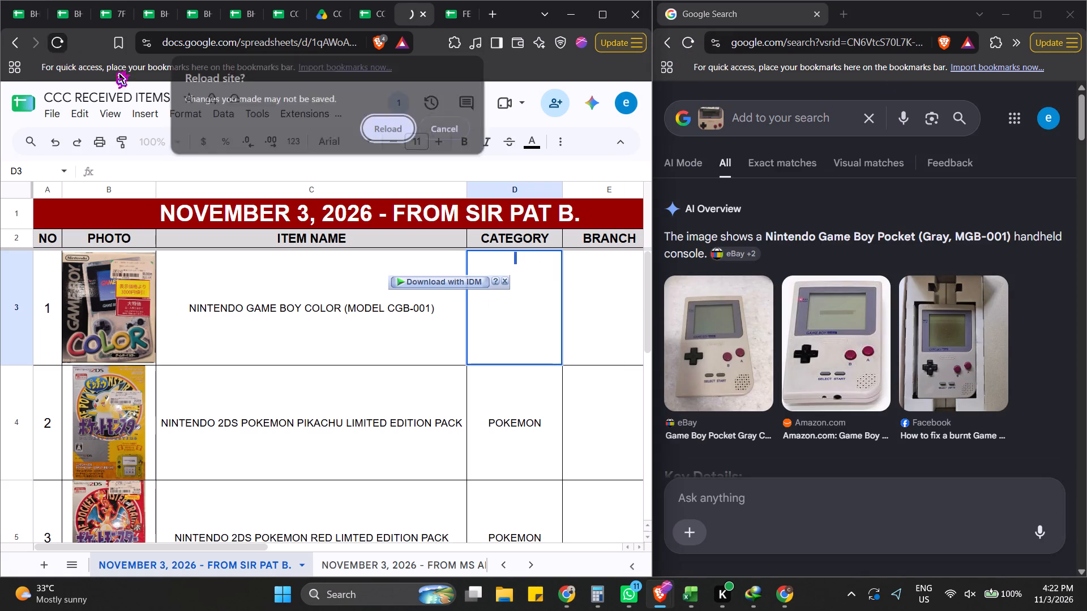
{"action": "left_click", "coordinate": [510, 435]}
{"action": "left_click", "coordinate": [440, 132]}
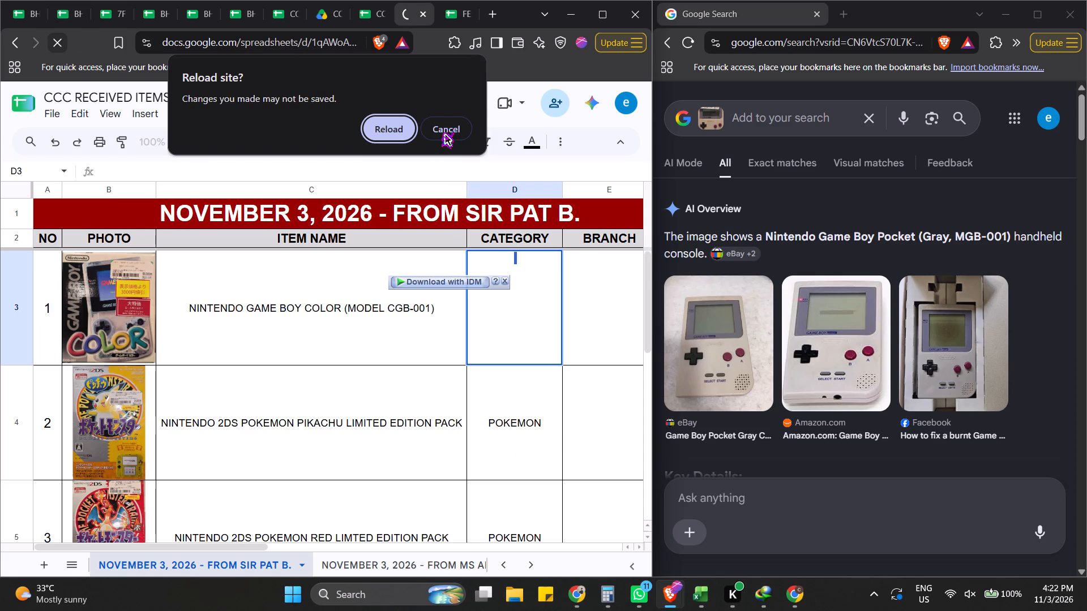
{"action": "left_click", "coordinate": [552, 323]}
{"action": "left_click", "coordinate": [534, 290]}
{"action": "key", "text": "c"}
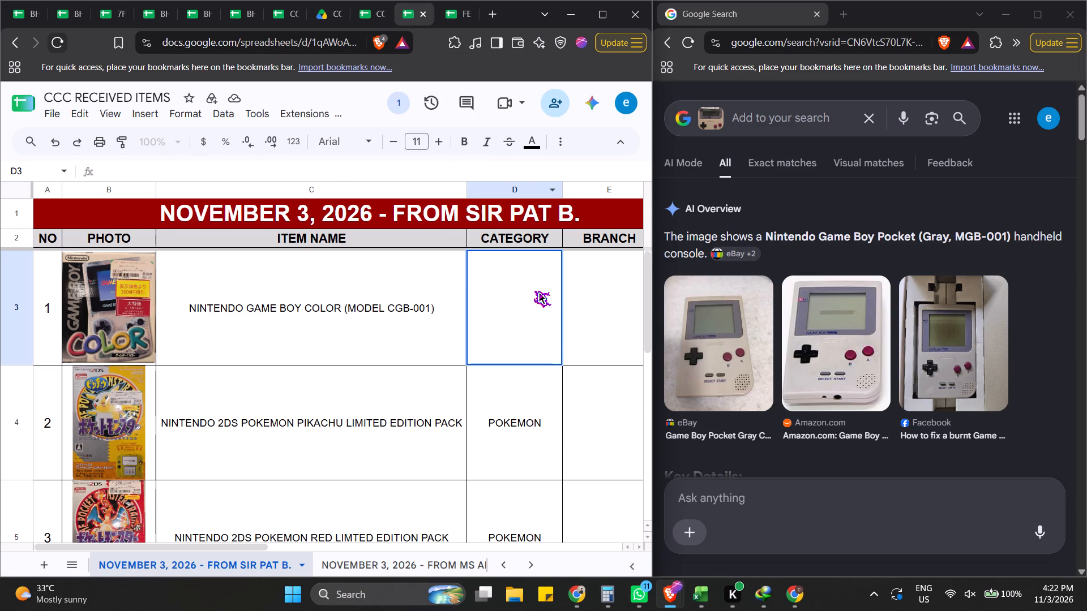
{"action": "left_click", "coordinate": [62, 44]}
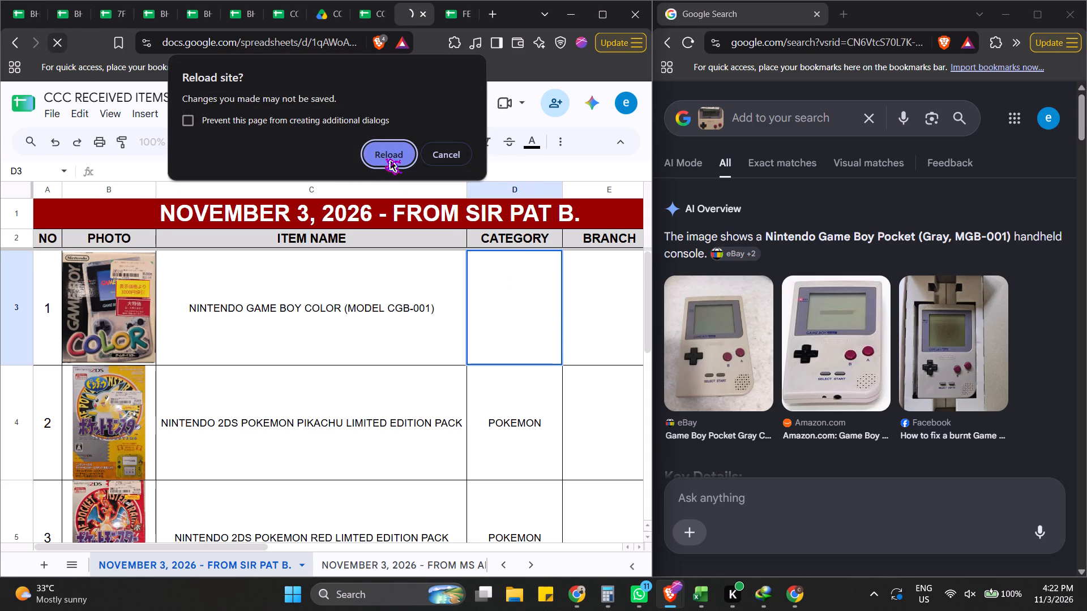
{"action": "left_click", "coordinate": [448, 160]}
{"action": "left_click", "coordinate": [493, 421]}
{"action": "left_click", "coordinate": [58, 44]}
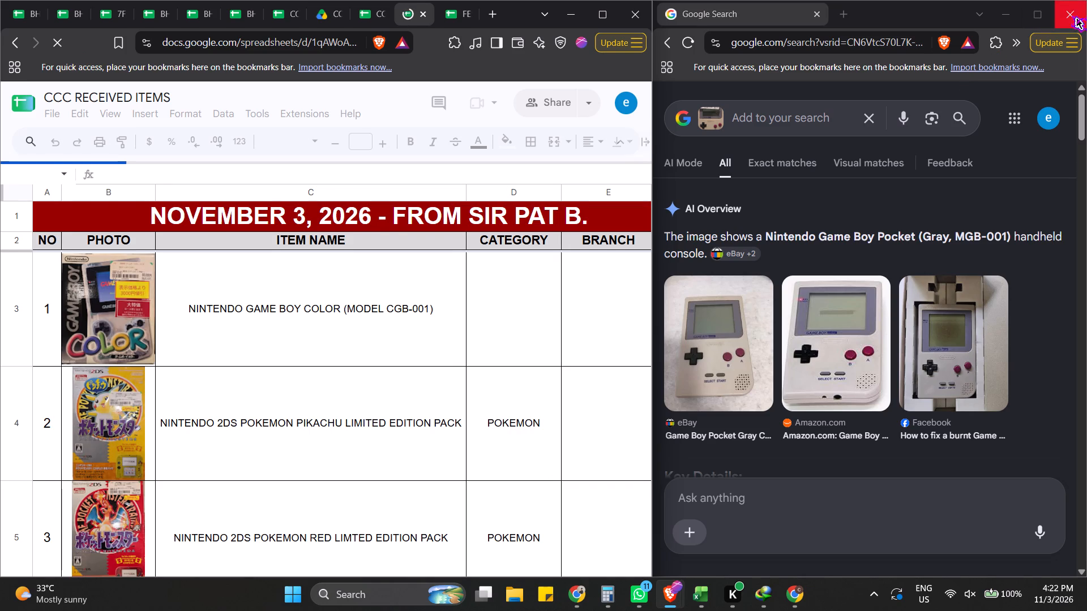
Close the Google Search window and maximize the spreadsheet window.
{"action": "left_click", "coordinate": [1071, 15]}
{"action": "scroll", "coordinate": [542, 424], "scroll_direction": "down", "scroll_amount": 6}
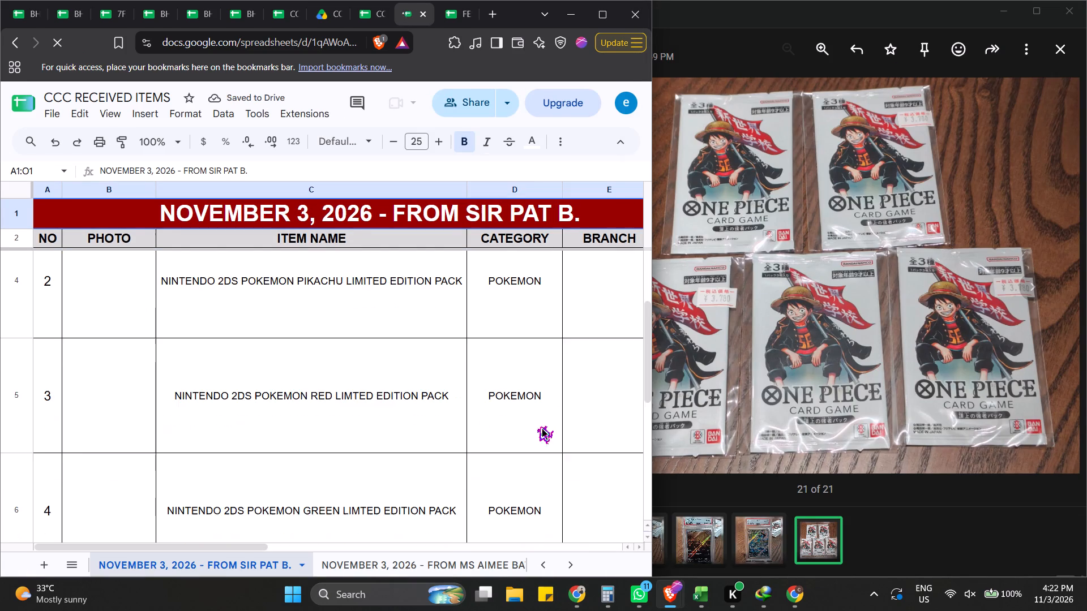
{"action": "scroll", "coordinate": [544, 412], "scroll_direction": "down", "scroll_amount": 7}
{"action": "scroll", "coordinate": [572, 378], "scroll_direction": "up", "scroll_amount": 4}
{"action": "left_click", "coordinate": [595, 11]}
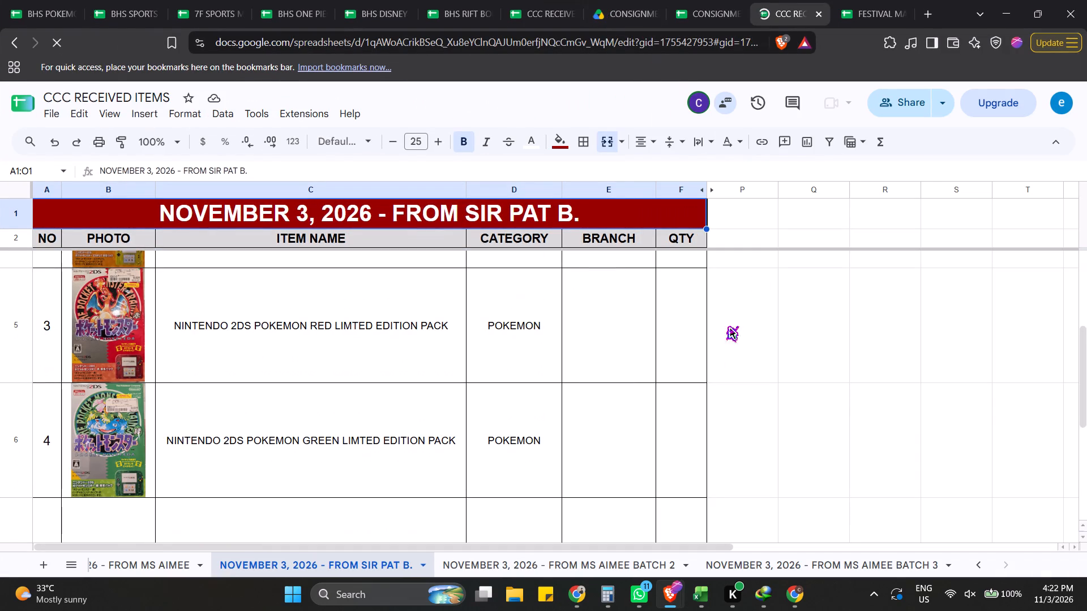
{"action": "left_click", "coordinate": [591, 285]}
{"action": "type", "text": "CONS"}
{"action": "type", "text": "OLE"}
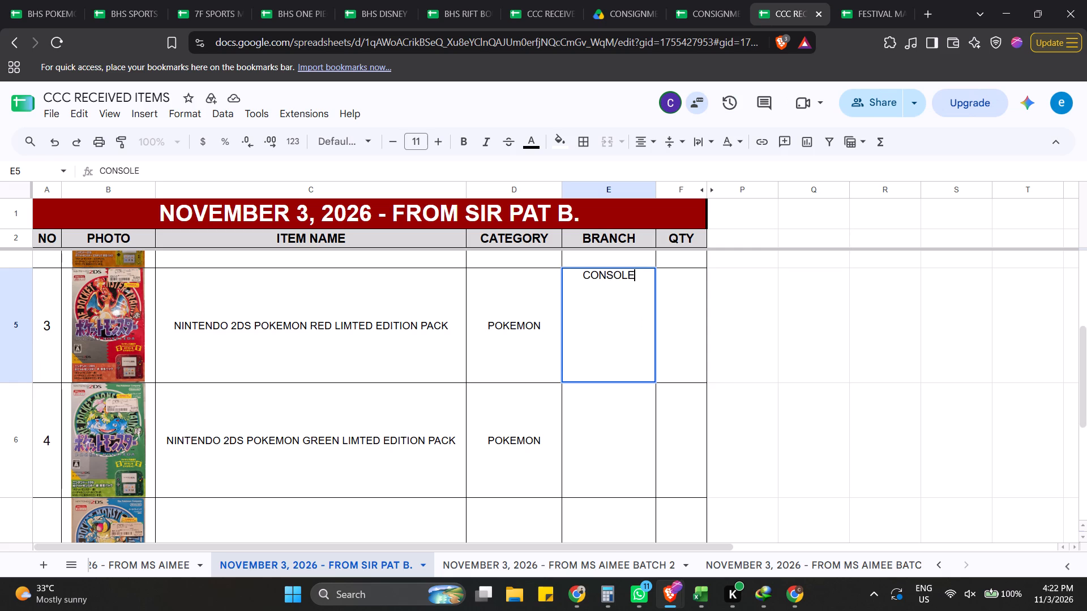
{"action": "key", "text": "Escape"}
Enter CONSOLE as the category for items 1 and 6, the Game Boy Color and Game Boy Pocket.
{"action": "scroll", "coordinate": [622, 306], "scroll_direction": "up", "scroll_amount": 2}
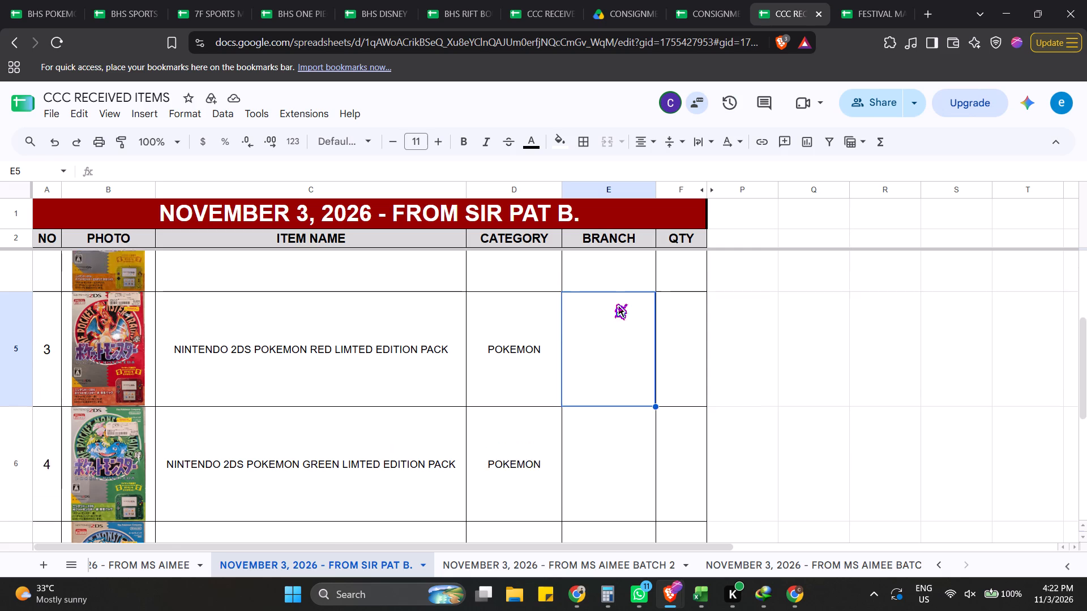
{"action": "scroll", "coordinate": [613, 303], "scroll_direction": "up", "scroll_amount": 14}
{"action": "left_click", "coordinate": [512, 324]}
{"action": "type", "text": "CON"}
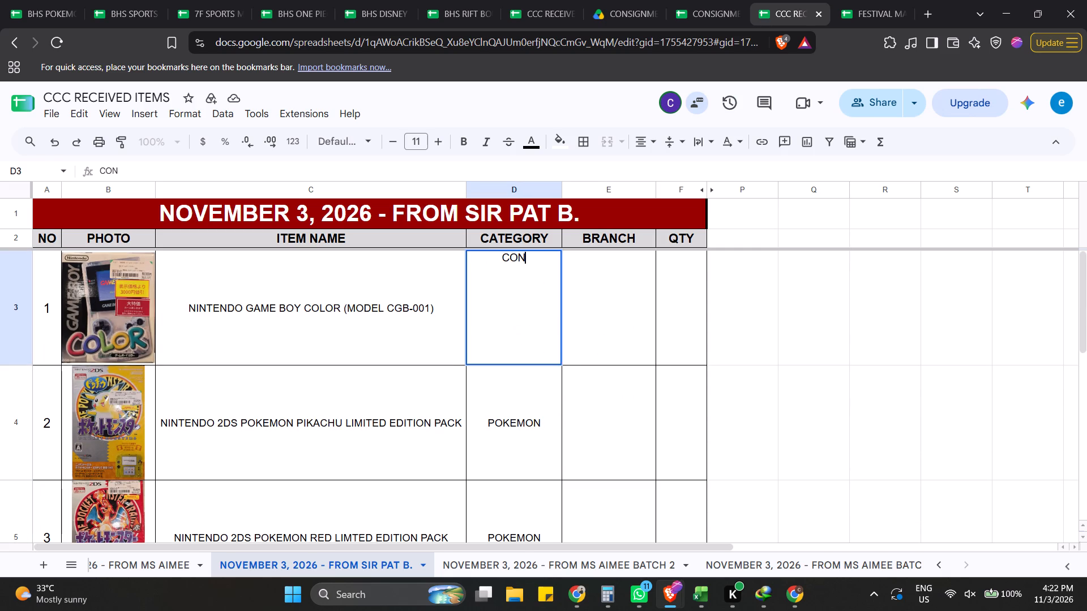
{"action": "type", "text": "SOLE"}
{"action": "scroll", "coordinate": [512, 324], "scroll_direction": "down", "scroll_amount": 12}
{"action": "scroll", "coordinate": [524, 386], "scroll_direction": "down", "scroll_amount": 2}
{"action": "scroll", "coordinate": [527, 462], "scroll_direction": "down", "scroll_amount": 16}
{"action": "left_click", "coordinate": [528, 404]}
{"action": "type", "text": "CONS"}
{"action": "key", "text": "Return"}
{"action": "scroll", "coordinate": [539, 397], "scroll_direction": "up", "scroll_amount": 3}
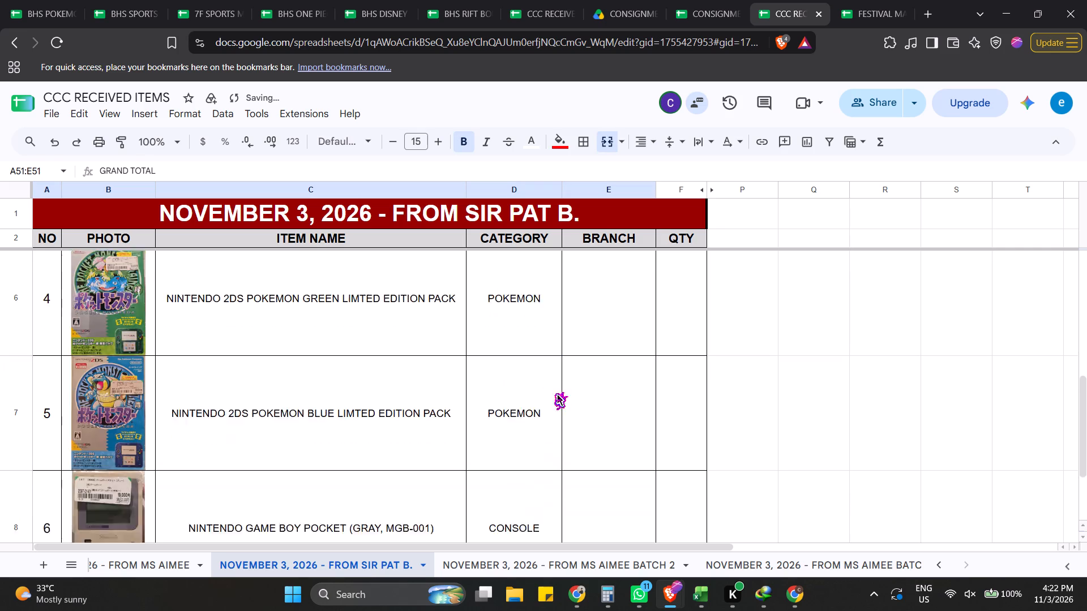
{"action": "scroll", "coordinate": [552, 392], "scroll_direction": "up", "scroll_amount": 20}
{"action": "scroll", "coordinate": [552, 392], "scroll_direction": "up", "scroll_amount": 8}
{"action": "left_click", "coordinate": [579, 333]}
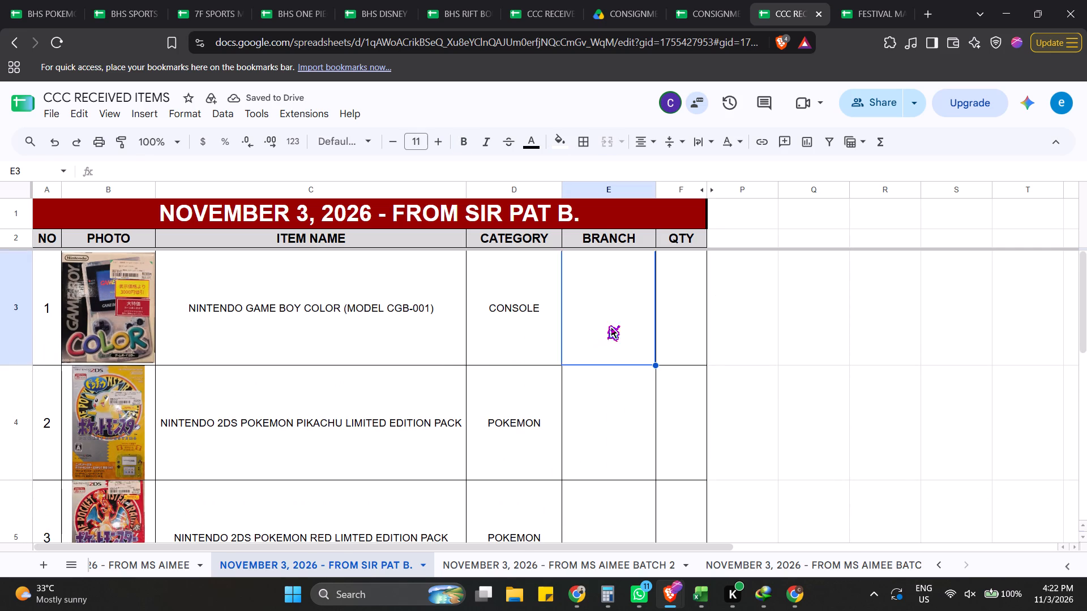
{"action": "type", "text": "WH"}
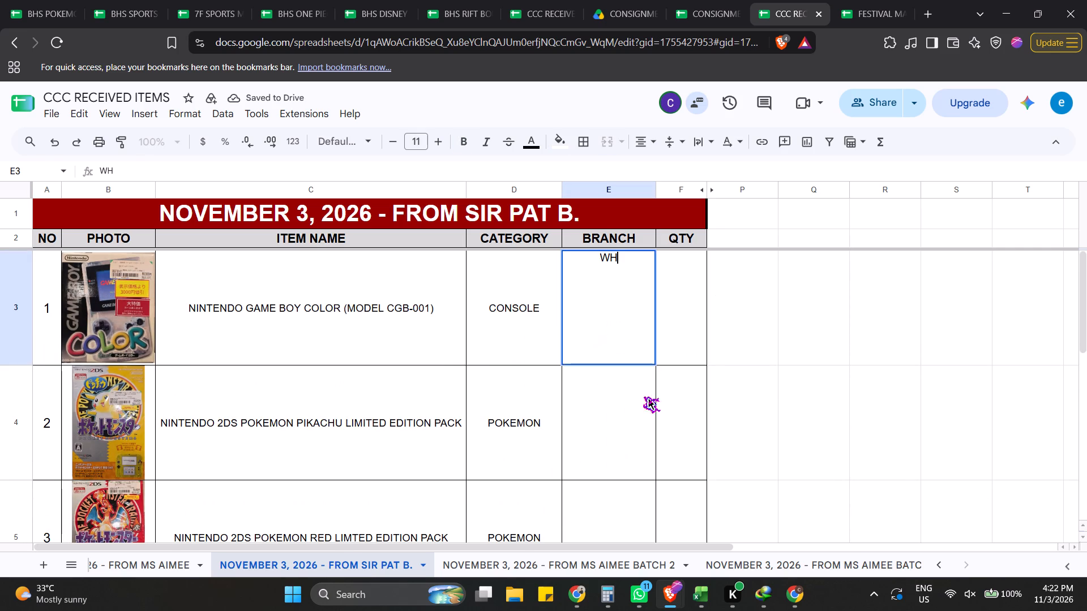
{"action": "left_click", "coordinate": [651, 448]}
{"action": "key", "text": "w"}
{"action": "key", "text": "h"}
{"action": "left_click", "coordinate": [642, 502]}
{"action": "left_click", "coordinate": [623, 331]}
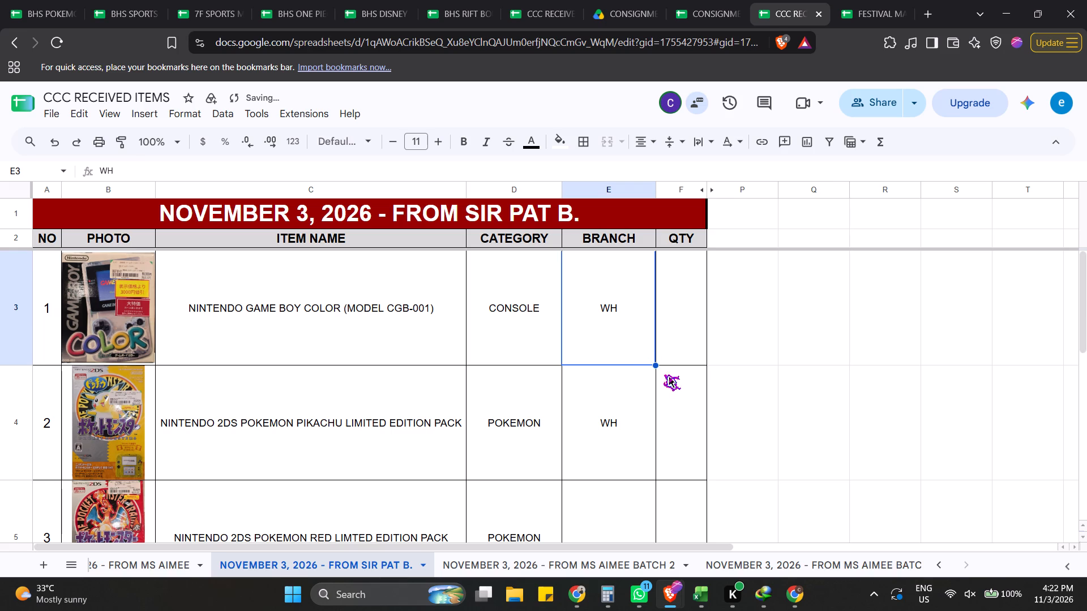
{"action": "left_click", "coordinate": [656, 368]}
{"action": "double_click", "coordinate": [654, 365]}
{"action": "left_click_drag", "start_coordinate": [658, 365], "coordinate": [660, 561]}
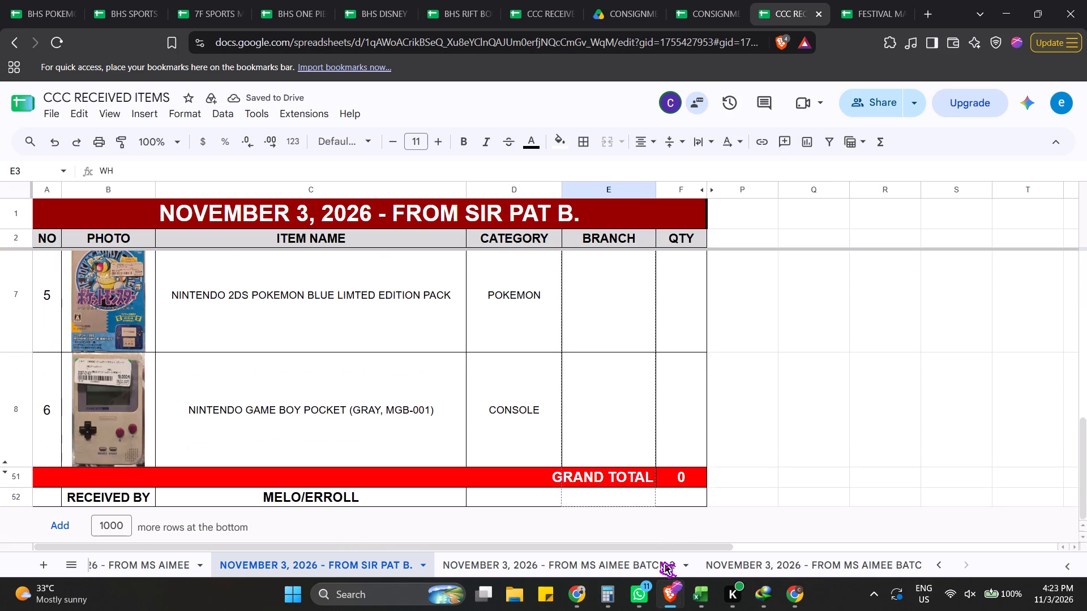
{"action": "left_click_drag", "start_coordinate": [660, 561], "coordinate": [652, 459]}
Enter a quantity of 1 for each of items 1 to 6.
{"action": "scroll", "coordinate": [709, 394], "scroll_direction": "up", "scroll_amount": 20}
{"action": "scroll", "coordinate": [709, 394], "scroll_direction": "up", "scroll_amount": 3}
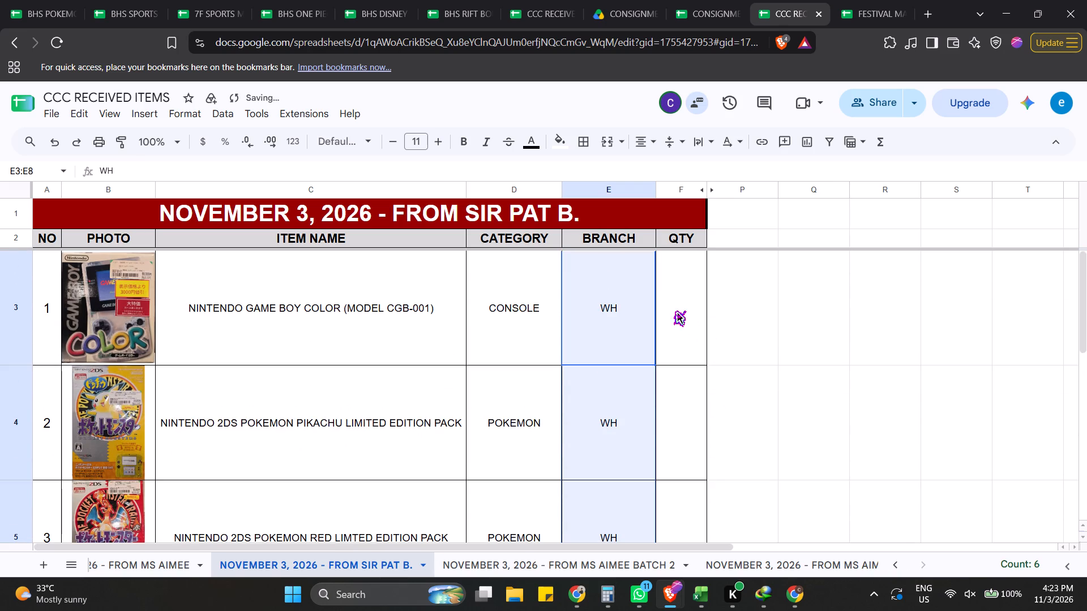
{"action": "scroll", "coordinate": [698, 325], "scroll_direction": "up", "scroll_amount": 5}
{"action": "left_click", "coordinate": [698, 321]}
{"action": "key", "text": "1"}
{"action": "left_click", "coordinate": [692, 461]}
{"action": "left_click", "coordinate": [692, 395]}
{"action": "key", "text": "1"}
{"action": "left_click", "coordinate": [675, 518]}
{"action": "scroll", "coordinate": [673, 423], "scroll_direction": "down", "scroll_amount": 5}
{"action": "key", "text": "1"}
{"action": "left_click", "coordinate": [671, 503]}
{"action": "key", "text": "1"}
{"action": "scroll", "coordinate": [695, 455], "scroll_direction": "down", "scroll_amount": 6}
{"action": "key", "text": "Return"}
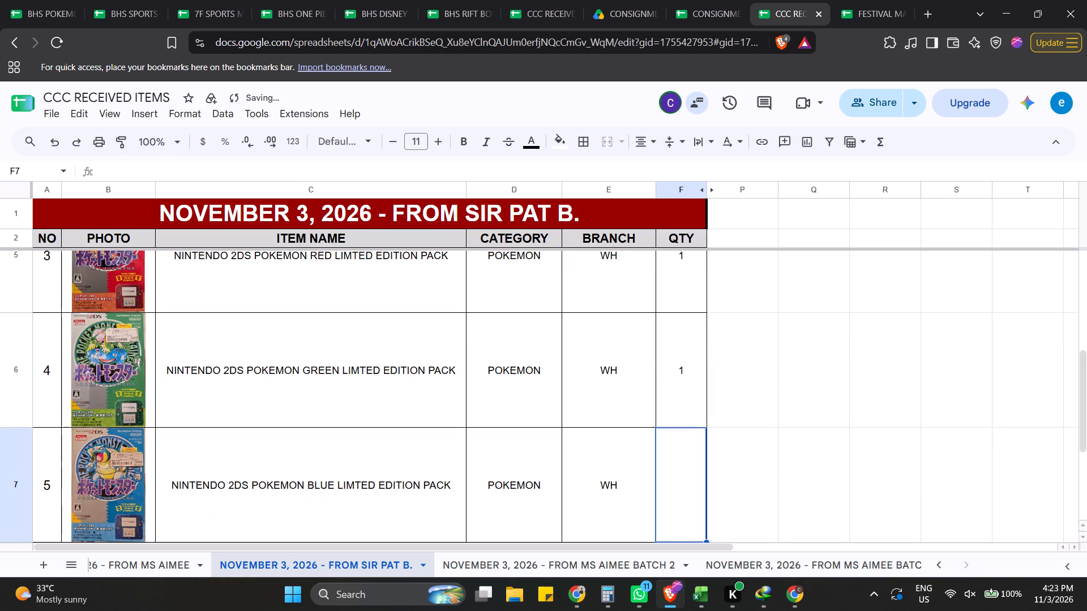
{"action": "key", "text": "1"}
{"action": "key", "text": "Return"}
{"action": "key", "text": "1"}
{"action": "key", "text": "Return"}
{"action": "key", "text": "Up"}
{"action": "key", "text": "Up"}
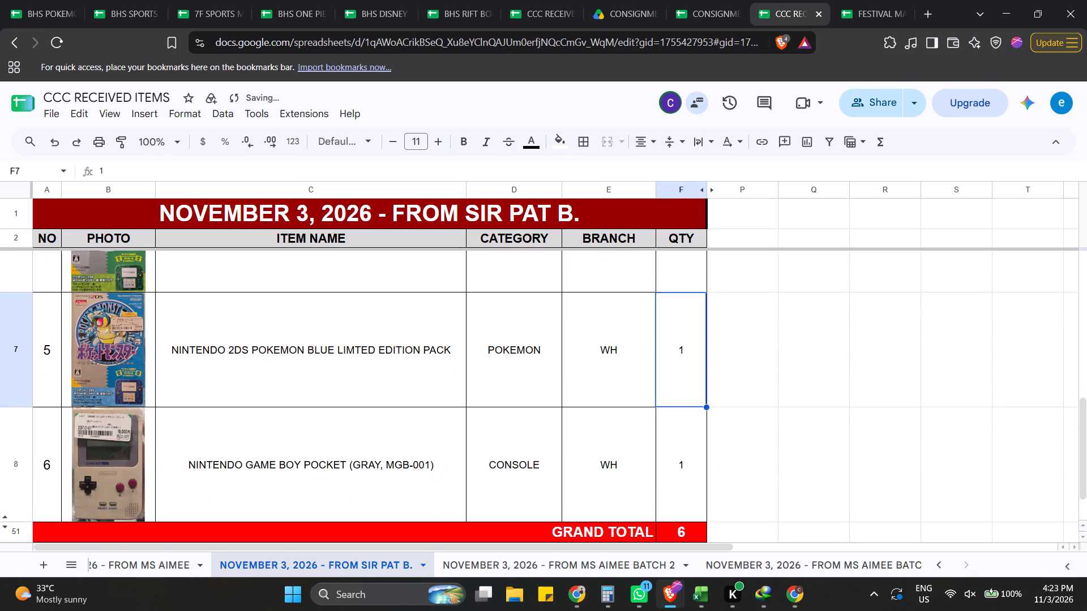
{"action": "key", "text": "Up"}
{"action": "key", "text": "Up"}
{"action": "key", "text": "Up"}
{"action": "key", "text": "Up"}
{"action": "key", "text": "Up"}
{"action": "key", "text": "Up"}
{"action": "key", "text": "Up"}
{"action": "key", "text": "Up"}
{"action": "key", "text": "Up"}
{"action": "key", "text": "Up"}
{"action": "key", "text": "Up"}
{"action": "left_click", "coordinate": [150, 560]}
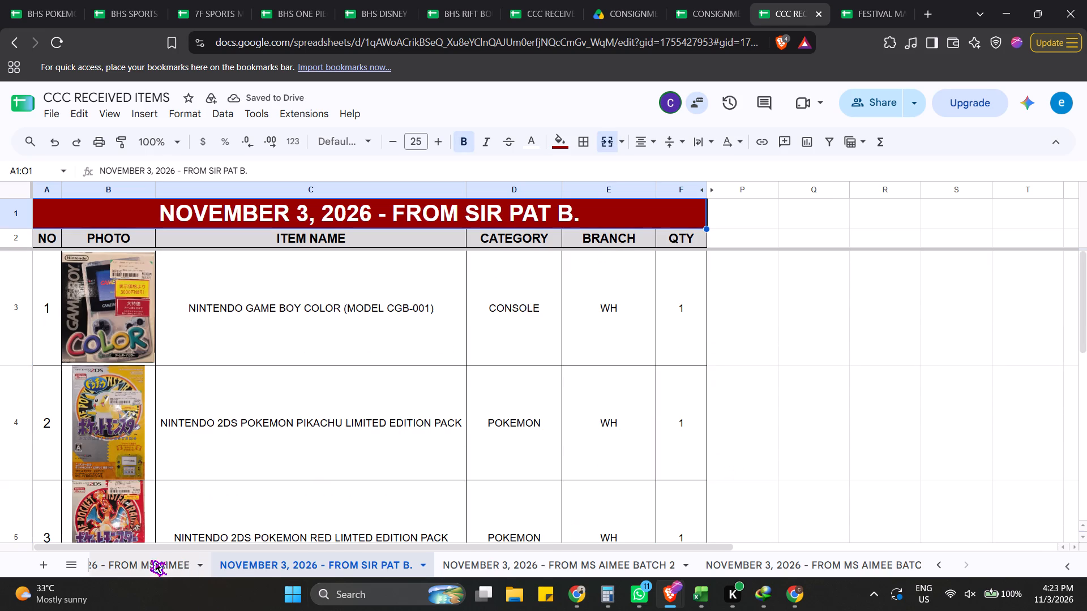
{"action": "left_click", "coordinate": [374, 556]}
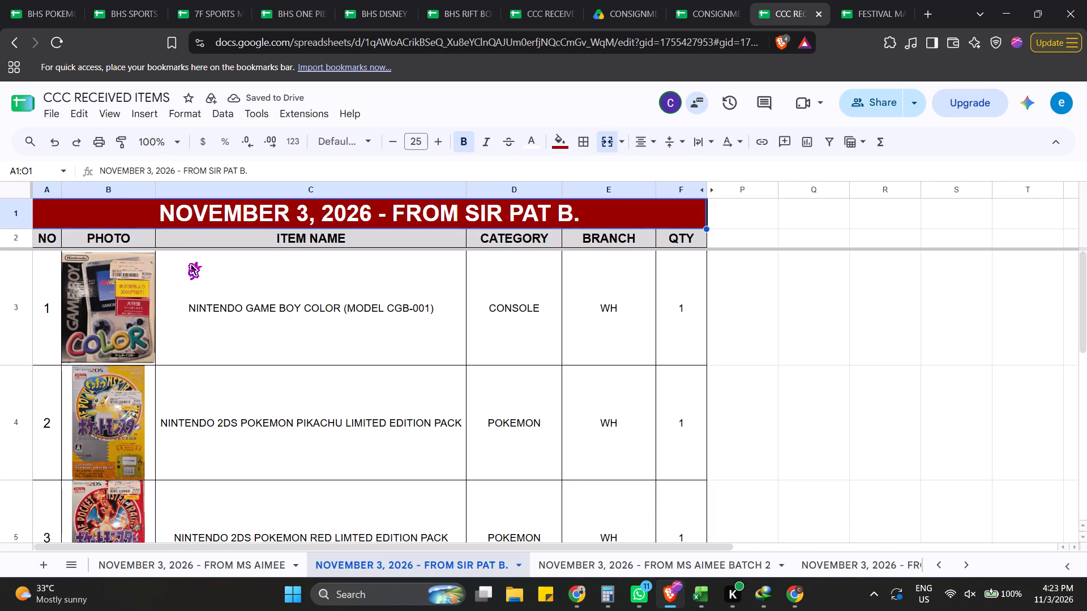
{"action": "left_click", "coordinate": [48, 115]}
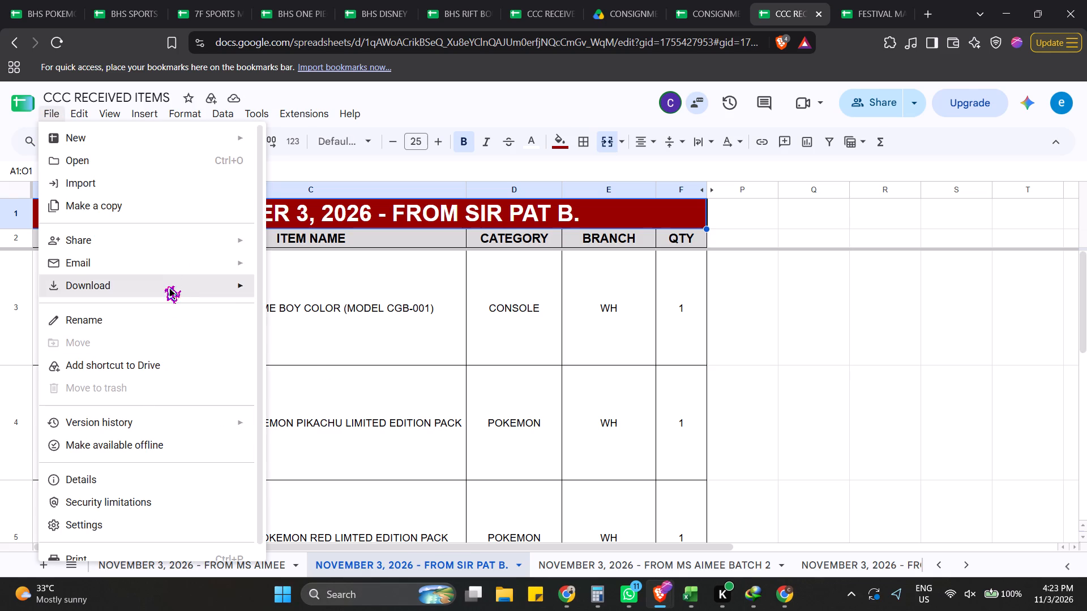
{"action": "left_click", "coordinate": [164, 286]}
{"action": "left_click", "coordinate": [305, 335]}
{"action": "scroll", "coordinate": [714, 352], "scroll_direction": "down", "scroll_amount": 7}
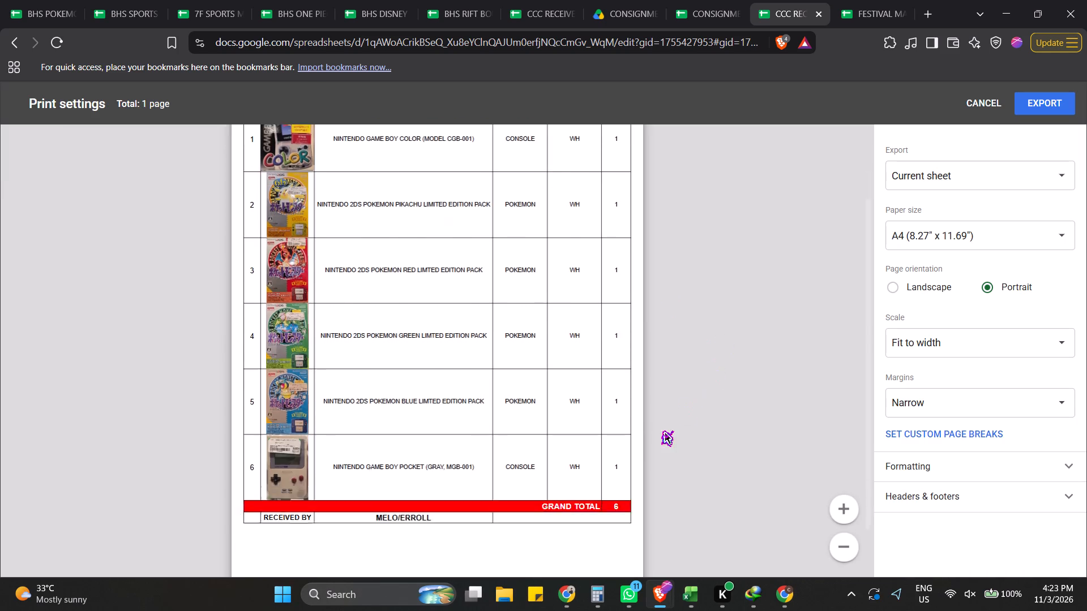
{"action": "scroll", "coordinate": [660, 430], "scroll_direction": "down", "scroll_amount": 8}
{"action": "scroll", "coordinate": [710, 346], "scroll_direction": "up", "scroll_amount": 6}
{"action": "scroll", "coordinate": [743, 343], "scroll_direction": "down", "scroll_amount": 6}
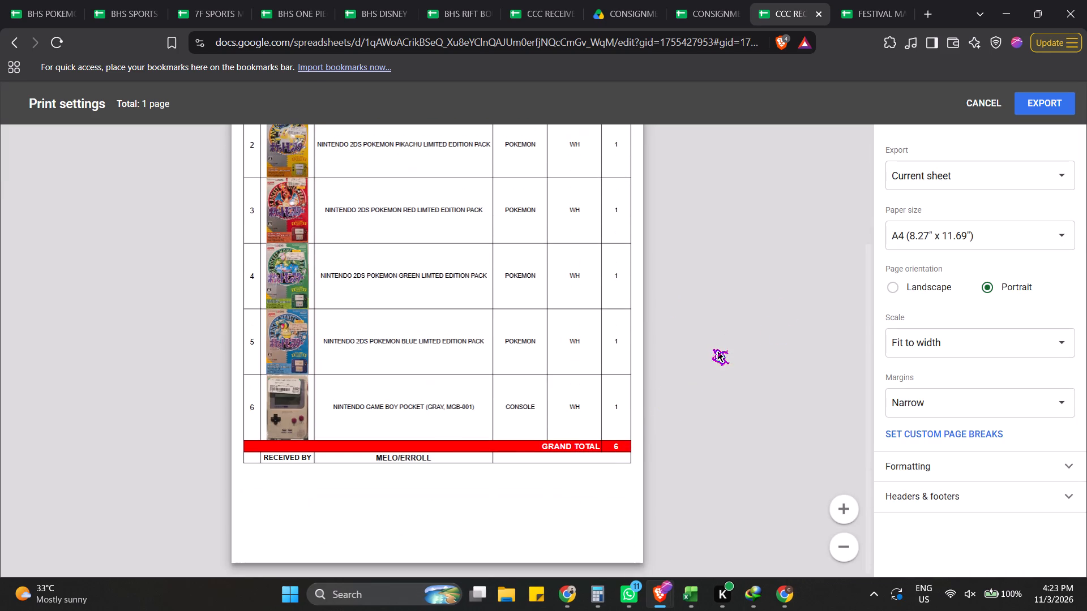
{"action": "key", "text": "Escape"}
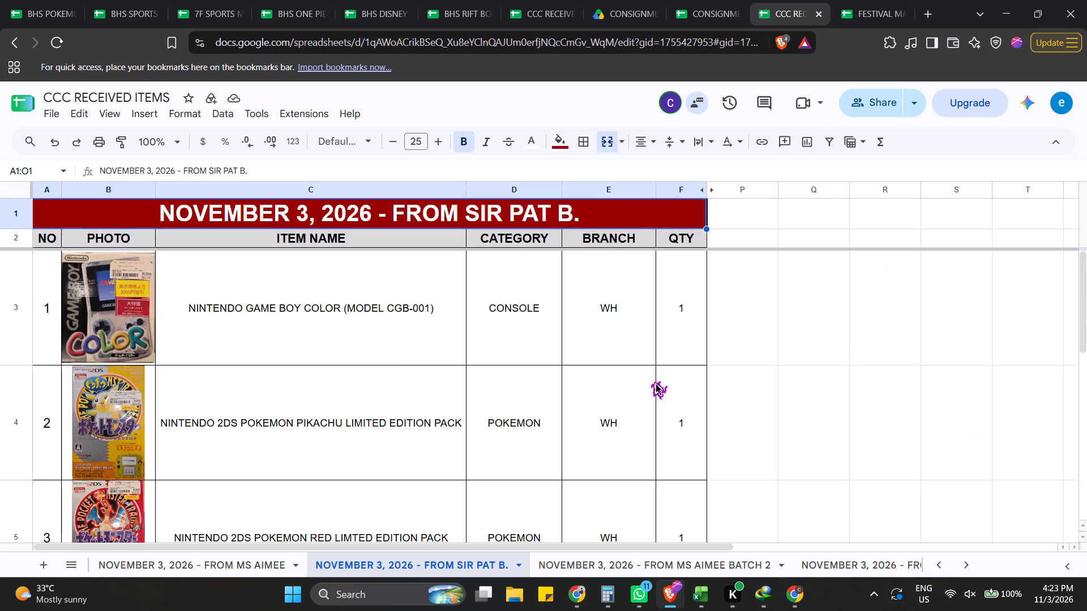
Change the RECEIVED BY entry below the grand total to MELO.
{"action": "scroll", "coordinate": [354, 374], "scroll_direction": "down", "scroll_amount": 20}
{"action": "scroll", "coordinate": [354, 374], "scroll_direction": "down", "scroll_amount": 3}
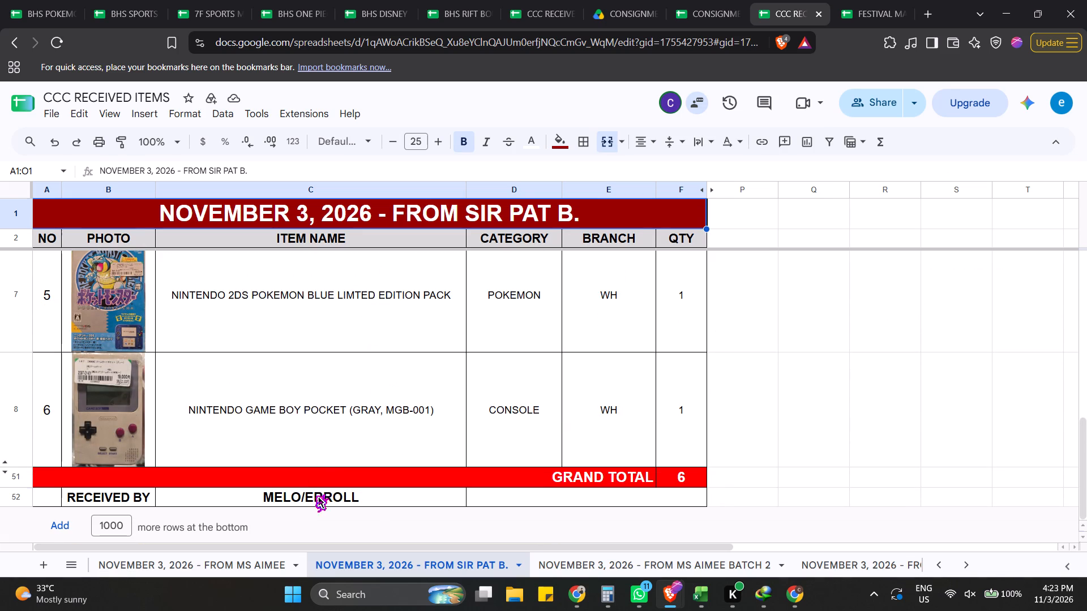
{"action": "left_click", "coordinate": [313, 494]}
{"action": "double_click", "coordinate": [367, 492]}
{"action": "key", "text": "BackSpace"}
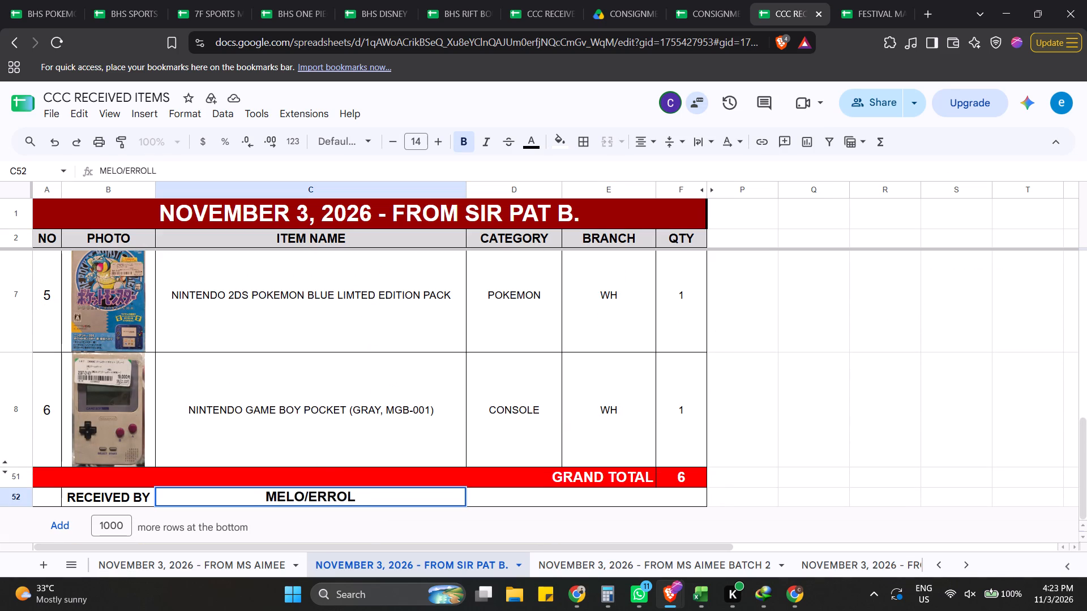
{"action": "key", "text": "BackSpace"}
{"action": "key", "text": "BackSpace"}
{"action": "key", "text": "BackSpace"}
{"action": "key", "text": "BackSpace"}
{"action": "key", "text": "BackSpace"}
{"action": "key", "text": "BackSpace"}
{"action": "key", "text": "Return"}
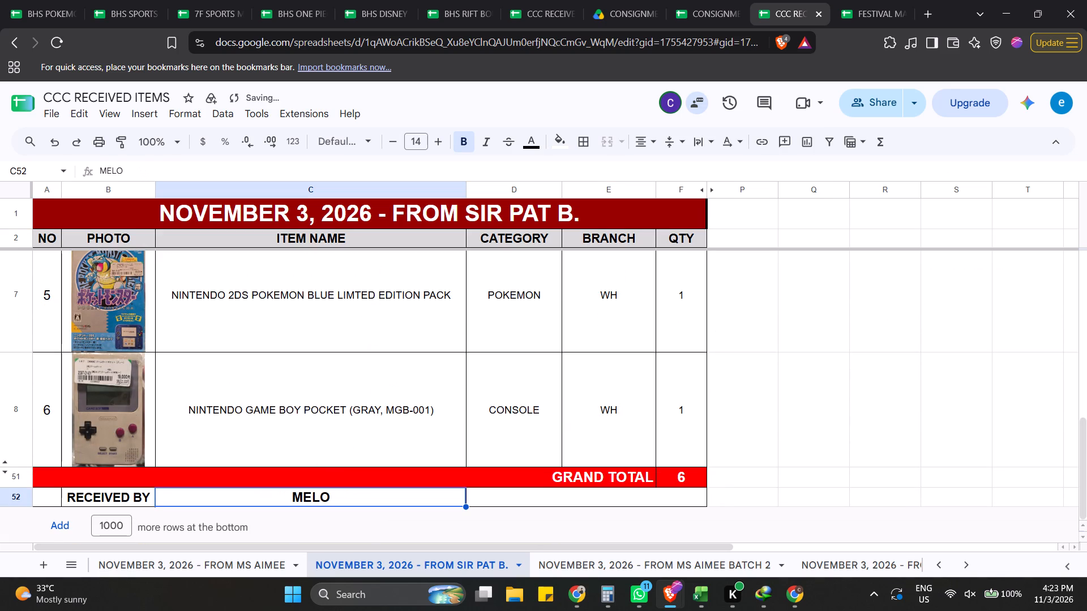
{"action": "left_click", "coordinate": [43, 116]}
{"action": "left_click", "coordinate": [45, 116]}
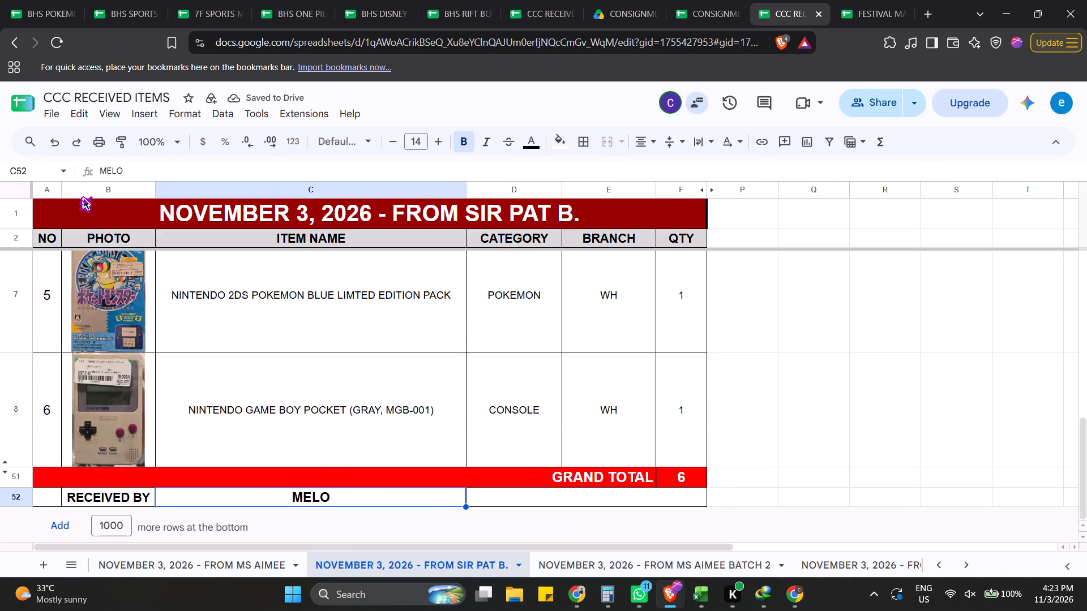
{"action": "left_click", "coordinate": [53, 110]}
{"action": "left_click", "coordinate": [127, 284]}
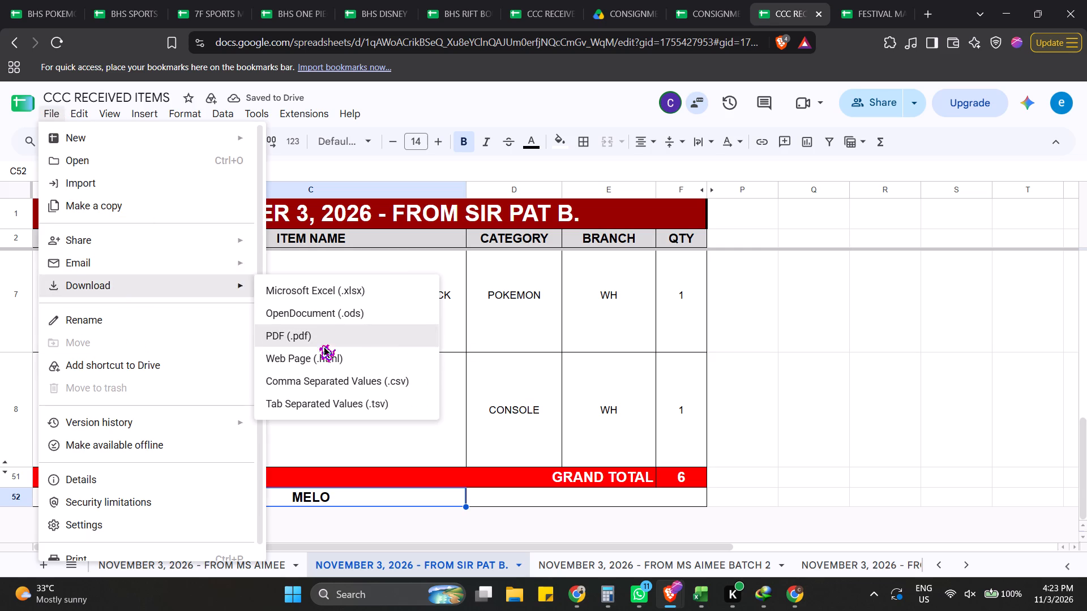
{"action": "left_click", "coordinate": [310, 337]}
{"action": "scroll", "coordinate": [531, 354], "scroll_direction": "down", "scroll_amount": 7}
{"action": "scroll", "coordinate": [505, 398], "scroll_direction": "down", "scroll_amount": 1}
{"action": "scroll", "coordinate": [765, 363], "scroll_direction": "up", "scroll_amount": 3}
{"action": "left_click", "coordinate": [1043, 100]}
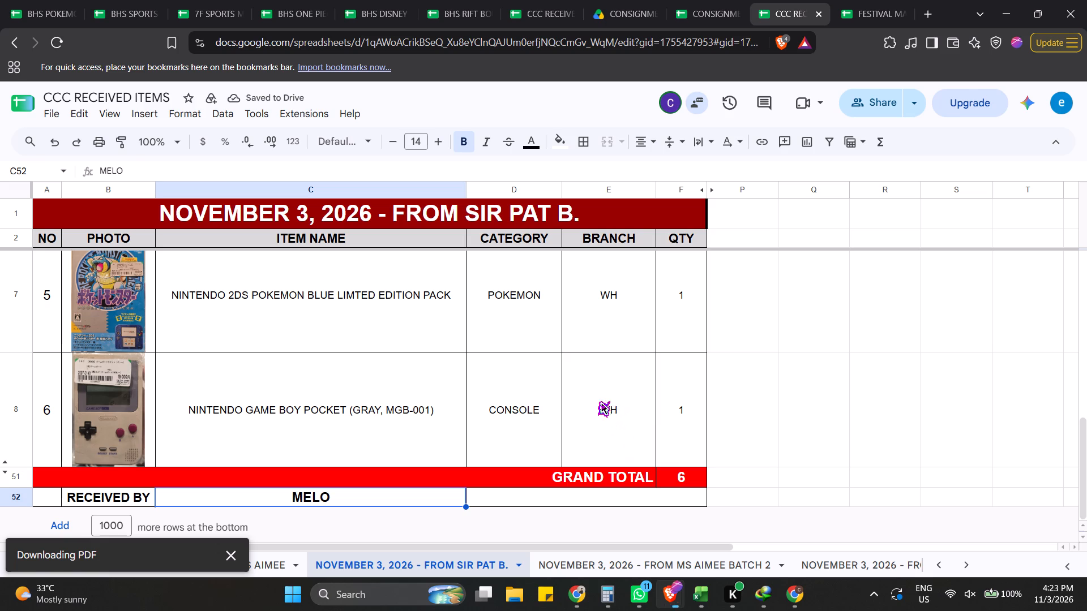
{"action": "left_click", "coordinate": [542, 354]}
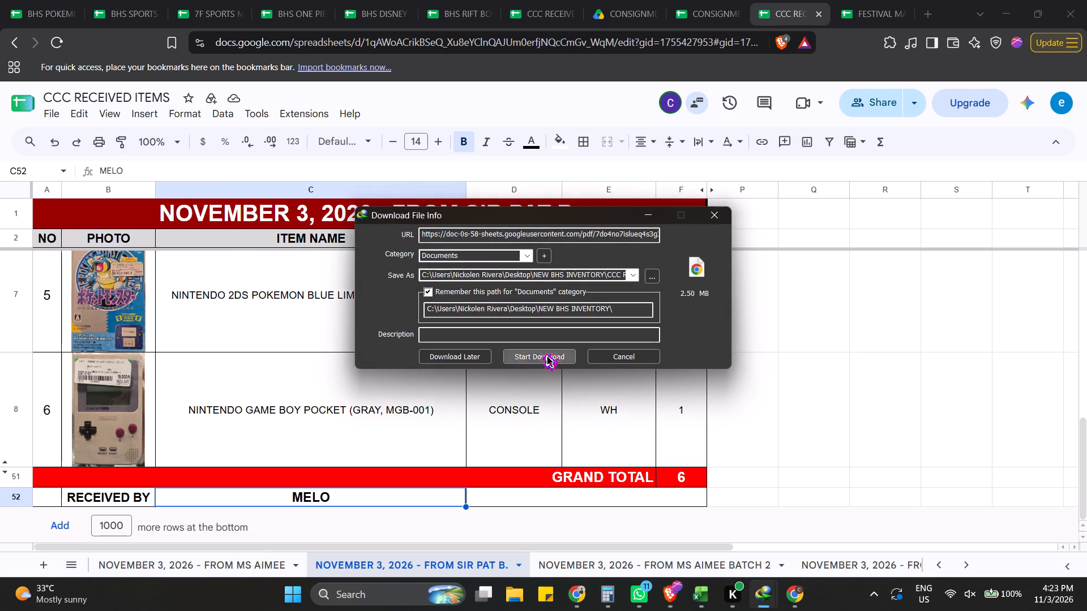
{"action": "left_click", "coordinate": [645, 339]}
Open the MS AIMEE BATCH 2 sheet, review its item rows and PDF export preview, and return without exporting.
{"action": "left_click", "coordinate": [587, 567]}
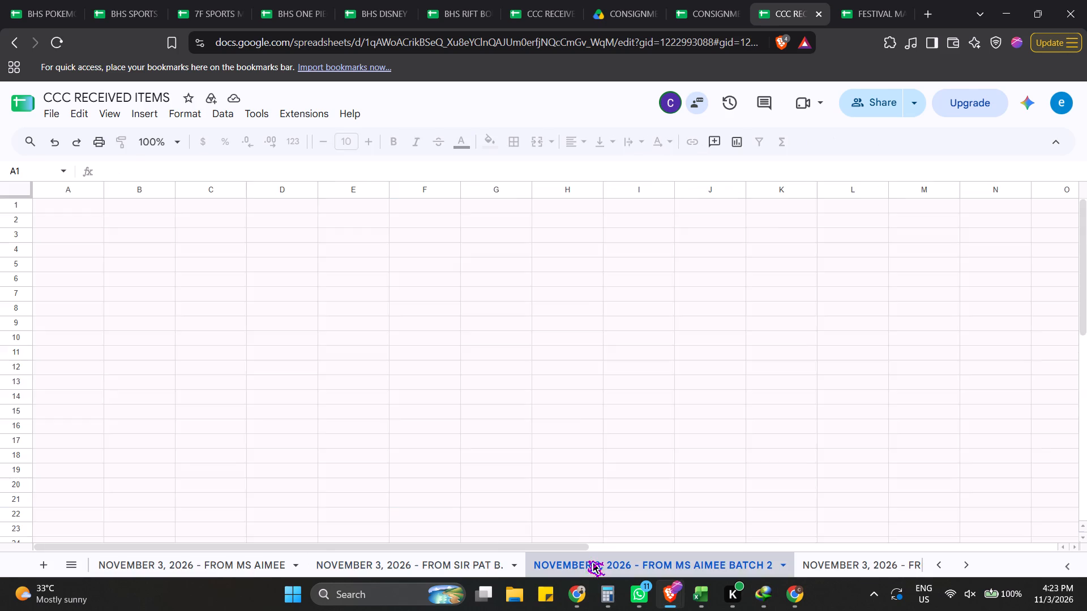
{"action": "scroll", "coordinate": [371, 414], "scroll_direction": "down", "scroll_amount": 7}
{"action": "scroll", "coordinate": [360, 408], "scroll_direction": "up", "scroll_amount": 9}
{"action": "scroll", "coordinate": [362, 403], "scroll_direction": "down", "scroll_amount": 7}
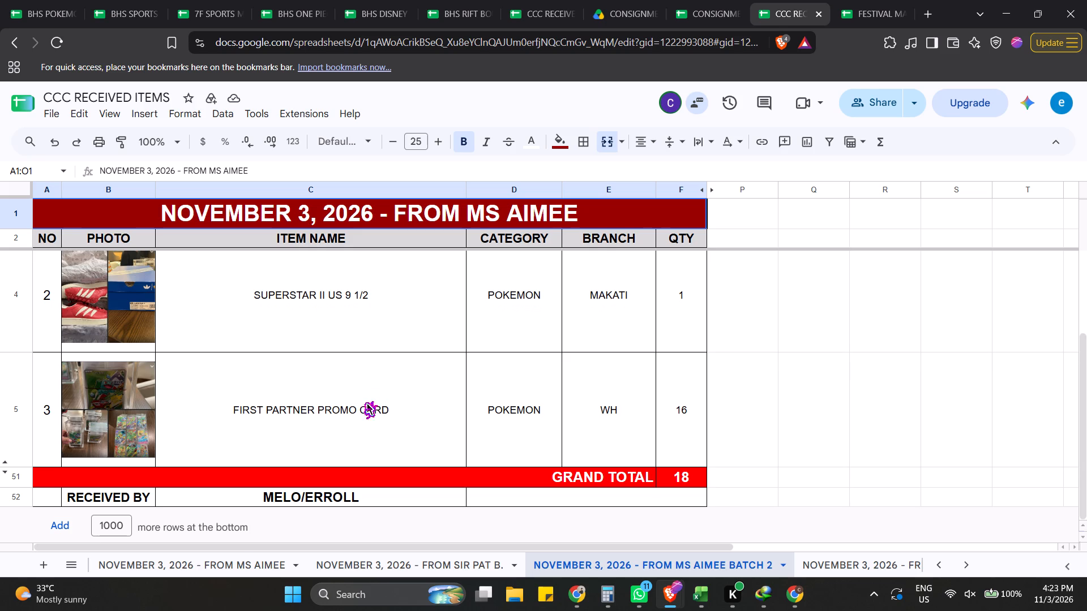
{"action": "scroll", "coordinate": [370, 388], "scroll_direction": "up", "scroll_amount": 4}
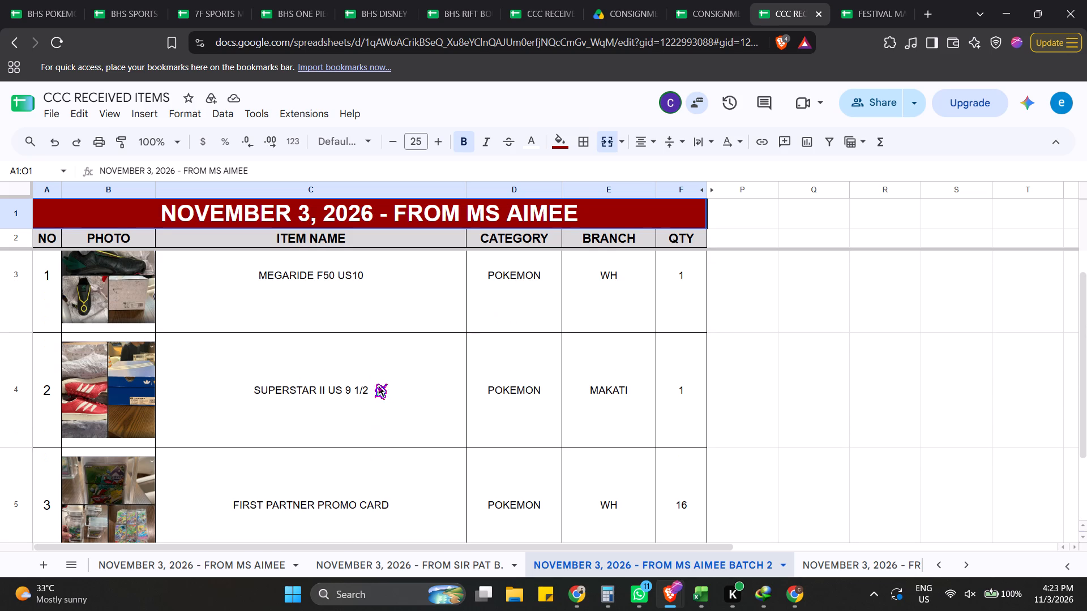
{"action": "scroll", "coordinate": [387, 378], "scroll_direction": "up", "scroll_amount": 1}
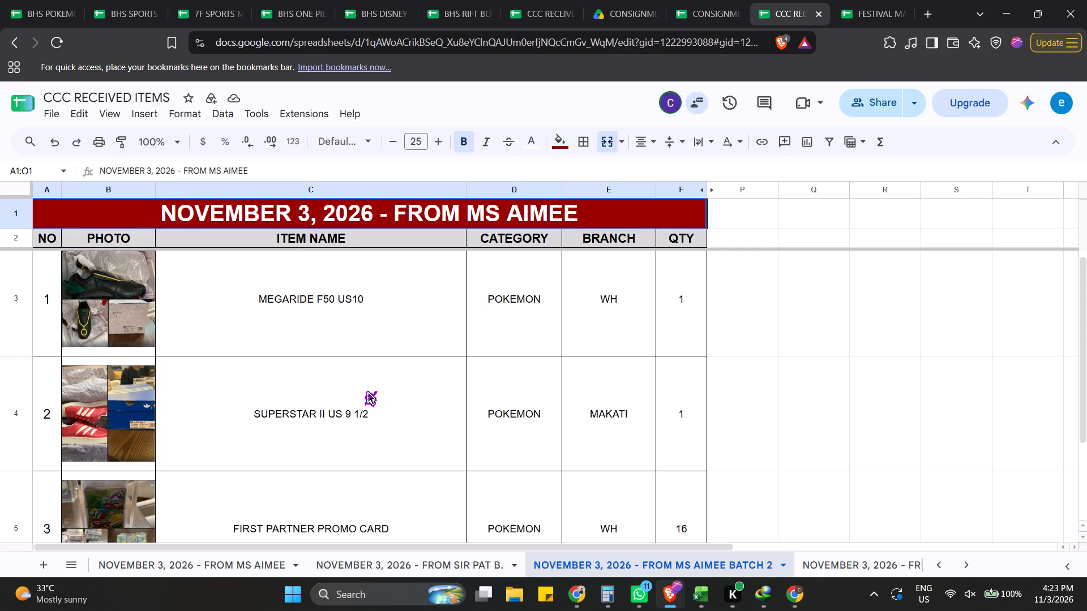
{"action": "left_click", "coordinate": [52, 109]}
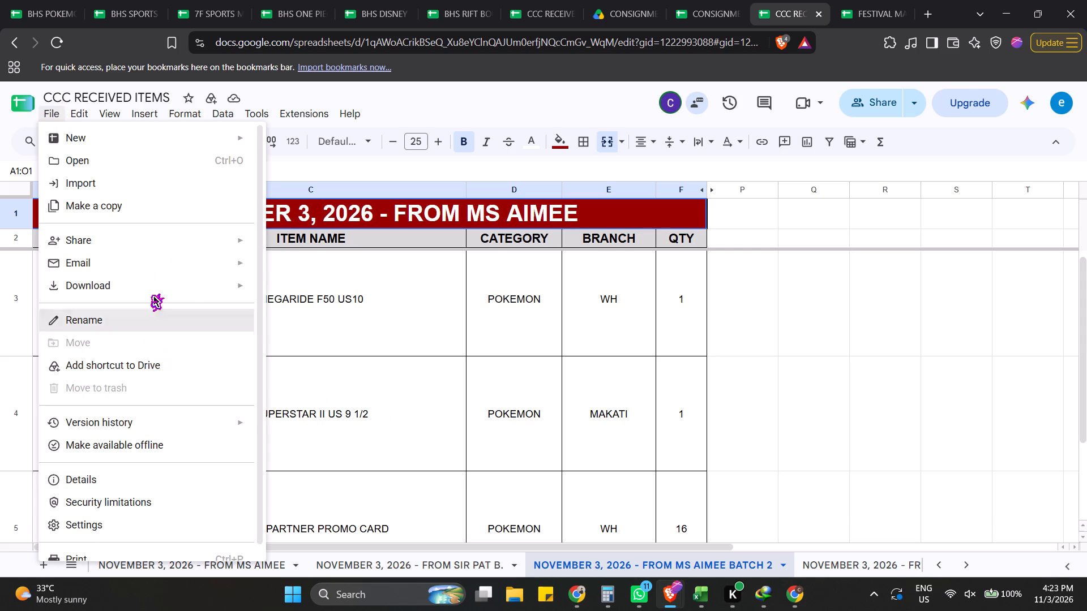
{"action": "left_click", "coordinate": [148, 289]}
{"action": "left_click", "coordinate": [322, 340]}
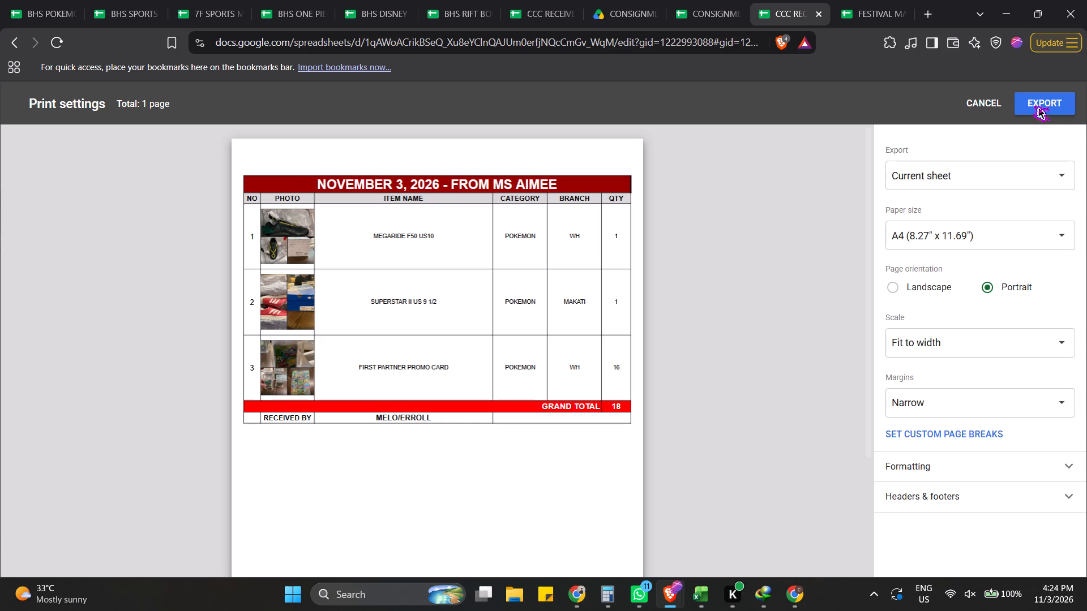
{"action": "left_click", "coordinate": [988, 111]}
Change the RECEIVED BY entry on the MS AIMEE BATCH 2 sheet to AJ/ERROLL.
{"action": "scroll", "coordinate": [453, 436], "scroll_direction": "down", "scroll_amount": 9}
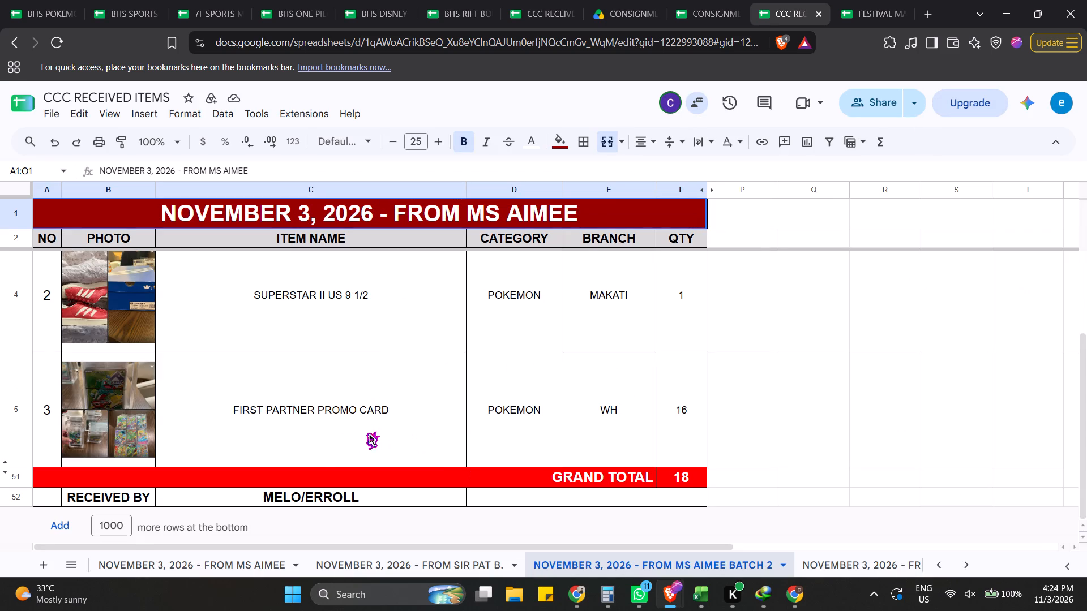
{"action": "triple_click", "coordinate": [294, 493]}
{"action": "left_click", "coordinate": [297, 494]}
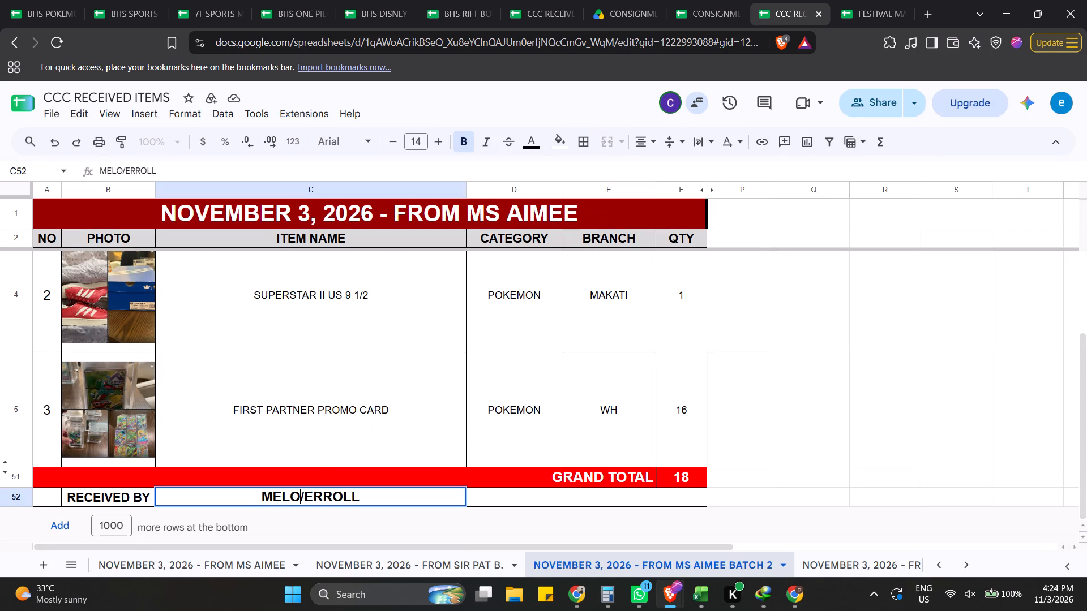
{"action": "key", "text": "BackSpace"}
{"action": "key", "text": "BackSpace"}
{"action": "key", "text": "BackSpace"}
{"action": "key", "text": "BackSpace"}
{"action": "type", "text": "AJ"}
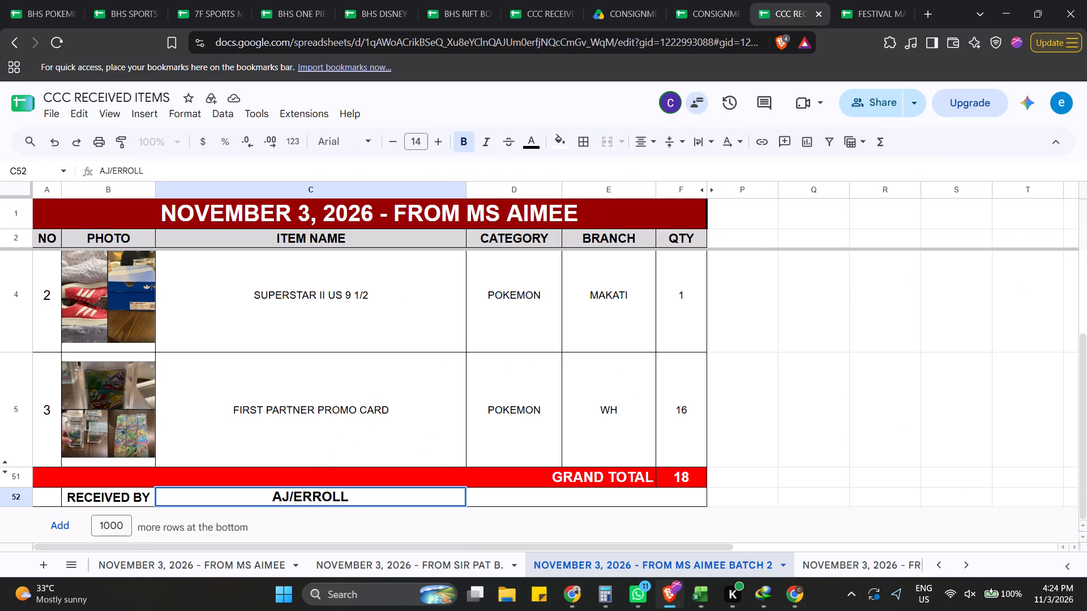
{"action": "left_click", "coordinate": [640, 500]}
Export the MS AIMEE BATCH 2 sheet as a PDF and download it to the NEW BHS INVENTORY folder.
{"action": "left_click", "coordinate": [53, 114]}
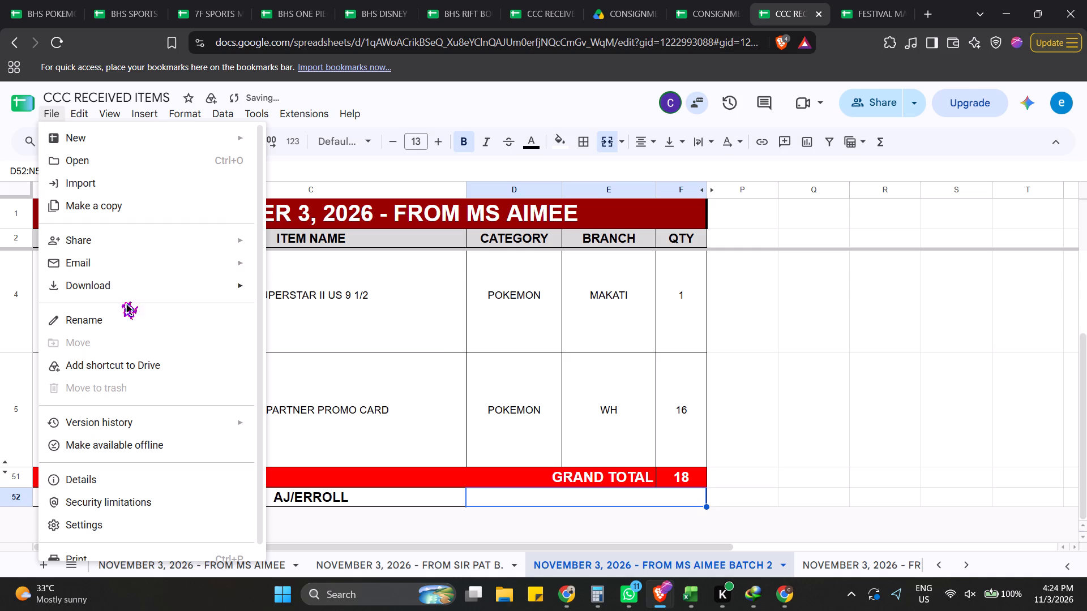
{"action": "left_click", "coordinate": [130, 295]}
{"action": "left_click", "coordinate": [309, 341]}
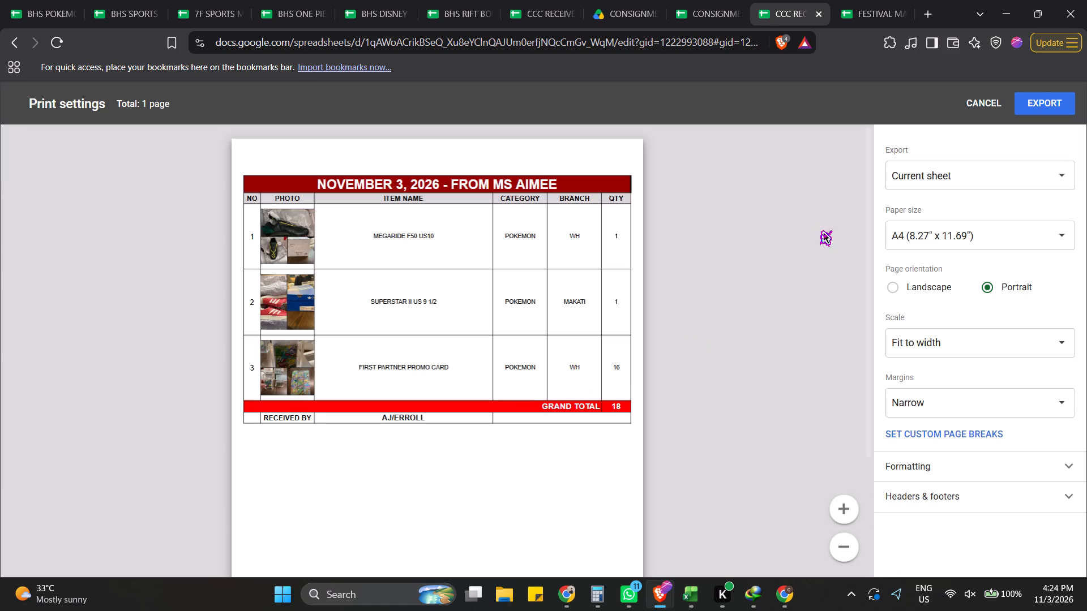
{"action": "left_click", "coordinate": [1049, 99]}
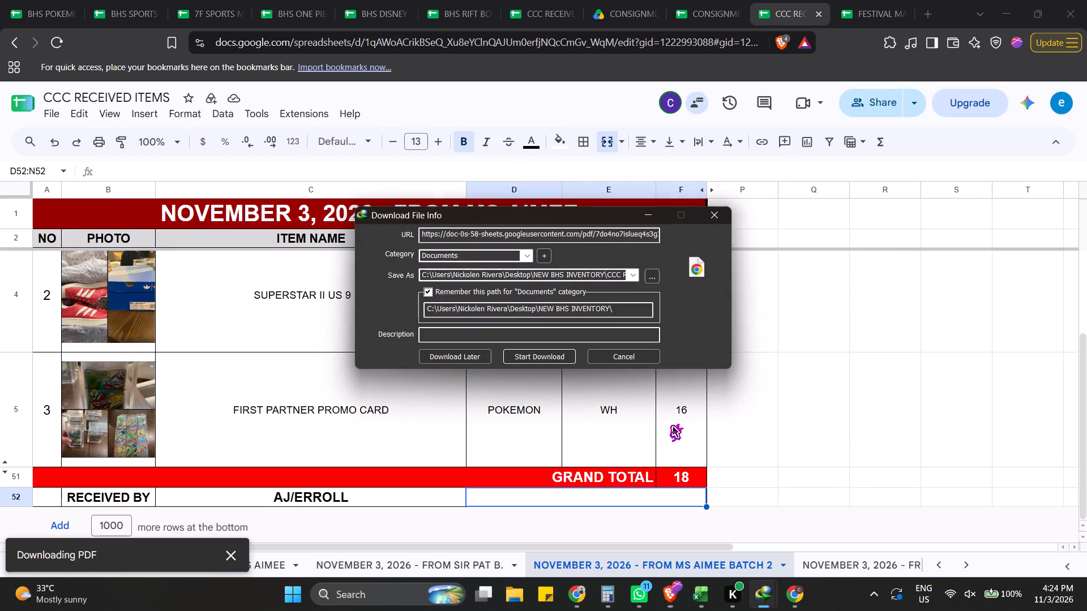
{"action": "left_click", "coordinate": [535, 362]}
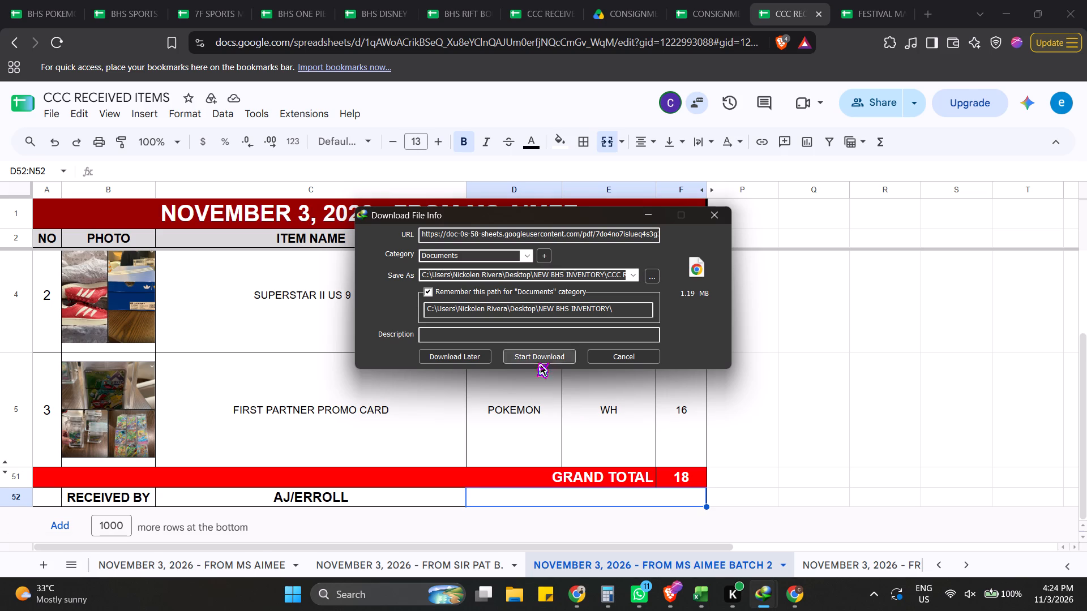
{"action": "left_click", "coordinate": [656, 330]}
Check the MS AIMEE BATCH 3 sheet down to its RECEIVED BY row and export it as a PDF.
{"action": "left_click", "coordinate": [870, 554]}
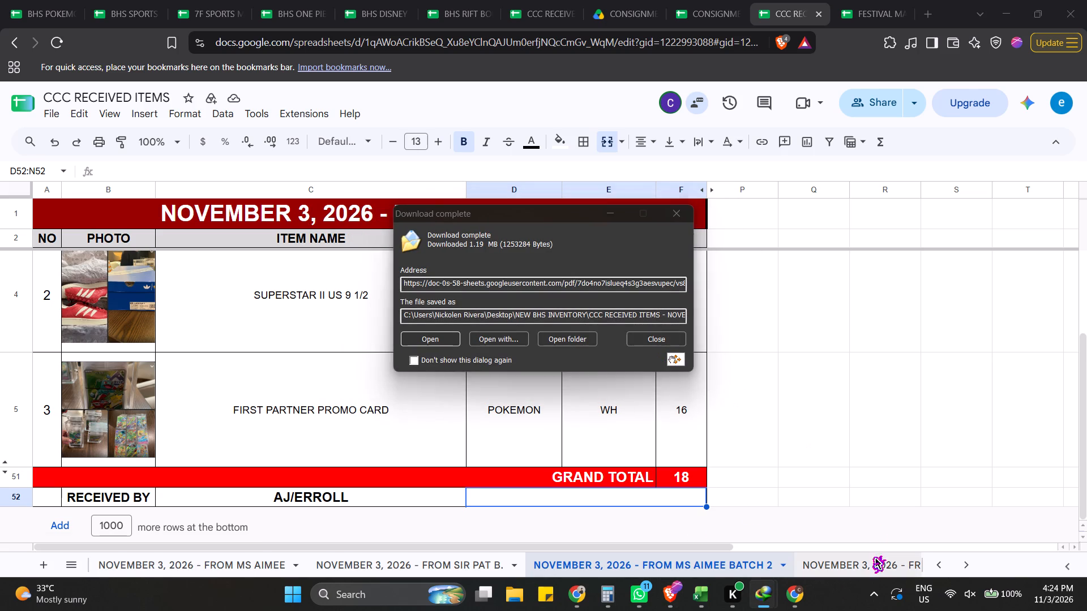
{"action": "left_click", "coordinate": [648, 338]}
{"action": "scroll", "coordinate": [413, 395], "scroll_direction": "down", "scroll_amount": 11}
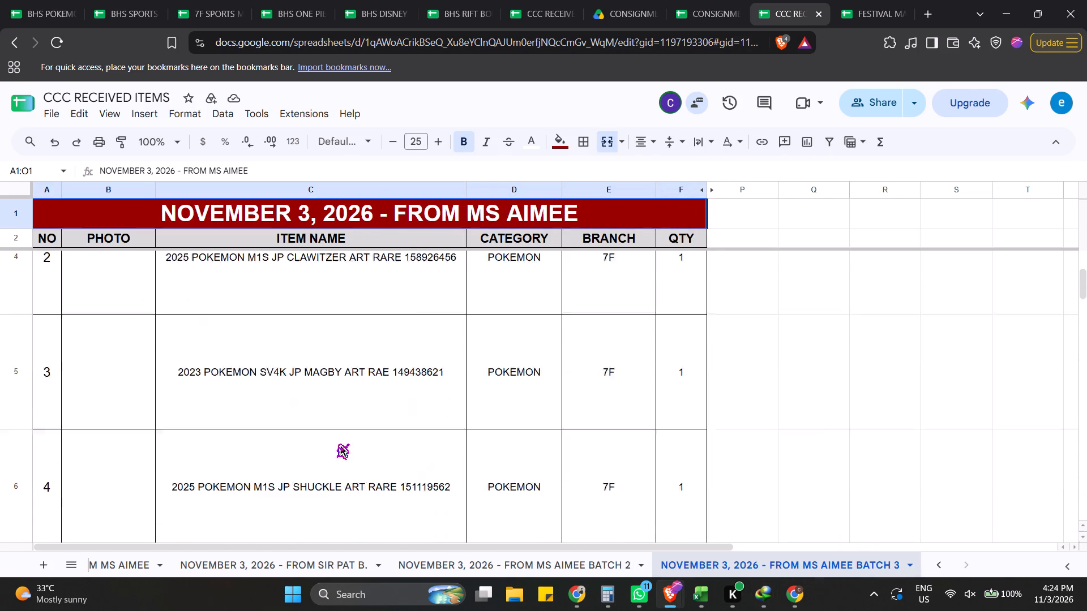
{"action": "scroll", "coordinate": [335, 443], "scroll_direction": "down", "scroll_amount": 20}
{"action": "scroll", "coordinate": [335, 443], "scroll_direction": "down", "scroll_amount": 4}
{"action": "left_click", "coordinate": [364, 454]}
{"action": "key", "text": "ctrl+Down"}
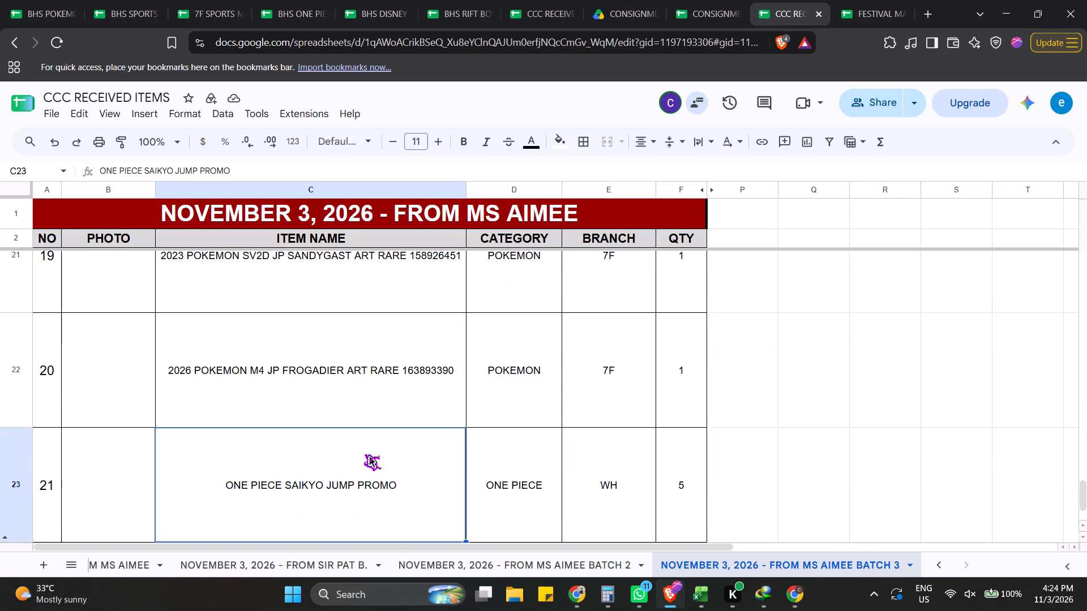
{"action": "scroll", "coordinate": [387, 432], "scroll_direction": "down", "scroll_amount": 5}
{"action": "left_click", "coordinate": [50, 114]}
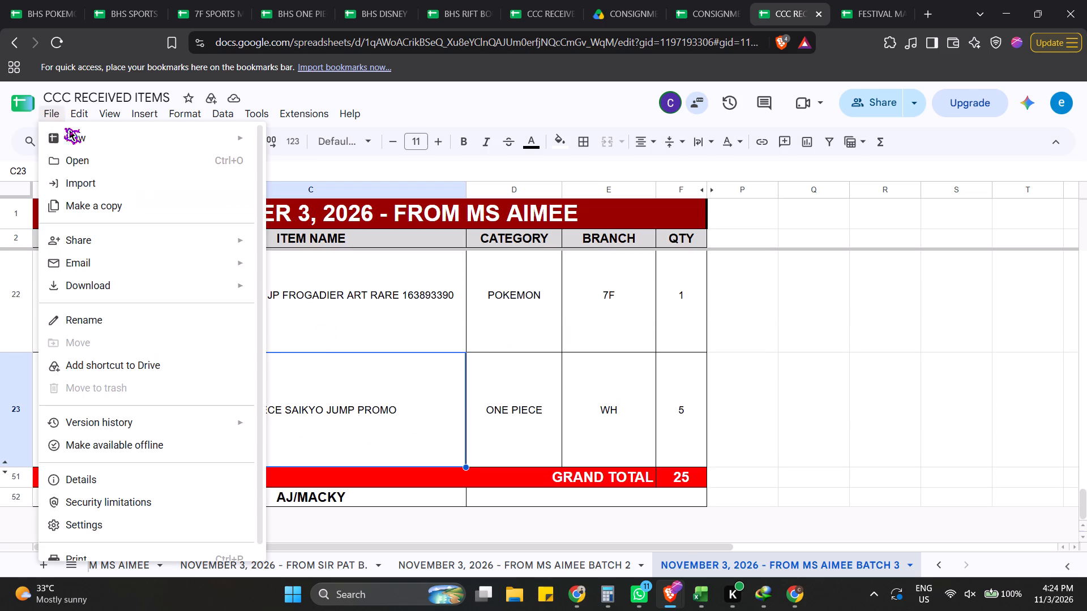
{"action": "left_click", "coordinate": [143, 291]}
{"action": "left_click", "coordinate": [305, 329]}
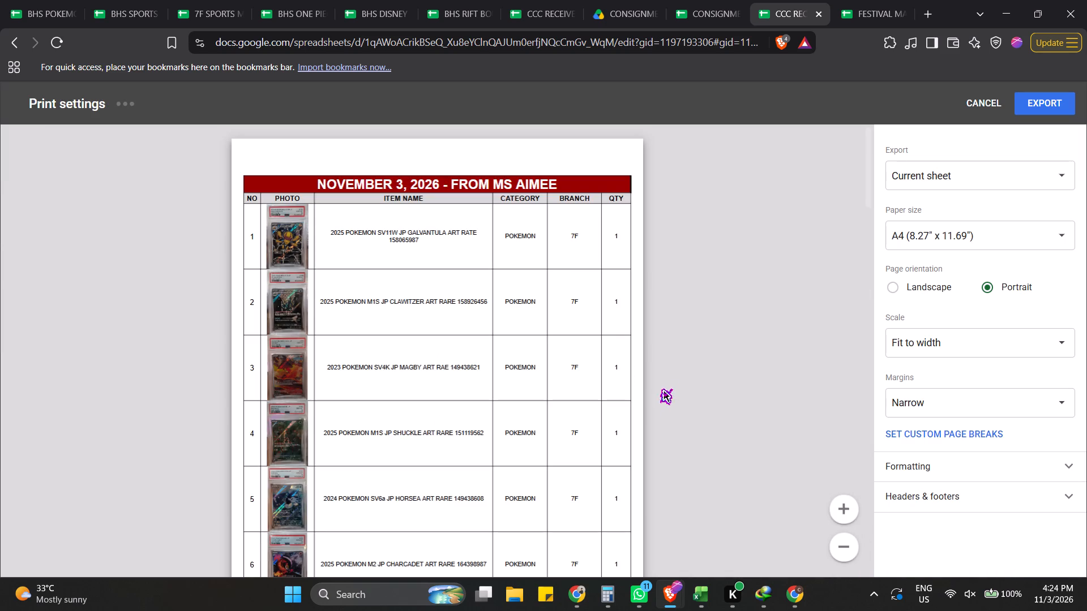
{"action": "scroll", "coordinate": [831, 253], "scroll_direction": "down", "scroll_amount": 4}
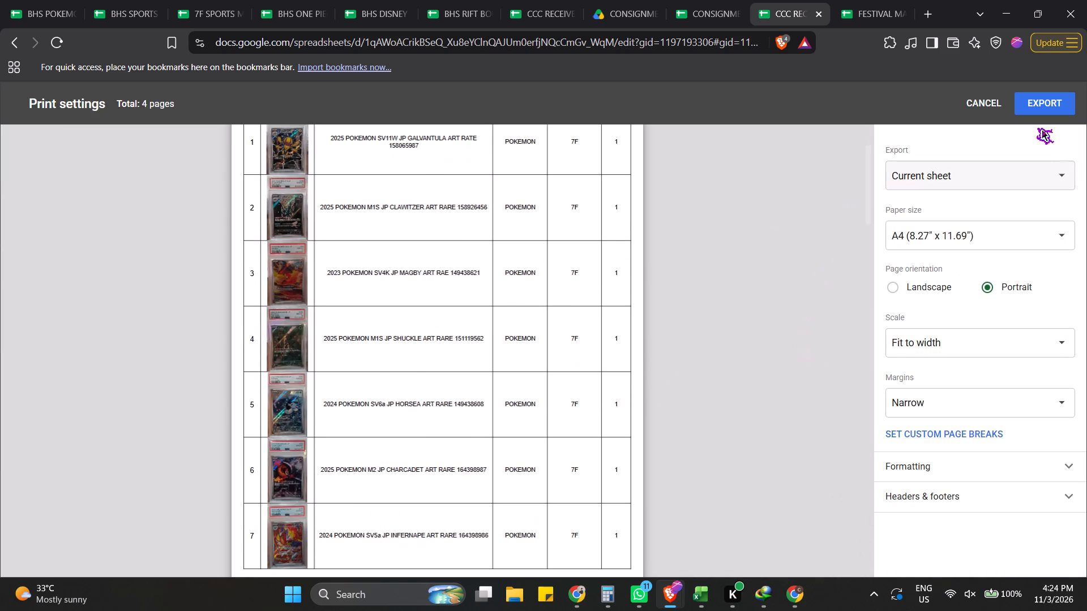
Export the MS AIMEE BATCH 3 sheet as an A4 portrait PDF and download it to the NEW BHS INVENTORY folder.
{"action": "left_click", "coordinate": [1035, 99]}
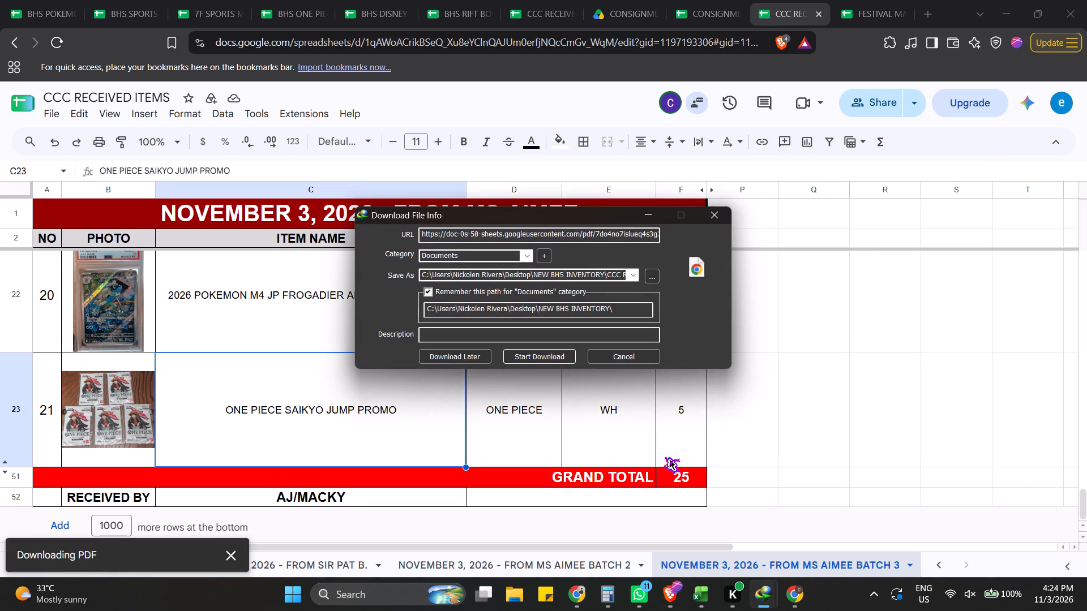
{"action": "left_click", "coordinate": [532, 356]}
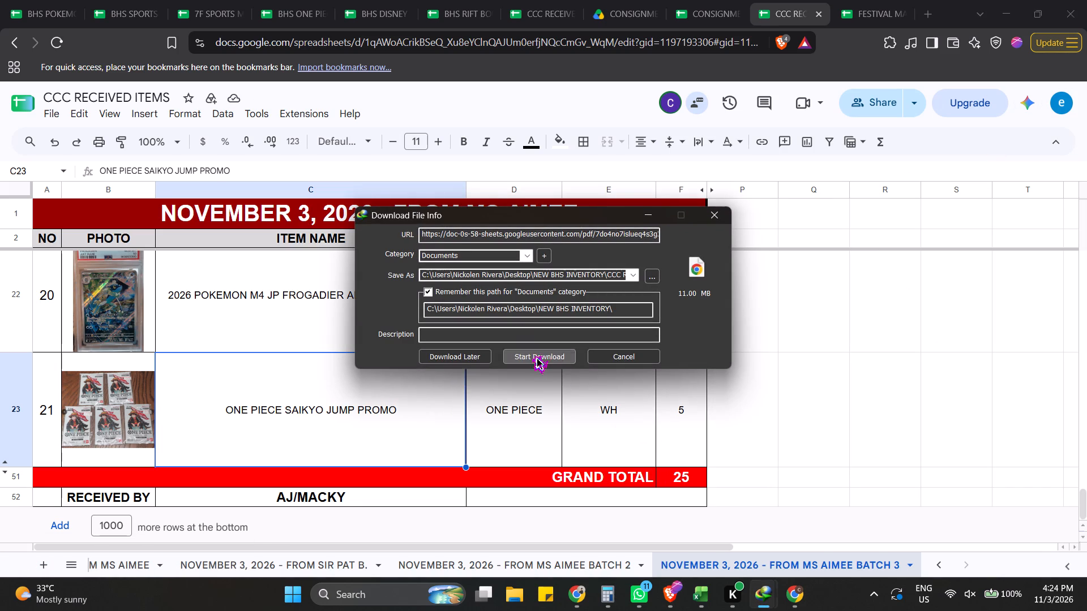
{"action": "left_click", "coordinate": [645, 345]}
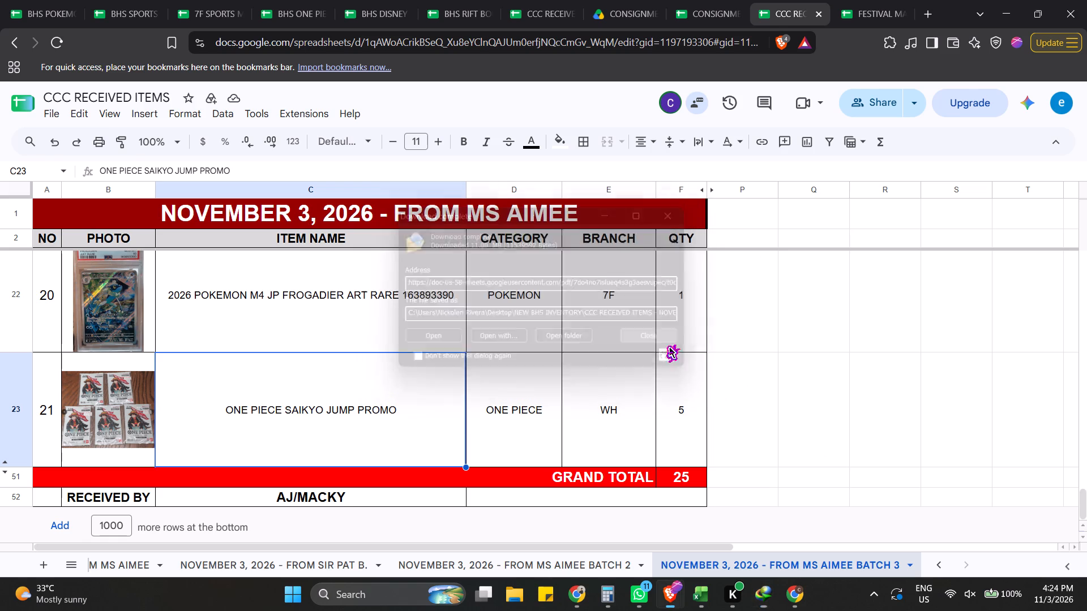
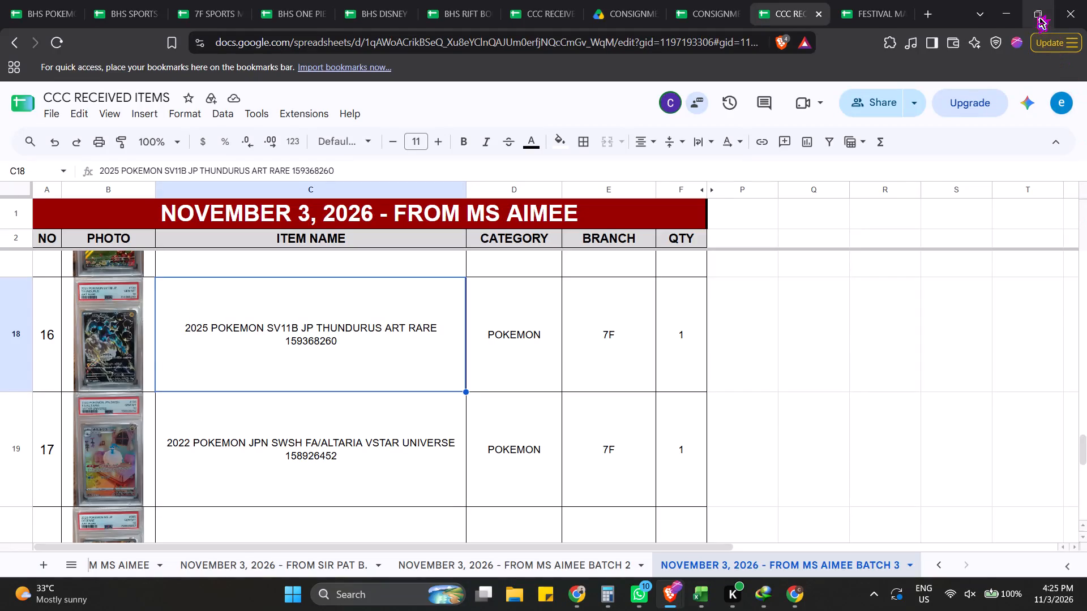
Shrink the spreadsheet window to sit beside the WhatsApp chat and review the MS AIMEE BATCH 3 item rows around numbers 15 to 20.
{"action": "left_click", "coordinate": [1033, 12]}
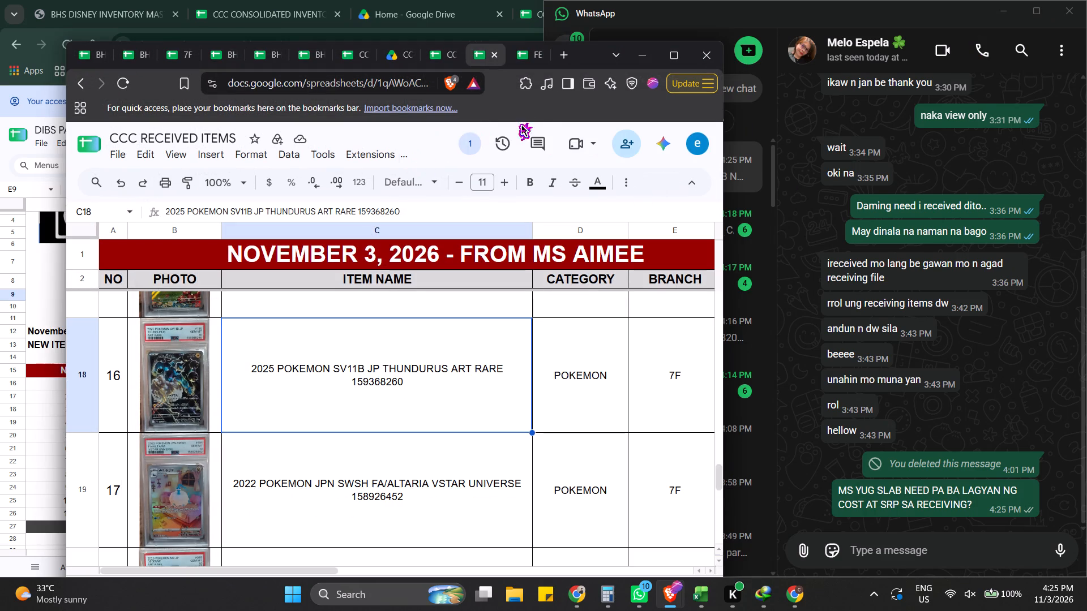
{"action": "left_click", "coordinate": [423, 419]}
{"action": "scroll", "coordinate": [427, 389], "scroll_direction": "down", "scroll_amount": 10}
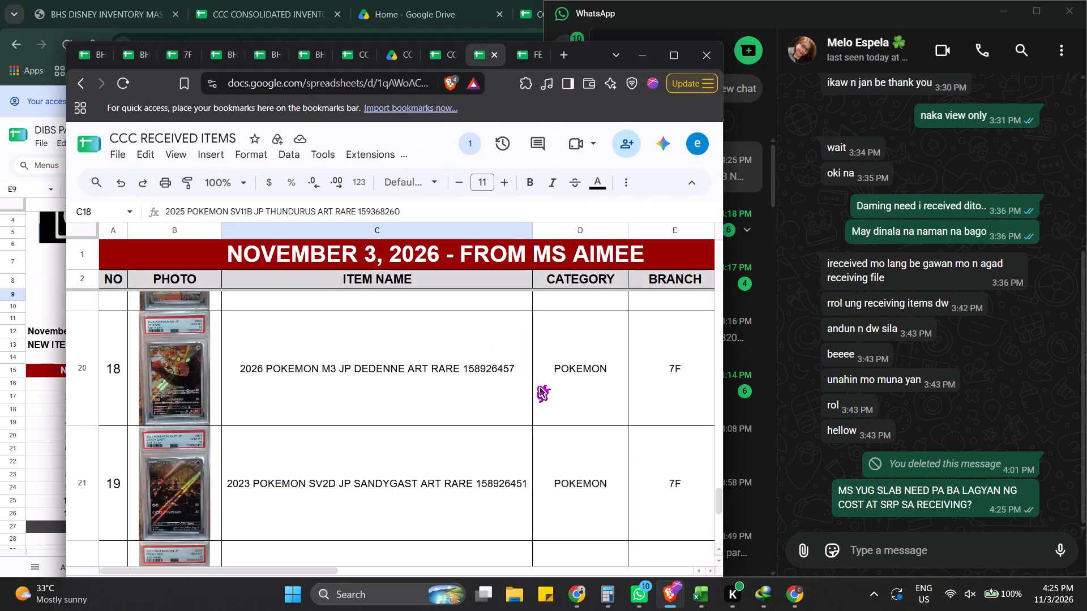
{"action": "scroll", "coordinate": [534, 385], "scroll_direction": "down", "scroll_amount": 3}
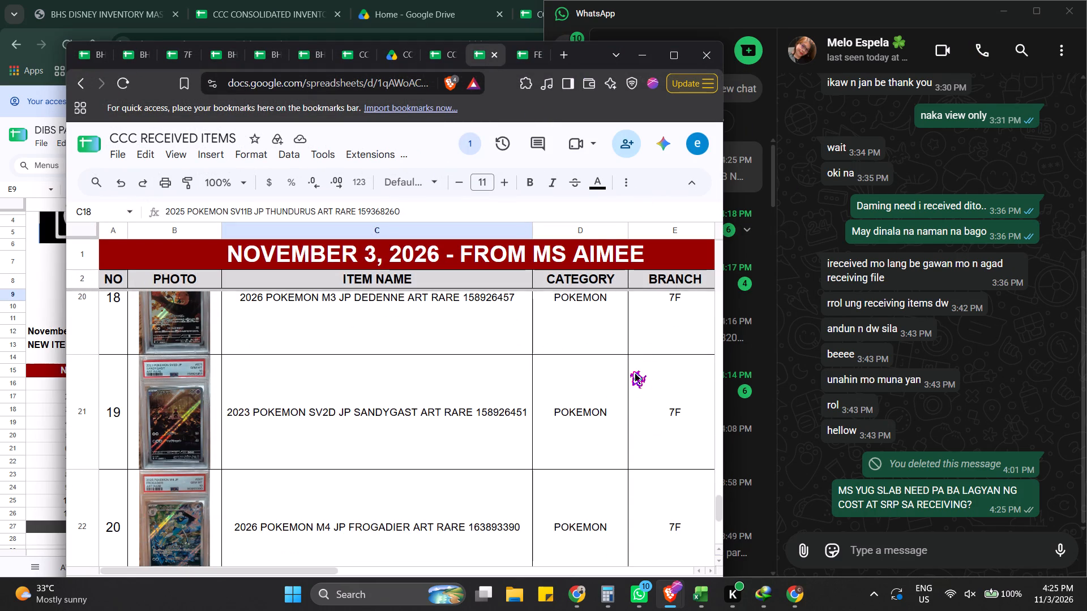
{"action": "scroll", "coordinate": [626, 378], "scroll_direction": "up", "scroll_amount": 1}
{"action": "scroll", "coordinate": [626, 394], "scroll_direction": "down", "scroll_amount": 4}
{"action": "scroll", "coordinate": [611, 439], "scroll_direction": "up", "scroll_amount": 15}
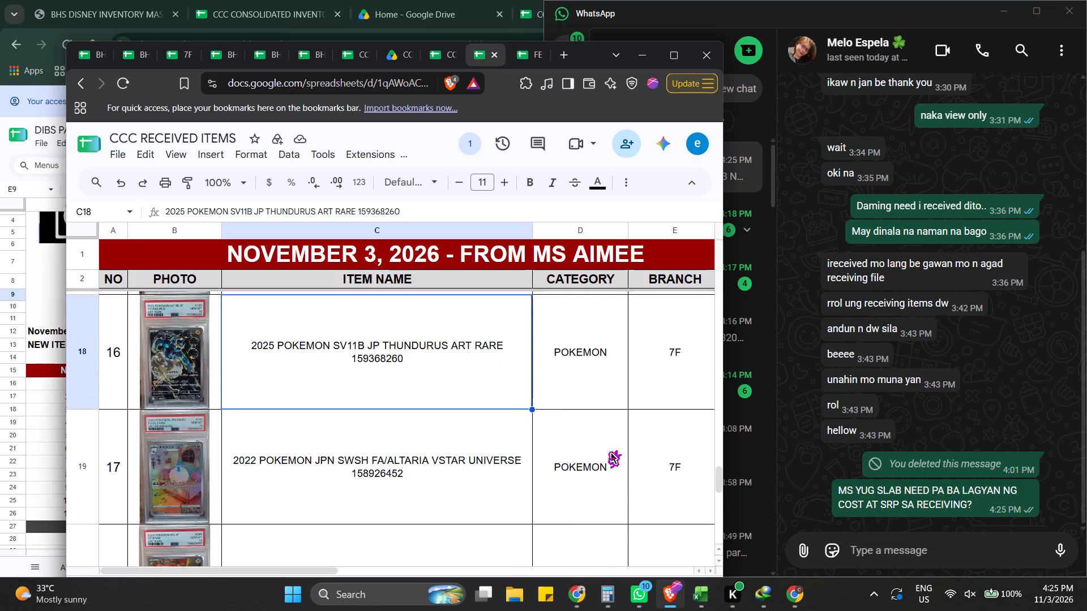
{"action": "scroll", "coordinate": [605, 444], "scroll_direction": "up", "scroll_amount": 5}
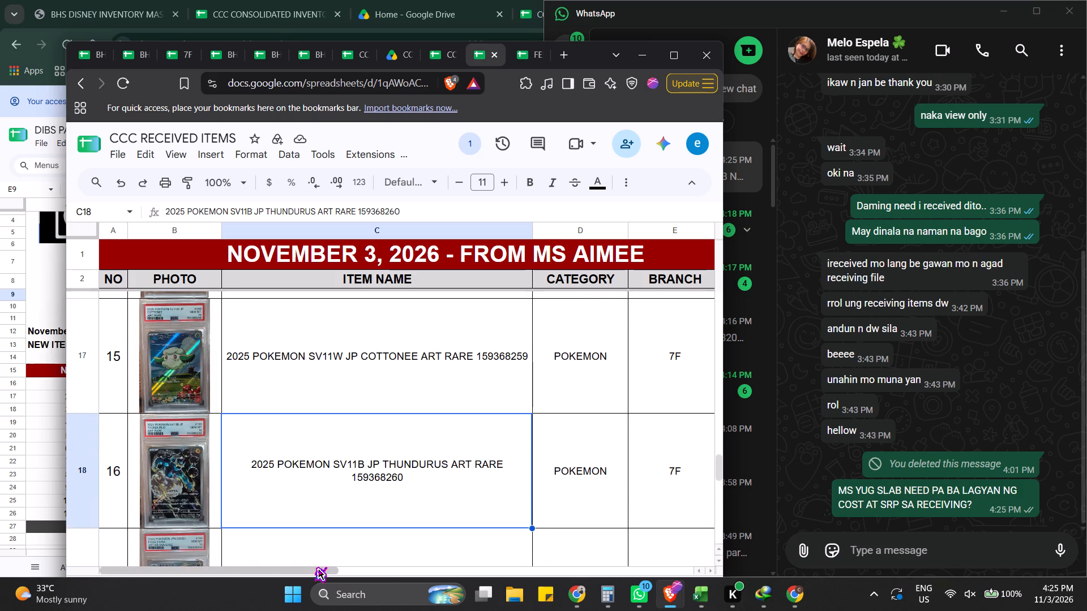
Unhide the hidden columns between F (QTY) and P on the MS AIMEE BATCH 3 sheet.
{"action": "left_click_drag", "start_coordinate": [313, 566], "coordinate": [436, 554]}
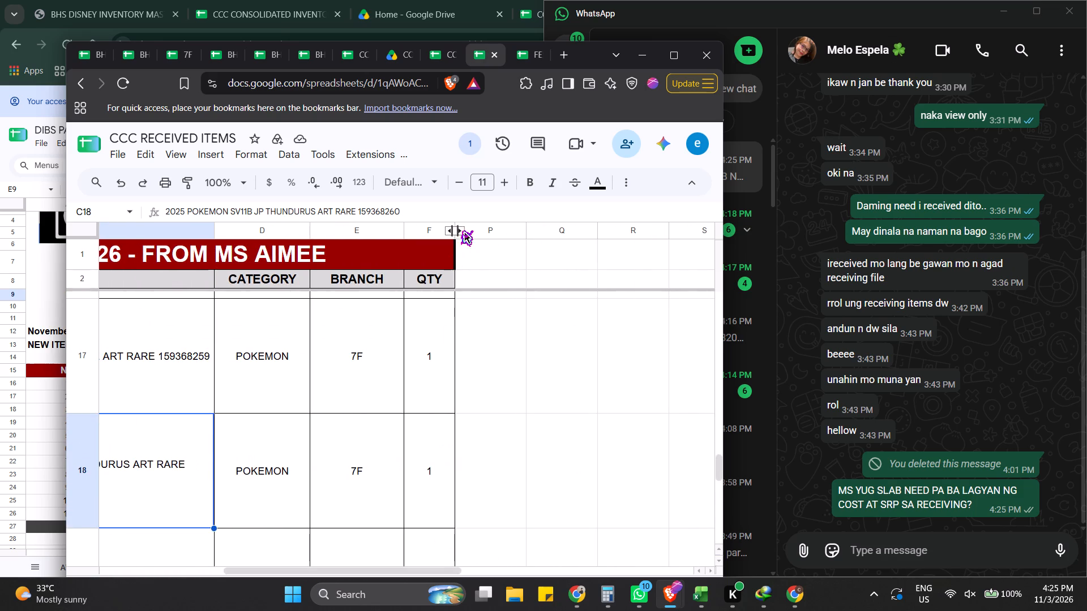
{"action": "left_click", "coordinate": [462, 231]}
{"action": "left_click", "coordinate": [554, 423]}
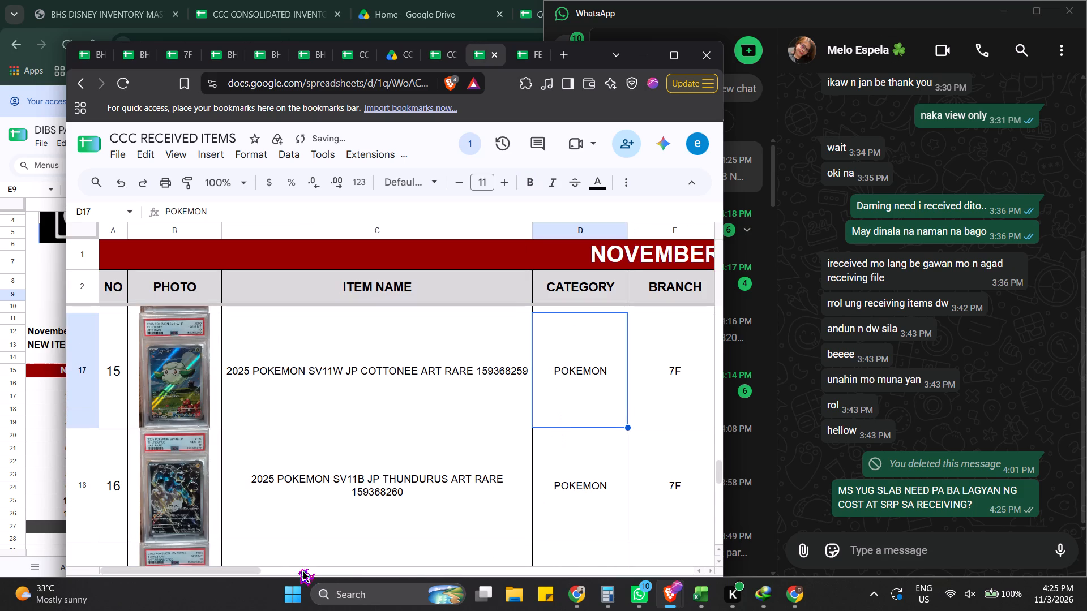
Select columns G to J, covering 7F, BHS, WHT and MAKATI, and bring up the actions available for them.
{"action": "left_click_drag", "start_coordinate": [220, 567], "coordinate": [348, 557]}
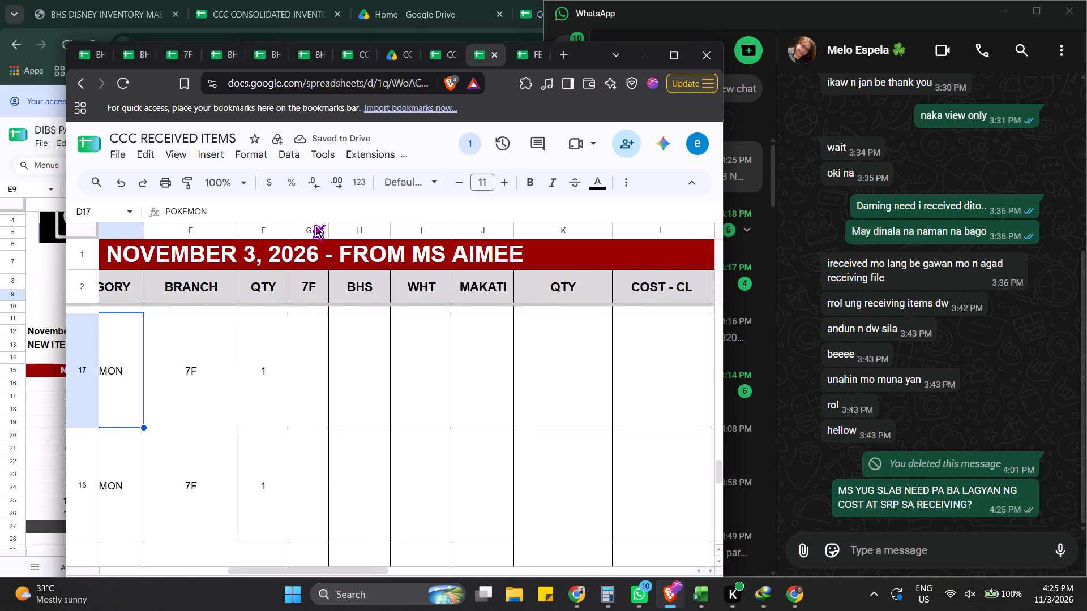
{"action": "left_click_drag", "start_coordinate": [304, 228], "coordinate": [470, 234]}
{"action": "right_click", "coordinate": [470, 232]}
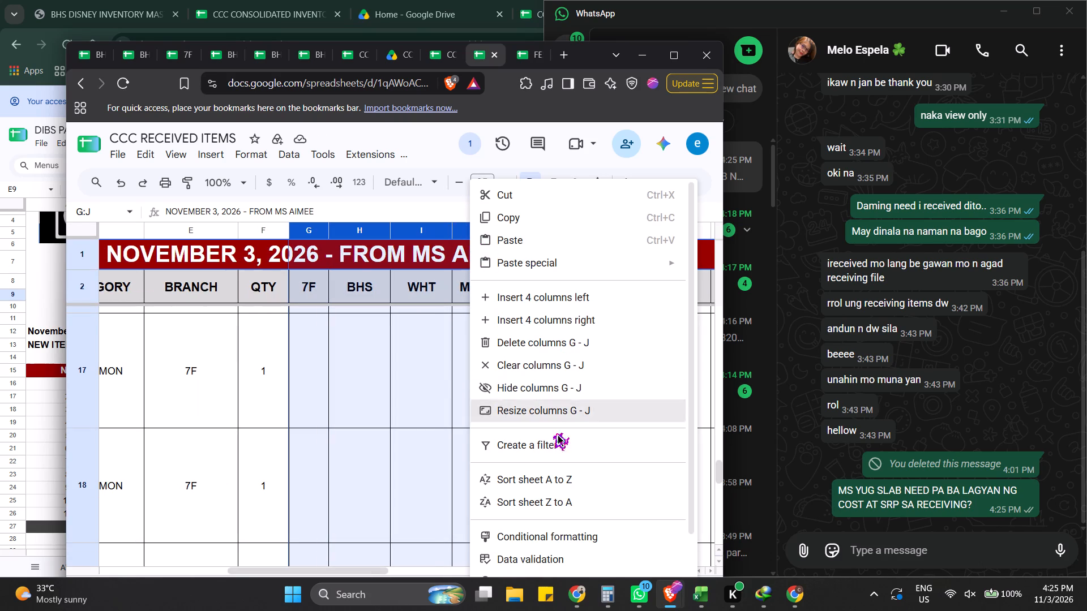
Hide columns G to J and the second QTY column K on the November 3, 2026 sheet from Ms Aimee.
{"action": "scroll", "coordinate": [560, 281], "scroll_direction": "down", "scroll_amount": 3}
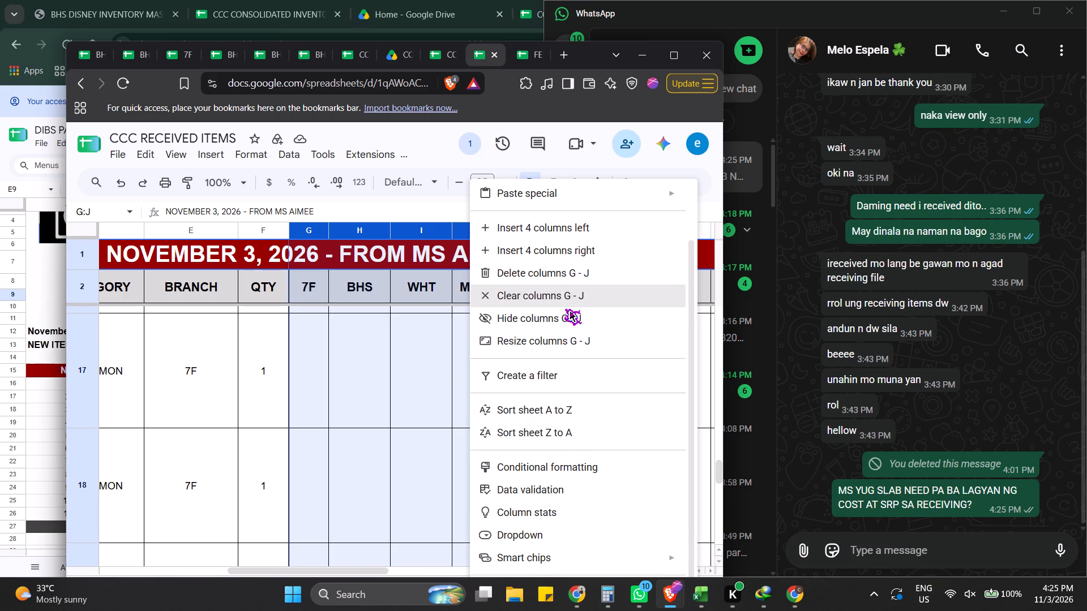
{"action": "scroll", "coordinate": [585, 361], "scroll_direction": "down", "scroll_amount": 4}
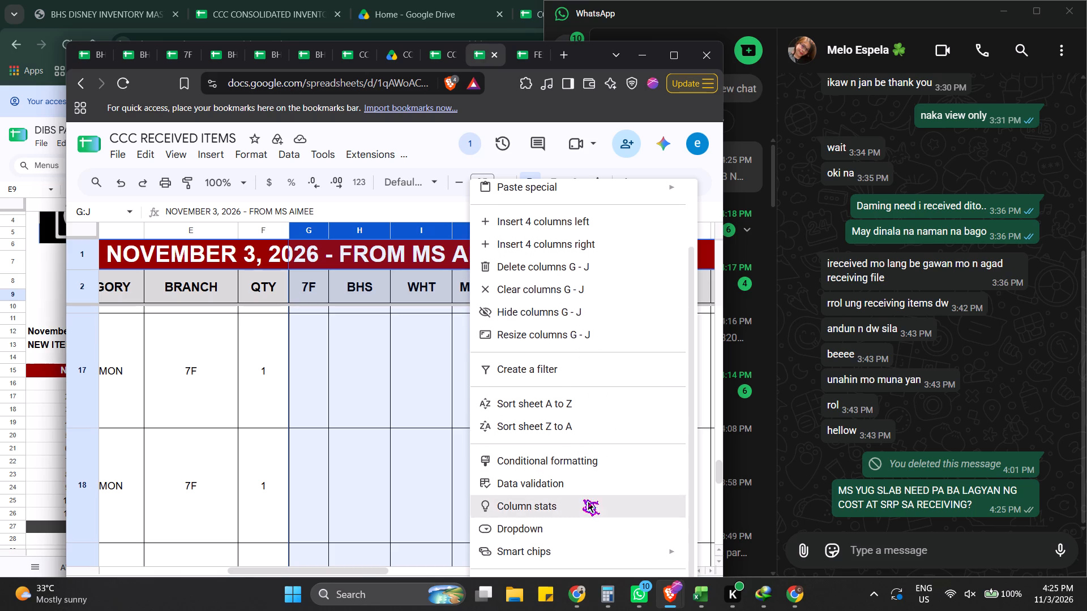
{"action": "scroll", "coordinate": [590, 361], "scroll_direction": "up", "scroll_amount": 4}
{"action": "left_click", "coordinate": [572, 390]}
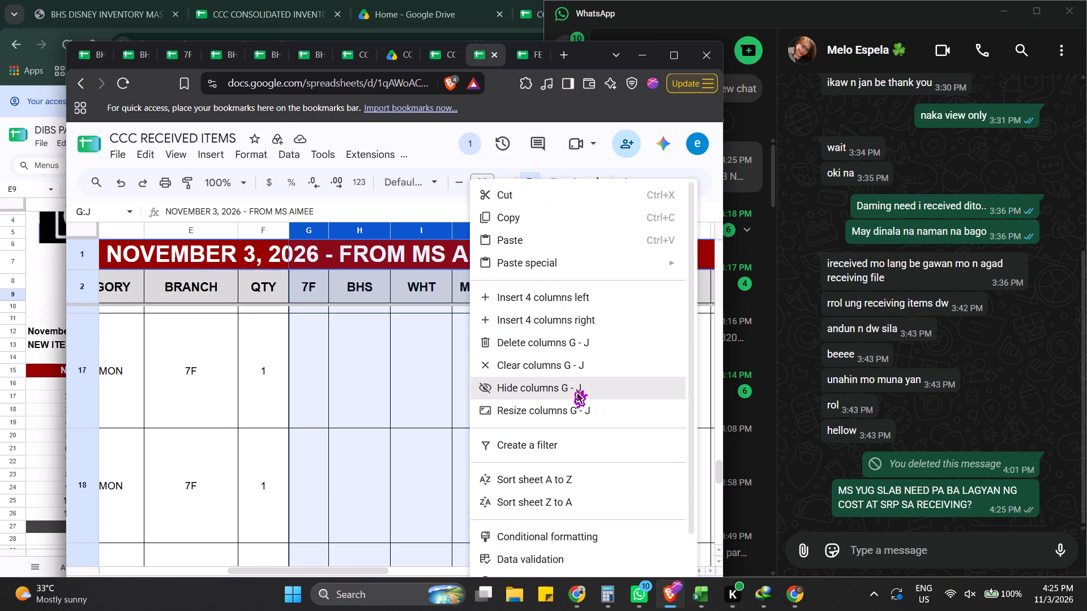
{"action": "left_click_drag", "start_coordinate": [229, 568], "coordinate": [331, 561]}
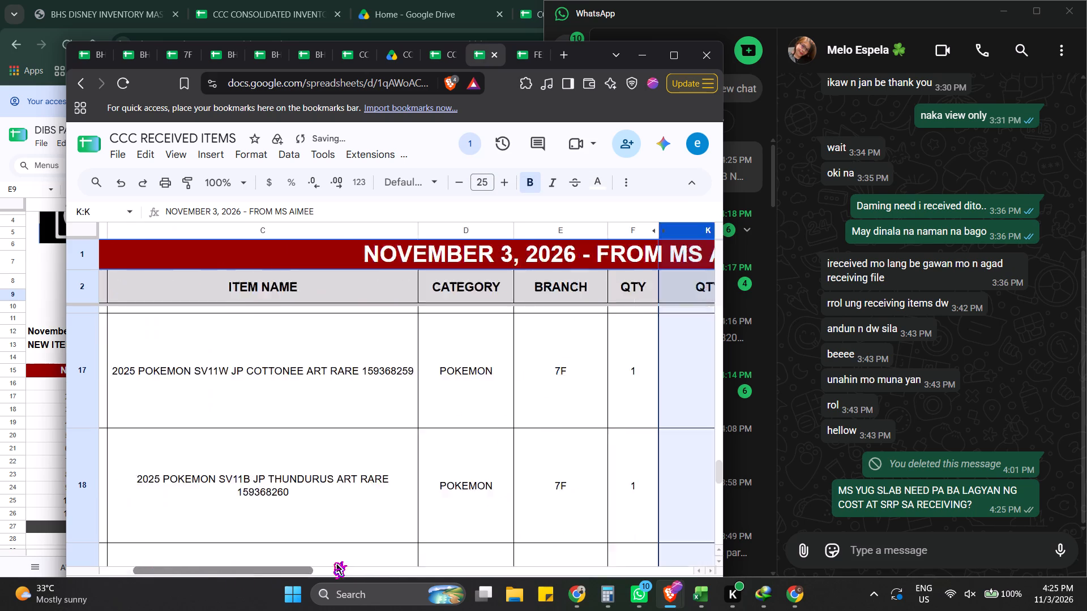
{"action": "left_click_drag", "start_coordinate": [331, 561], "coordinate": [352, 559]}
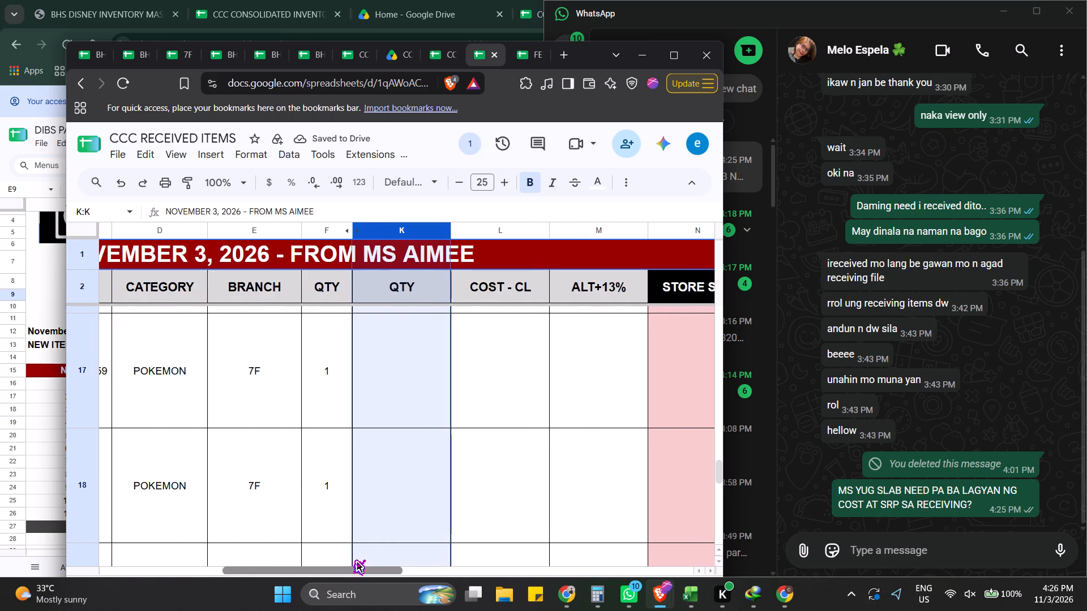
{"action": "left_click_drag", "start_coordinate": [352, 559], "coordinate": [337, 560]}
{"action": "right_click", "coordinate": [431, 231]}
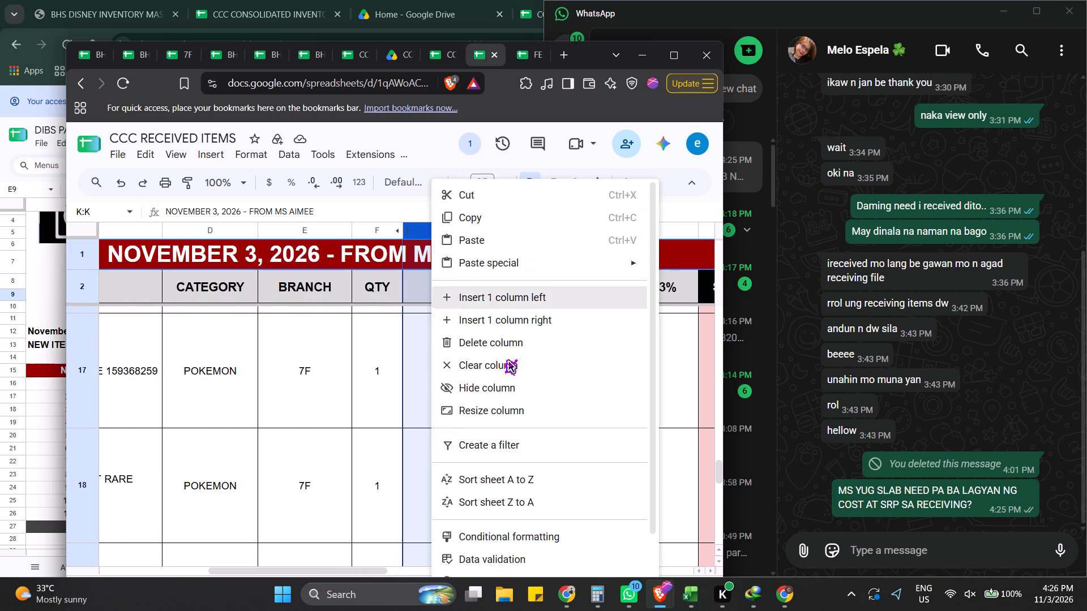
{"action": "left_click", "coordinate": [504, 386]}
Enter 2000 as the COST - CL value for the first item in row 3.
{"action": "left_click_drag", "start_coordinate": [257, 570], "coordinate": [384, 565]}
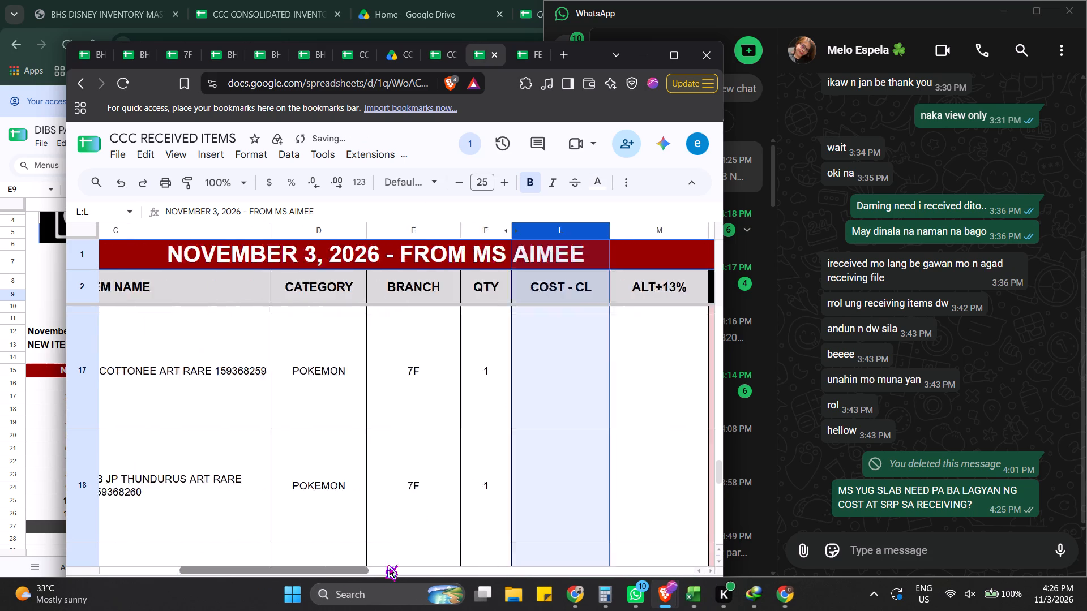
{"action": "left_click_drag", "start_coordinate": [384, 565], "coordinate": [383, 558]}
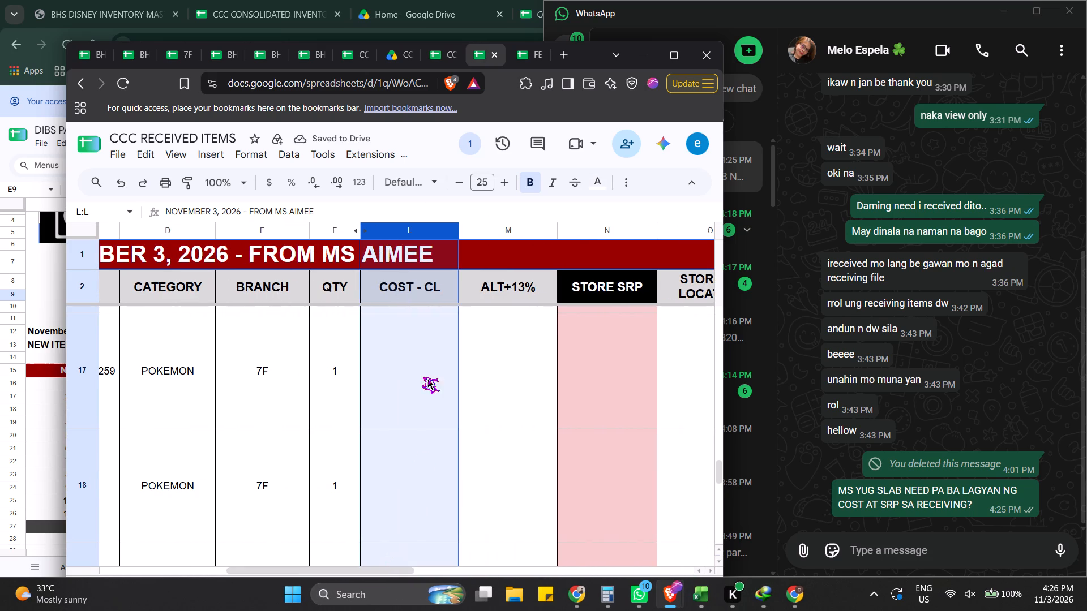
{"action": "left_click", "coordinate": [422, 363]}
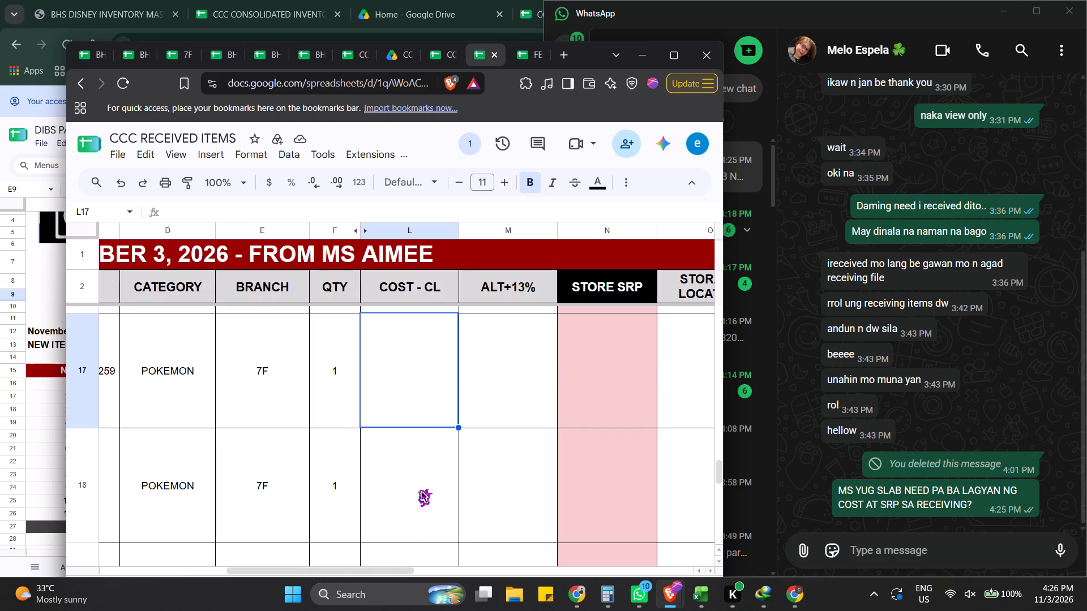
{"action": "left_click", "coordinate": [379, 575]}
{"action": "left_click_drag", "start_coordinate": [375, 569], "coordinate": [220, 566]}
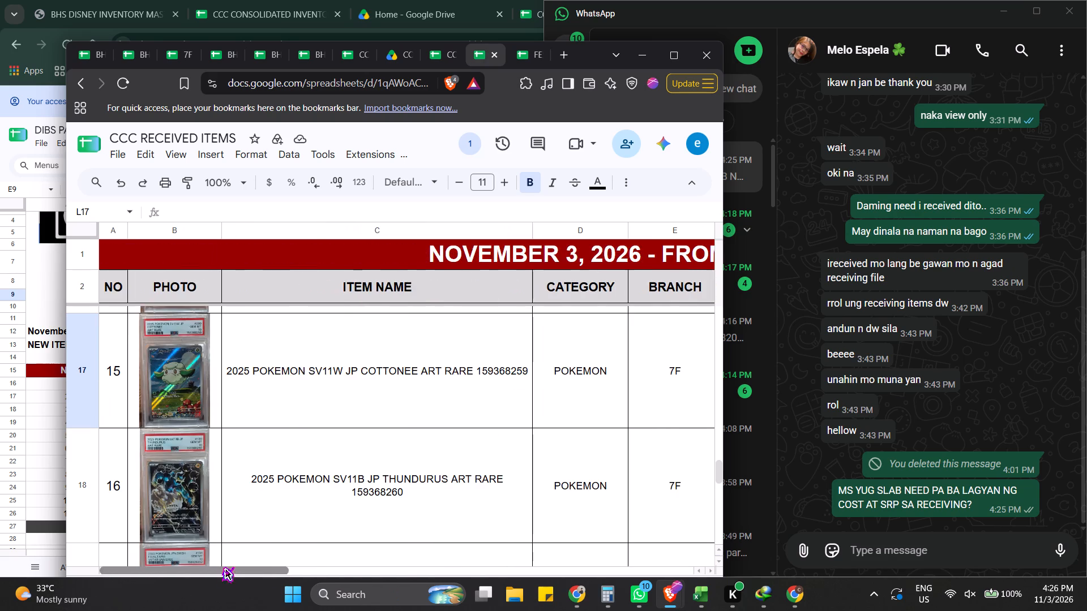
{"action": "left_click_drag", "start_coordinate": [220, 566], "coordinate": [391, 559]}
{"action": "scroll", "coordinate": [413, 427], "scroll_direction": "up", "scroll_amount": 18}
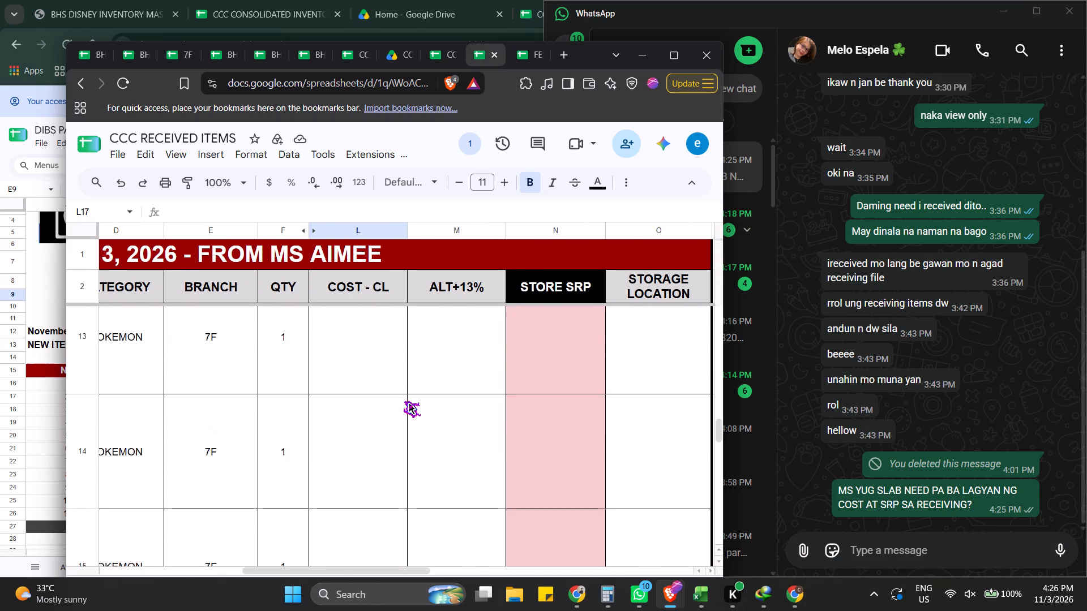
{"action": "scroll", "coordinate": [404, 401], "scroll_direction": "up", "scroll_amount": 20}
{"action": "scroll", "coordinate": [404, 401], "scroll_direction": "up", "scroll_amount": 20}
{"action": "scroll", "coordinate": [404, 401], "scroll_direction": "up", "scroll_amount": 1}
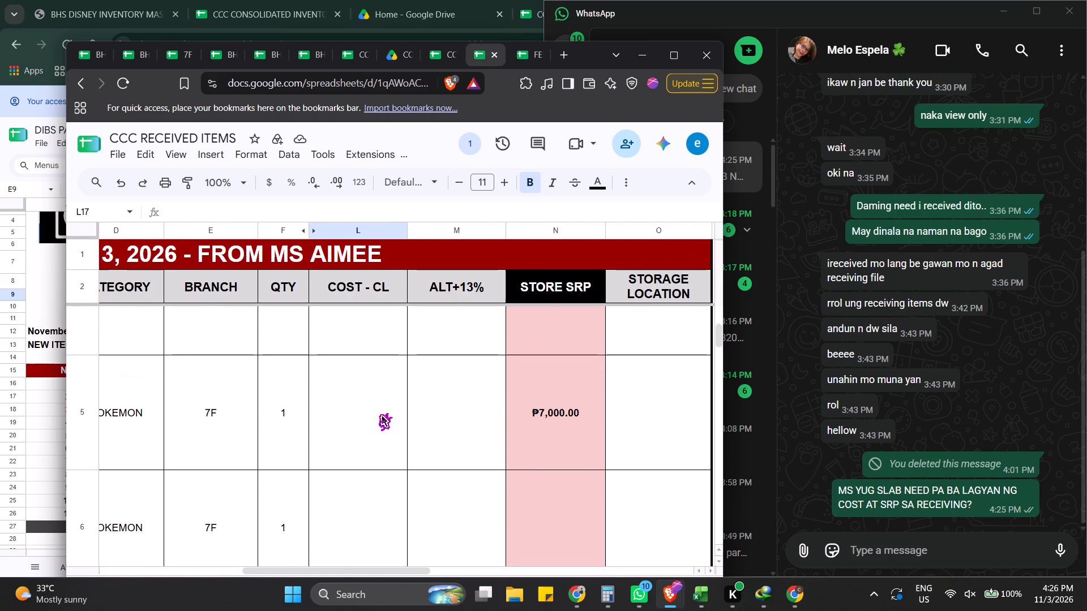
{"action": "scroll", "coordinate": [376, 413], "scroll_direction": "up", "scroll_amount": 20}
{"action": "scroll", "coordinate": [376, 413], "scroll_direction": "up", "scroll_amount": 4}
{"action": "left_click", "coordinate": [373, 392]}
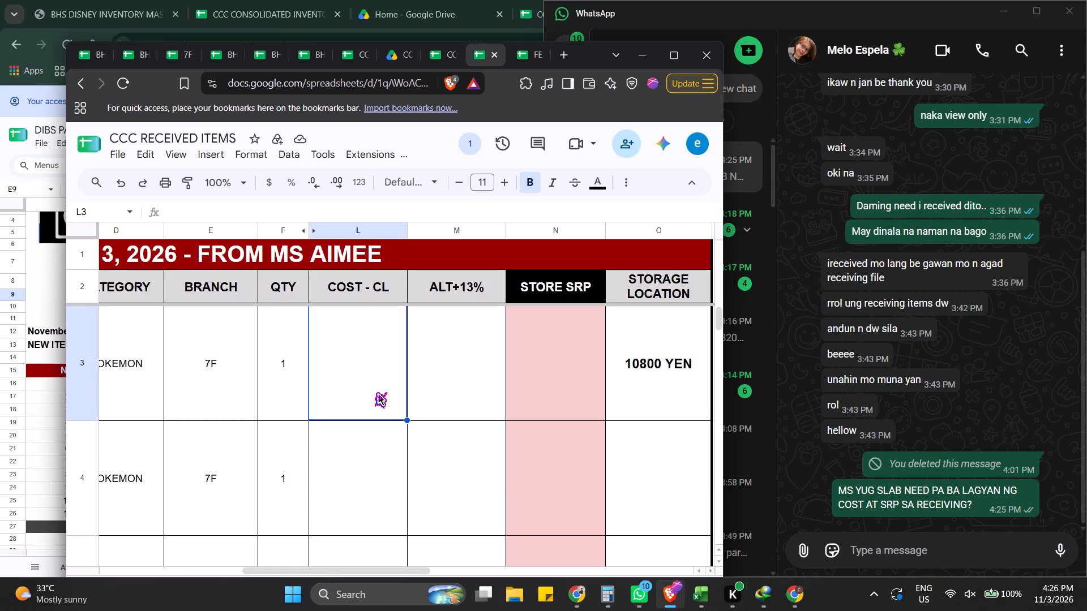
{"action": "type", "text": "2000"}
{"action": "key", "text": "Return"}
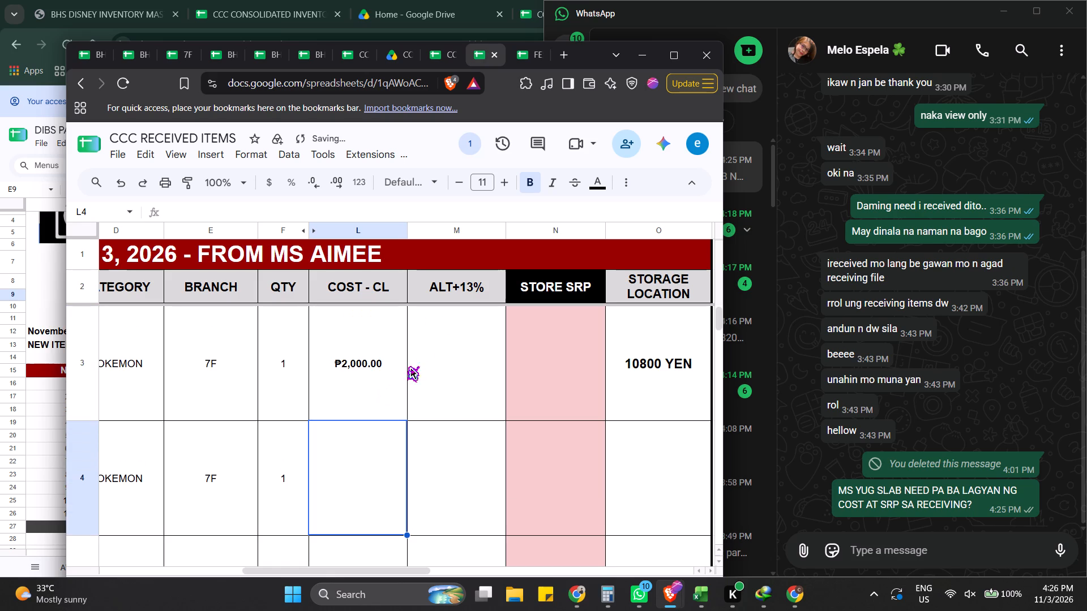
Fill the row 3 COST - CL value down through row 22, the last Pokemon item.
{"action": "left_click", "coordinate": [365, 358]}
{"action": "left_click", "coordinate": [406, 421]}
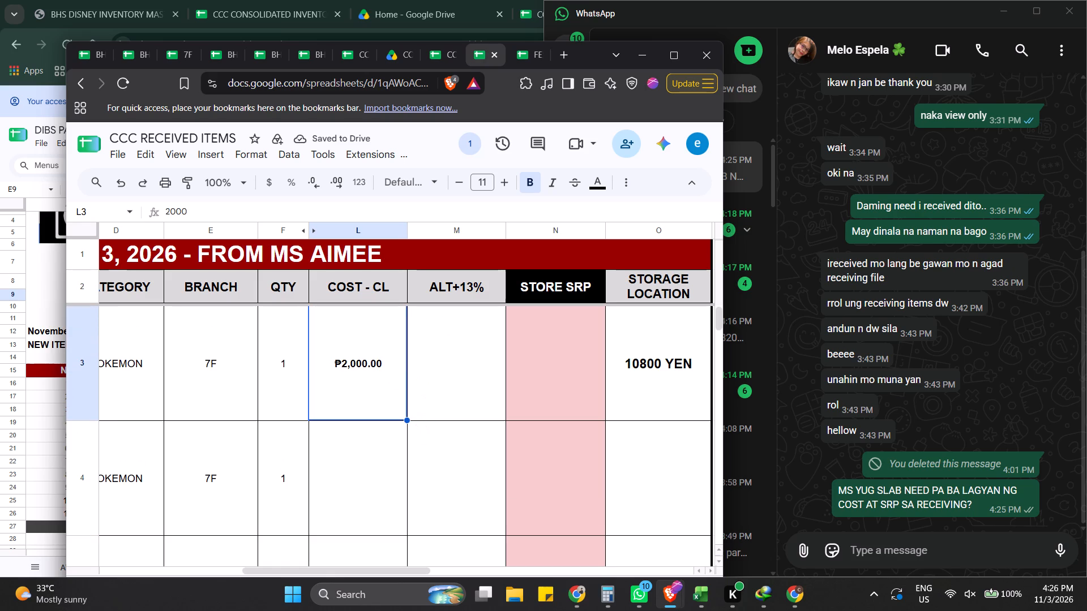
{"action": "triple_click", "coordinate": [406, 421]}
{"action": "left_click_drag", "start_coordinate": [406, 421], "coordinate": [406, 564]}
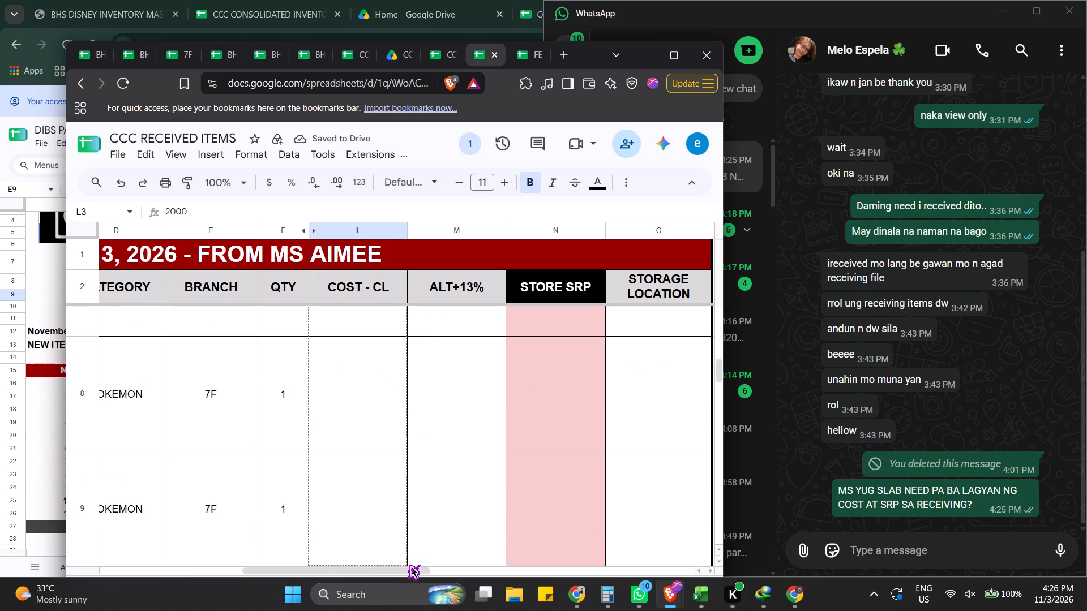
{"action": "left_click_drag", "start_coordinate": [406, 564], "coordinate": [405, 496]}
{"action": "scroll", "coordinate": [409, 487], "scroll_direction": "down", "scroll_amount": 5}
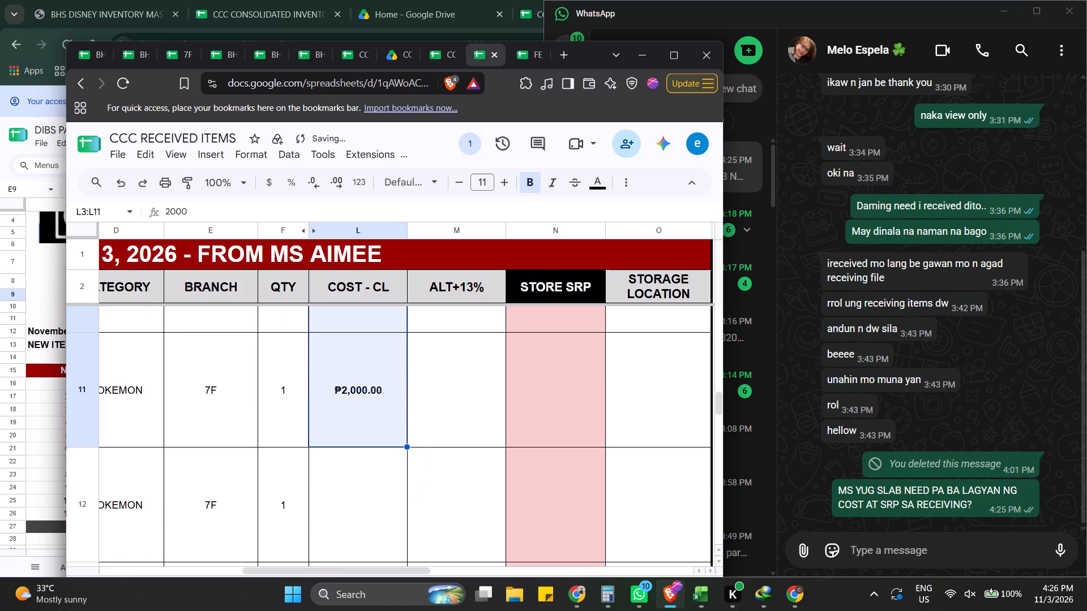
{"action": "left_click_drag", "start_coordinate": [407, 447], "coordinate": [375, 364]}
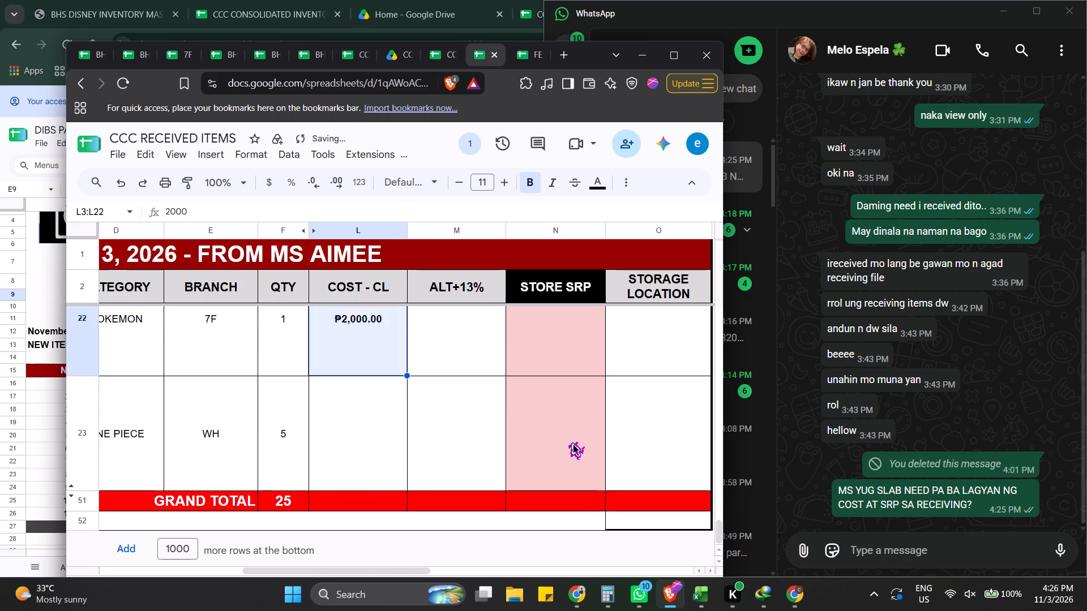
Clear the 10800 YEN entry from the first item's STORAGE LOCATION cell in row 3.
{"action": "scroll", "coordinate": [564, 440], "scroll_direction": "up", "scroll_amount": 10}
{"action": "left_click_drag", "start_coordinate": [413, 570], "coordinate": [487, 563]}
{"action": "scroll", "coordinate": [401, 503], "scroll_direction": "up", "scroll_amount": 5}
{"action": "left_click_drag", "start_coordinate": [440, 569], "coordinate": [370, 568]}
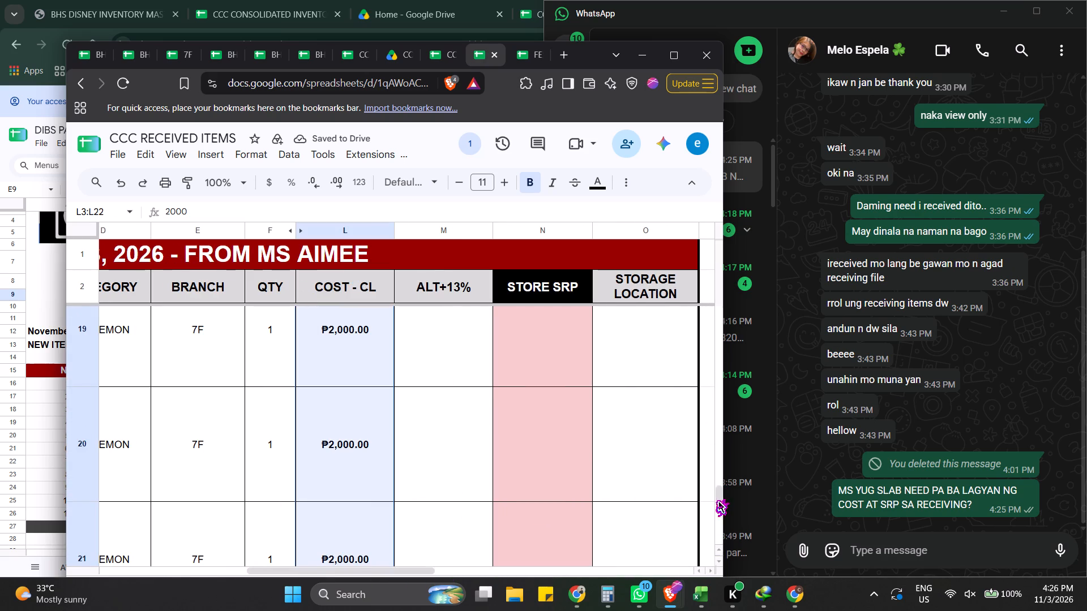
{"action": "left_click_drag", "start_coordinate": [716, 500], "coordinate": [684, 287]}
{"action": "left_click", "coordinate": [650, 341]}
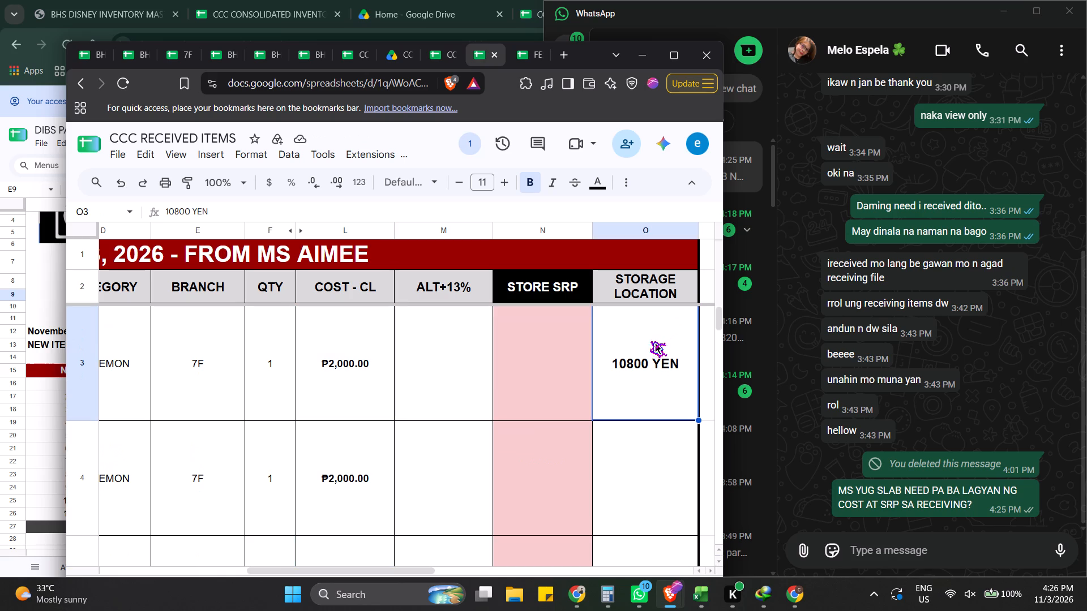
{"action": "key", "text": "BackSpace"}
{"action": "left_click", "coordinate": [600, 437]}
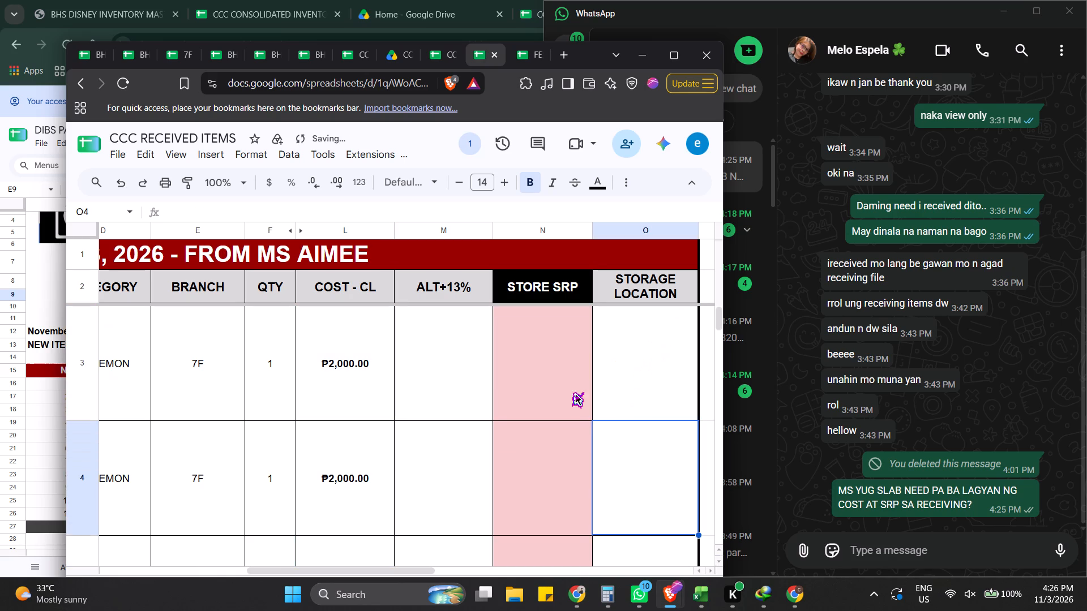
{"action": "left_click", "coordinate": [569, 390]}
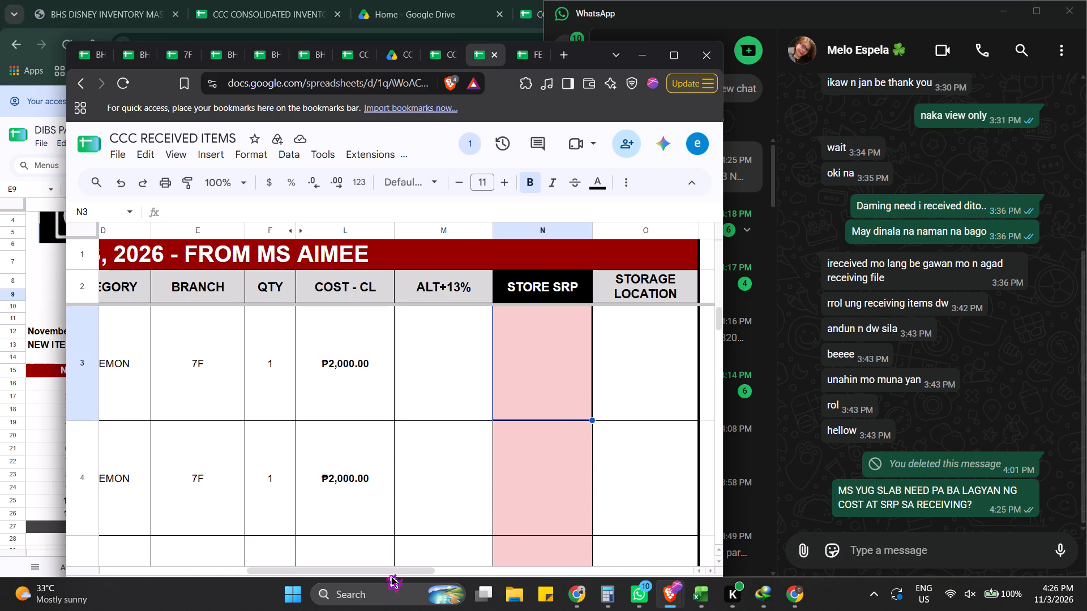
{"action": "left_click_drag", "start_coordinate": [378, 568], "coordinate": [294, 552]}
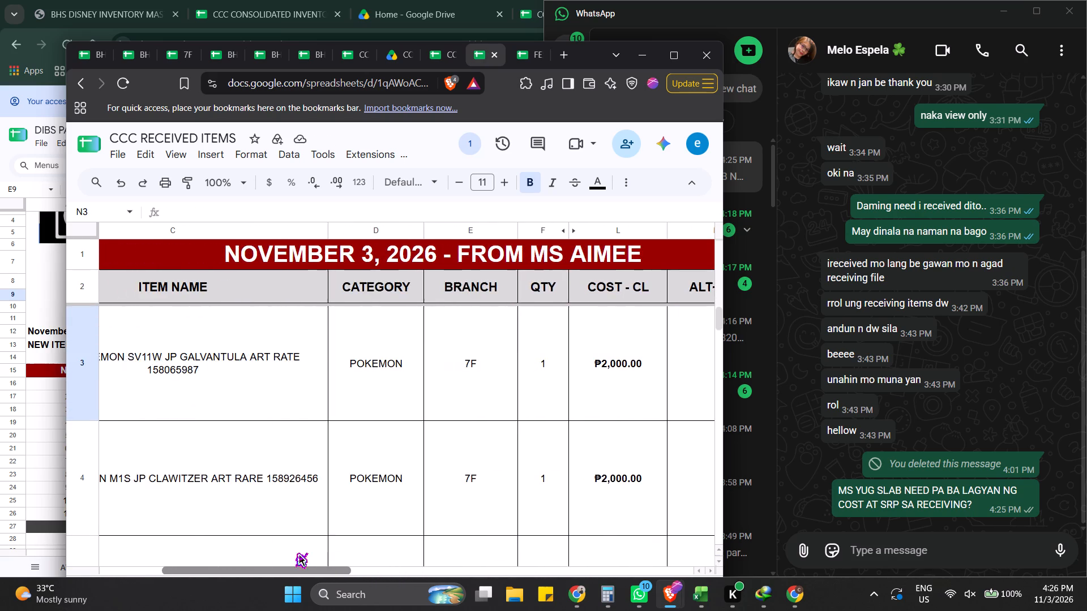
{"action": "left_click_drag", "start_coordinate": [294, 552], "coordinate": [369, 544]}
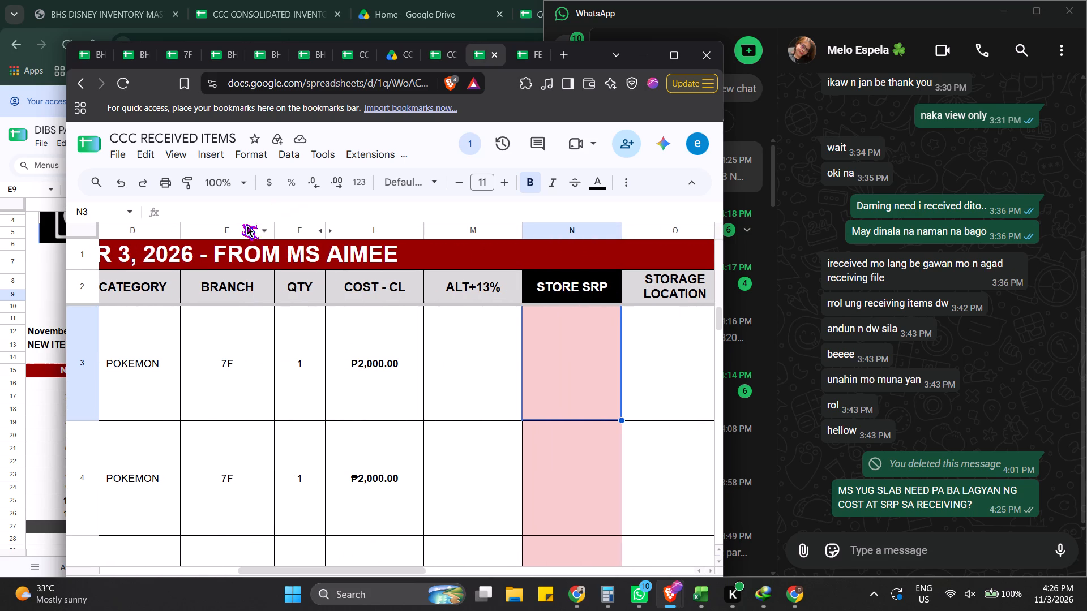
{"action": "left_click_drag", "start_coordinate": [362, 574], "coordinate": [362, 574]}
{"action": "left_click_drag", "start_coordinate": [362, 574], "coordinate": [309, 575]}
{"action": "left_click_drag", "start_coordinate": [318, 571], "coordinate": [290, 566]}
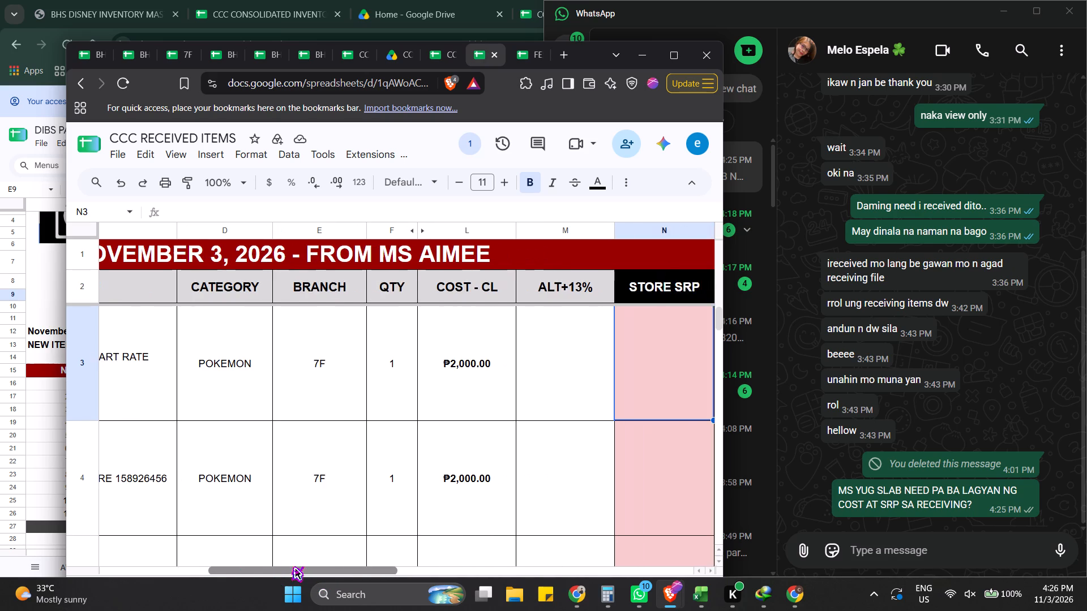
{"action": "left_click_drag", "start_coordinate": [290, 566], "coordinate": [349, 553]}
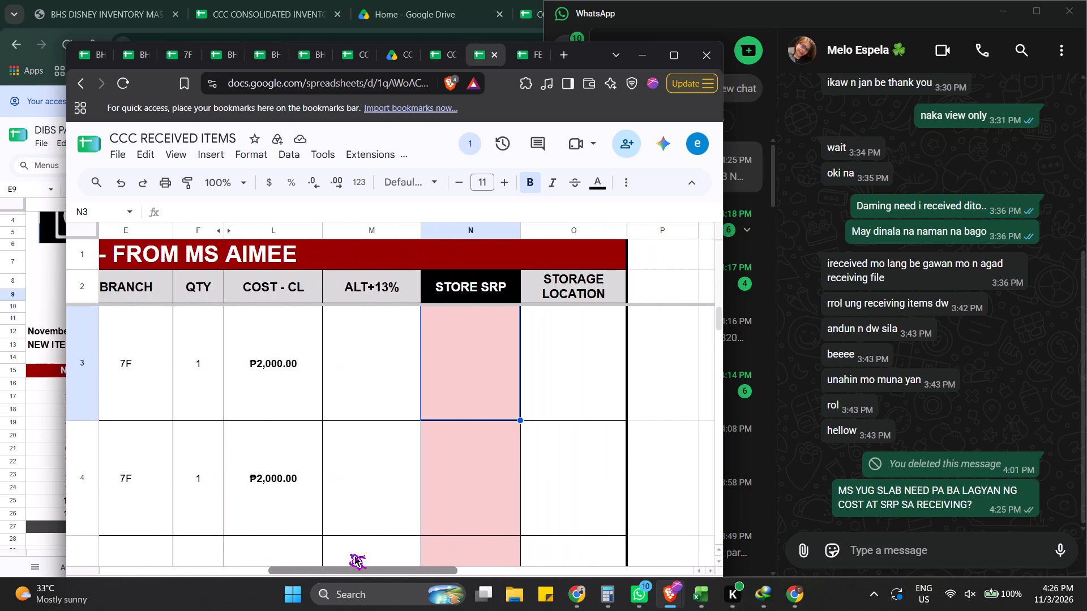
Select the first item's STORE SRP cell in row 3 of Ms Aimee's November 3, 2026 sheet.
{"action": "left_click_drag", "start_coordinate": [349, 553], "coordinate": [334, 553]}
{"action": "left_click", "coordinate": [524, 368]}
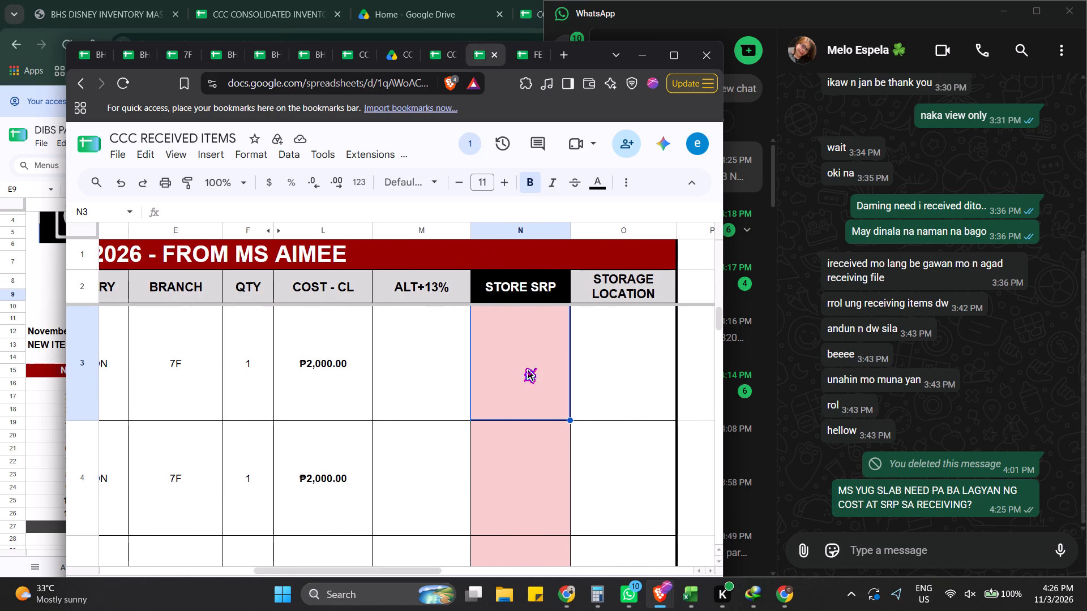
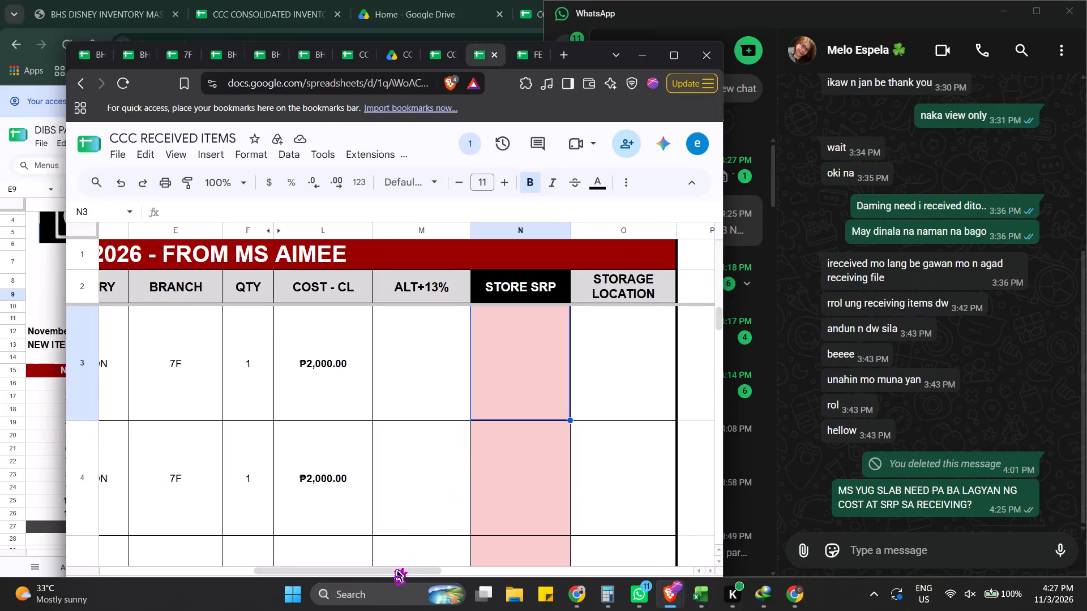
{"action": "left_click_drag", "start_coordinate": [384, 573], "coordinate": [328, 575]}
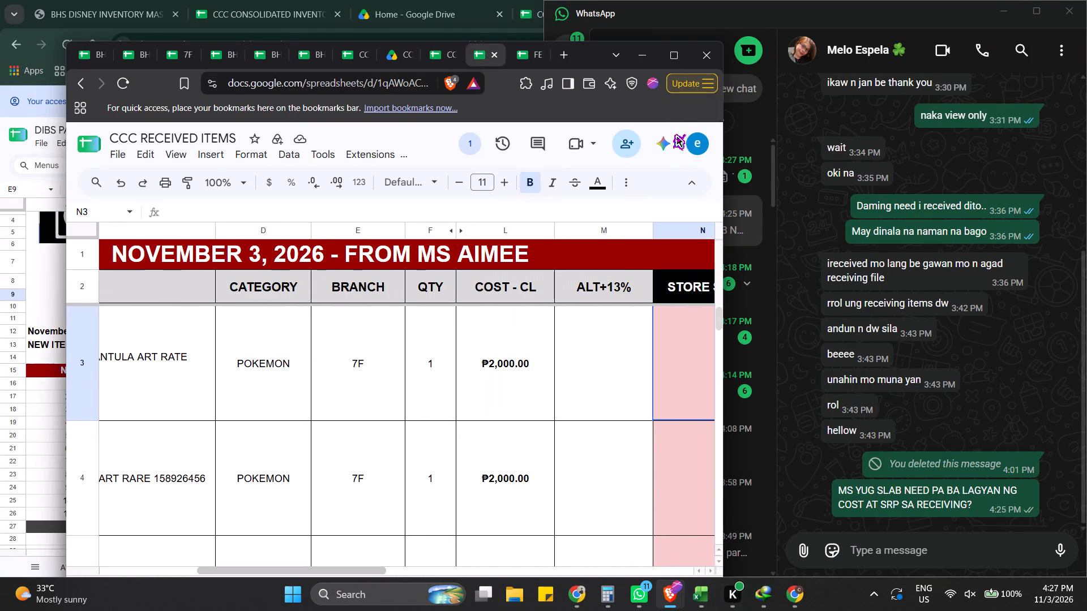
{"action": "left_click", "coordinate": [673, 53]}
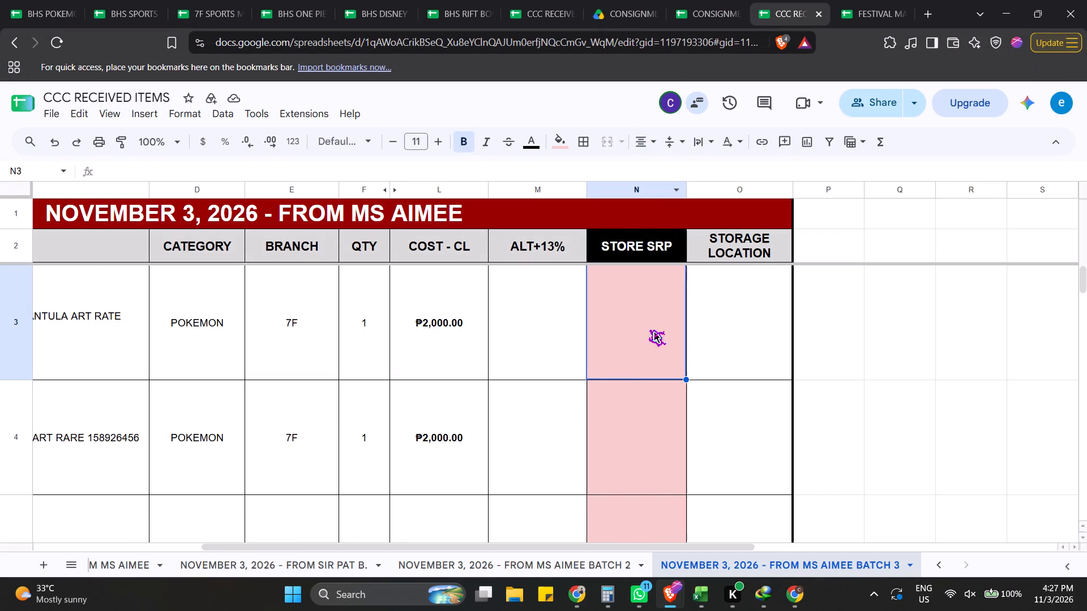
{"action": "scroll", "coordinate": [605, 387], "scroll_direction": "down", "scroll_amount": 1}
{"action": "left_click", "coordinate": [574, 563]}
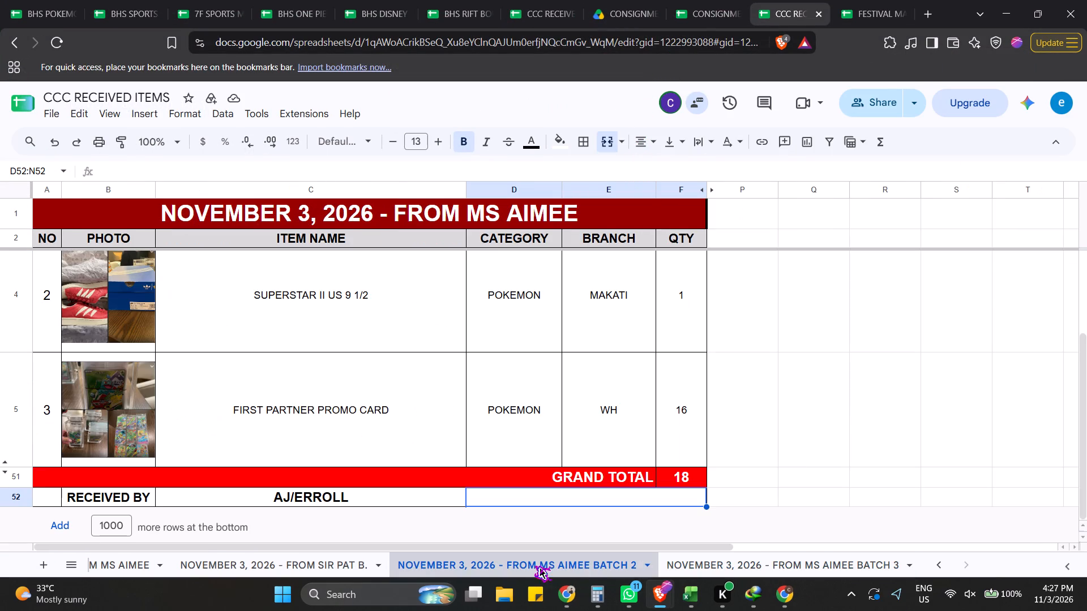
{"action": "left_click", "coordinate": [281, 562]}
{"action": "left_click", "coordinate": [469, 563]}
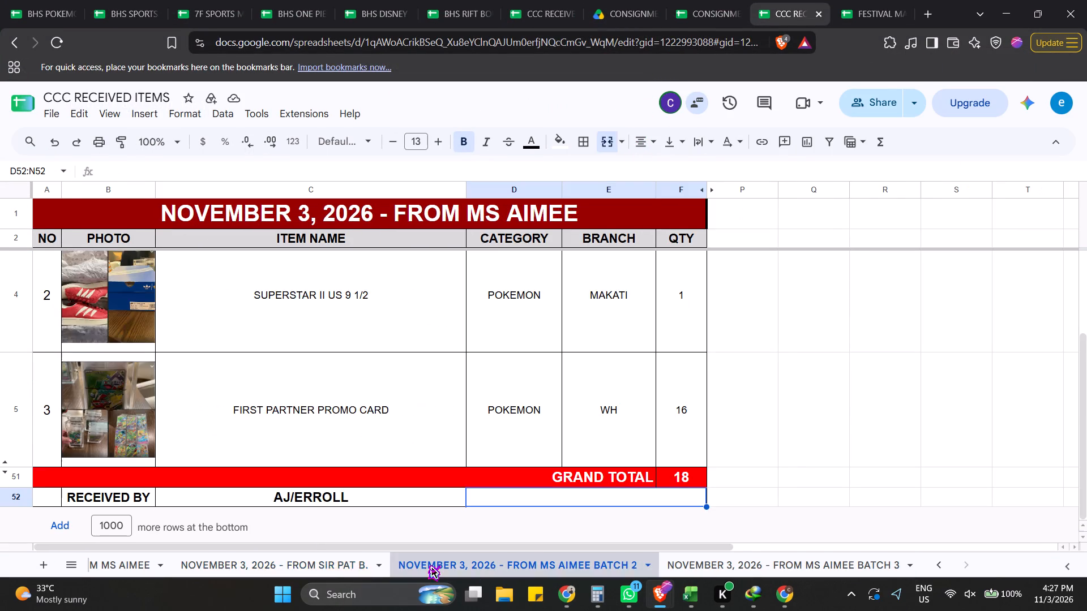
{"action": "left_click", "coordinate": [324, 563]}
{"action": "left_click", "coordinate": [462, 558]}
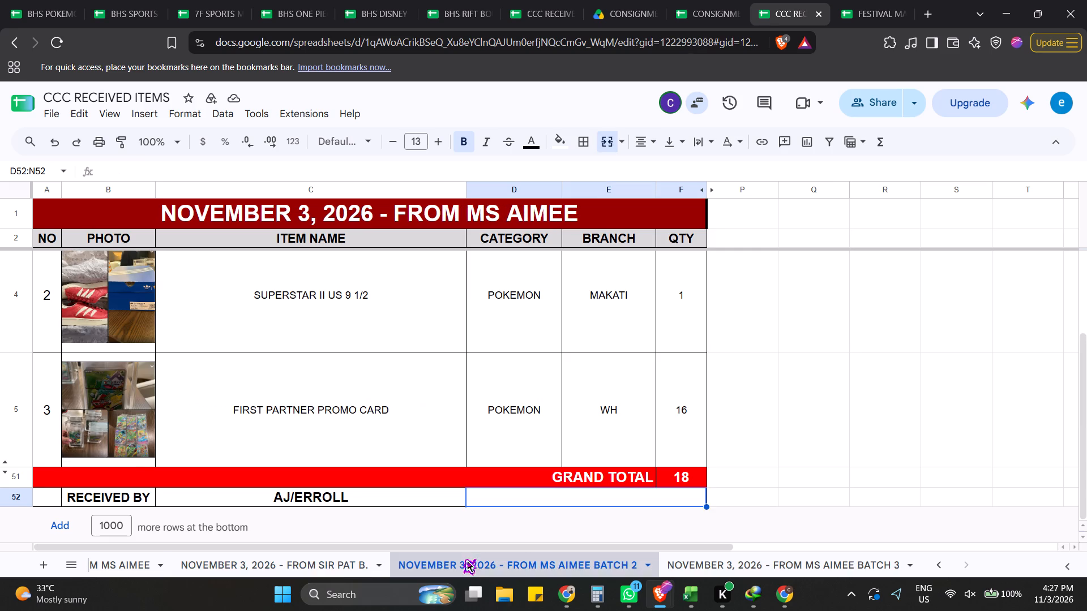
{"action": "scroll", "coordinate": [514, 470], "scroll_direction": "up", "scroll_amount": 12}
{"action": "left_click", "coordinate": [289, 574]}
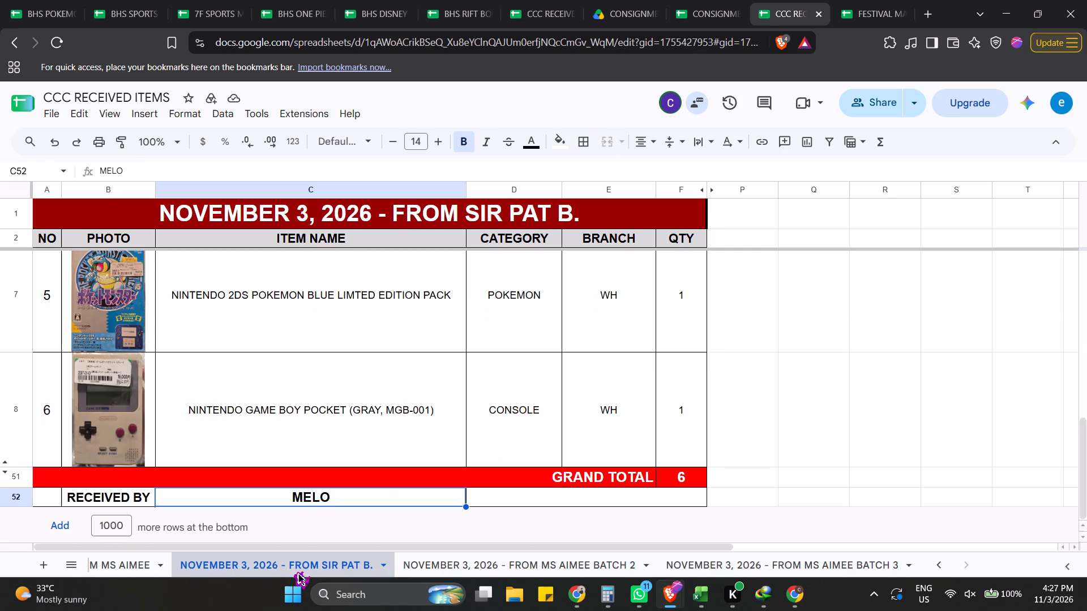
{"action": "left_click", "coordinate": [450, 564]}
{"action": "left_click", "coordinate": [353, 568]}
{"action": "left_click", "coordinate": [485, 562]}
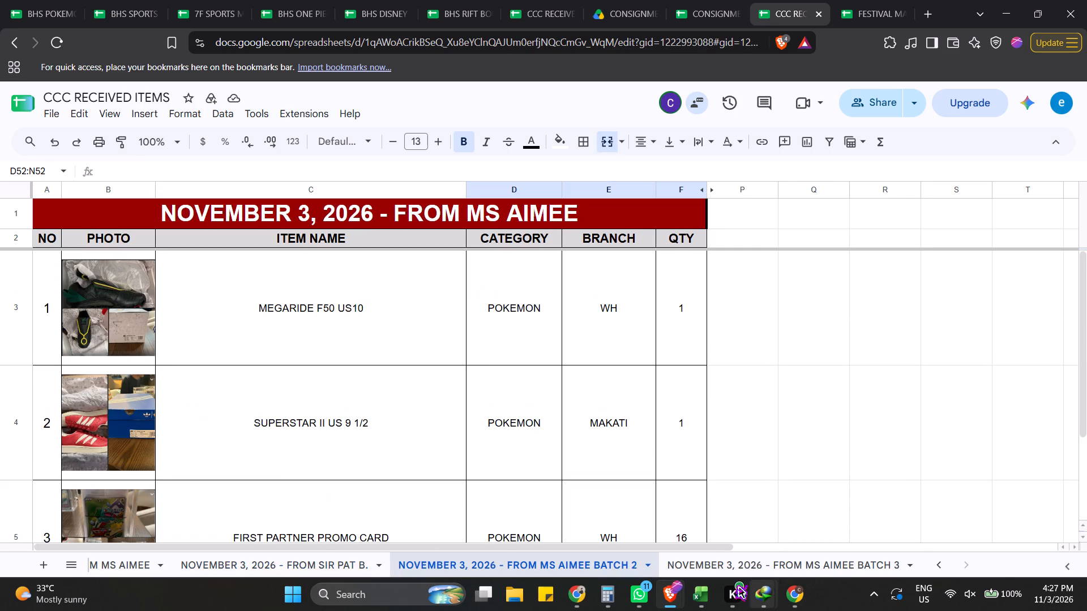
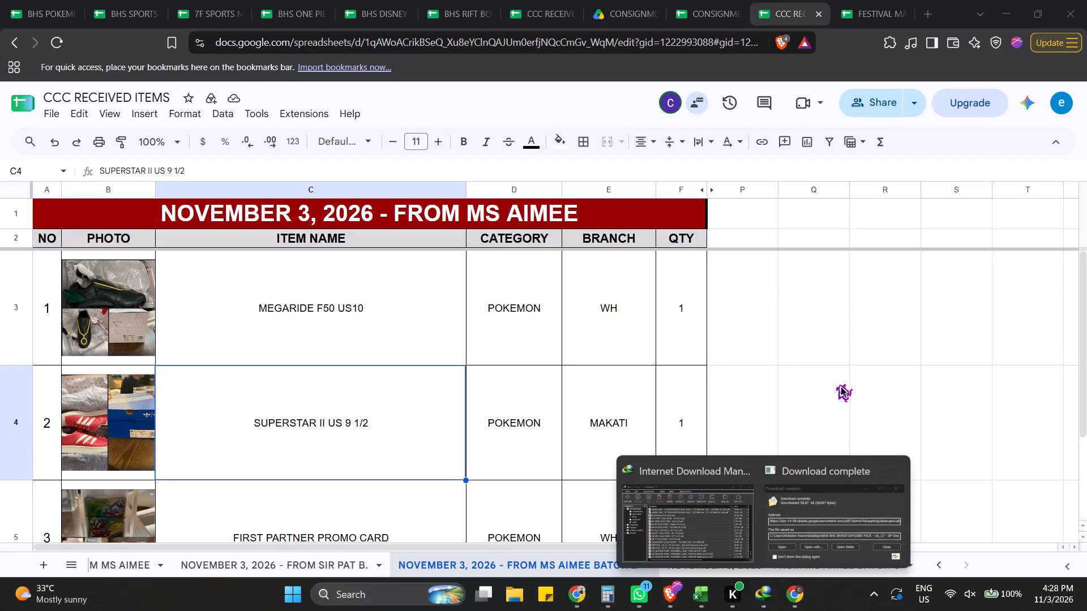
Dismiss the download-complete notice for the DIBS PACK - C6_C7 PDF.
{"action": "left_click", "coordinate": [835, 494]}
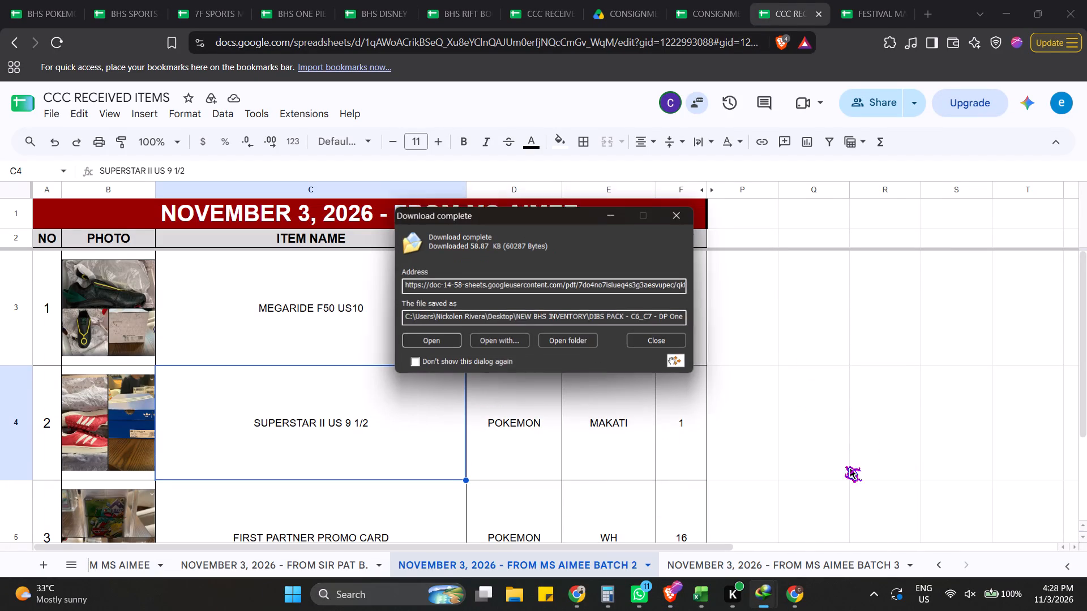
{"action": "left_click", "coordinate": [646, 341]}
{"action": "left_click", "coordinate": [770, 599]}
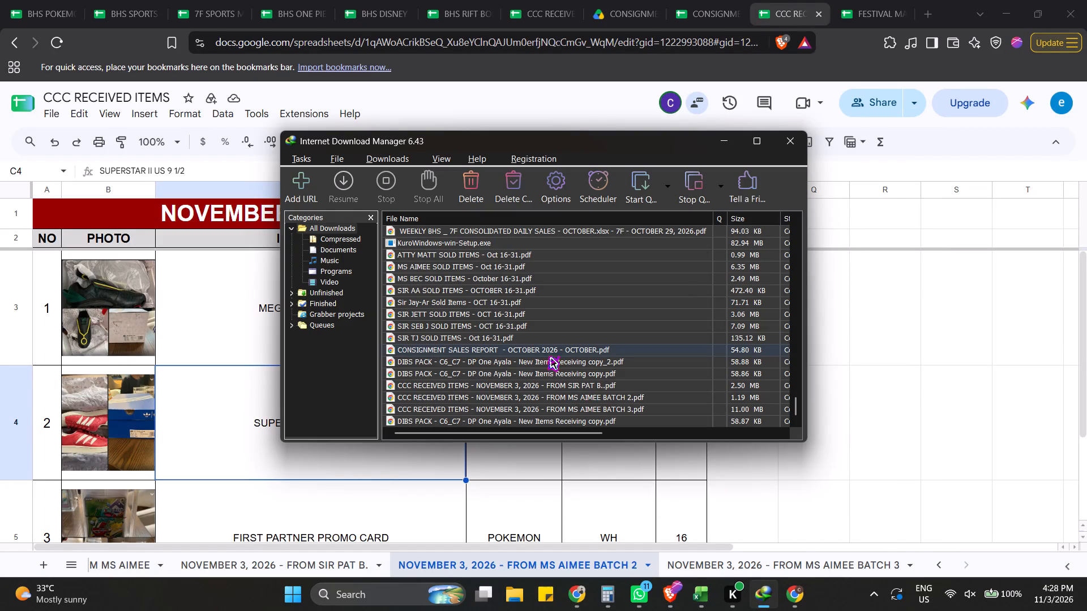
{"action": "scroll", "coordinate": [545, 380], "scroll_direction": "down", "scroll_amount": 5}
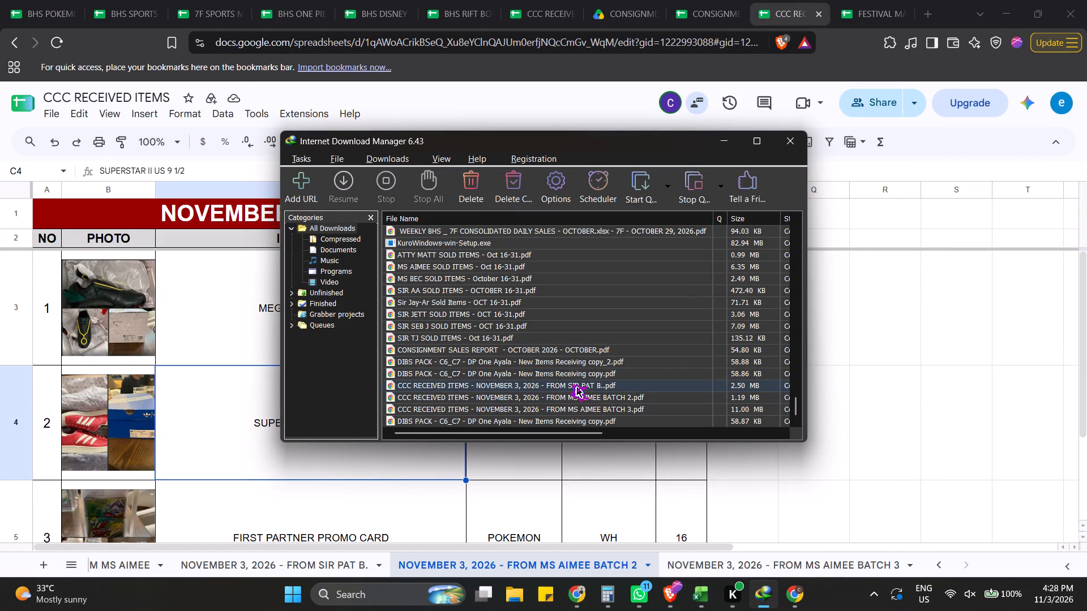
{"action": "left_click", "coordinate": [571, 384]}
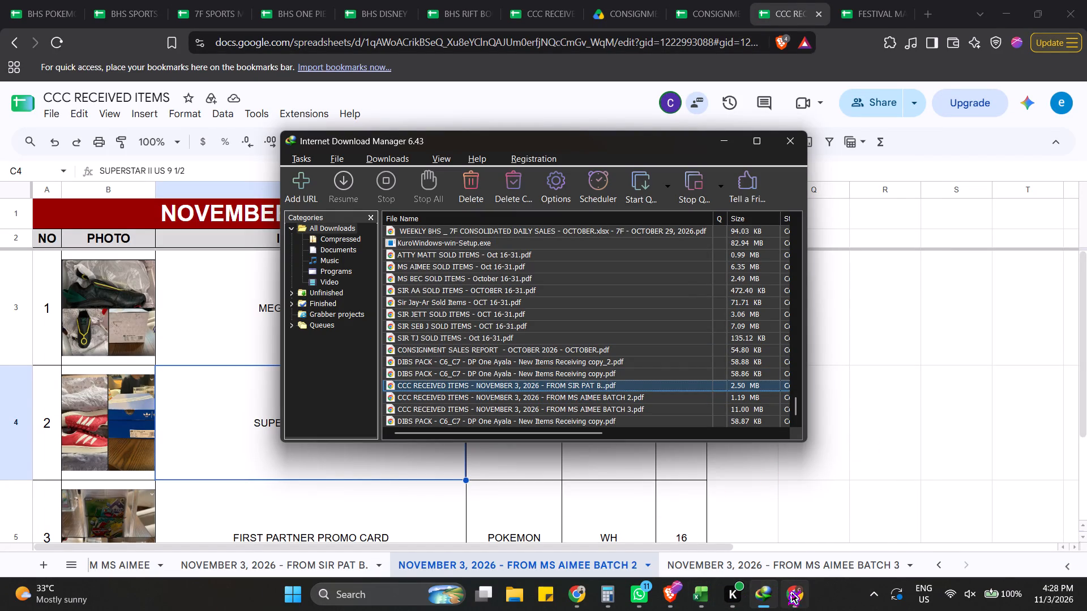
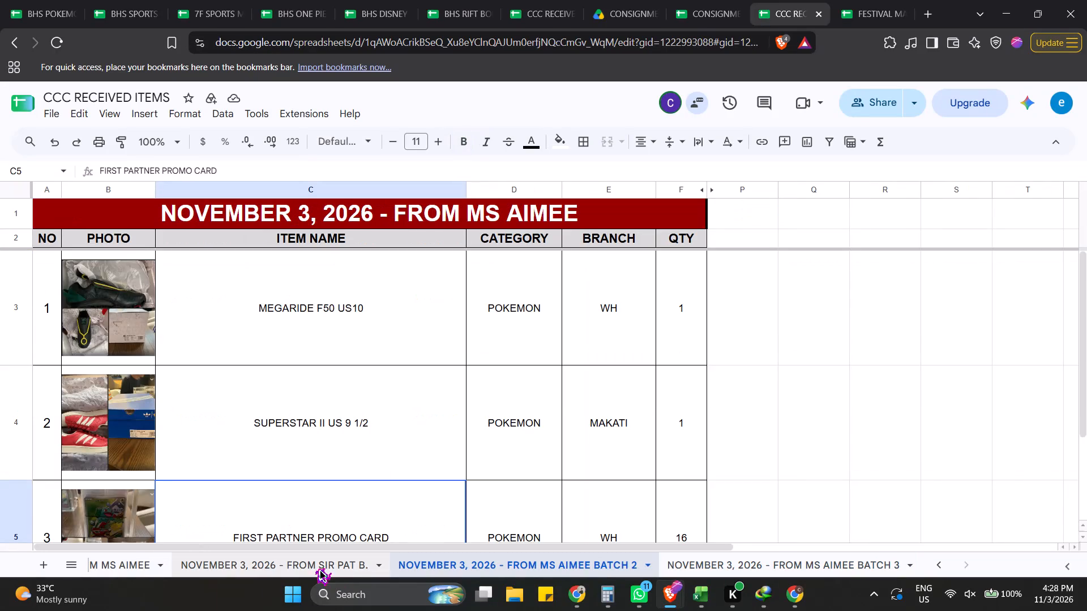
{"action": "left_click", "coordinate": [314, 568]}
{"action": "left_click", "coordinate": [527, 566]}
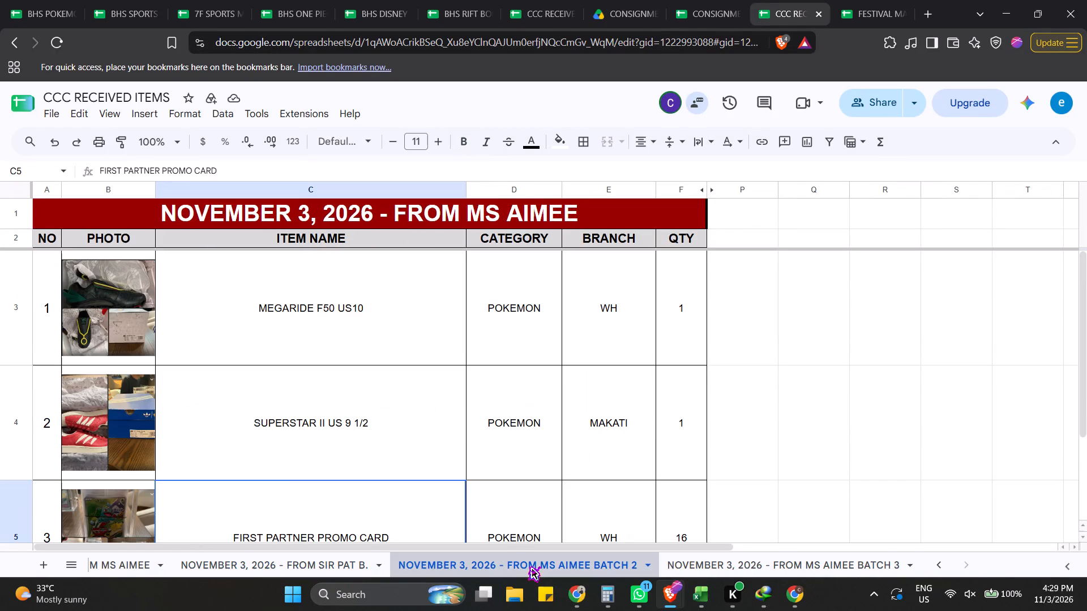
{"action": "scroll", "coordinate": [666, 425], "scroll_direction": "down", "scroll_amount": 3}
Switch from the received items spreadsheet to WhatsApp.
{"action": "key", "text": "alt+Tab"}
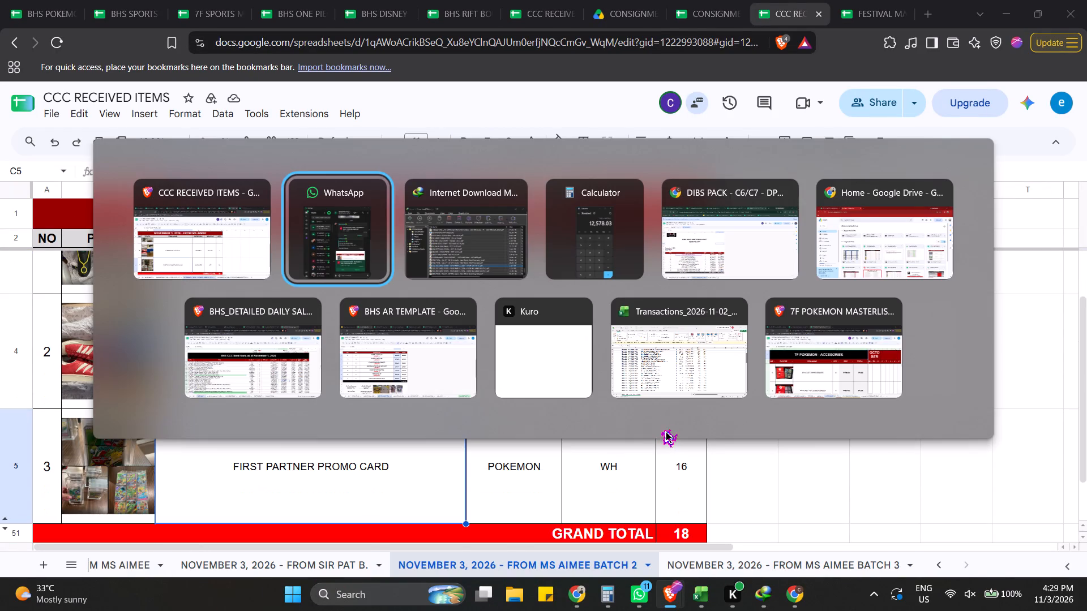
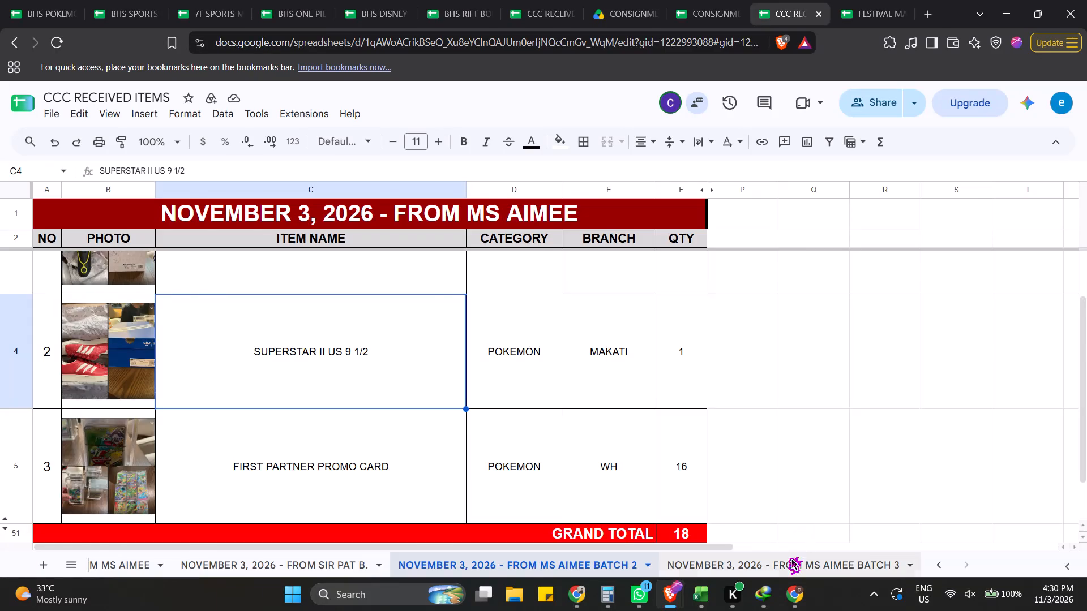
On the November 3, 2026 Ms Aimee Batch 3 sheet, set the Galvantula card's Store SRP to 3500.
{"action": "left_click", "coordinate": [786, 557]}
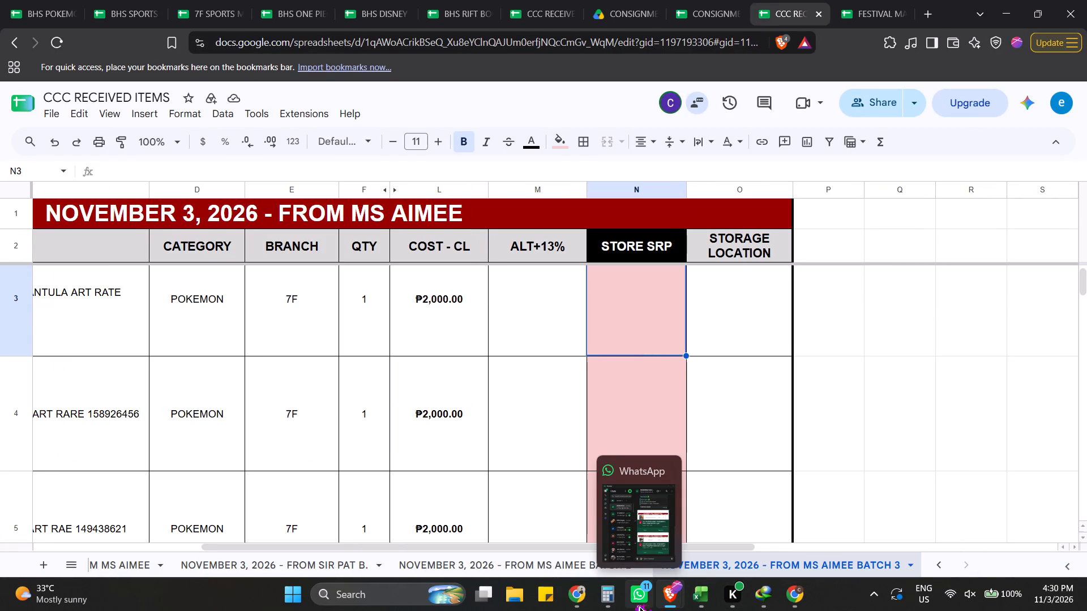
{"action": "left_click", "coordinate": [618, 292]}
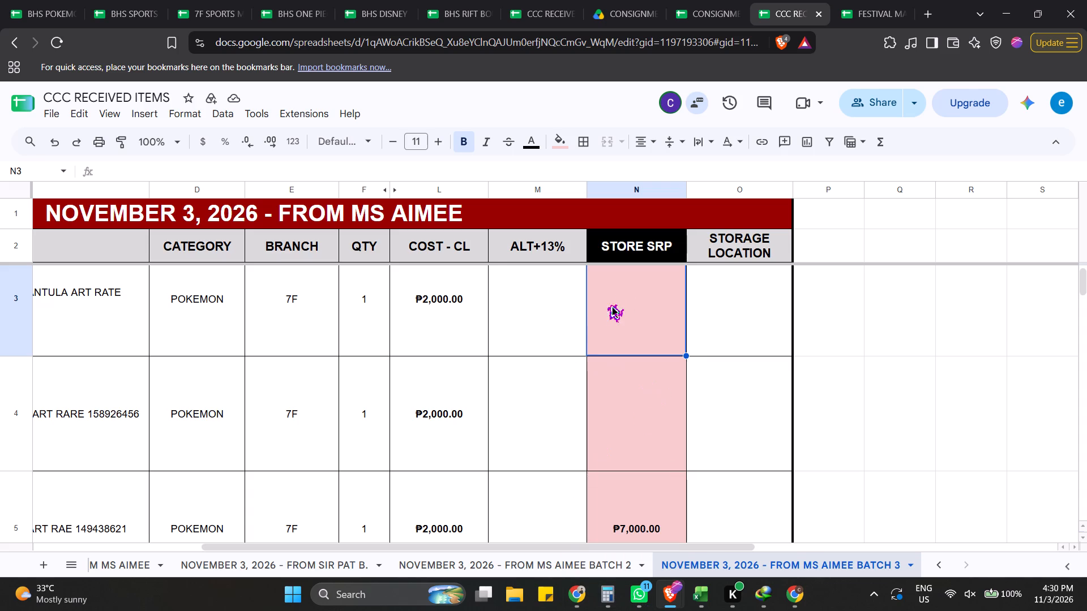
{"action": "left_click_drag", "start_coordinate": [545, 547], "coordinate": [654, 545]}
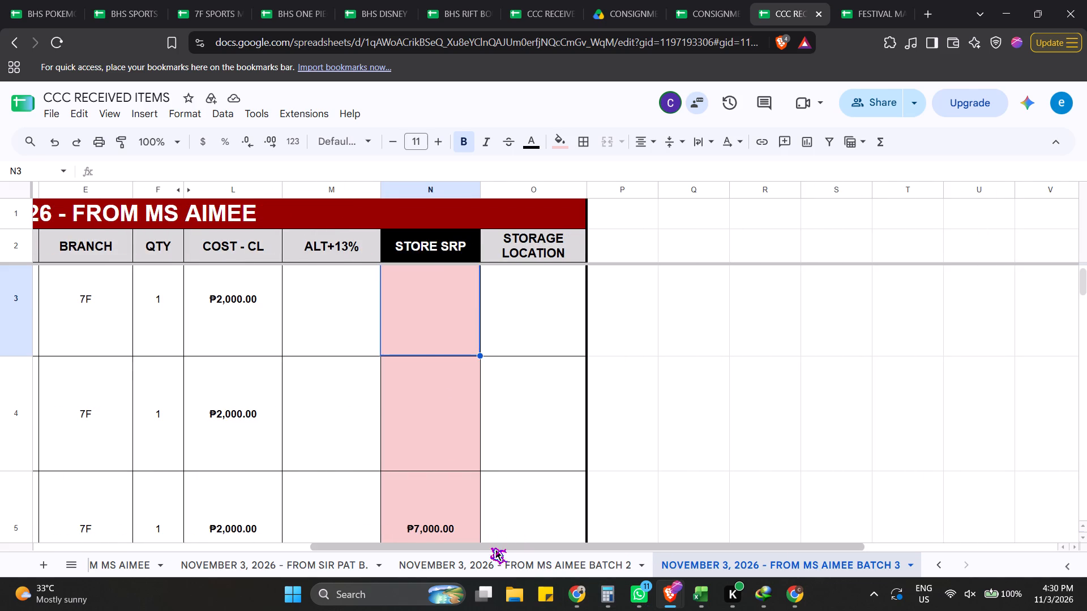
{"action": "left_click_drag", "start_coordinate": [490, 547], "coordinate": [387, 543]}
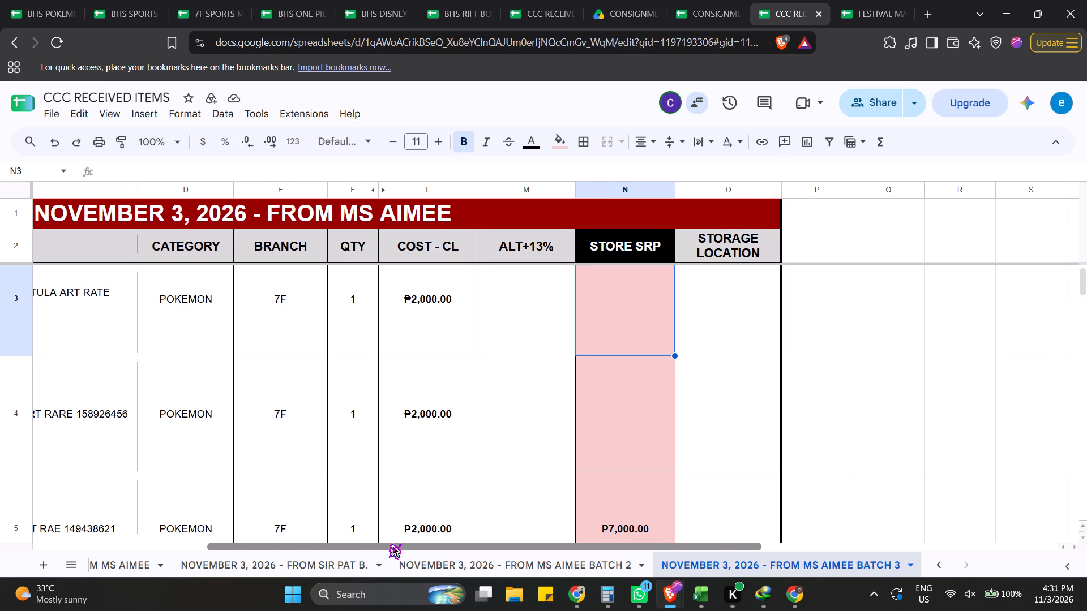
{"action": "left_click_drag", "start_coordinate": [387, 543], "coordinate": [388, 543]}
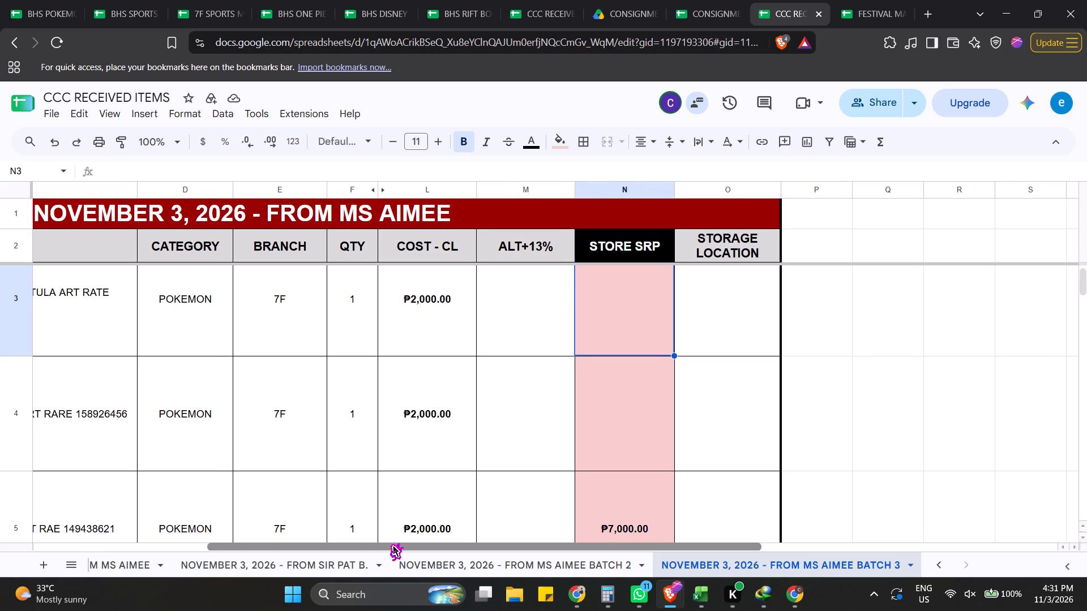
{"action": "left_click_drag", "start_coordinate": [388, 543], "coordinate": [246, 540]}
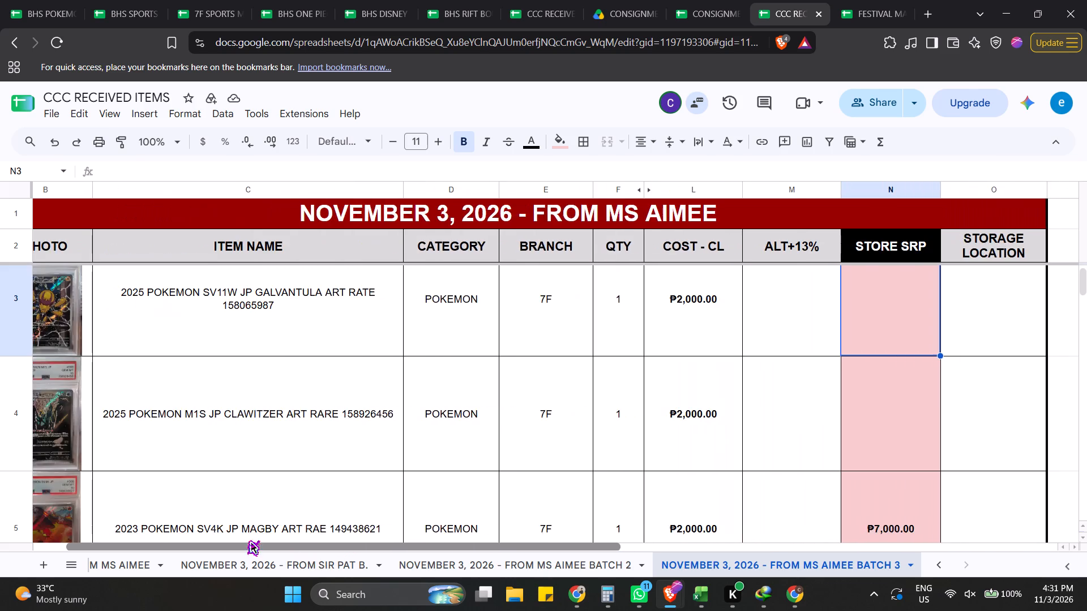
{"action": "left_click_drag", "start_coordinate": [246, 540], "coordinate": [272, 541]}
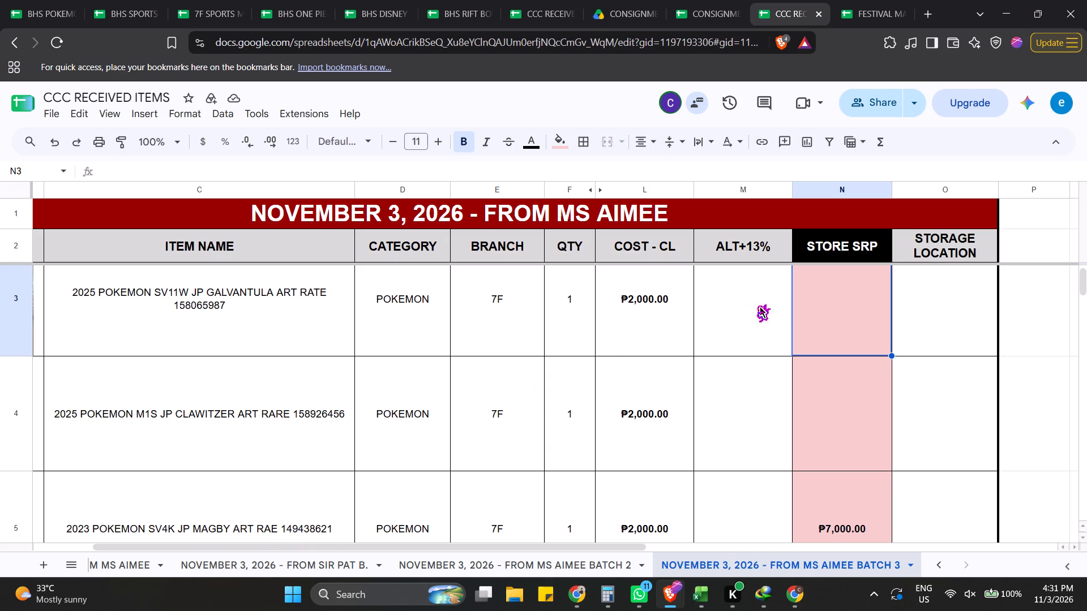
{"action": "left_click", "coordinate": [828, 305]}
{"action": "type", "text": "3500"}
{"action": "key", "text": "Return"}
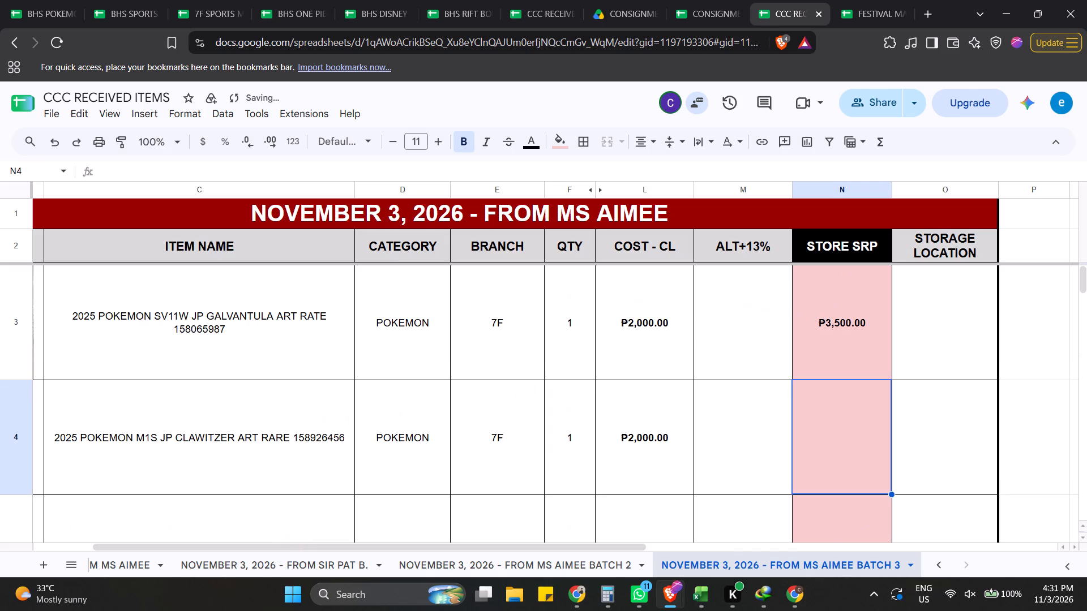
Set the Store SRP of the Clawitzer Art Rare card in row 4 to 3500.
{"action": "scroll", "coordinate": [828, 317], "scroll_direction": "down", "scroll_amount": 1}
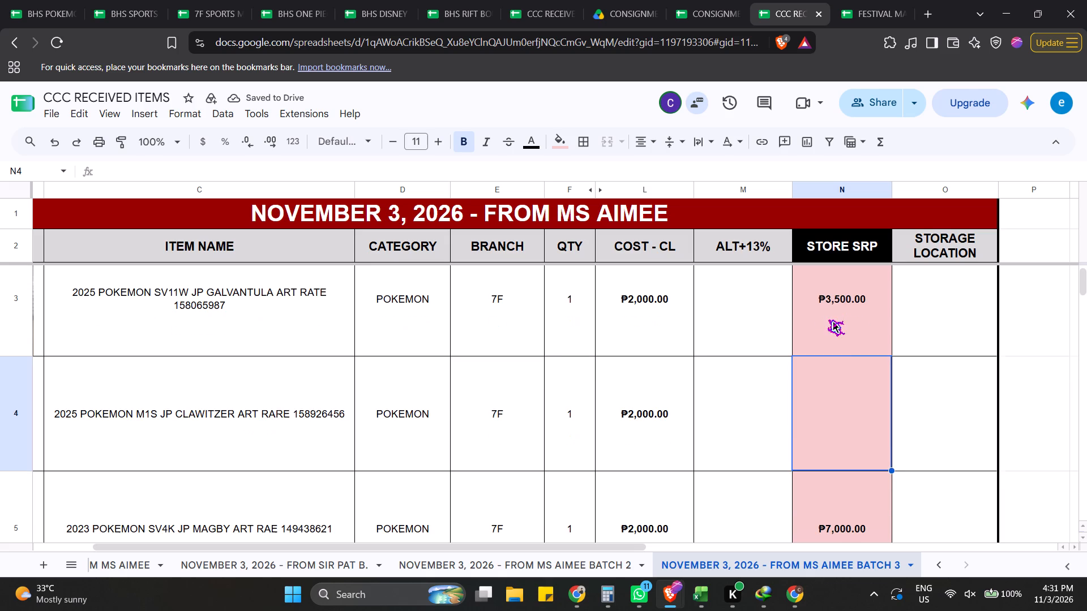
{"action": "left_click", "coordinate": [833, 403]}
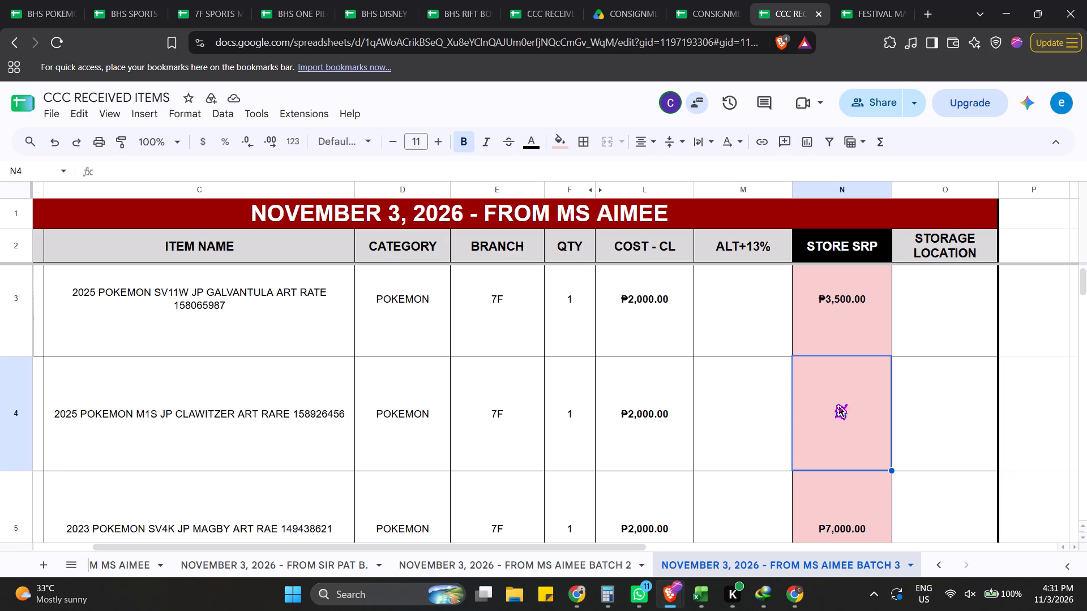
{"action": "type", "text": "3500"}
{"action": "key", "text": "Return"}
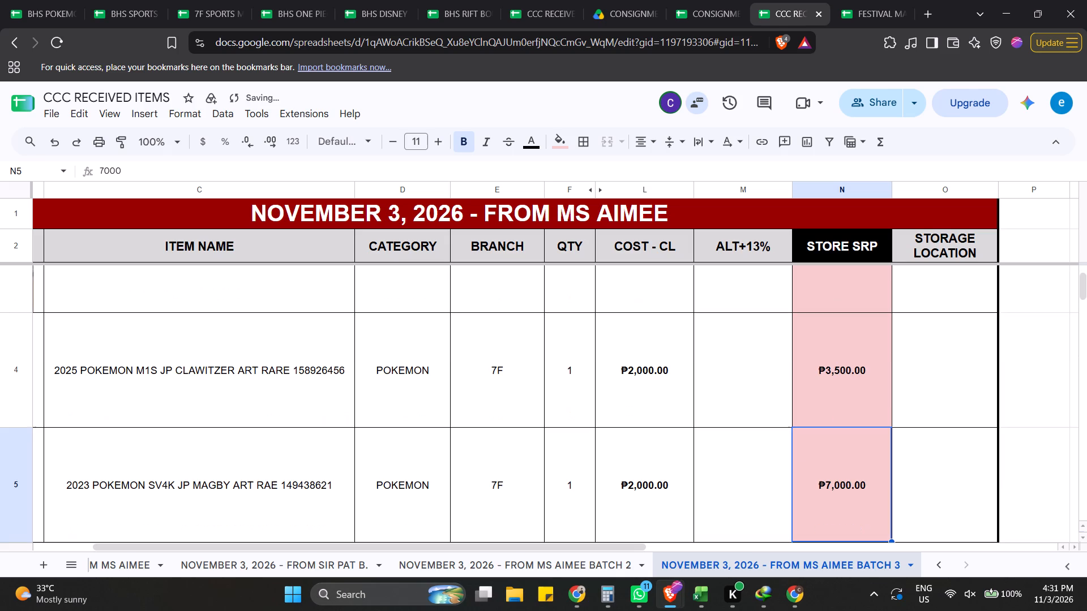
Clear the Store SRP of the Magby card in row 5, leaving that cell selected.
{"action": "key", "text": "Left"}
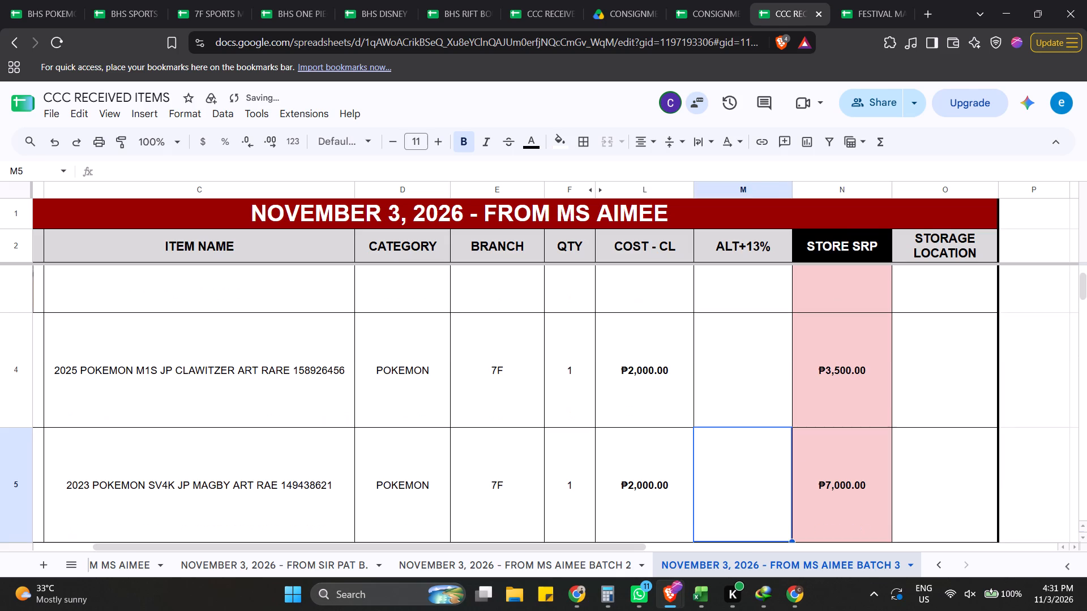
{"action": "key", "text": "Right"}
{"action": "key", "text": "Down"}
{"action": "key", "text": "Up"}
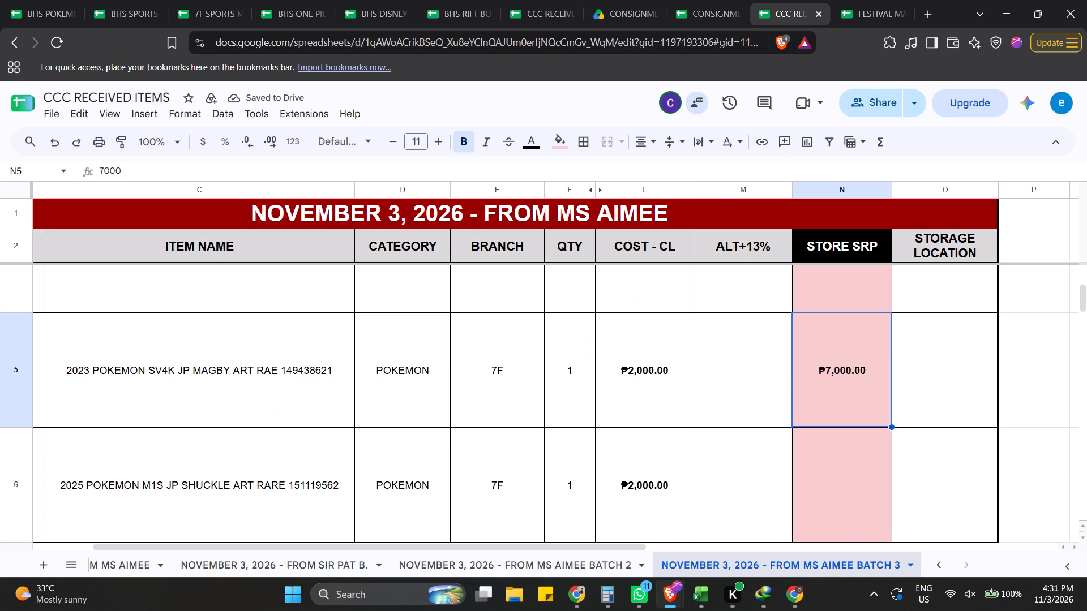
{"action": "key", "text": "BackSpace"}
{"action": "key", "text": "Up"}
{"action": "key", "text": "Down"}
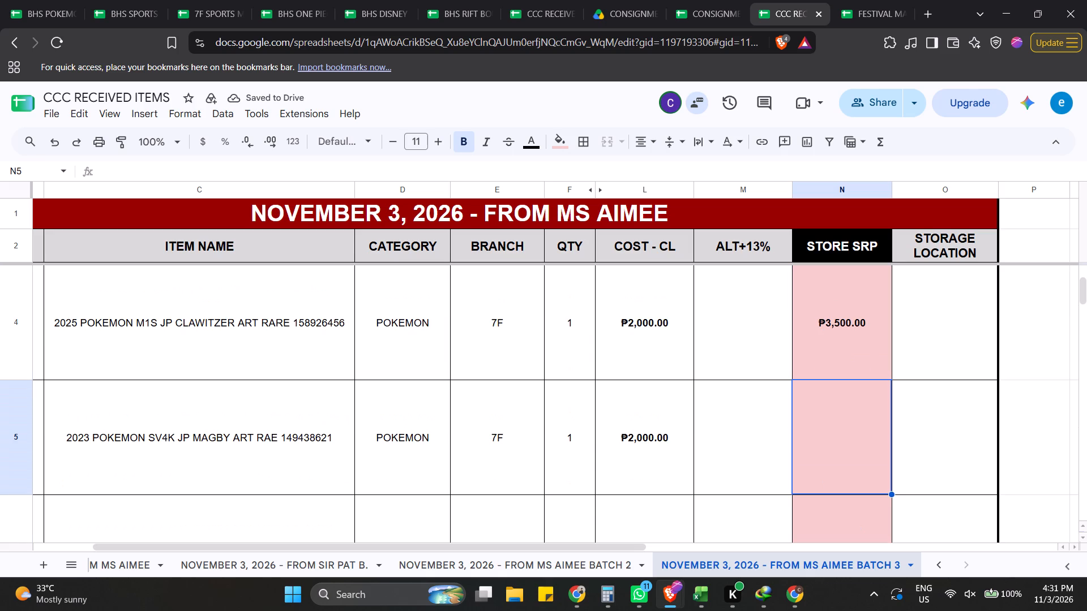
Switch to Calculator, clear the previous calculation, and divide 2000 by 60.
{"action": "left_click", "coordinate": [590, 592]}
{"action": "left_click", "coordinate": [610, 590]}
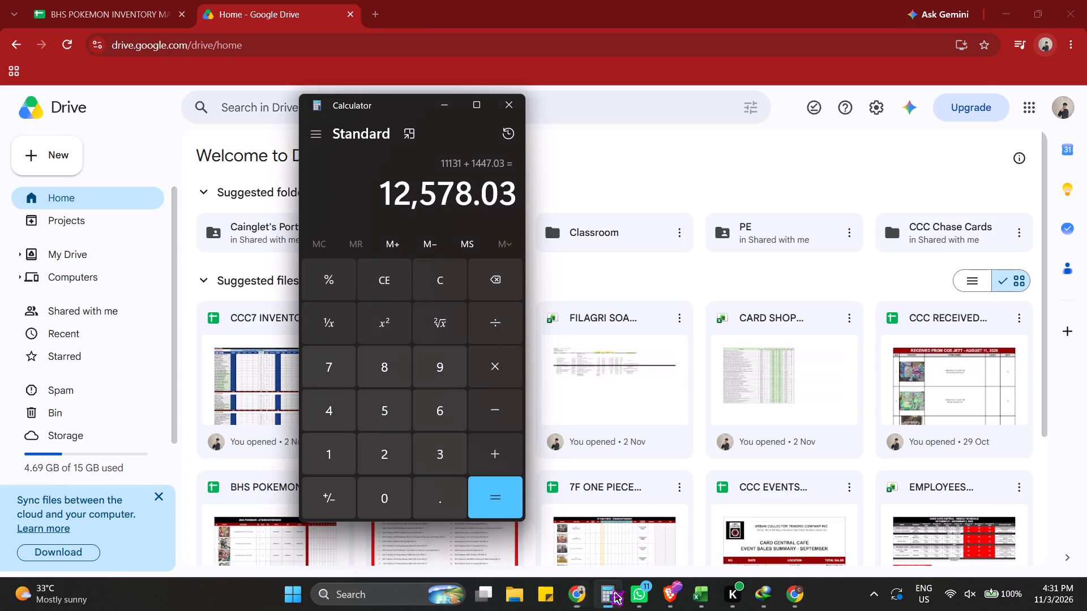
{"action": "triple_click", "coordinate": [389, 282]}
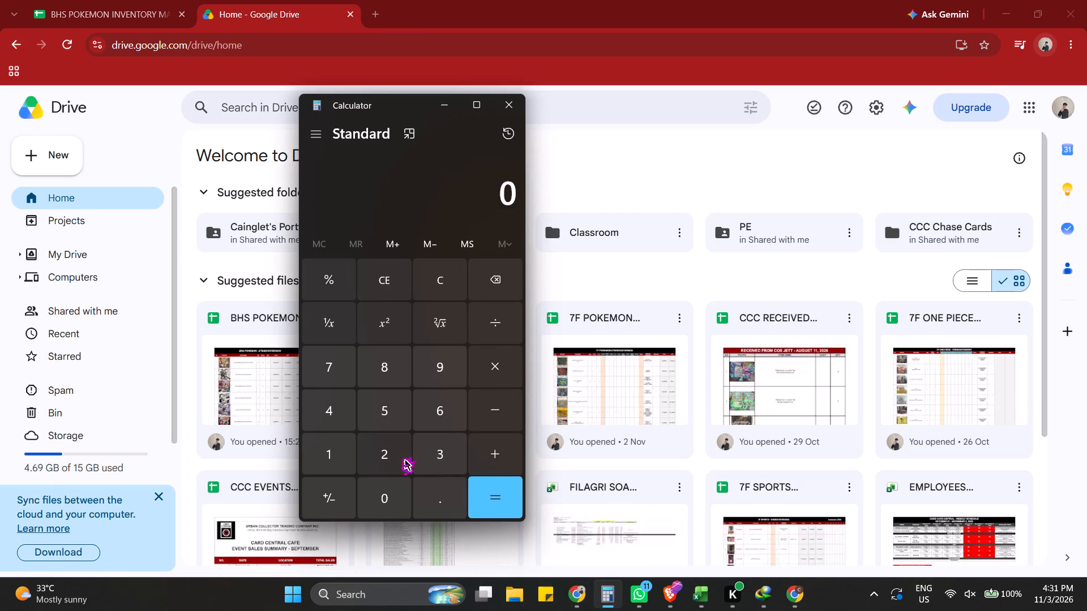
{"action": "left_click", "coordinate": [397, 451]}
{"action": "triple_click", "coordinate": [391, 501]}
{"action": "left_click", "coordinate": [506, 330]}
{"action": "left_click", "coordinate": [451, 423]}
{"action": "left_click", "coordinate": [388, 494]}
{"action": "left_click", "coordinate": [504, 498]}
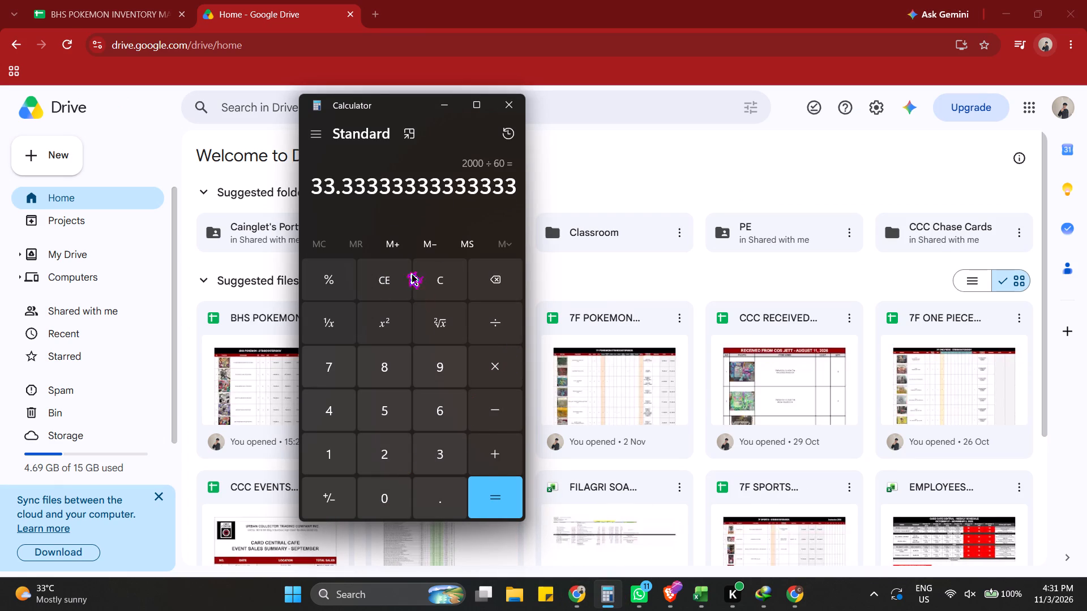
Clear the calculator, multiply 40 by 63, and return to the Google Drive window.
{"action": "left_click", "coordinate": [389, 282]}
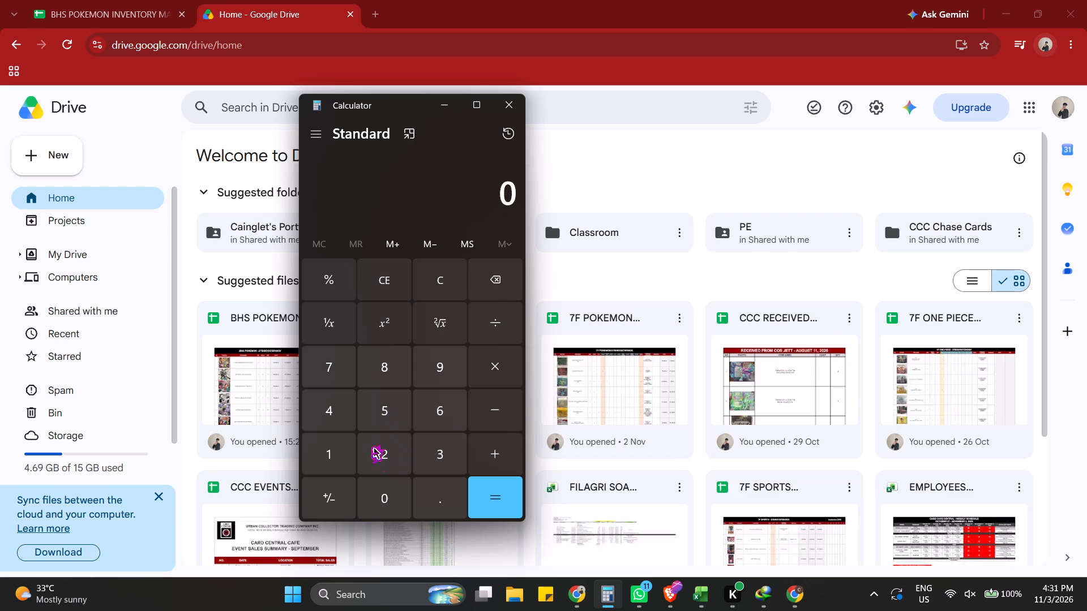
{"action": "left_click", "coordinate": [339, 418]}
{"action": "left_click", "coordinate": [453, 276]}
{"action": "left_click", "coordinate": [448, 281]}
{"action": "left_click", "coordinate": [340, 426]}
{"action": "left_click", "coordinate": [384, 504]}
{"action": "left_click", "coordinate": [500, 365]}
{"action": "left_click", "coordinate": [456, 414]}
{"action": "left_click", "coordinate": [440, 448]}
{"action": "left_click", "coordinate": [481, 489]}
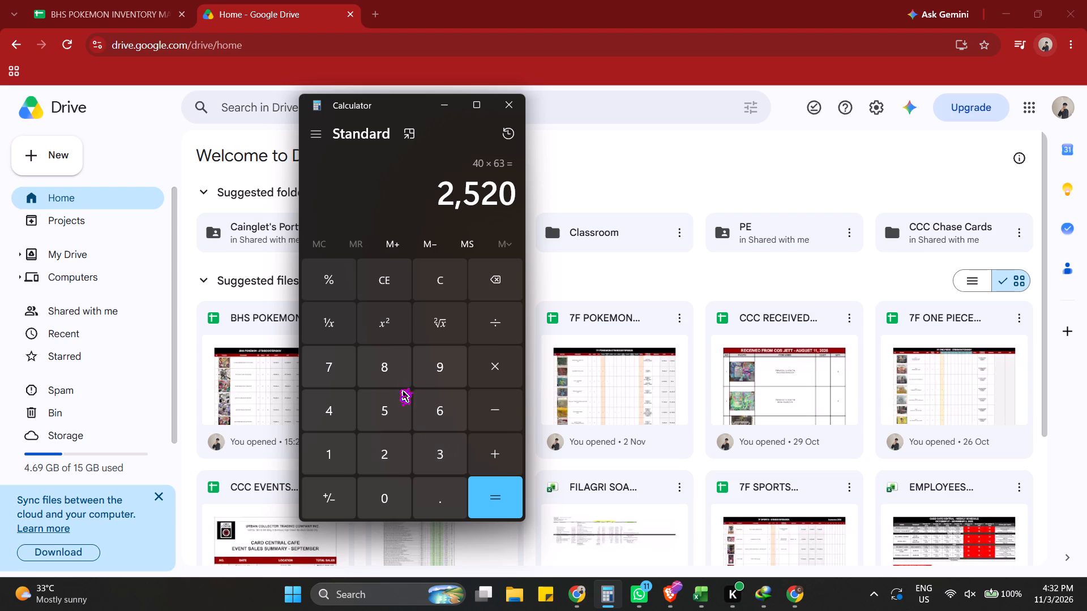
{"action": "left_click", "coordinate": [663, 3]}
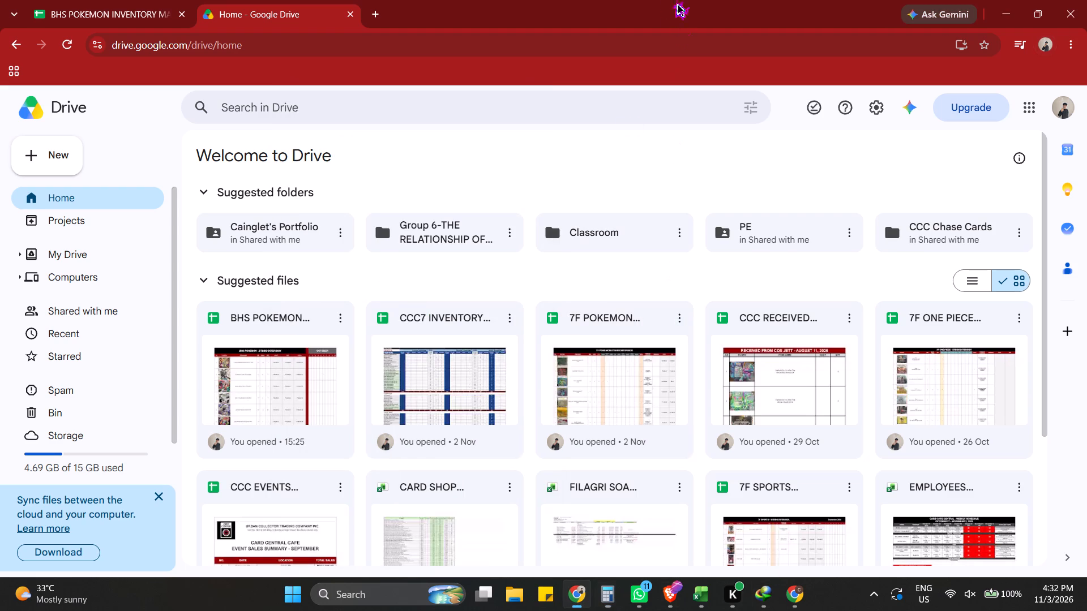
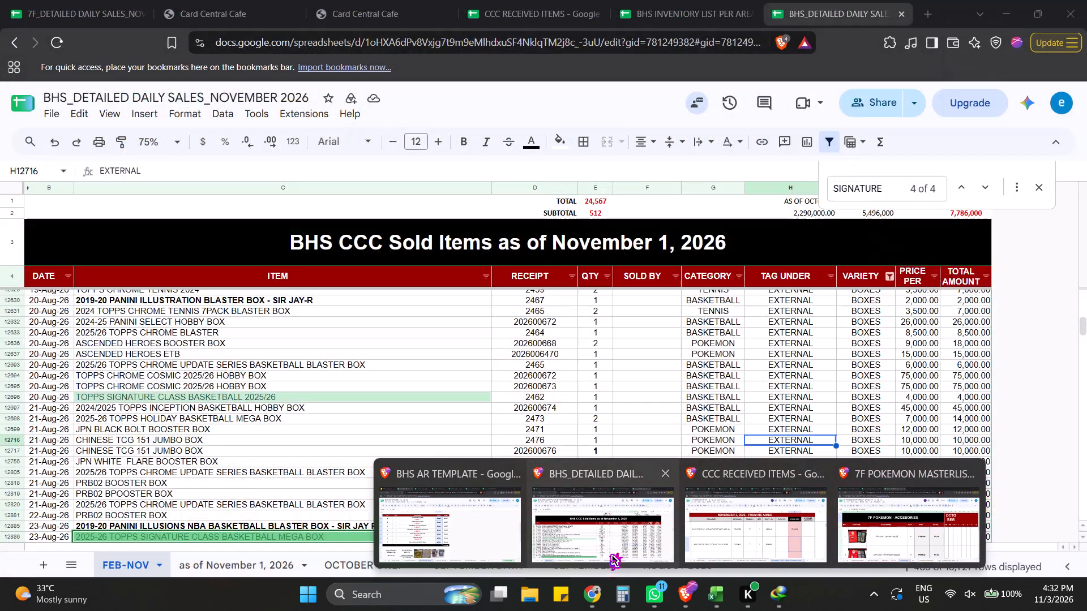
Switch to the CCC RECEIVED ITEMS window and set the Store SRP of the Magby card in row 5 to 3500.
{"action": "left_click", "coordinate": [743, 530]}
{"action": "left_click", "coordinate": [829, 388]}
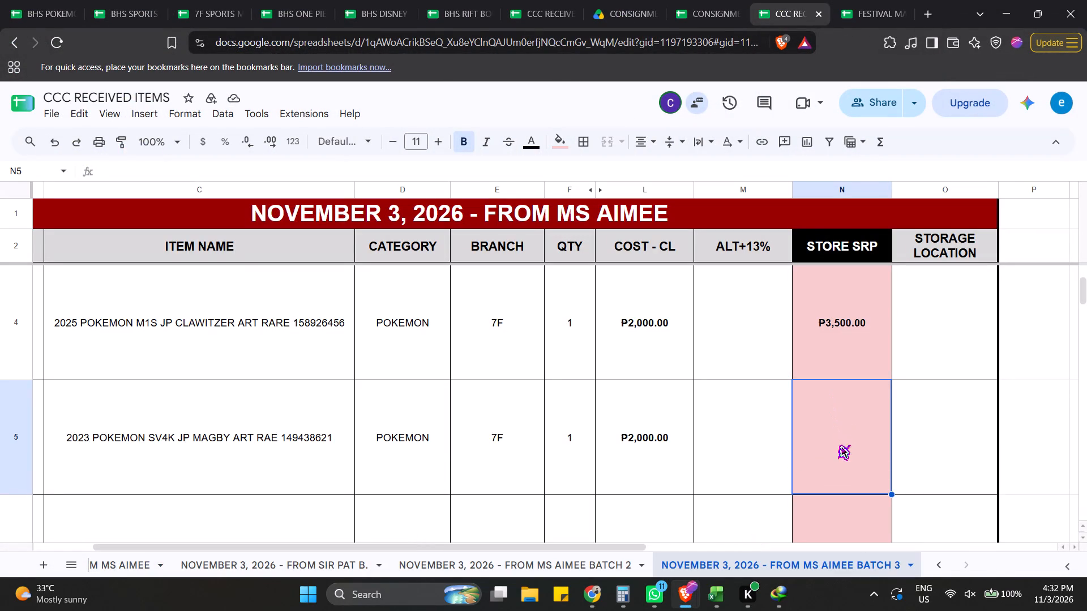
{"action": "left_click", "coordinate": [836, 444]}
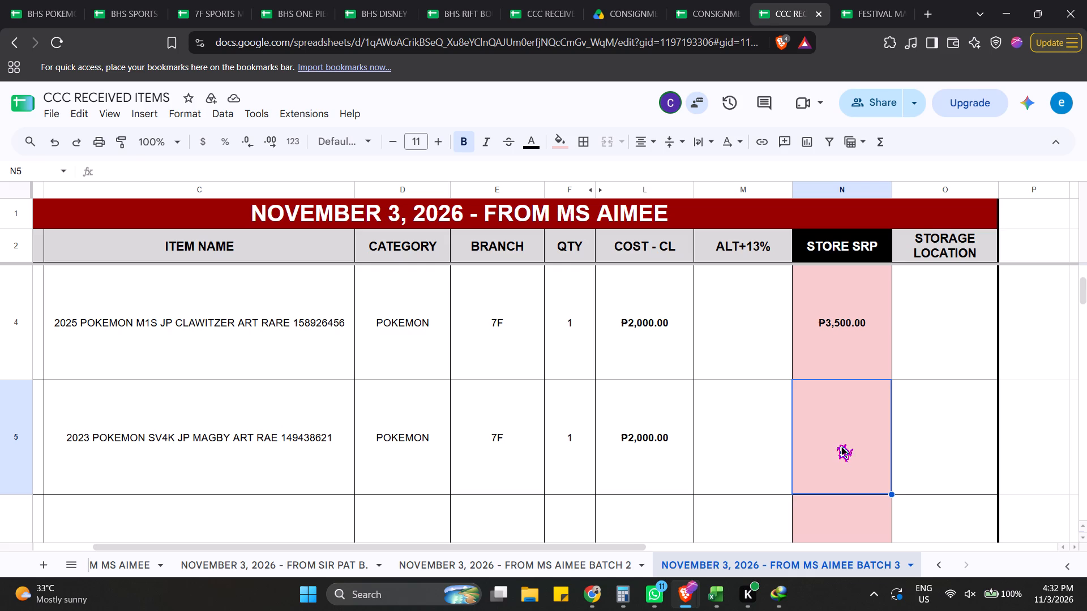
{"action": "type", "text": "3500"}
{"action": "key", "text": "Return"}
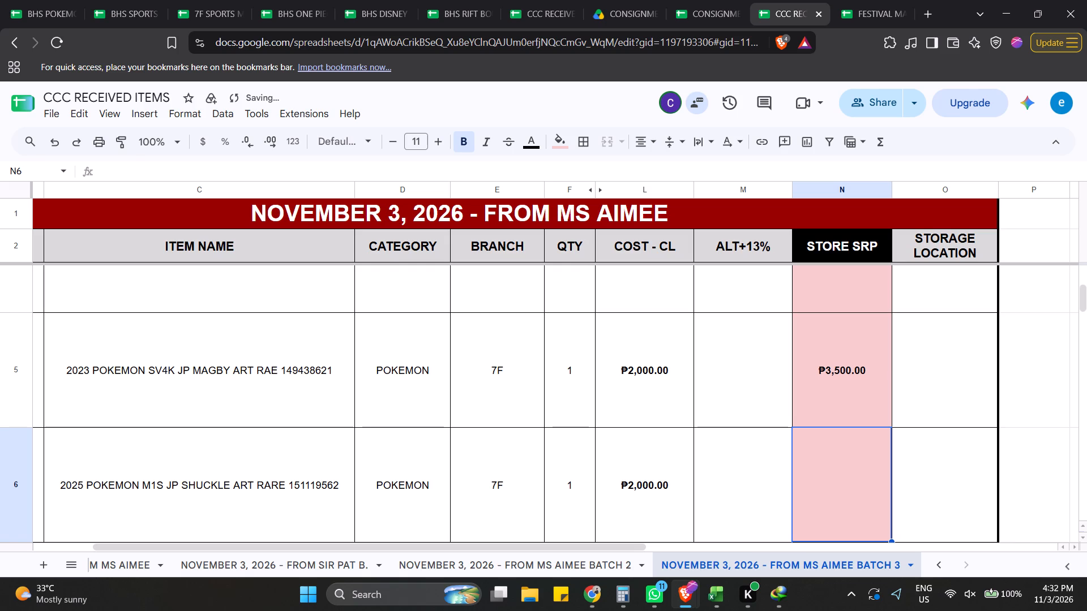
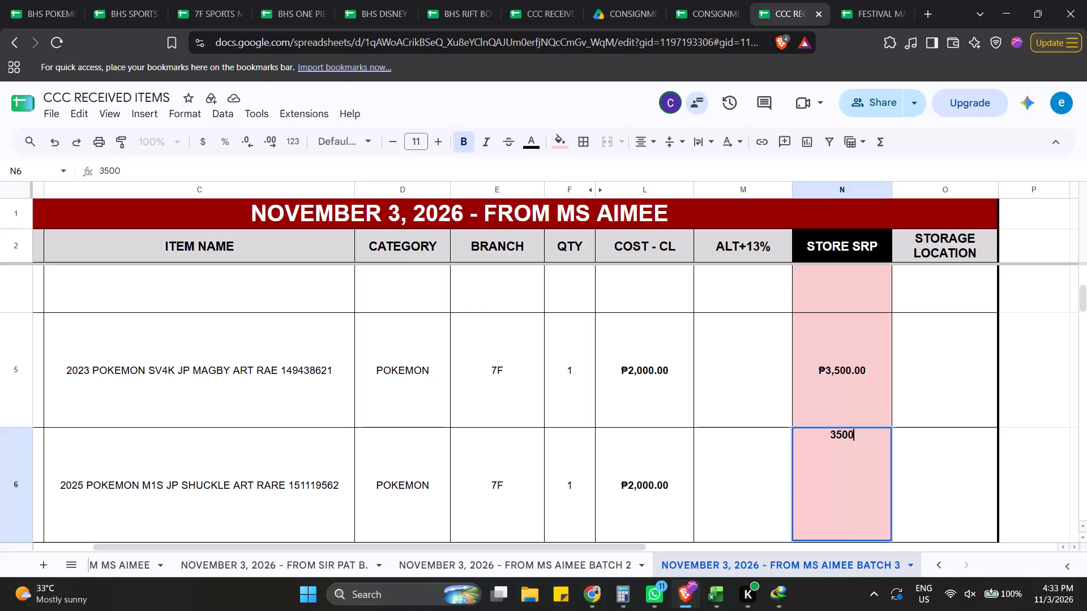
Set the Store SRP of the Shuckle card in row 6 to 3500.
{"action": "key", "text": "Return"}
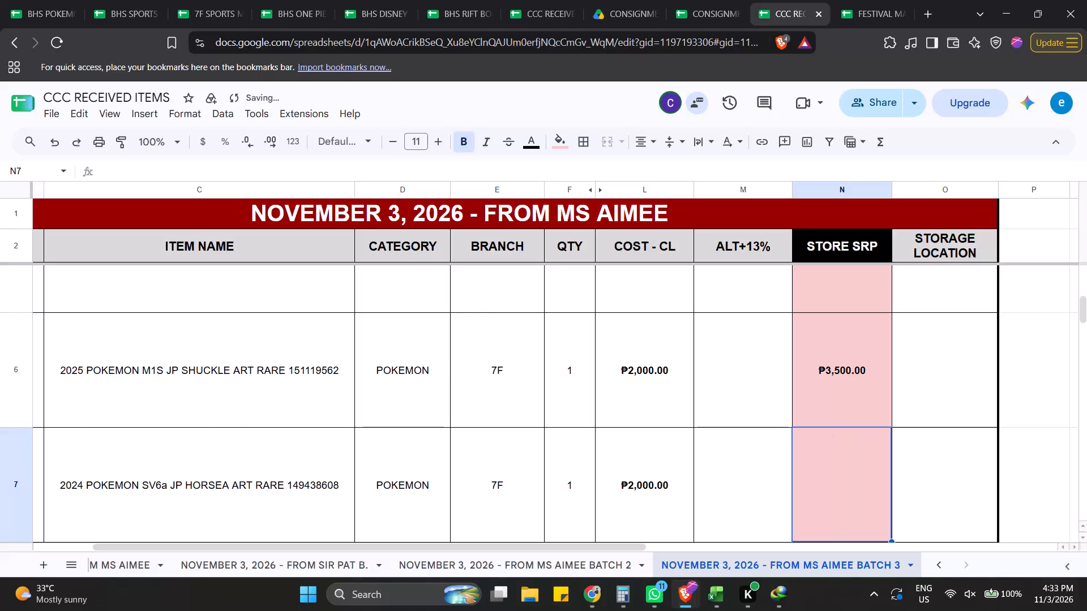
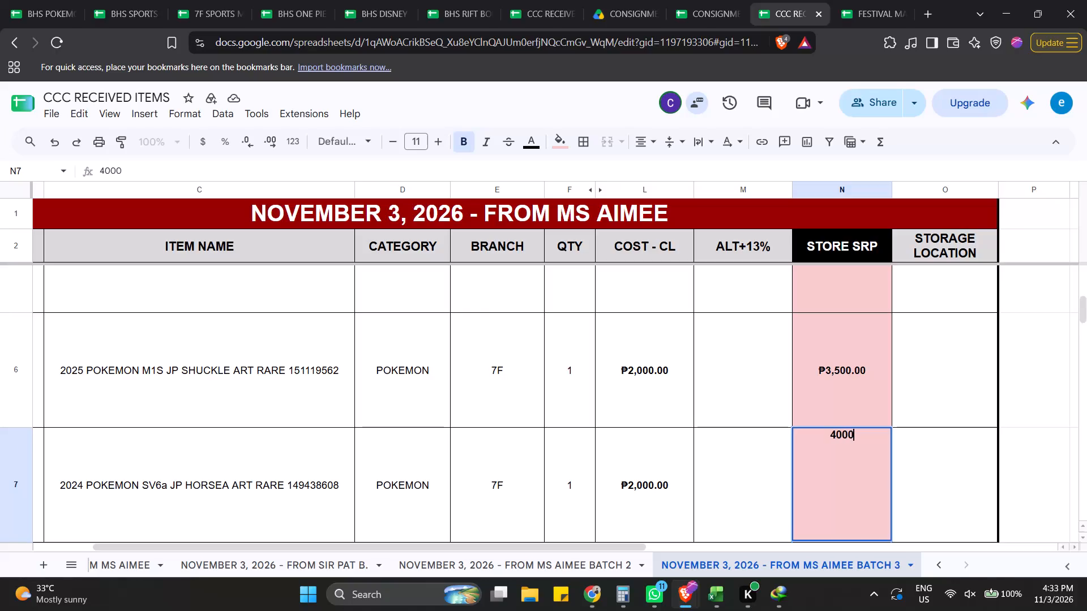
Set the Store SRP to 4000 for the Horsea card in row 7 and 3500 for the Charcadet card in row 8.
{"action": "key", "text": "Return"}
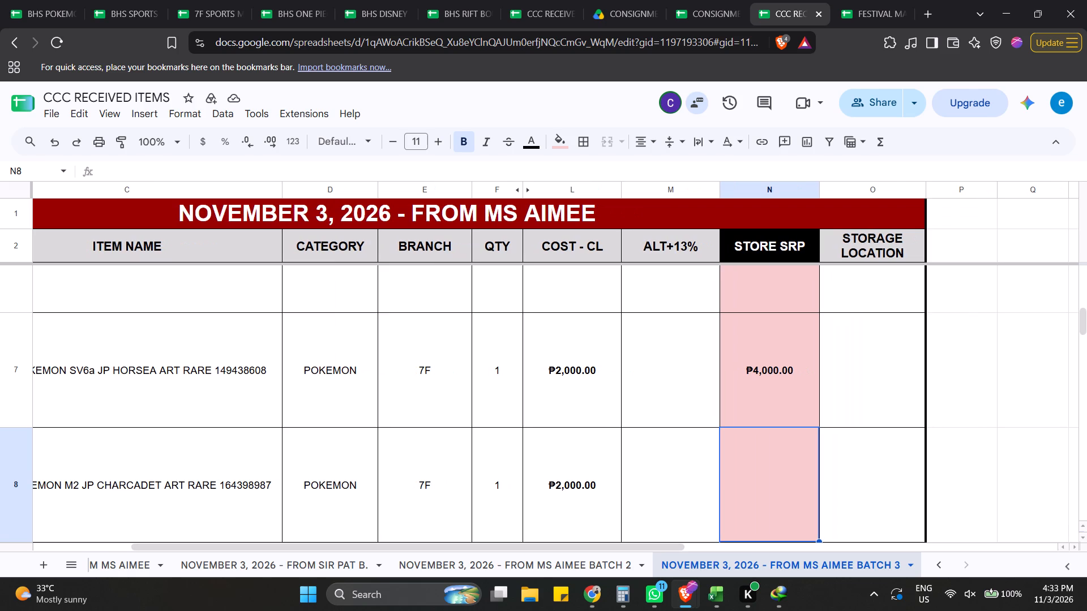
{"action": "type", "text": "3500"}
{"action": "key", "text": "Return"}
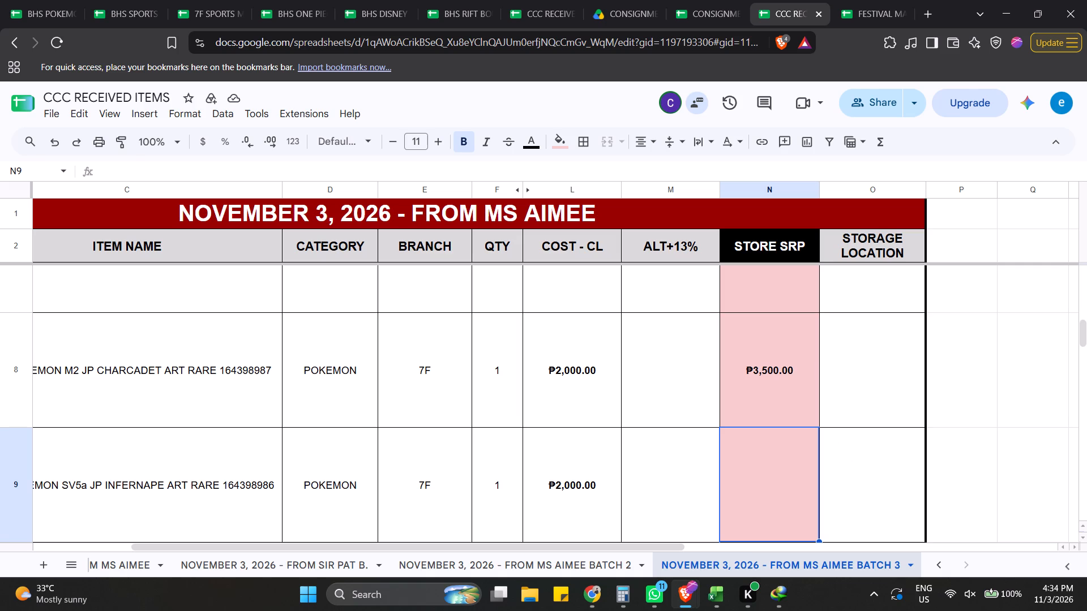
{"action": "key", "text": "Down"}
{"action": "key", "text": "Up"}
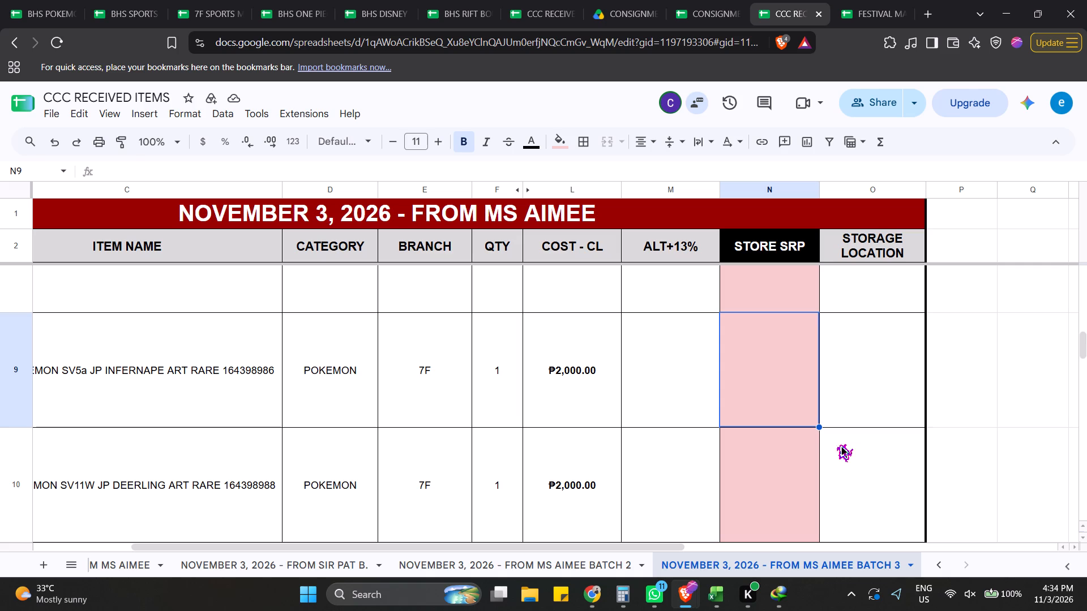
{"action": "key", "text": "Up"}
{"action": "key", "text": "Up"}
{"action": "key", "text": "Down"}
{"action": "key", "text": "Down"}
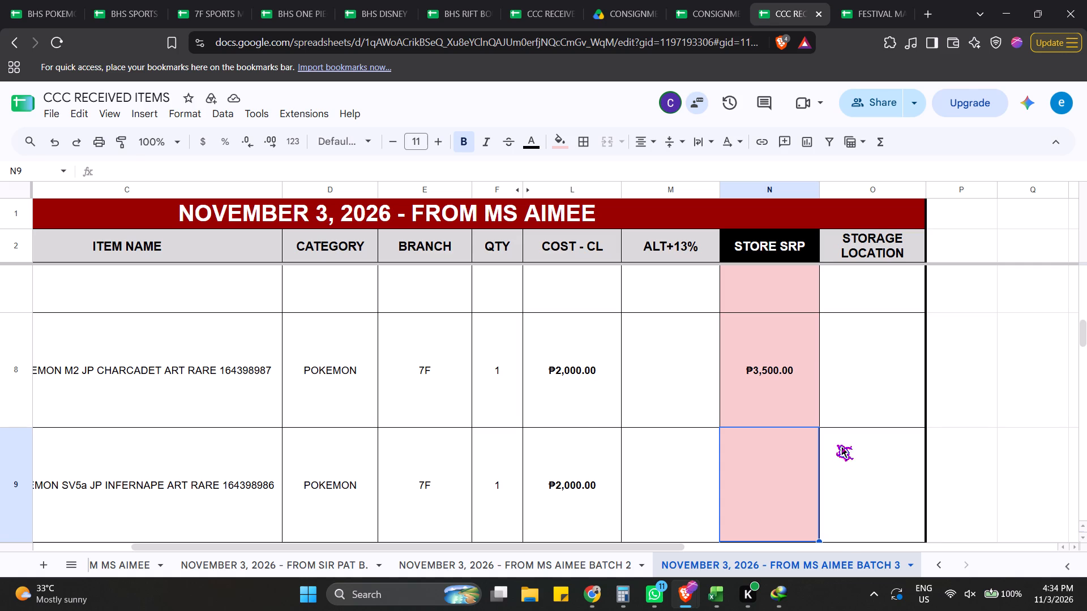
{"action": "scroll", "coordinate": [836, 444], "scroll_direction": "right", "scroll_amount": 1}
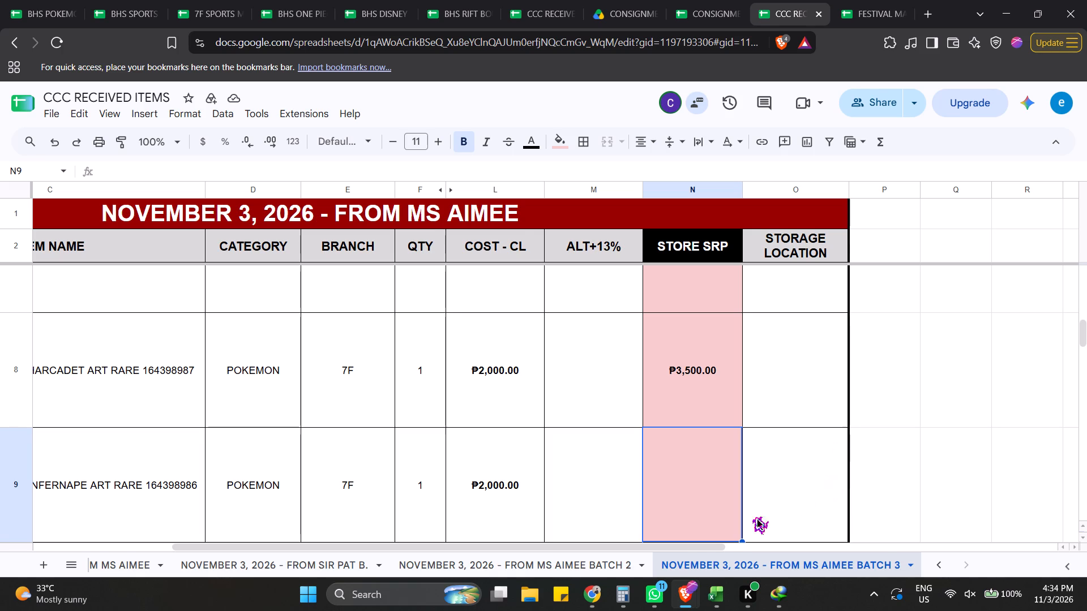
Switch to Calculator and convert 63.62 US dollars to Philippine pesos with the currency converter.
{"action": "left_click", "coordinate": [622, 595]}
{"action": "left_click", "coordinate": [303, 137]}
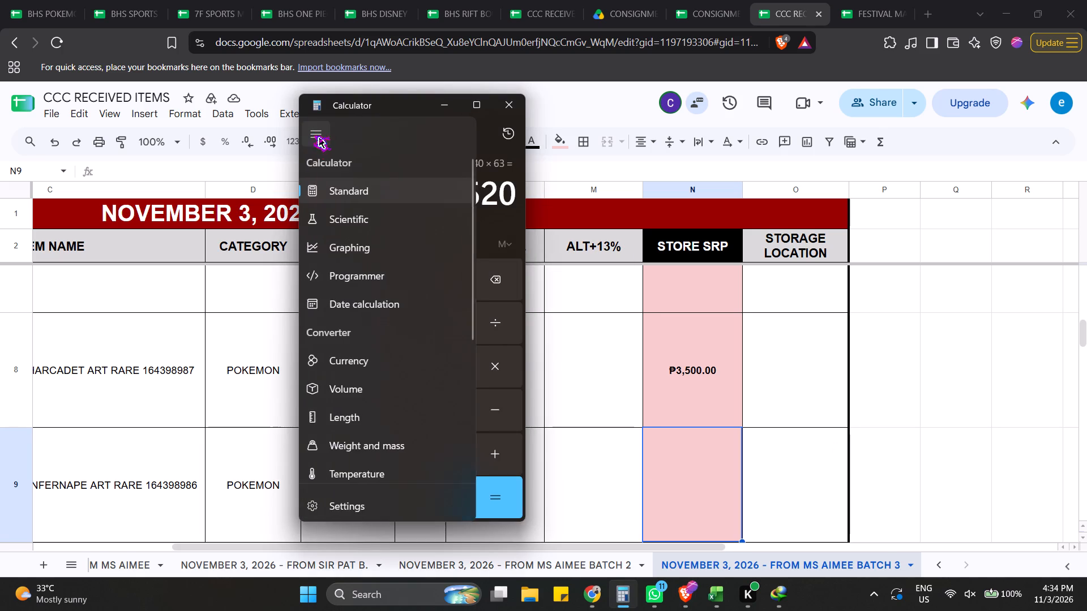
{"action": "left_click", "coordinate": [368, 367]}
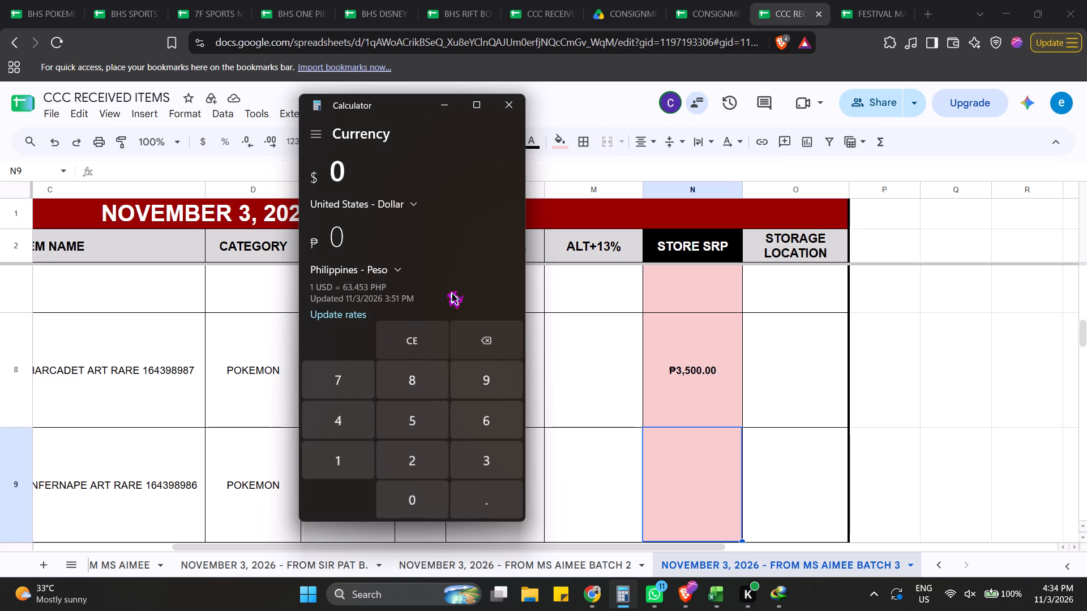
{"action": "left_click", "coordinate": [482, 421]}
{"action": "left_click", "coordinate": [488, 461]}
{"action": "left_click", "coordinate": [483, 505]}
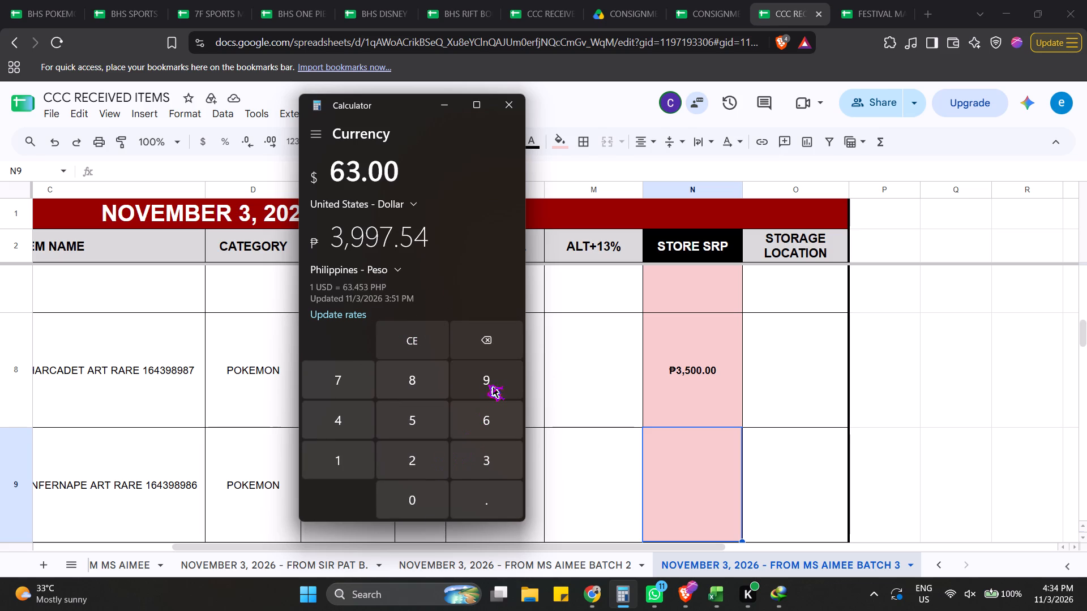
{"action": "left_click", "coordinate": [476, 416]}
{"action": "left_click", "coordinate": [426, 460]}
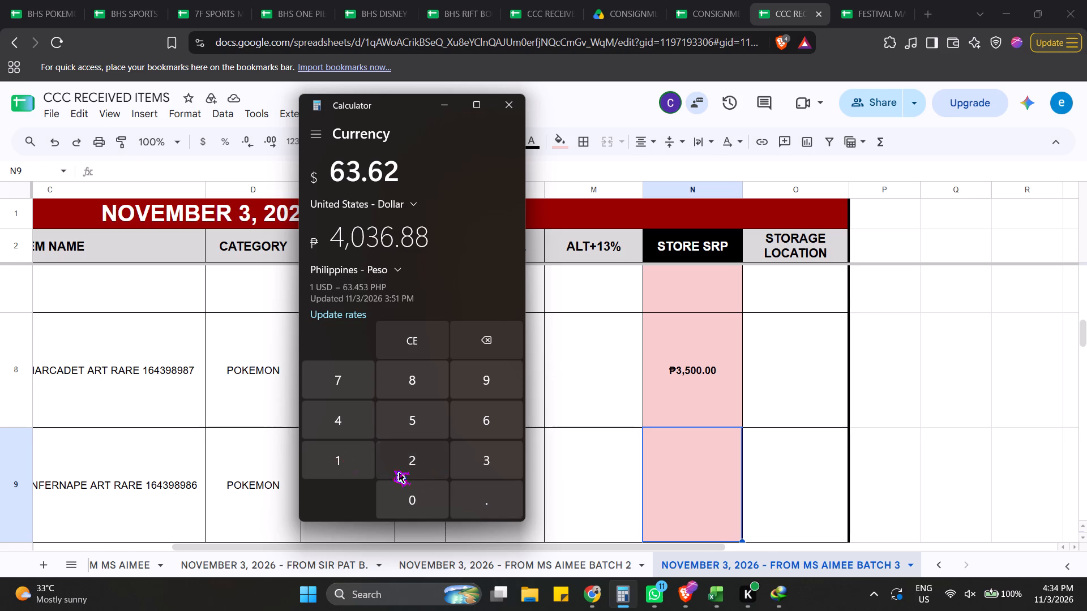
Back in the received items sheet, set the Store SRP of the Infernape card in row 9 to 4500.
{"action": "left_click", "coordinate": [238, 438]}
{"action": "left_click", "coordinate": [684, 486]}
{"action": "type", "text": "4500"}
{"action": "key", "text": "Return"}
Check the Deerling card's row 10, then convert 48 US dollars to Philippine pesos in Calculator.
{"action": "scroll", "coordinate": [674, 448], "scroll_direction": "down", "scroll_amount": 2}
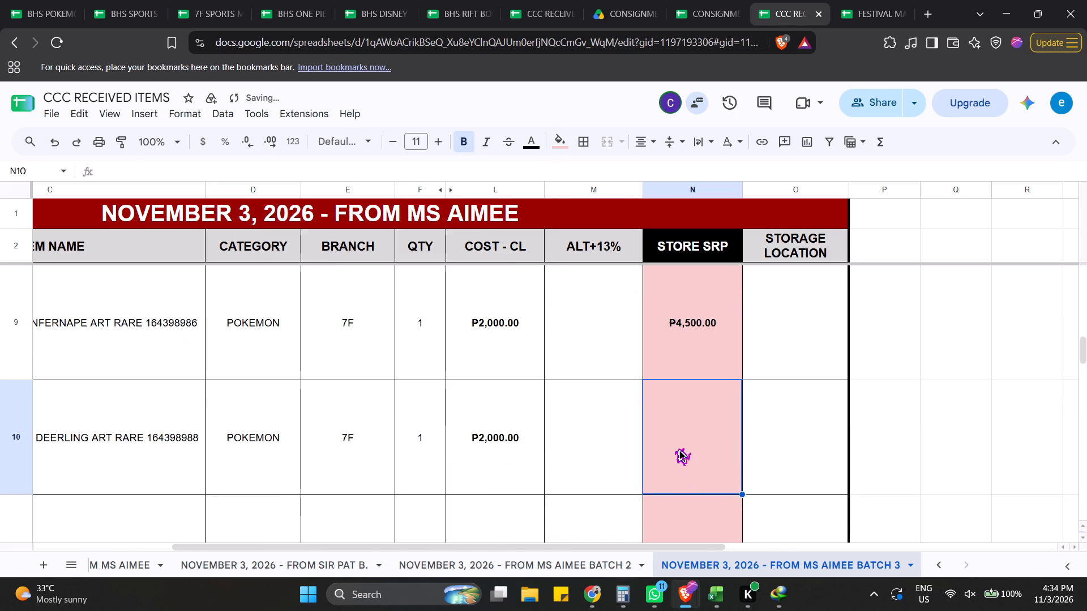
{"action": "left_click", "coordinate": [683, 438]}
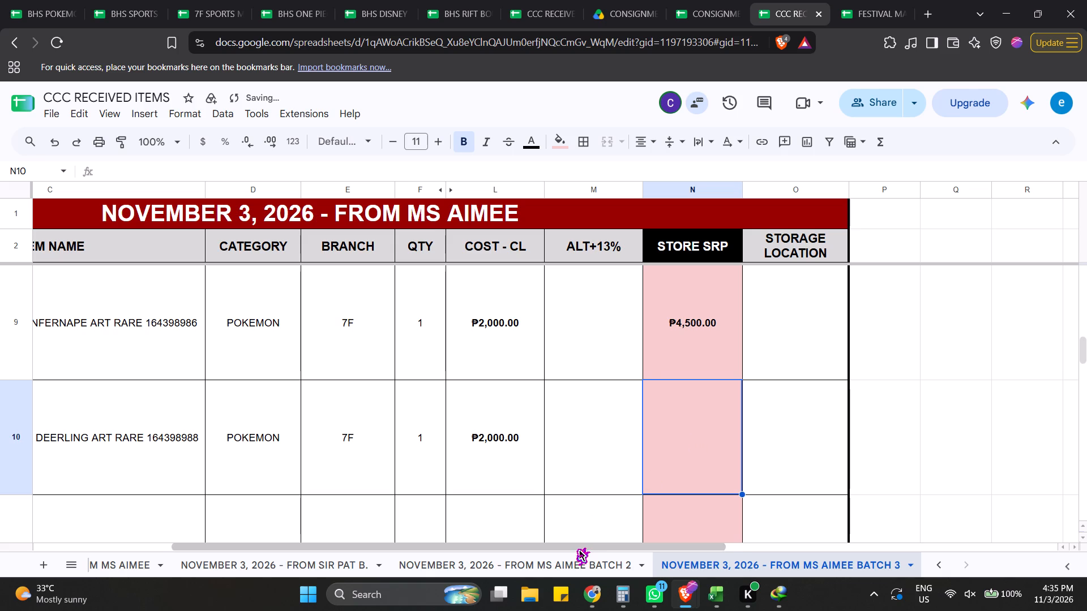
{"action": "left_click_drag", "start_coordinate": [574, 548], "coordinate": [497, 556]}
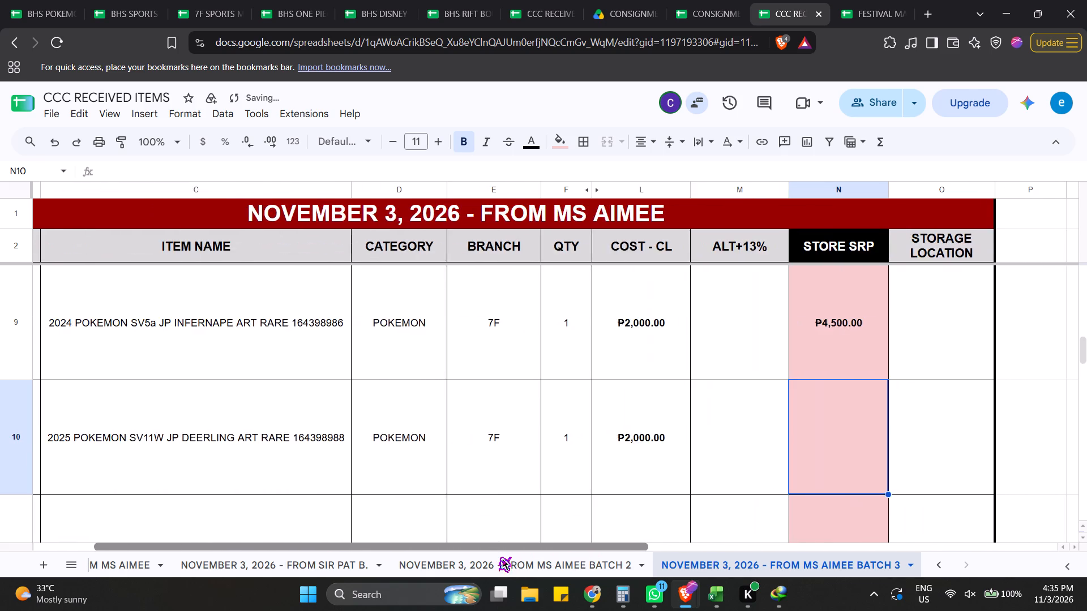
{"action": "left_click_drag", "start_coordinate": [497, 556], "coordinate": [476, 557]}
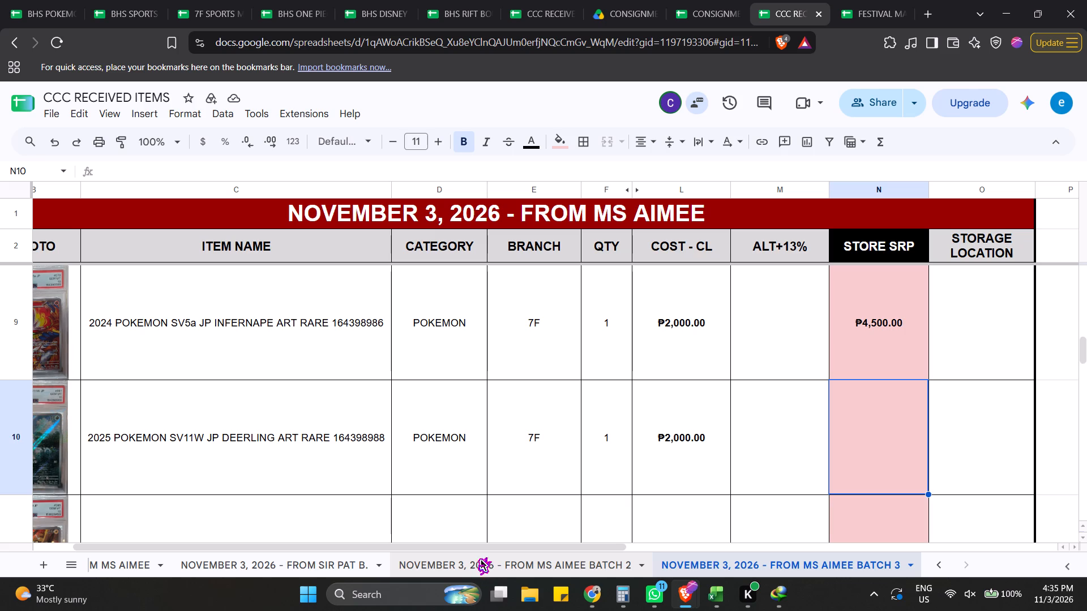
{"action": "left_click", "coordinate": [628, 608]}
{"action": "left_click", "coordinate": [420, 337]}
{"action": "left_click", "coordinate": [369, 409]}
{"action": "left_click", "coordinate": [408, 388]}
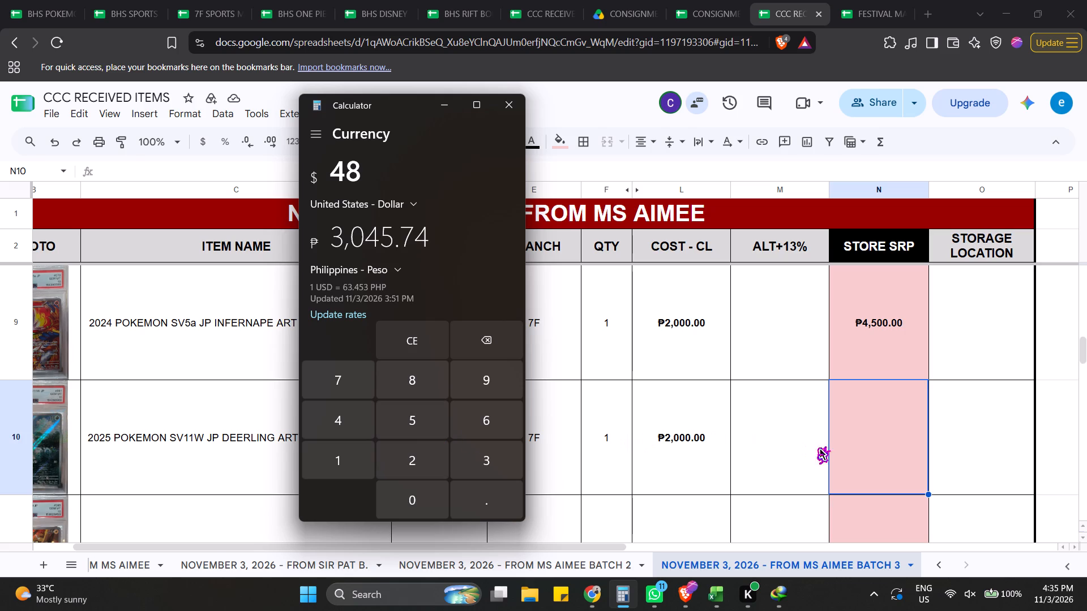
In the sheet, set the Store SRP of the Deerling, Dedenne, Steelix and Fennekin cards in rows 10 to 13 to 3500 each.
{"action": "left_click", "coordinate": [877, 446]}
{"action": "type", "text": "3500"}
{"action": "key", "text": "Return"}
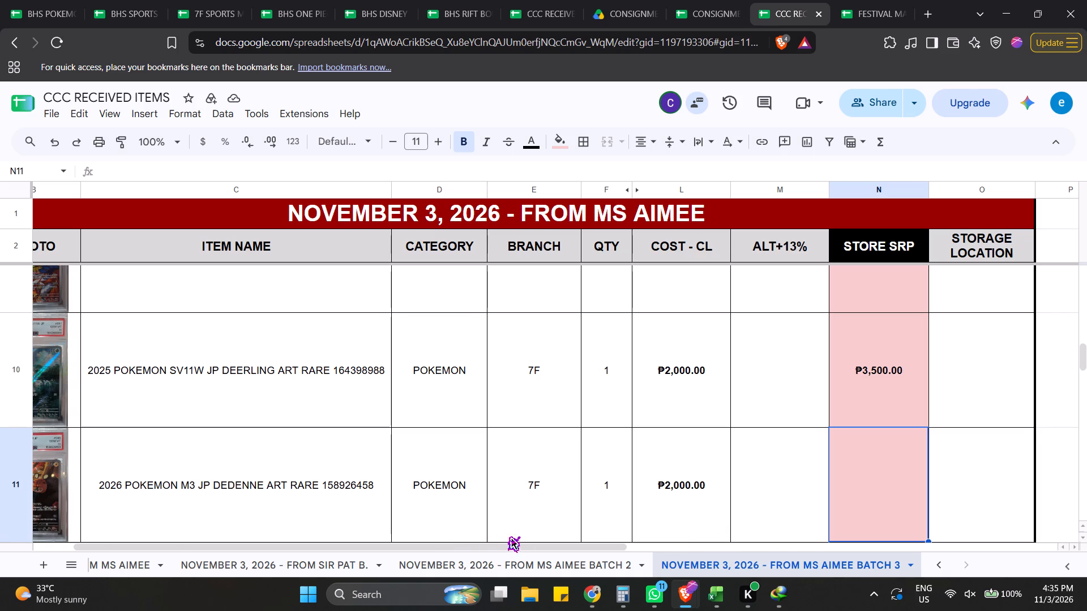
{"action": "left_click", "coordinate": [862, 475]}
{"action": "type", "text": "3500"}
{"action": "key", "text": "Return"}
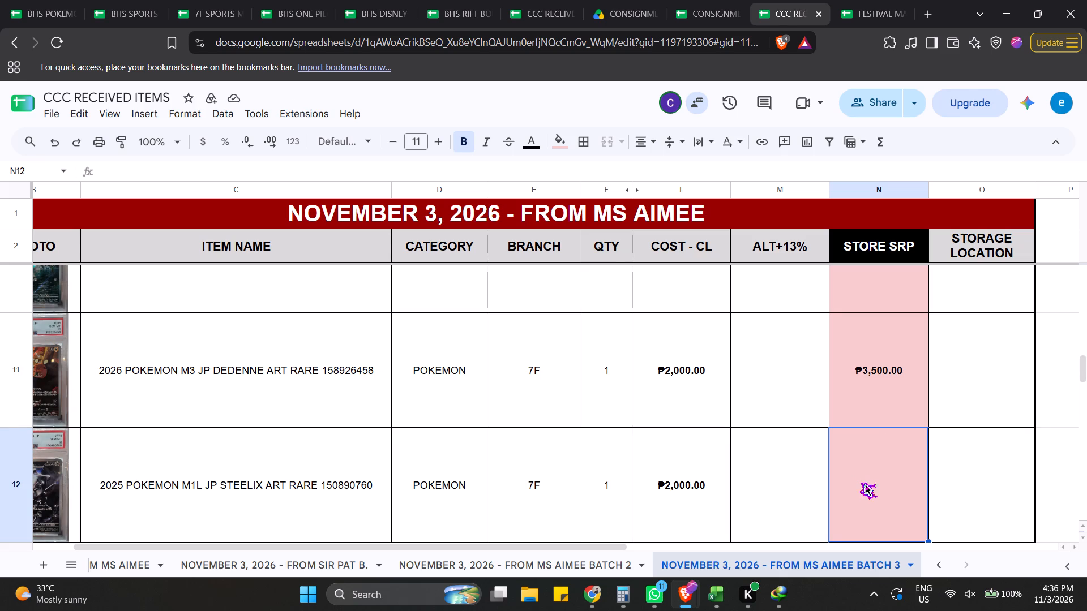
{"action": "type", "text": "3500"}
{"action": "key", "text": "Return"}
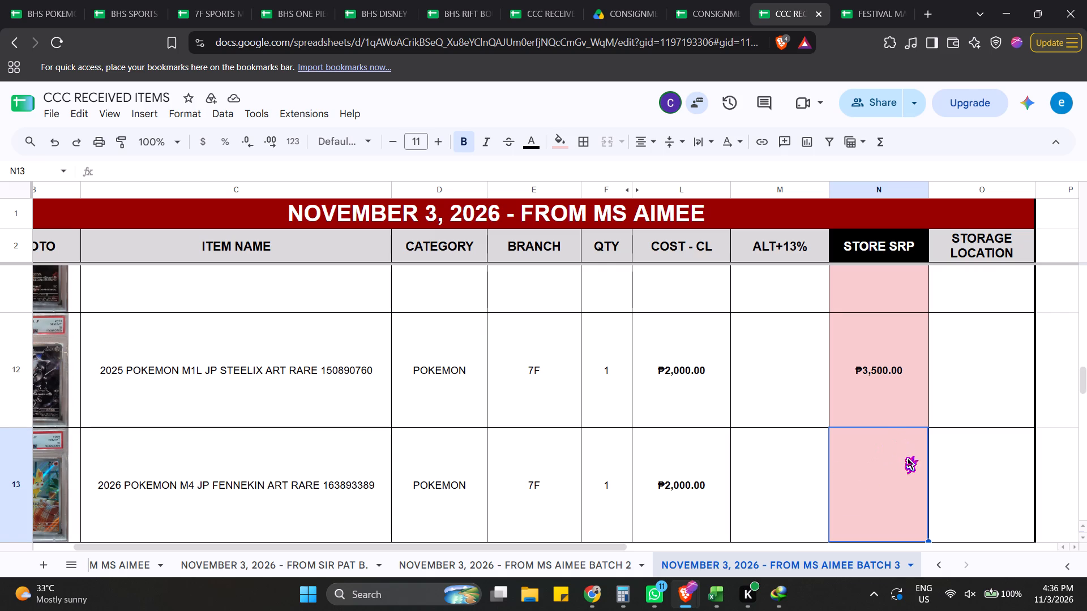
{"action": "type", "text": "3500"}
{"action": "key", "text": "Return"}
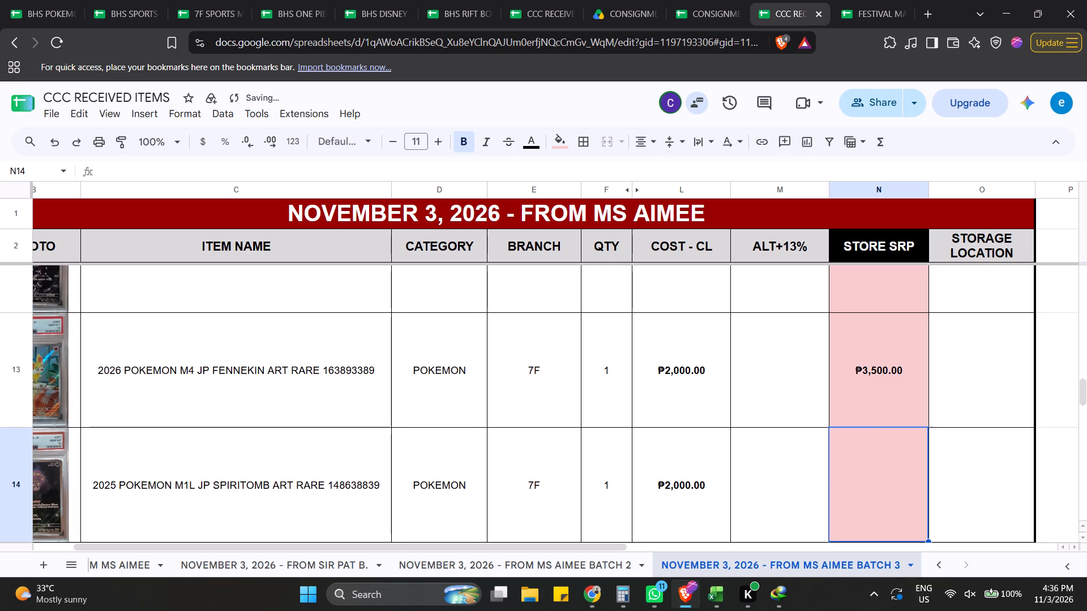
Set the Store SRP of the Spiritomb and Zeroara cards in rows 14 and 15 to 3500 each.
{"action": "scroll", "coordinate": [862, 461], "scroll_direction": "down", "scroll_amount": 2}
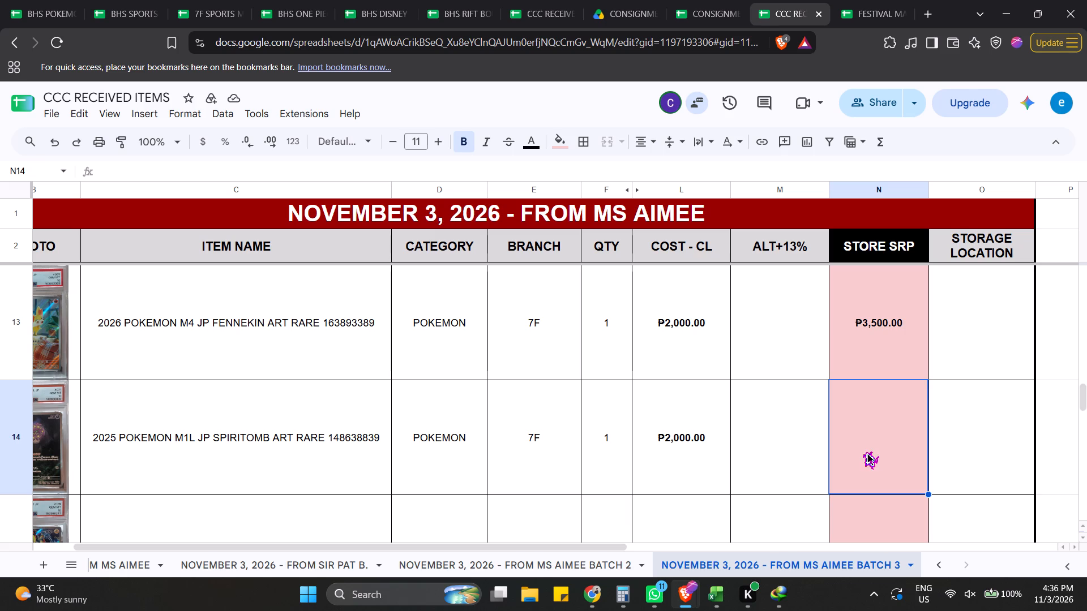
{"action": "left_click", "coordinate": [874, 459]}
{"action": "type", "text": "3500"}
{"action": "key", "text": "Return"}
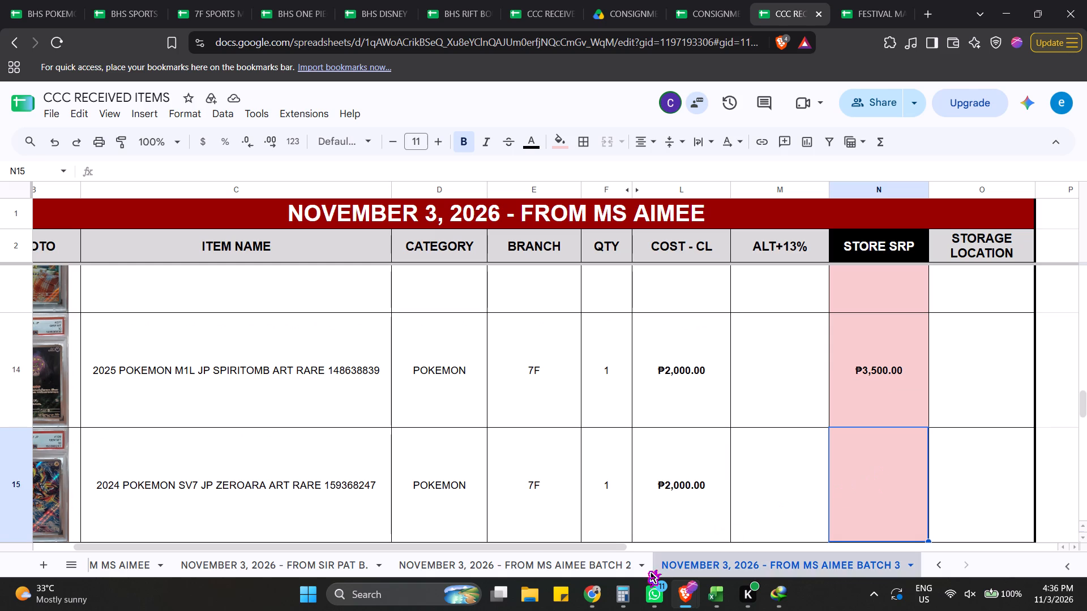
{"action": "left_click", "coordinate": [619, 592]}
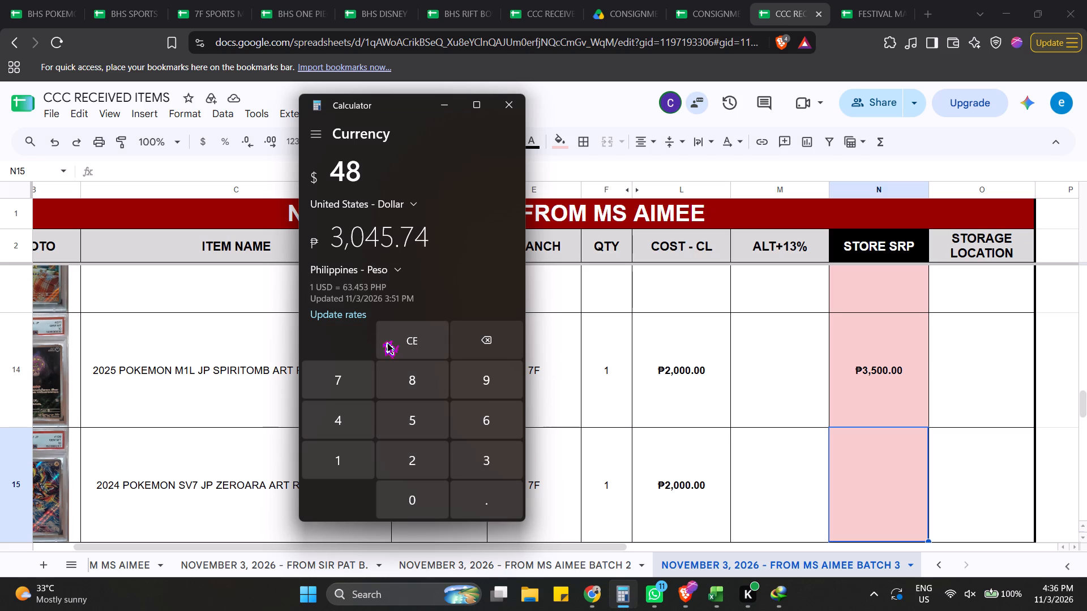
{"action": "left_click", "coordinate": [863, 472]}
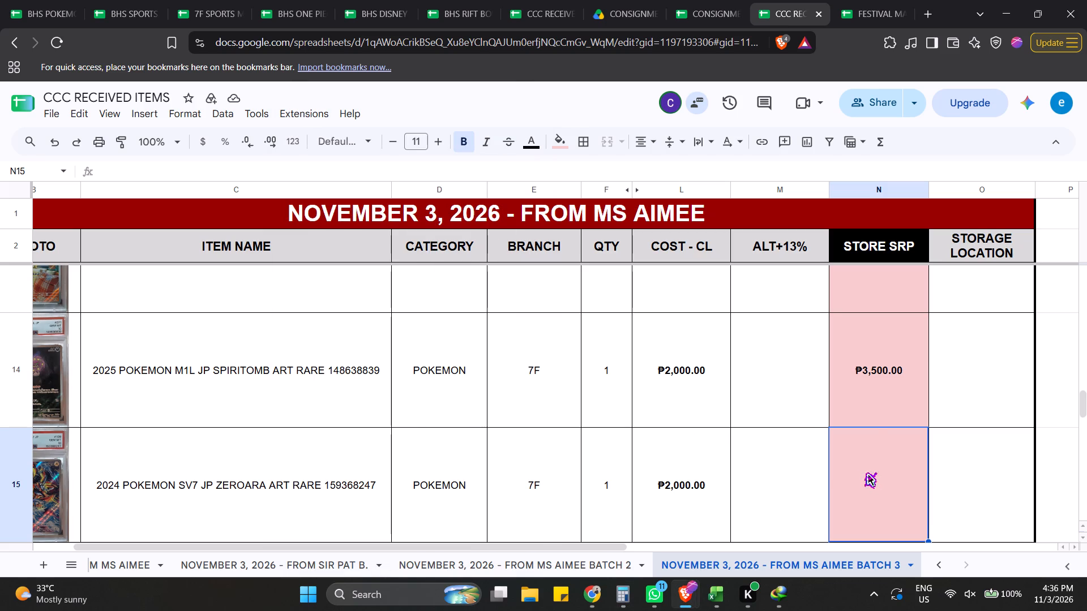
{"action": "type", "text": "3500"}
{"action": "key", "text": "Return"}
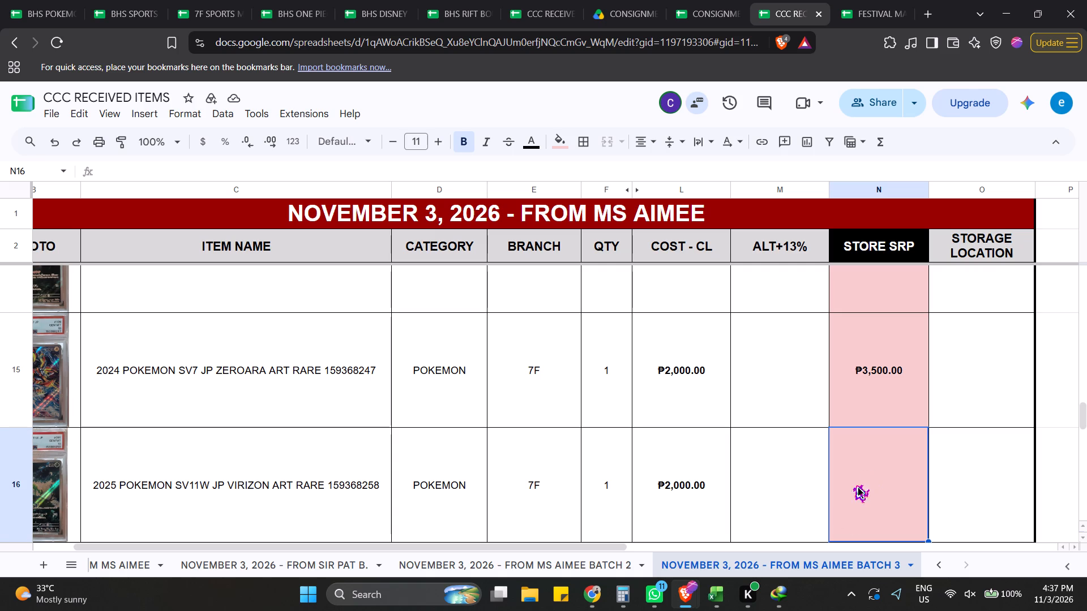
Switch to Calculator and convert 50 US dollars to Philippine pesos.
{"action": "left_click", "coordinate": [632, 606]}
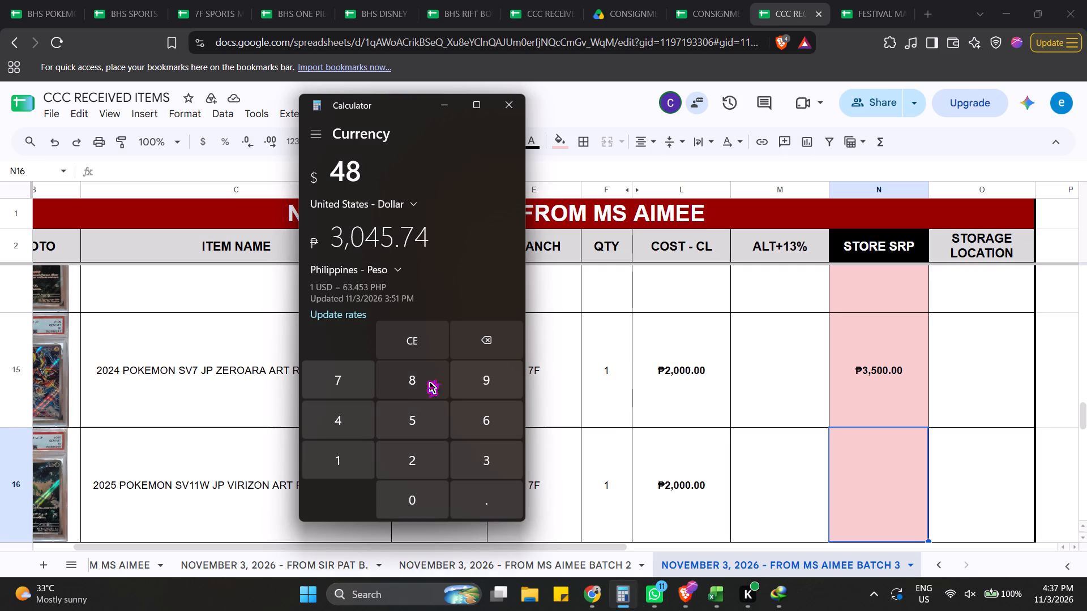
{"action": "left_click", "coordinate": [416, 349]}
{"action": "left_click", "coordinate": [422, 416]}
{"action": "left_click", "coordinate": [423, 484]}
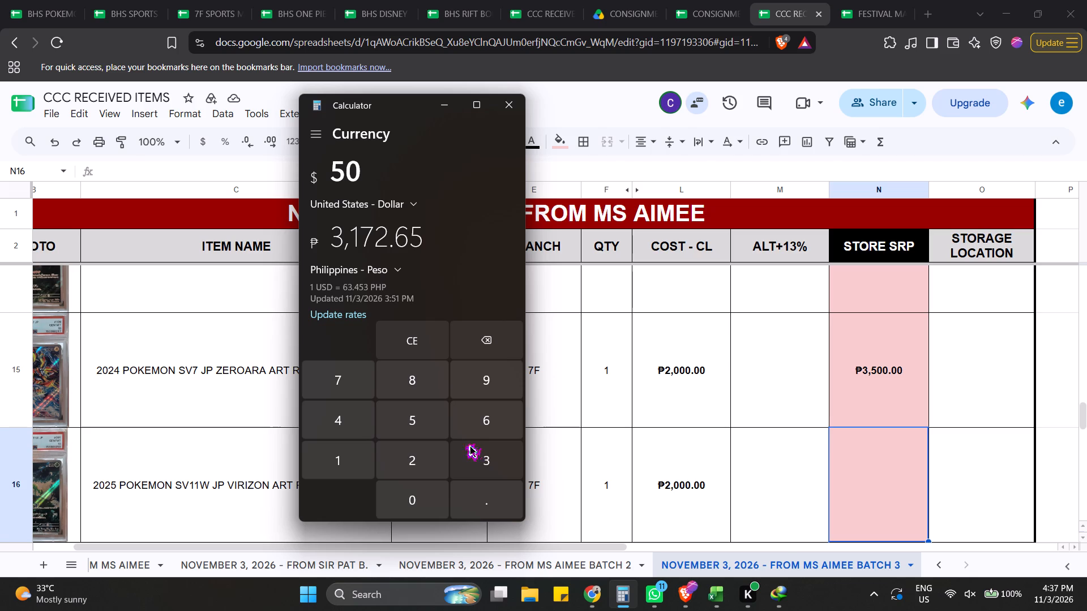
Back in the sheet, set the Store SRP of the Virizon card in row 16 to 4000.
{"action": "left_click", "coordinate": [889, 464]}
{"action": "type", "text": "4000"}
{"action": "key", "text": "Return"}
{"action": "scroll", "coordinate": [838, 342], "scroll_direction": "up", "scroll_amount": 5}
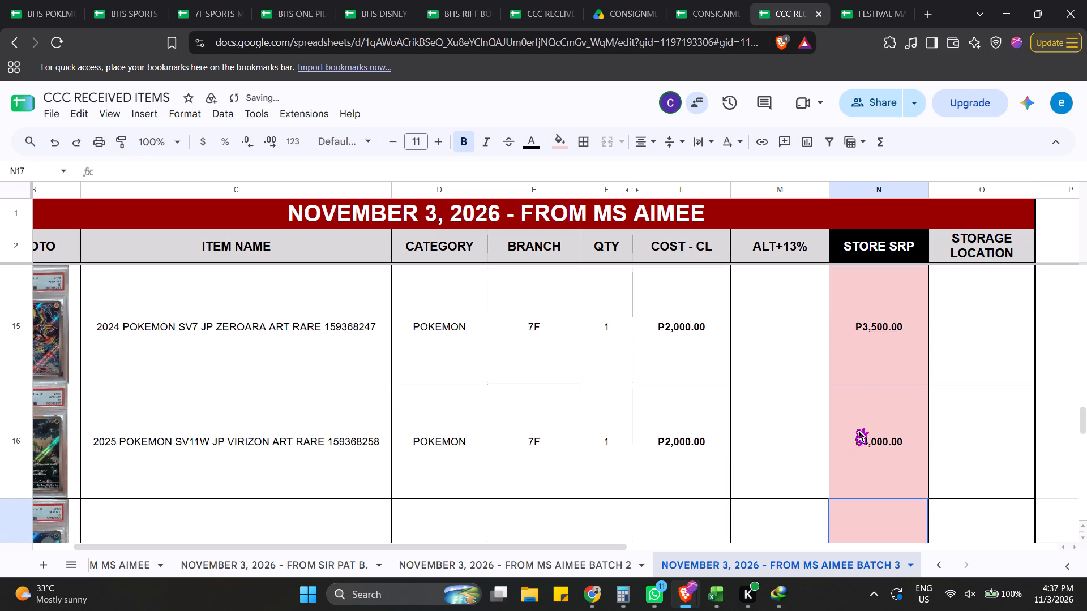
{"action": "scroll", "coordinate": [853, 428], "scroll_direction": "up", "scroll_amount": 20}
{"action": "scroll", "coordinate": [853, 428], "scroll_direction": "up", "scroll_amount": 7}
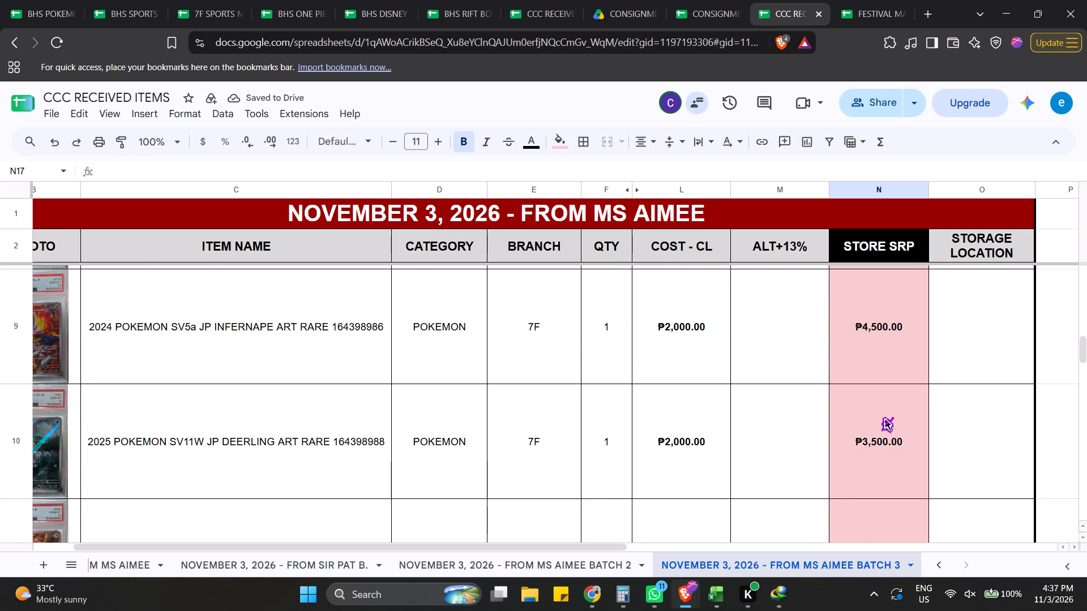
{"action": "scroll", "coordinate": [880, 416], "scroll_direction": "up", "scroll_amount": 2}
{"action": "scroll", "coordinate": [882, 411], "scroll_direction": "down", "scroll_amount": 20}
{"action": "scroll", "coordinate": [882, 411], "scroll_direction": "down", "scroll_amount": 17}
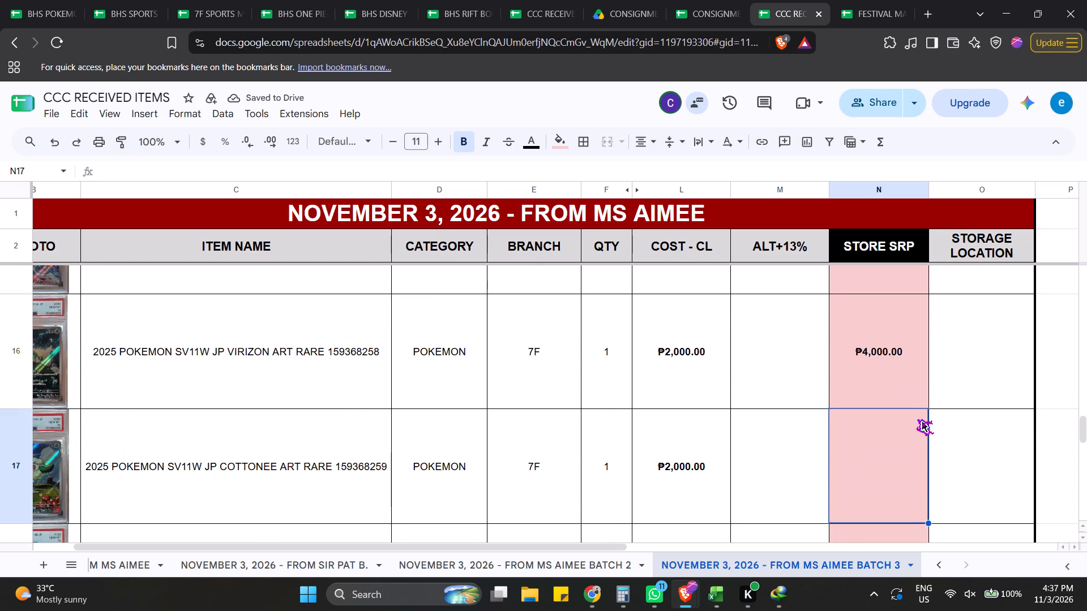
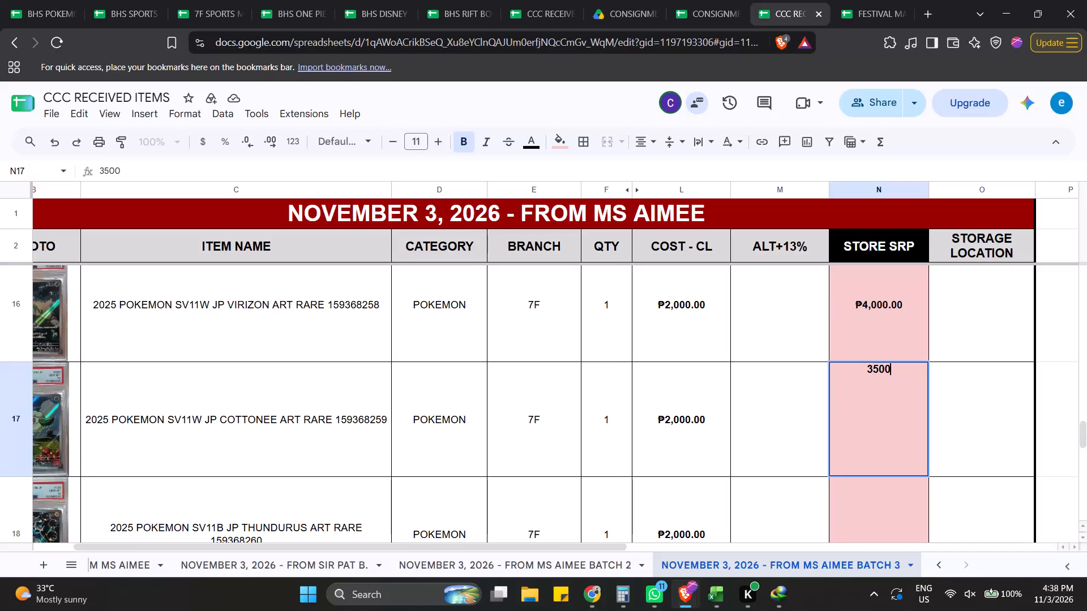
Set the Store SRP of the Cottonee card in row 17 to 3500.
{"action": "key", "text": "Return"}
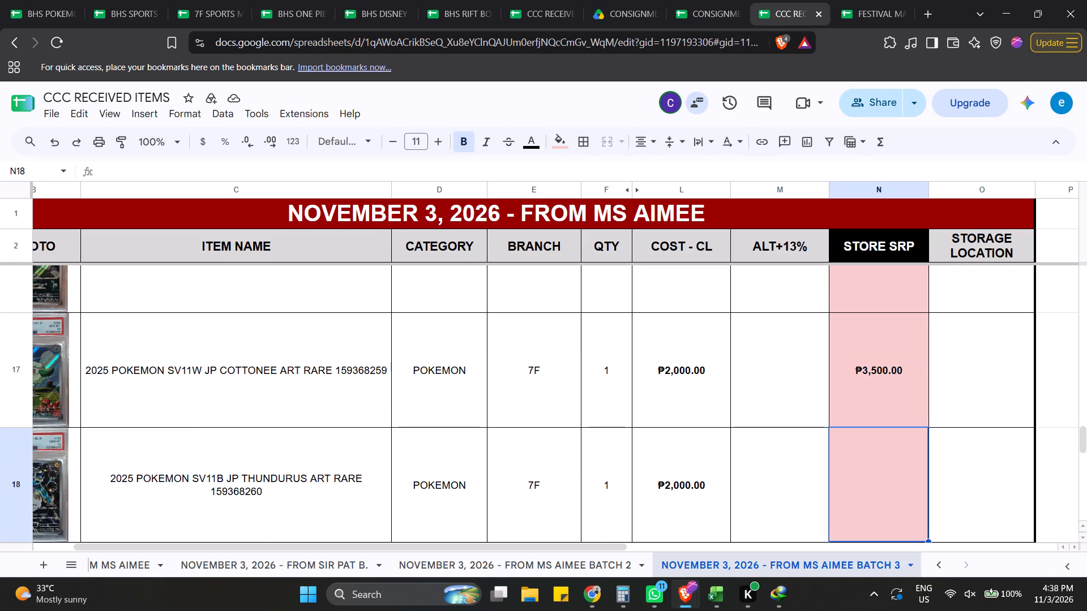
Switch to Calculator and convert 46 US dollars to Philippine pesos.
{"action": "left_click", "coordinate": [624, 598]}
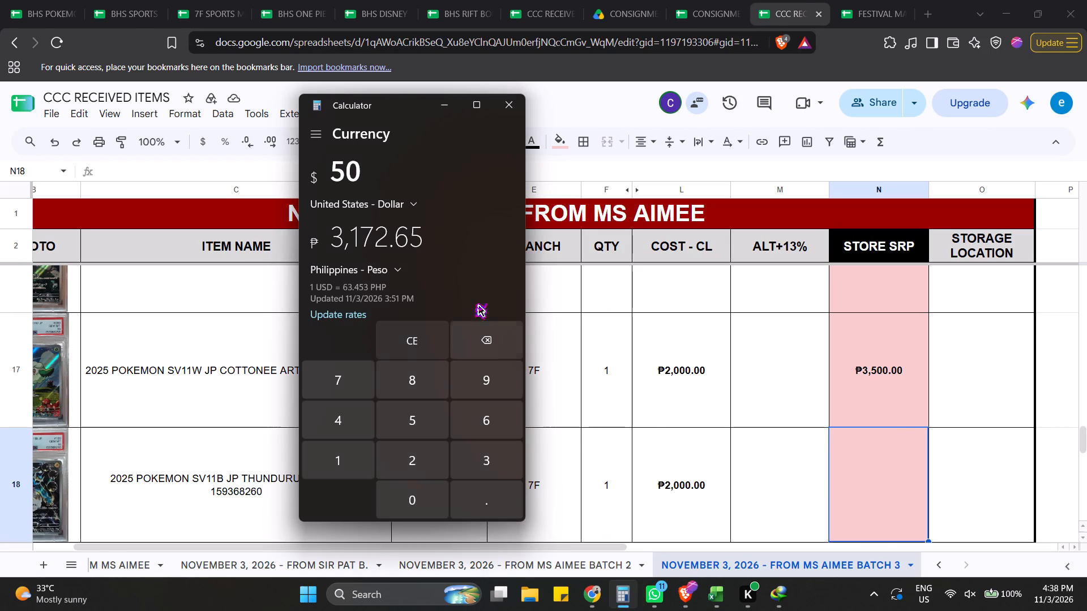
{"action": "left_click", "coordinate": [403, 348]}
{"action": "left_click", "coordinate": [343, 418]}
{"action": "left_click", "coordinate": [467, 413]}
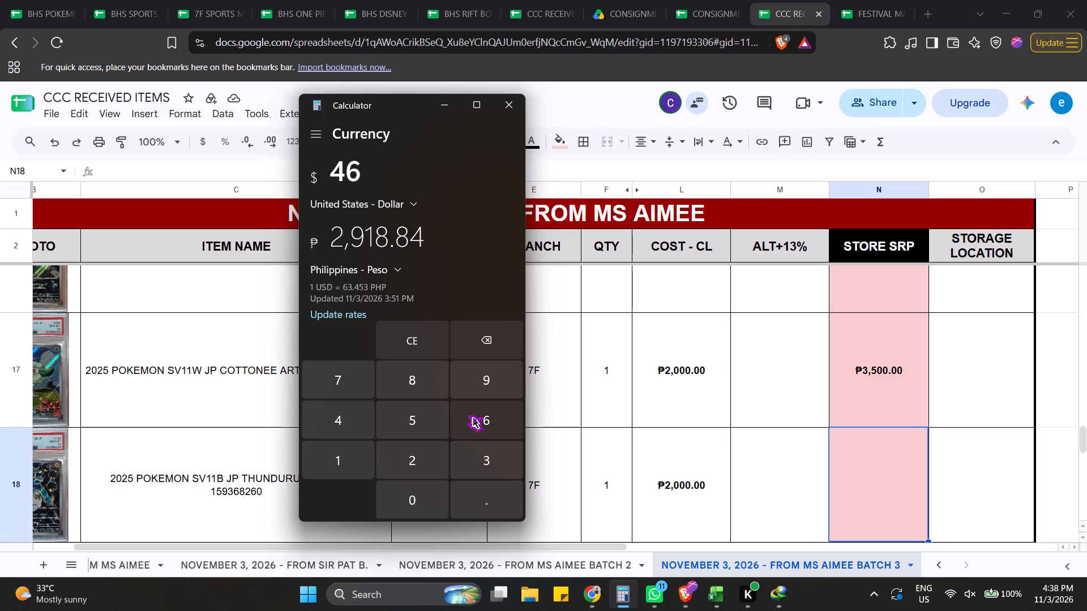
Back in the sheet, set the Store SRP of the Thundurus, Altaria, Dedenne, Sandygast and Frogadier cards in rows 18 to 22 to 3500 each.
{"action": "left_click", "coordinate": [898, 468]}
{"action": "type", "text": "3500"}
{"action": "key", "text": "Return"}
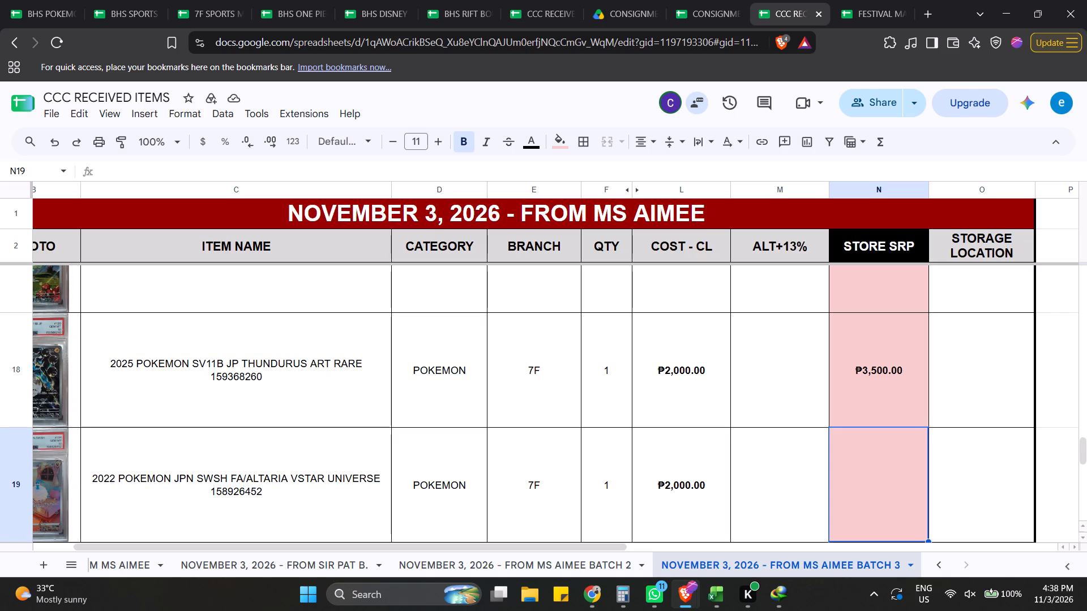
{"action": "type", "text": "3500"}
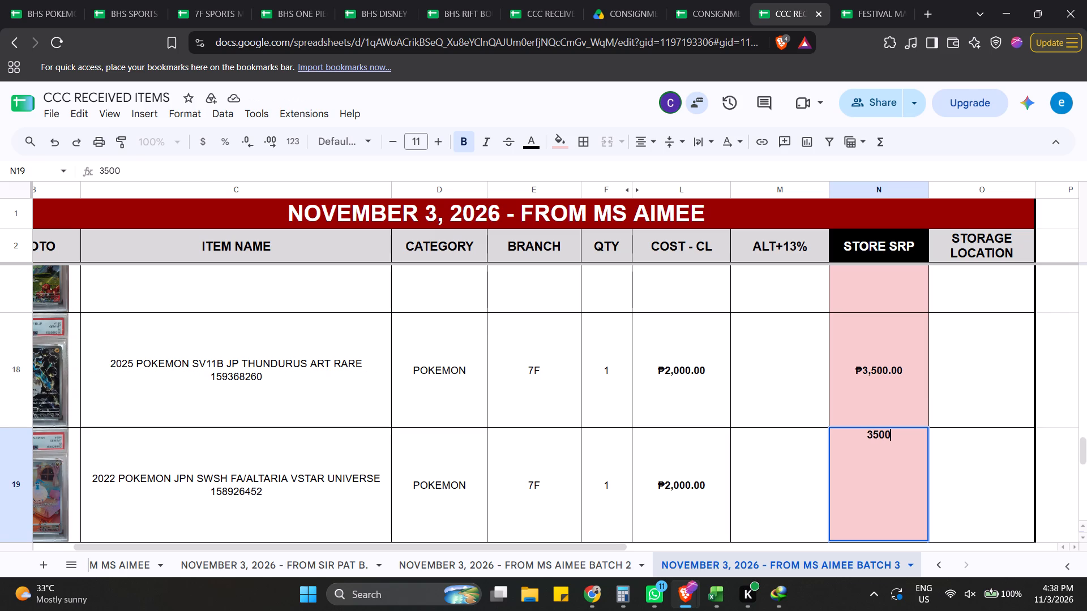
{"action": "key", "text": "Return"}
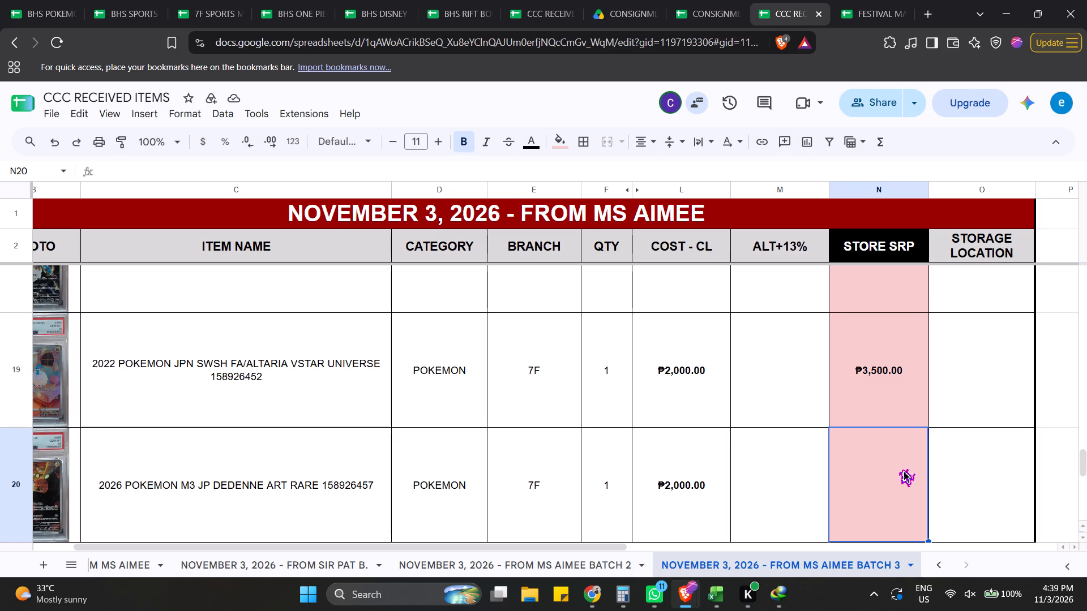
{"action": "type", "text": "3500"}
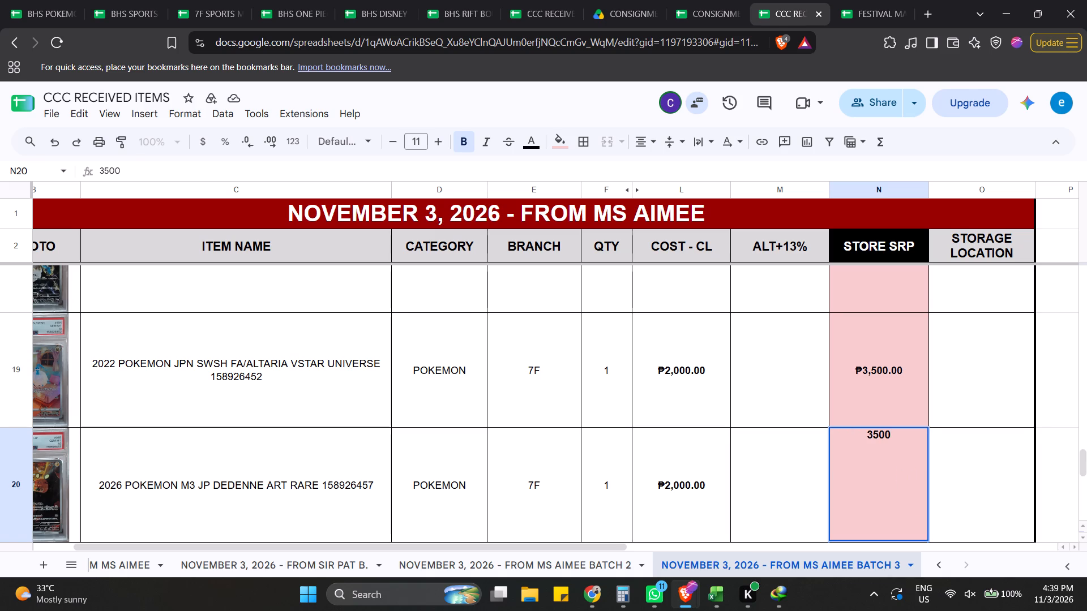
{"action": "key", "text": "Return"}
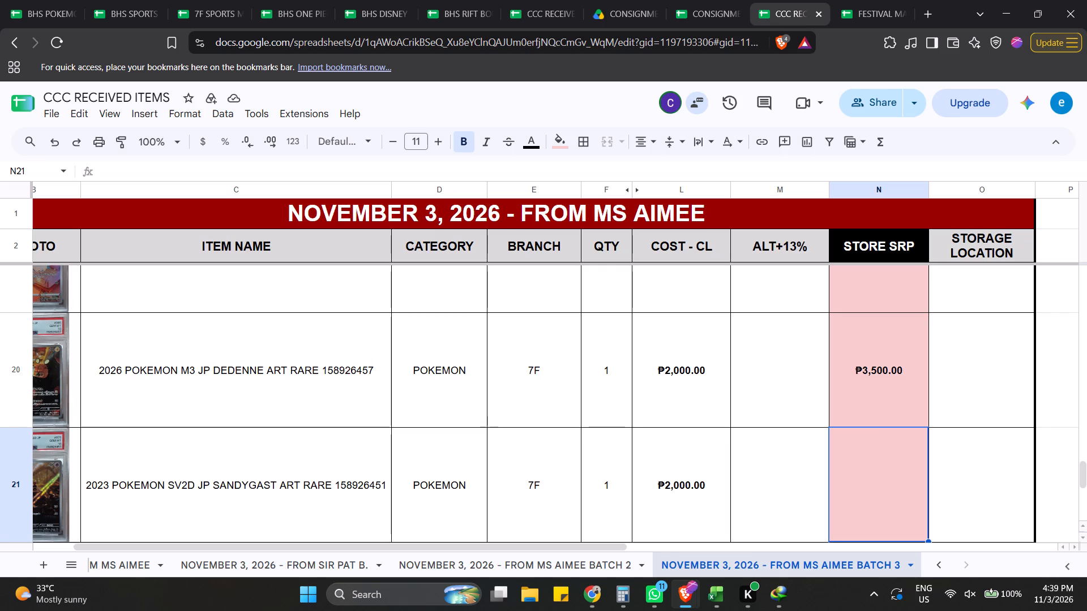
{"action": "type", "text": "3500"}
{"action": "key", "text": "Return"}
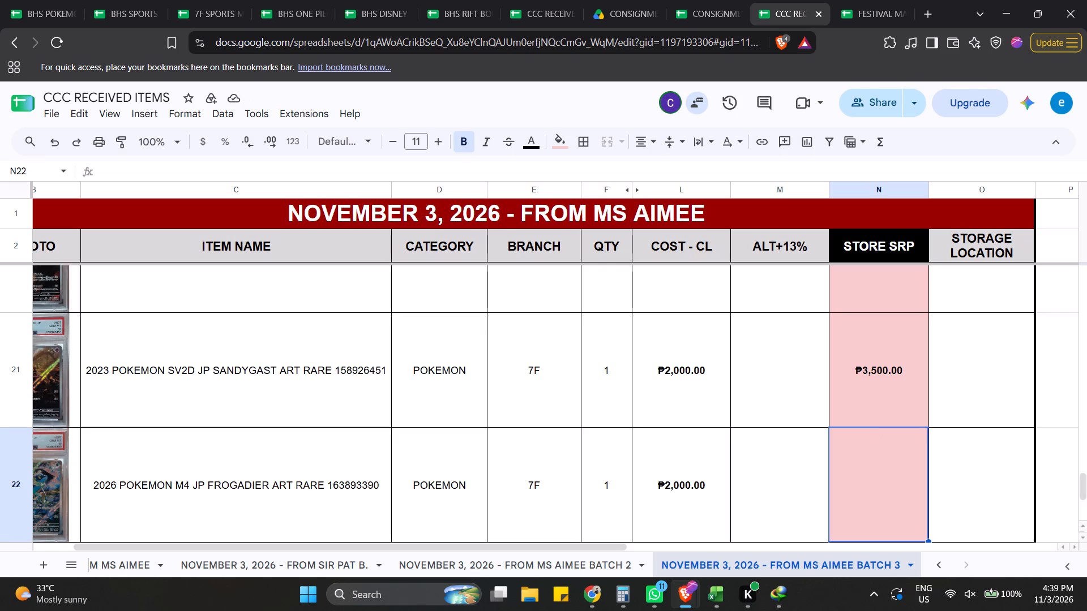
{"action": "type", "text": "3500"}
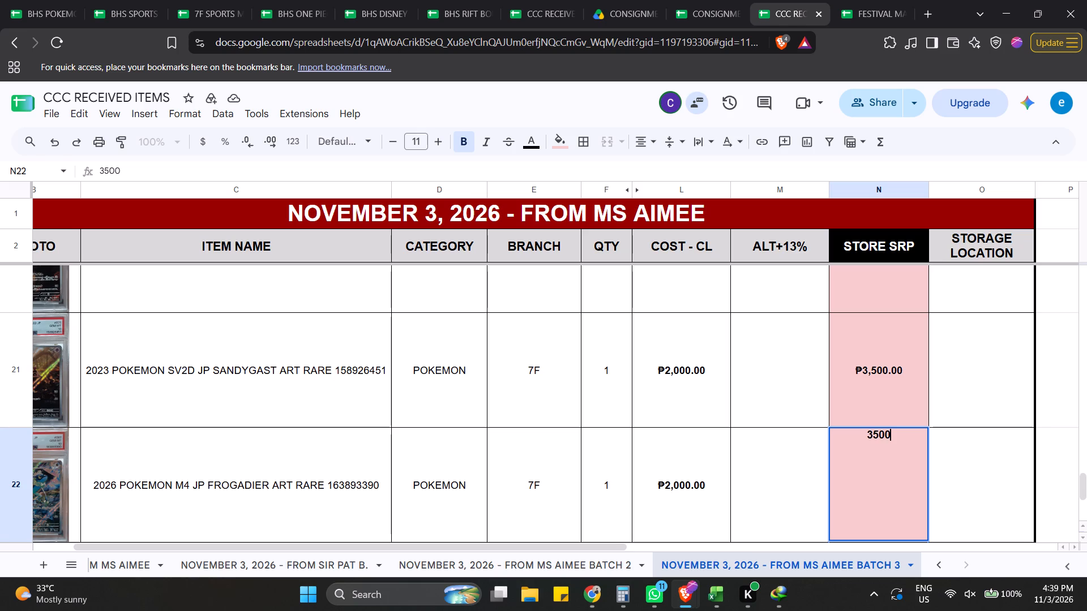
{"action": "key", "text": "Return"}
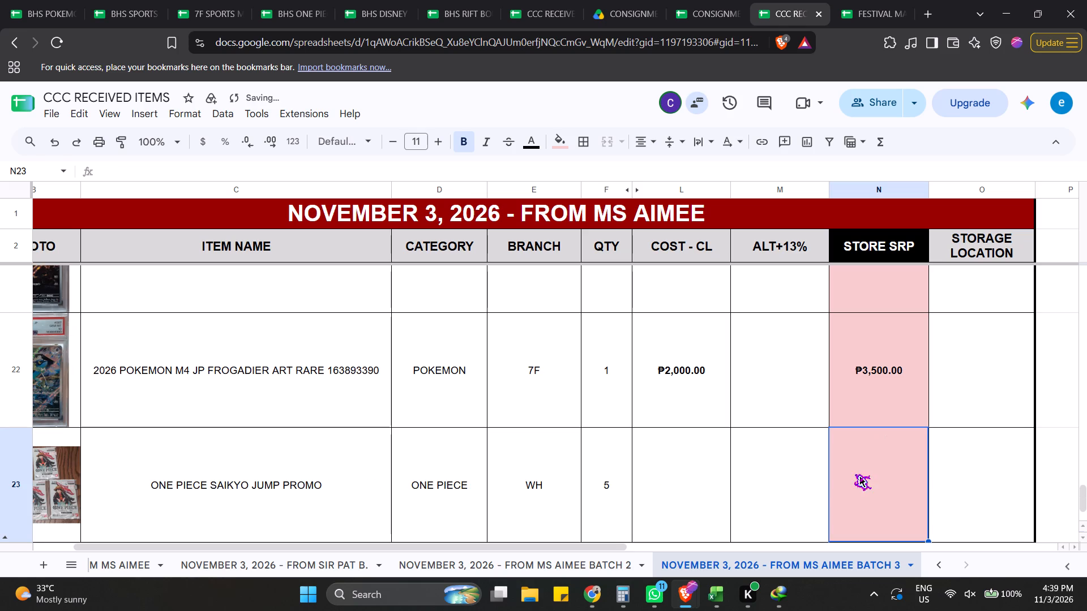
Hide the ALT+13% and Storage Location columns of the Batch 3 sheet.
{"action": "left_click", "coordinate": [765, 499]}
{"action": "left_click", "coordinate": [778, 175]}
{"action": "left_click", "coordinate": [774, 184]}
{"action": "right_click", "coordinate": [774, 184]}
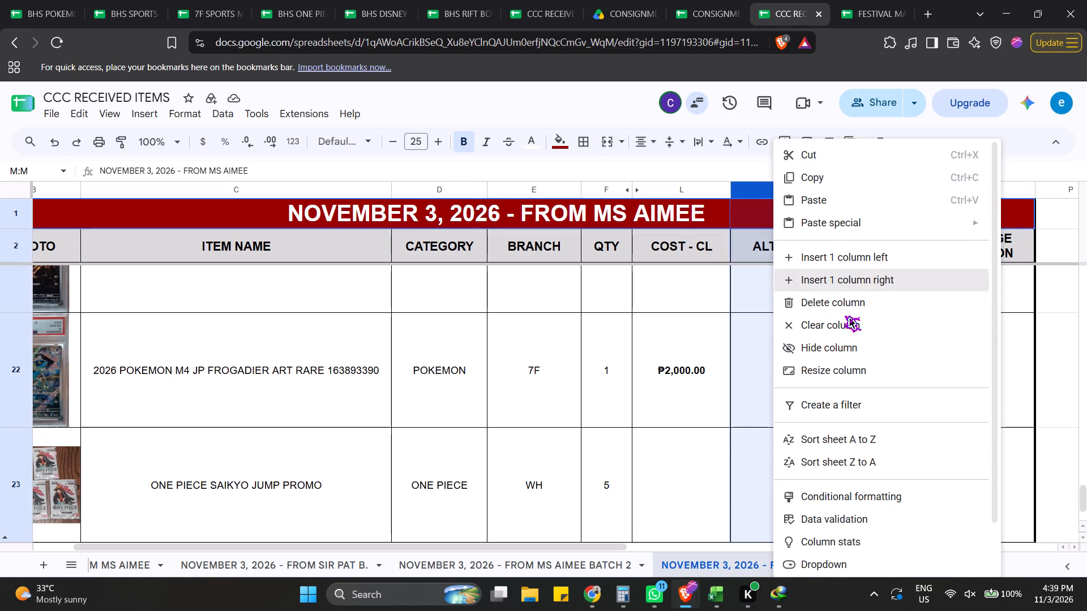
{"action": "left_click", "coordinate": [837, 346]}
{"action": "right_click", "coordinate": [948, 191]}
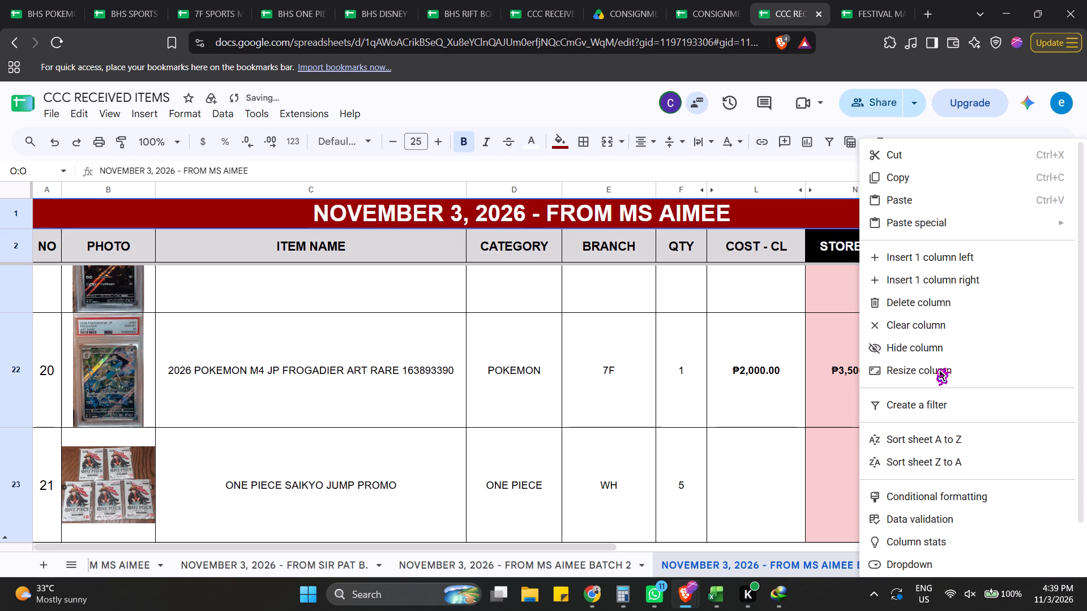
{"action": "left_click", "coordinate": [933, 349]}
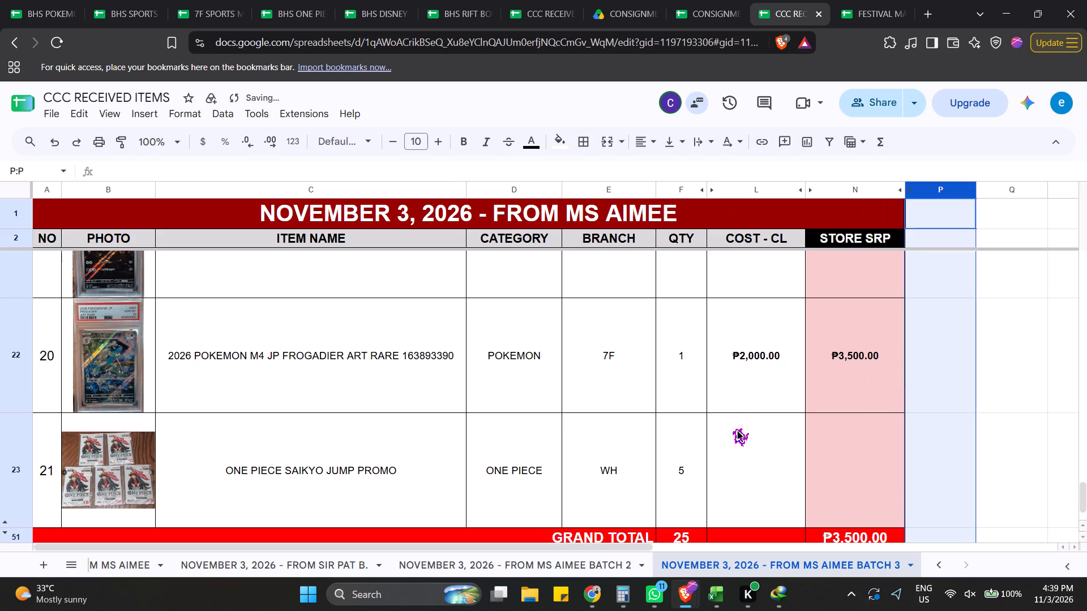
Check the formula behind the Store SRP grand total in row 51.
{"action": "left_click", "coordinate": [732, 428]}
{"action": "scroll", "coordinate": [793, 427], "scroll_direction": "down", "scroll_amount": 4}
{"action": "scroll", "coordinate": [855, 436], "scroll_direction": "up", "scroll_amount": 3}
{"action": "scroll", "coordinate": [859, 515], "scroll_direction": "down", "scroll_amount": 3}
{"action": "left_click", "coordinate": [862, 477]}
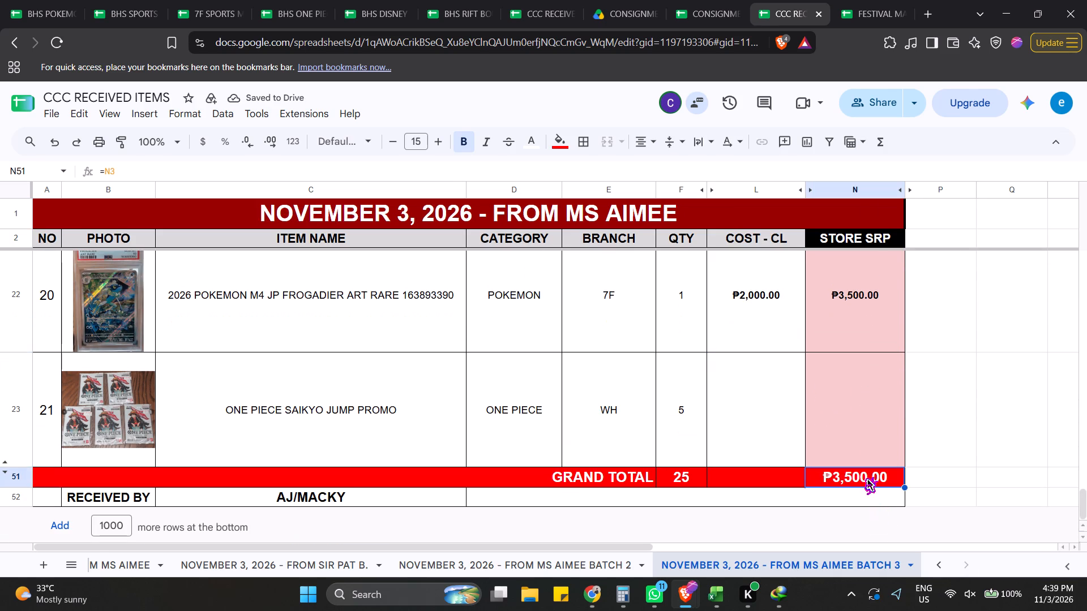
{"action": "left_click", "coordinate": [198, 175]}
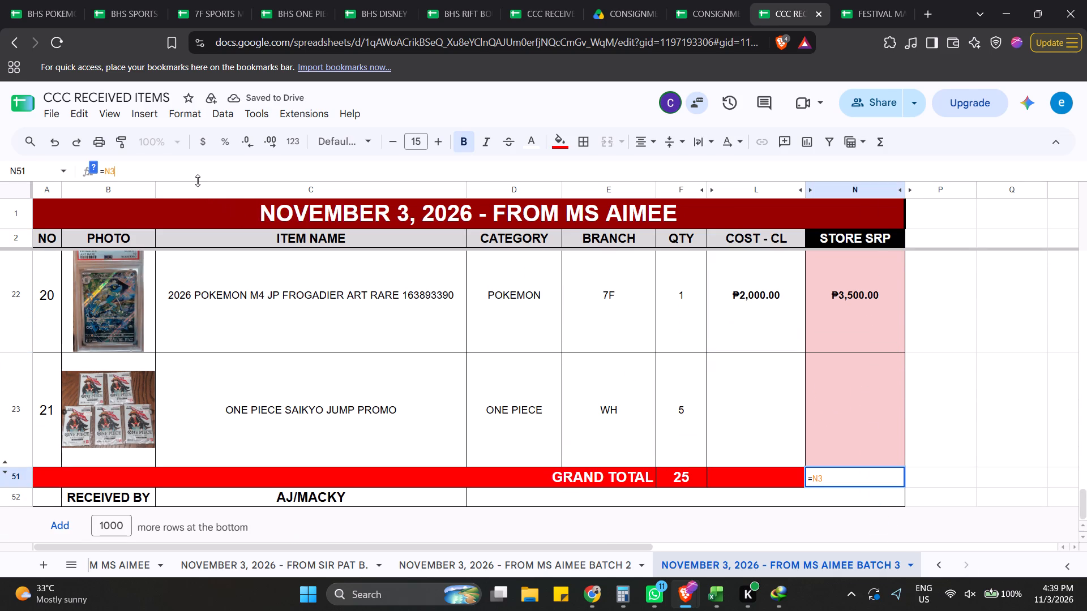
{"action": "left_click", "coordinate": [797, 470]}
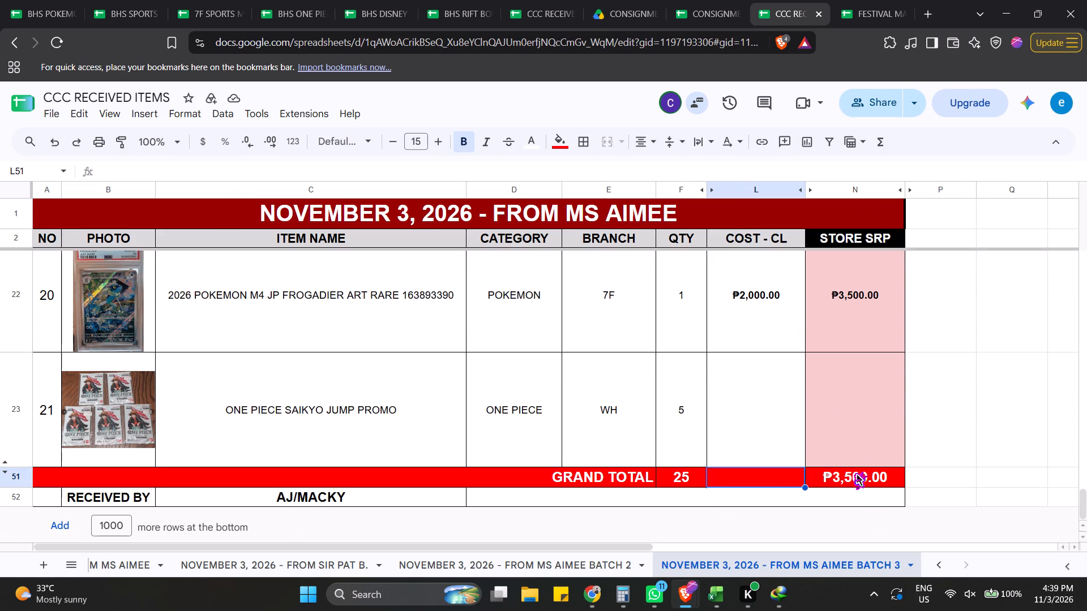
{"action": "left_click", "coordinate": [845, 481]}
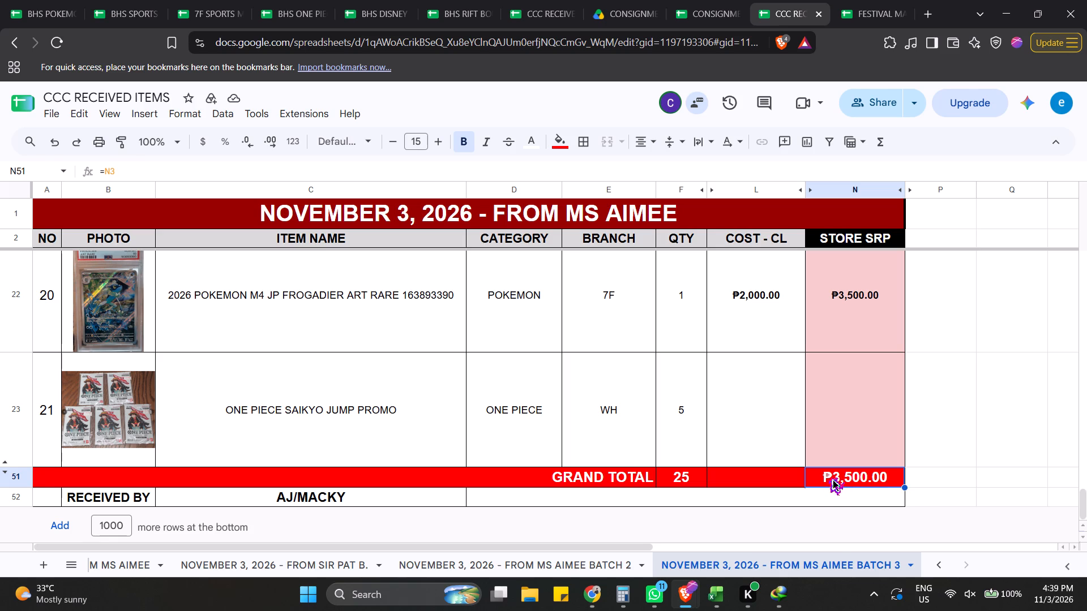
{"action": "left_click", "coordinate": [870, 339]}
Replace the Store SRP grand total formula in N51 with =SUM(N3:N22) to add up all the card prices.
{"action": "left_click", "coordinate": [863, 479]}
{"action": "key", "text": "equal"}
{"action": "type", "text": "SU"}
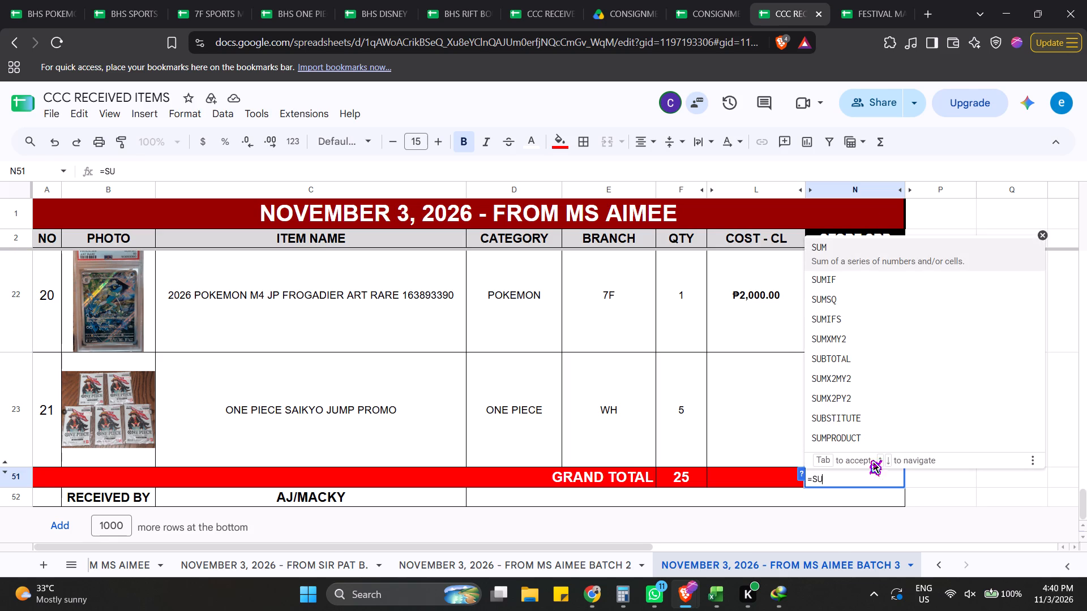
{"action": "key", "text": "m"}
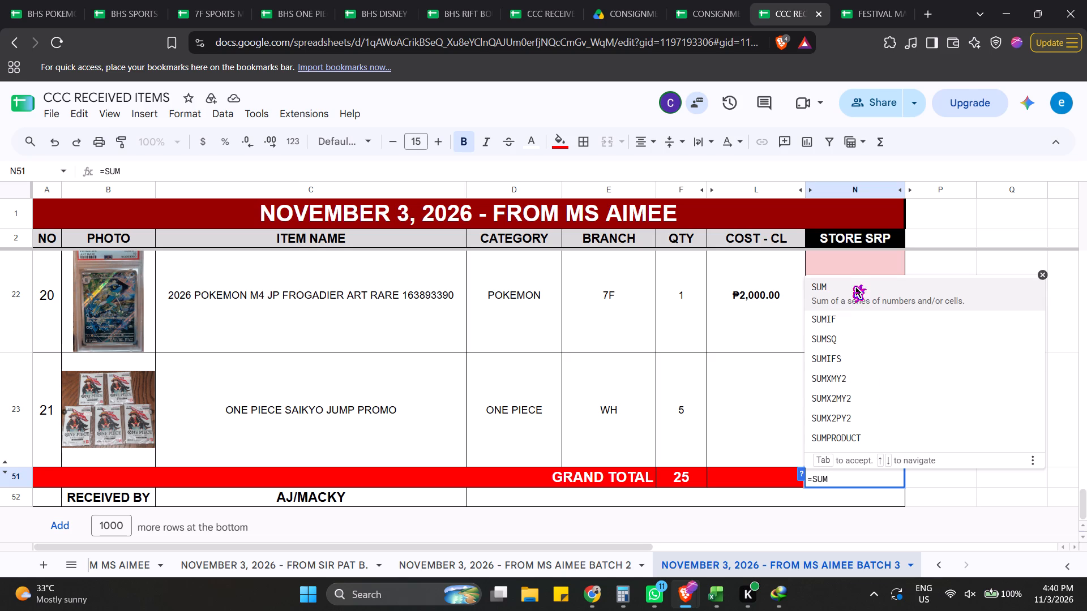
{"action": "key", "text": "shift+parenleft"}
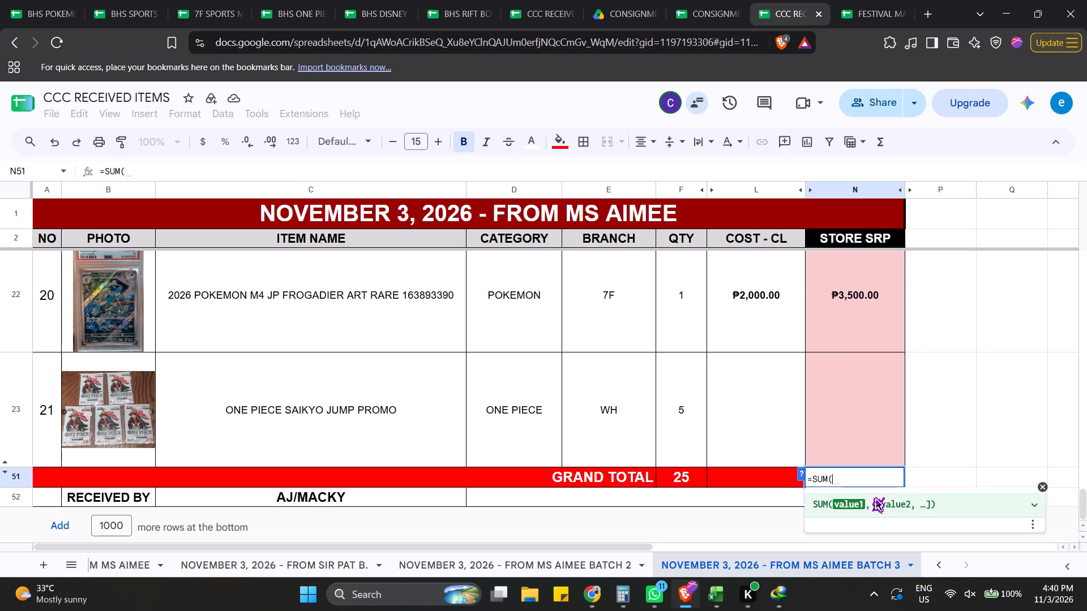
{"action": "scroll", "coordinate": [861, 345], "scroll_direction": "up", "scroll_amount": 7}
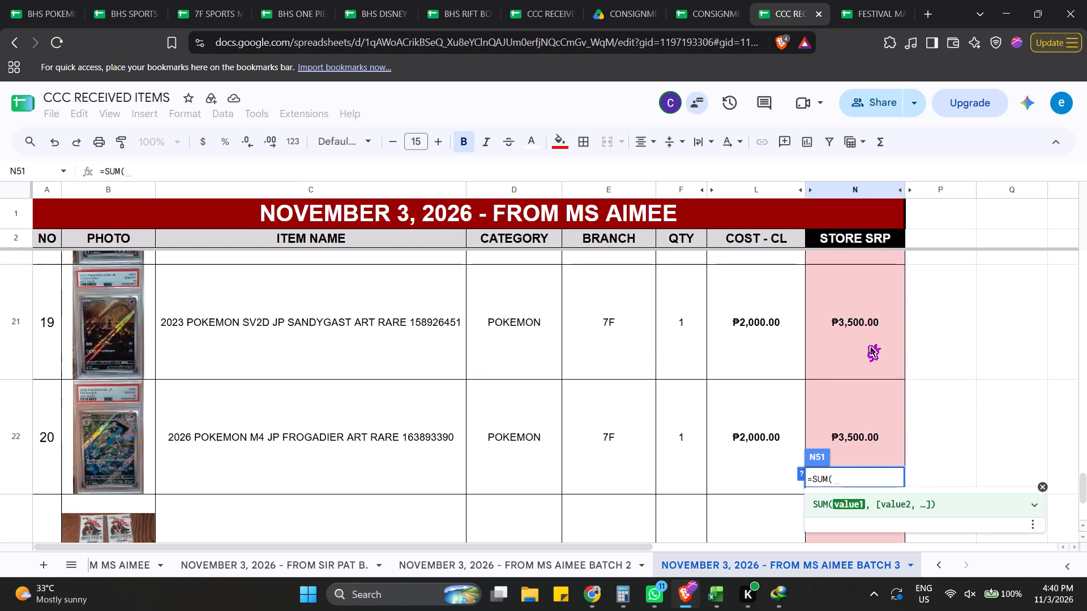
{"action": "scroll", "coordinate": [865, 344], "scroll_direction": "up", "scroll_amount": 20}
{"action": "scroll", "coordinate": [865, 344], "scroll_direction": "up", "scroll_amount": 12}
{"action": "left_click_drag", "start_coordinate": [1081, 407], "coordinate": [1073, 231]}
{"action": "left_click", "coordinate": [842, 297]}
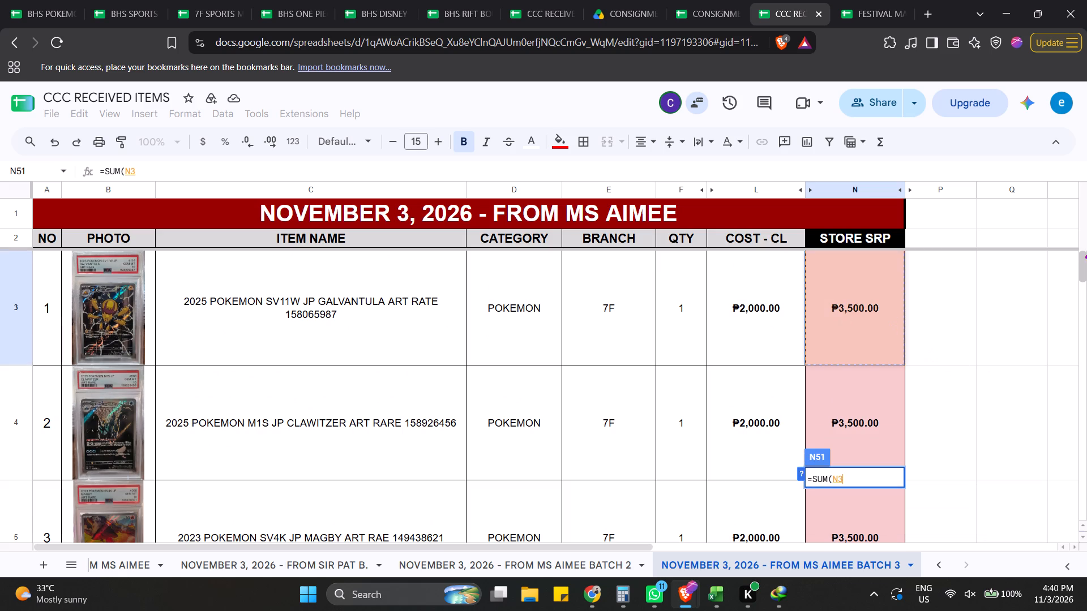
{"action": "left_click_drag", "start_coordinate": [1082, 260], "coordinate": [1086, 510]}
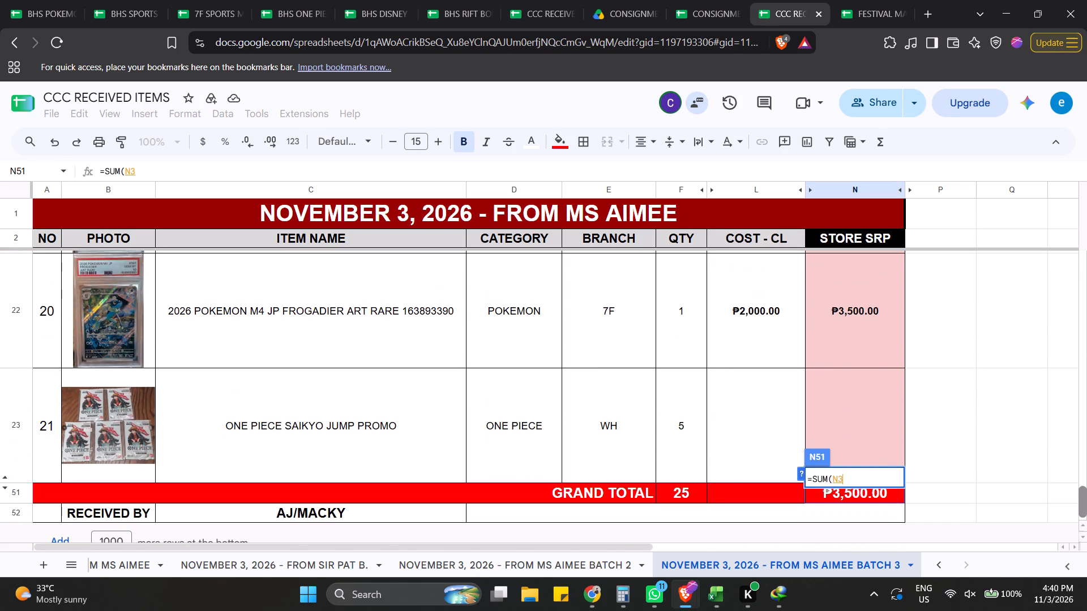
{"action": "left_click_drag", "start_coordinate": [1086, 510], "coordinate": [1085, 229]}
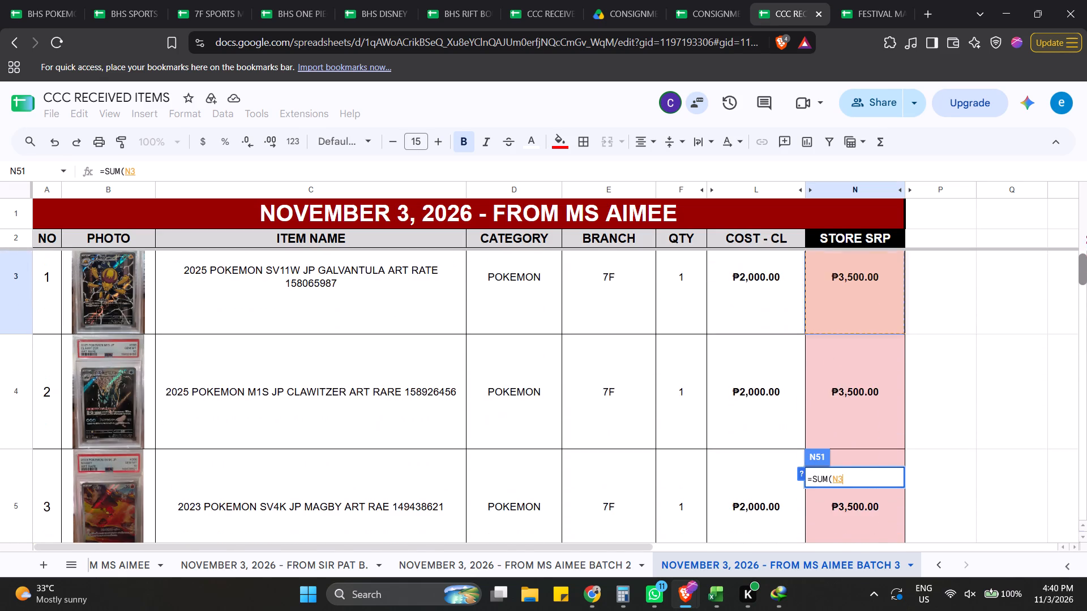
{"action": "left_click_drag", "start_coordinate": [1085, 229], "coordinate": [1085, 228]}
{"action": "left_click_drag", "start_coordinate": [845, 302], "coordinate": [874, 328]}
{"action": "key", "text": "shift+parenright"}
{"action": "key", "text": "Return"}
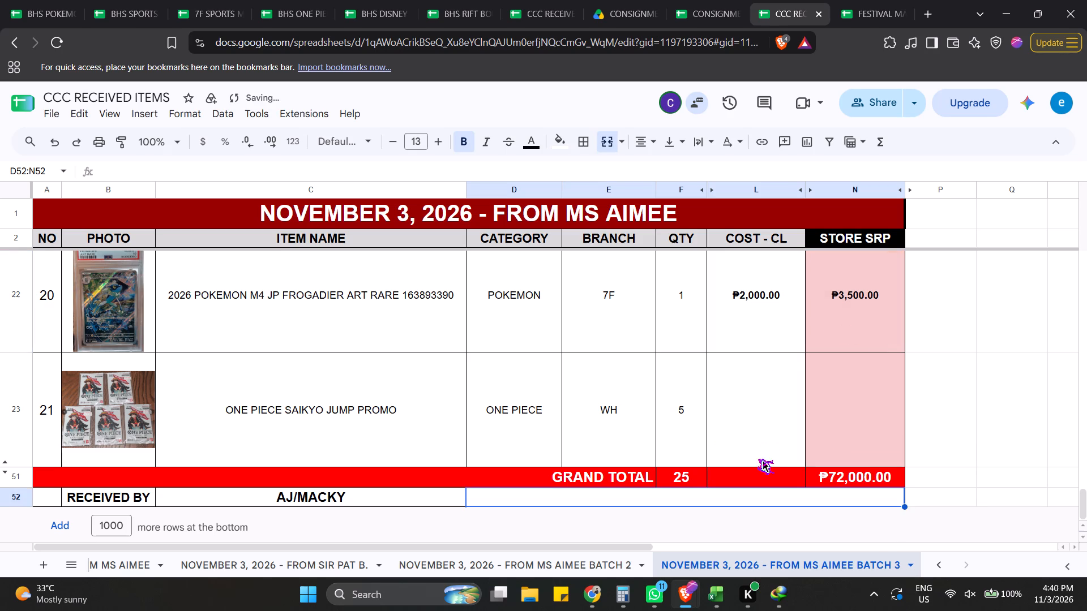
Fill the Store SRP grand total formula across row 51 to the COST - CL column.
{"action": "scroll", "coordinate": [758, 458], "scroll_direction": "up", "scroll_amount": 2}
{"action": "scroll", "coordinate": [744, 504], "scroll_direction": "down", "scroll_amount": 2}
{"action": "left_click", "coordinate": [821, 480]}
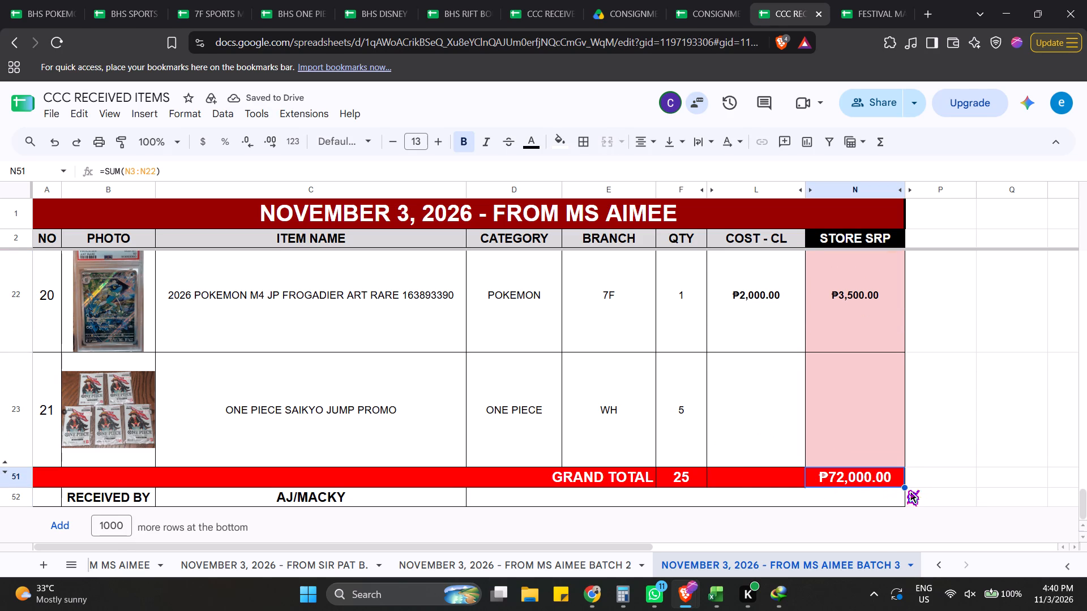
{"action": "left_click_drag", "start_coordinate": [903, 489], "coordinate": [782, 481]}
{"action": "left_click", "coordinate": [804, 517]}
{"action": "left_click", "coordinate": [993, 466]}
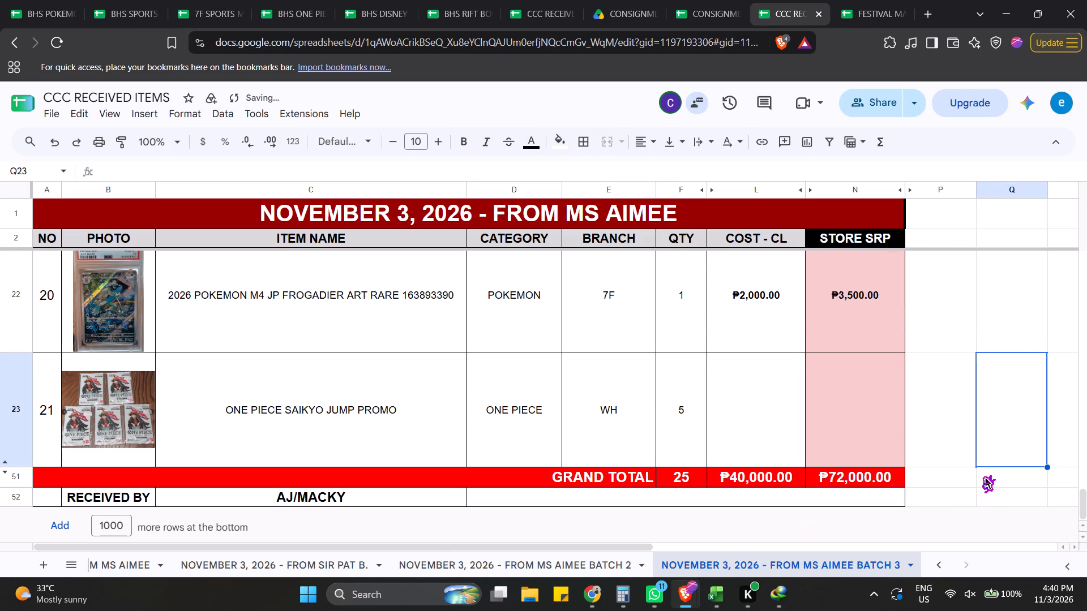
{"action": "left_click", "coordinate": [950, 423]}
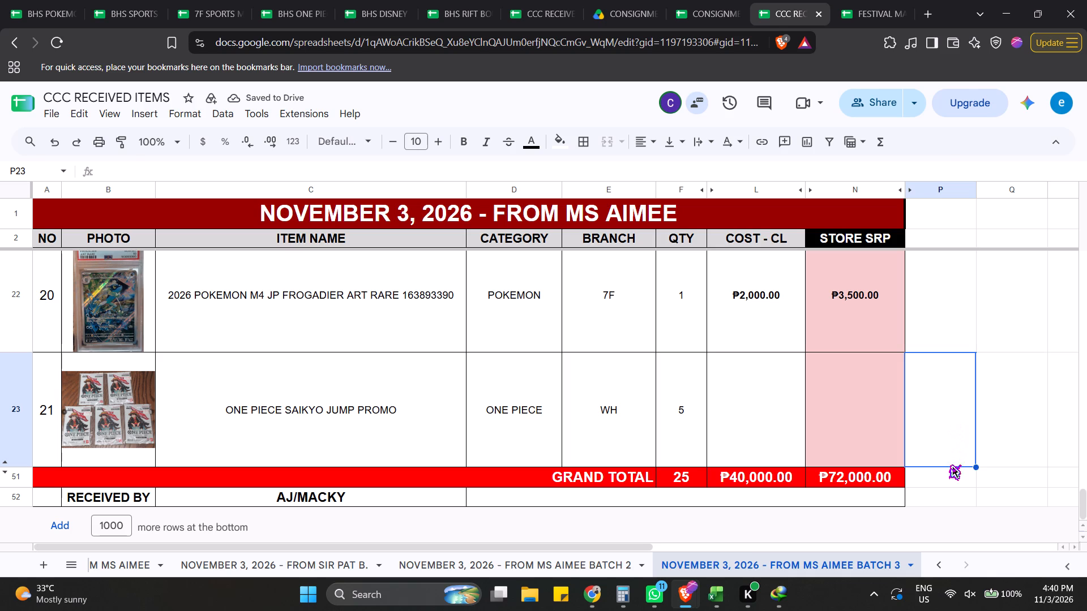
{"action": "left_click", "coordinate": [948, 464]}
Export the current Ms Aimee Batch 3 sheet as a PDF, reviewing its pages before export, and download the file.
{"action": "left_click", "coordinate": [61, 114]}
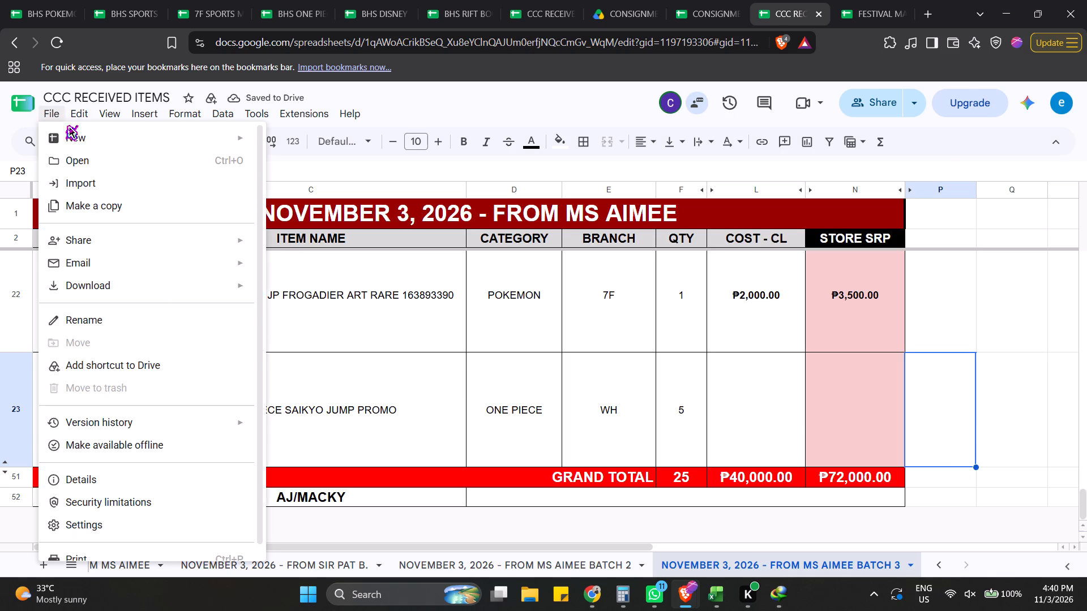
{"action": "left_click", "coordinate": [569, 394]}
{"action": "scroll", "coordinate": [570, 401], "scroll_direction": "up", "scroll_amount": 3}
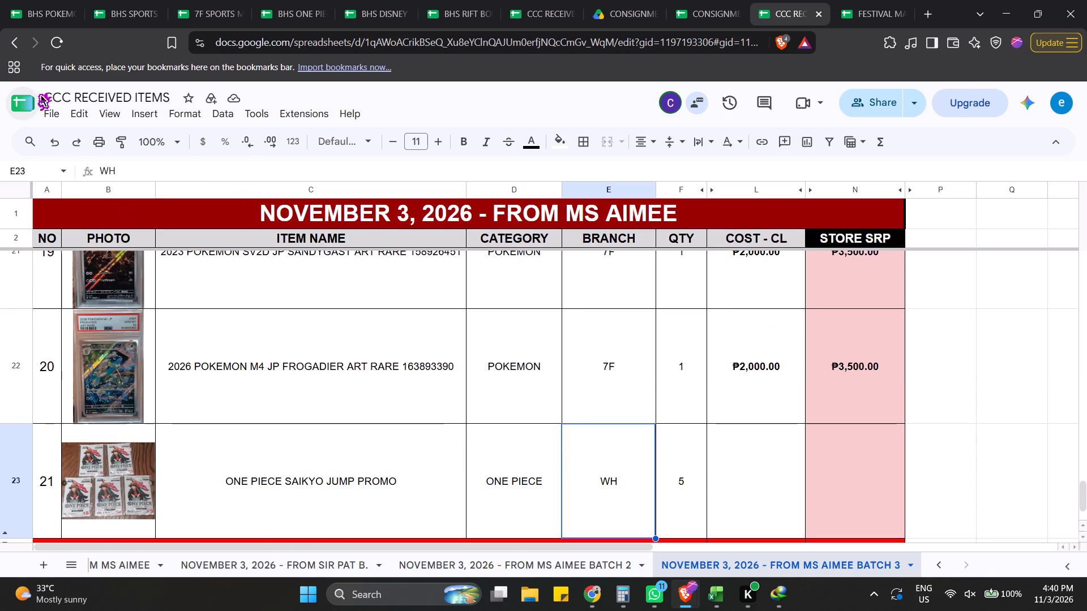
{"action": "left_click", "coordinate": [46, 110]}
{"action": "left_click", "coordinate": [100, 292]}
{"action": "left_click", "coordinate": [297, 339]}
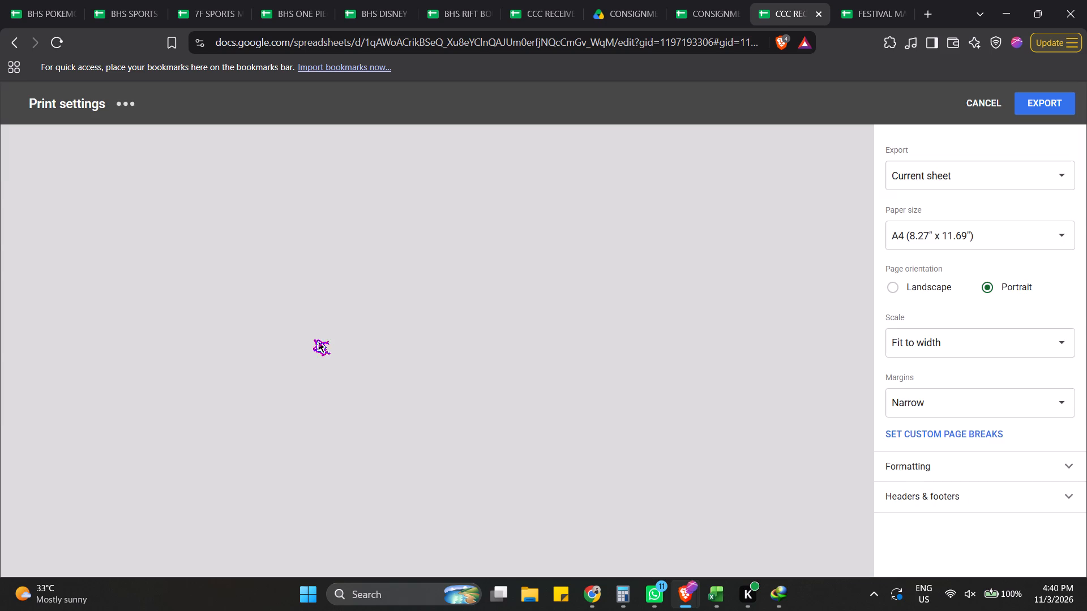
{"action": "scroll", "coordinate": [537, 352], "scroll_direction": "down", "scroll_amount": 17}
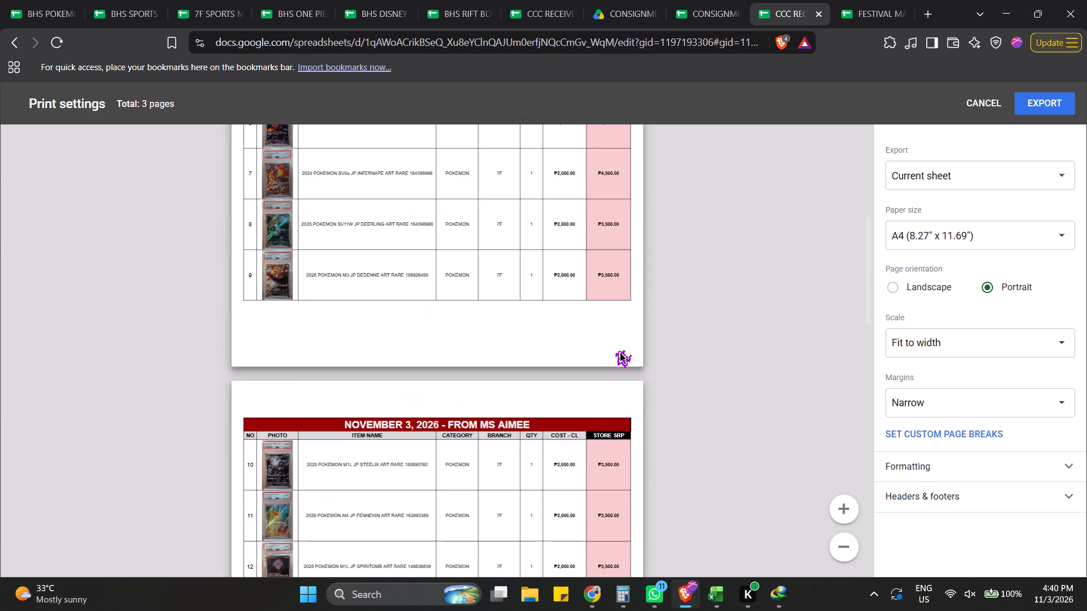
{"action": "scroll", "coordinate": [615, 350], "scroll_direction": "down", "scroll_amount": 20}
{"action": "scroll", "coordinate": [615, 350], "scroll_direction": "down", "scroll_amount": 3}
{"action": "scroll", "coordinate": [662, 377], "scroll_direction": "down", "scroll_amount": 15}
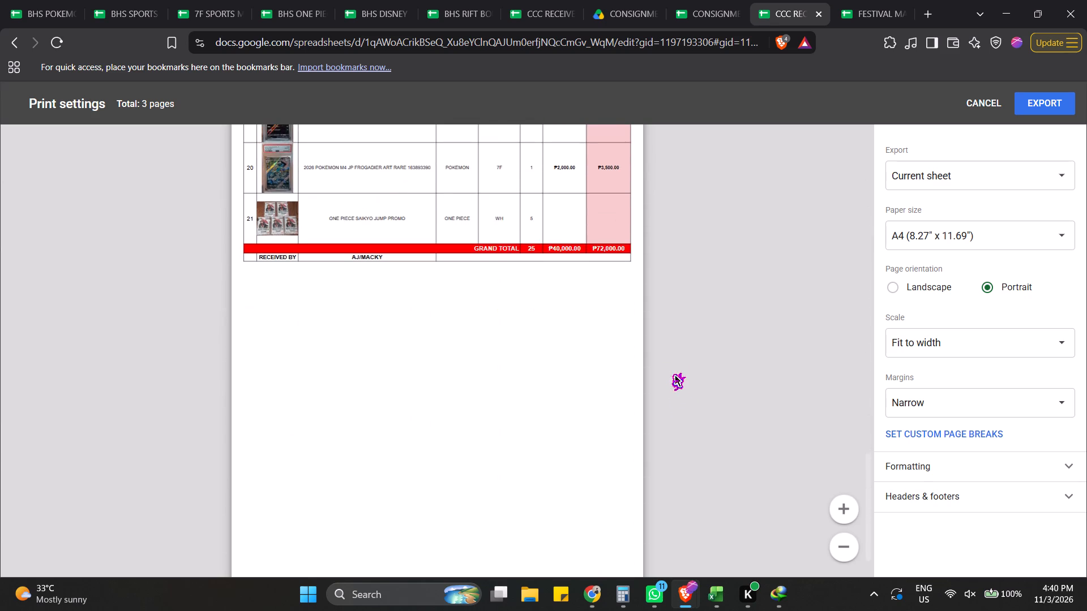
{"action": "scroll", "coordinate": [670, 364], "scroll_direction": "up", "scroll_amount": 7}
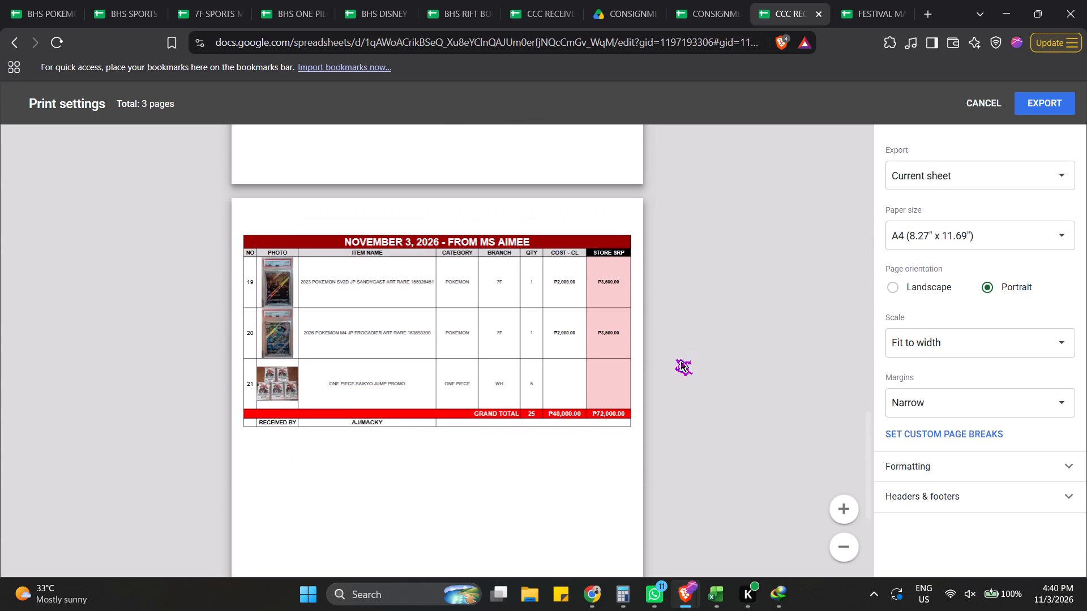
{"action": "scroll", "coordinate": [675, 359], "scroll_direction": "up", "scroll_amount": 4}
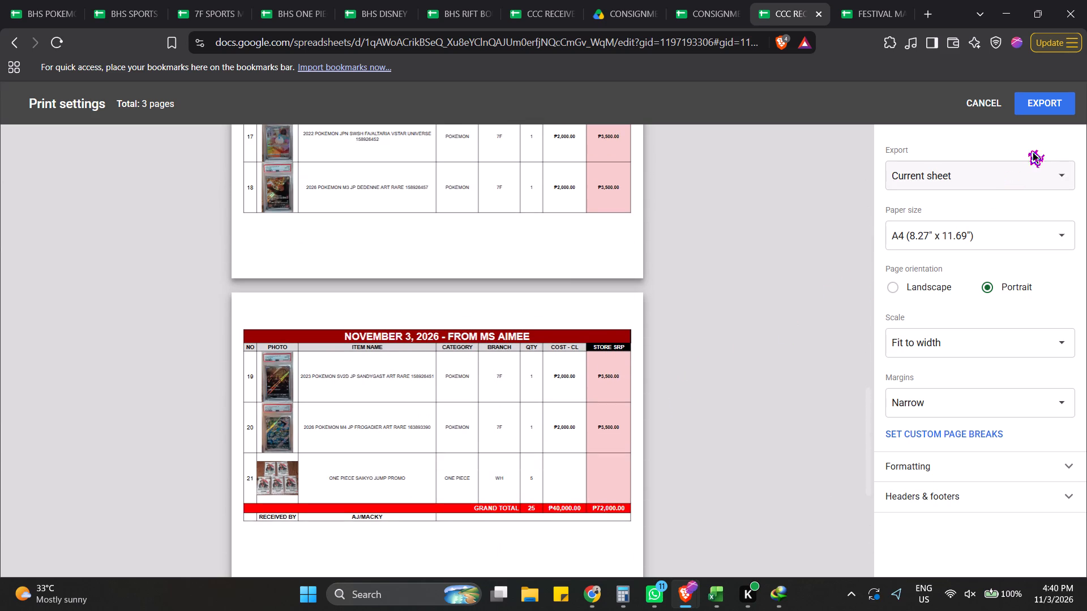
{"action": "left_click", "coordinate": [1047, 109]}
{"action": "right_click", "coordinate": [1047, 109]}
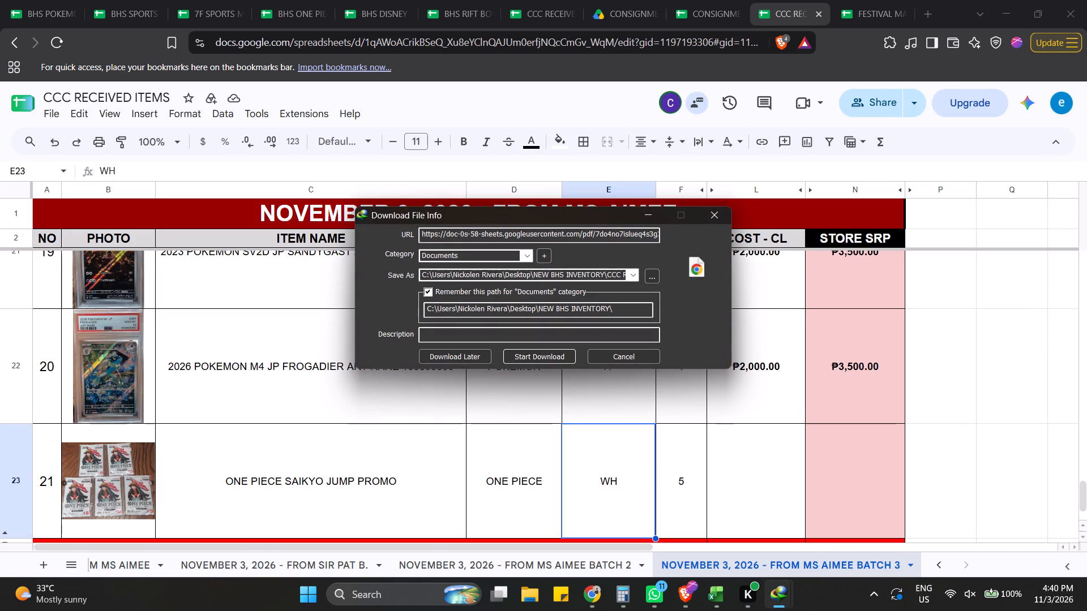
{"action": "left_click", "coordinate": [543, 360]}
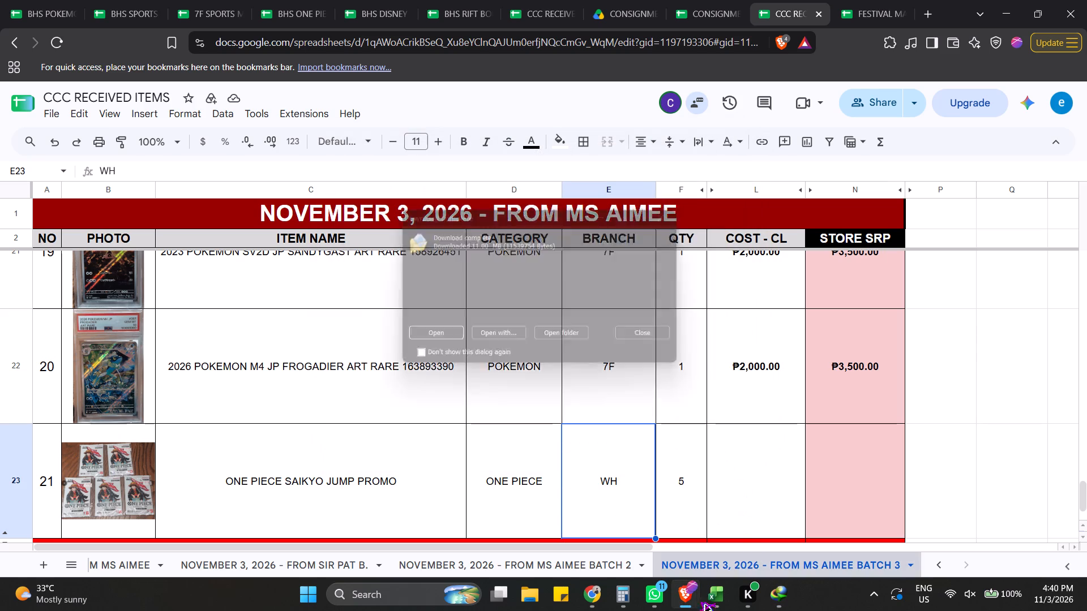